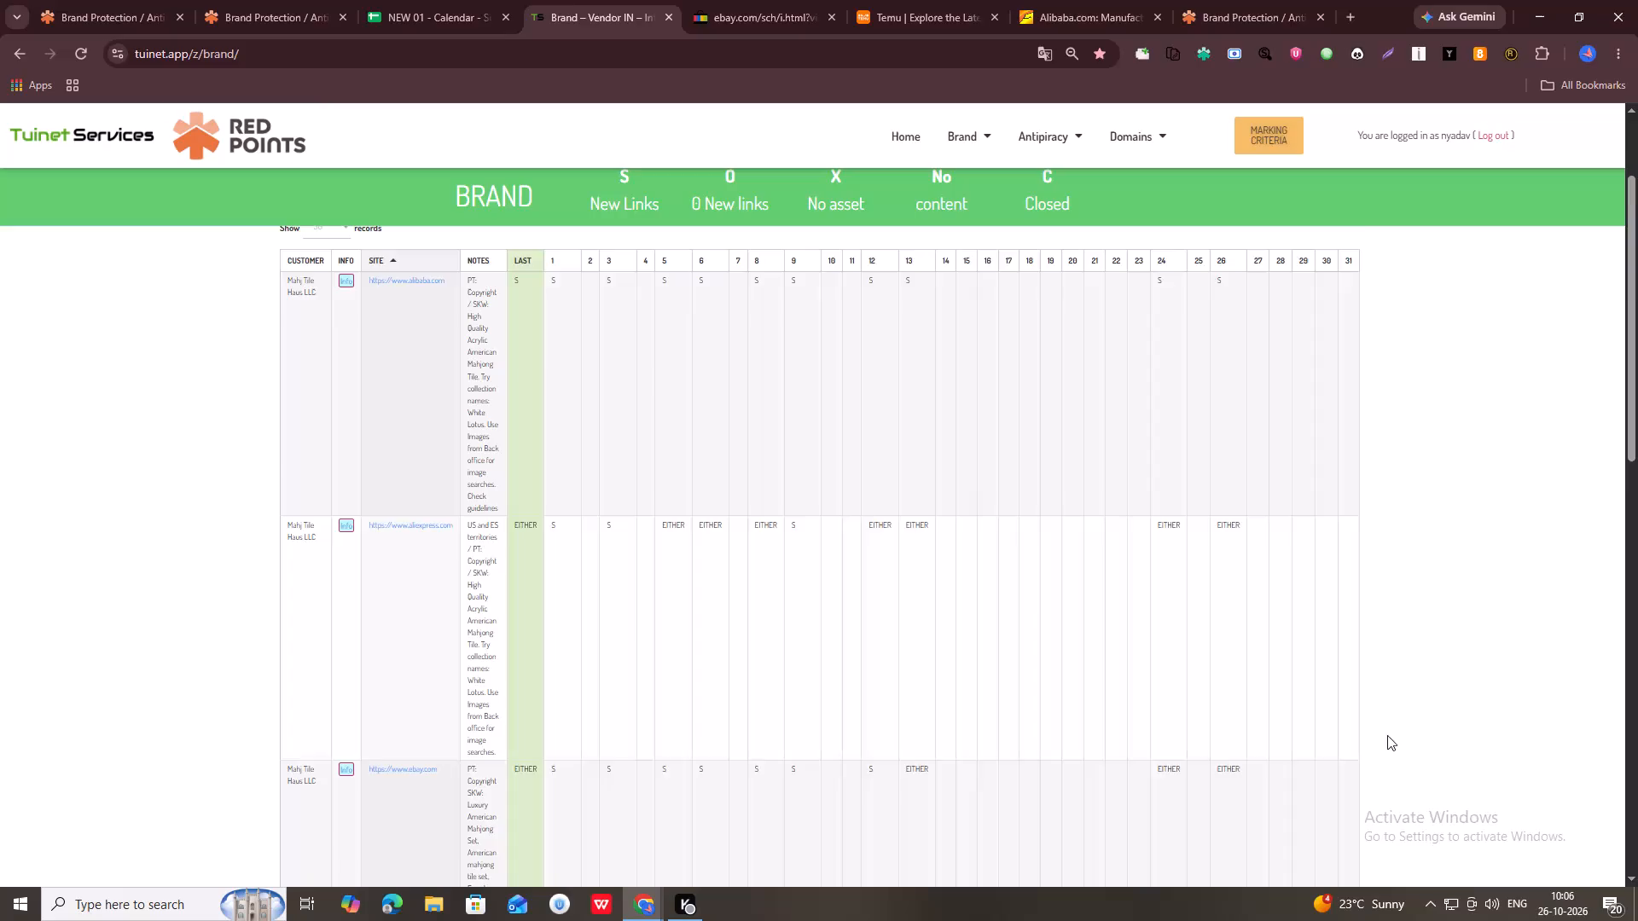
Switch from the Brand tracking page to the Alibaba image search results and close the Temu tab.
scroll(1374, 699, "down", 4)
scroll(1340, 717, "up", 6)
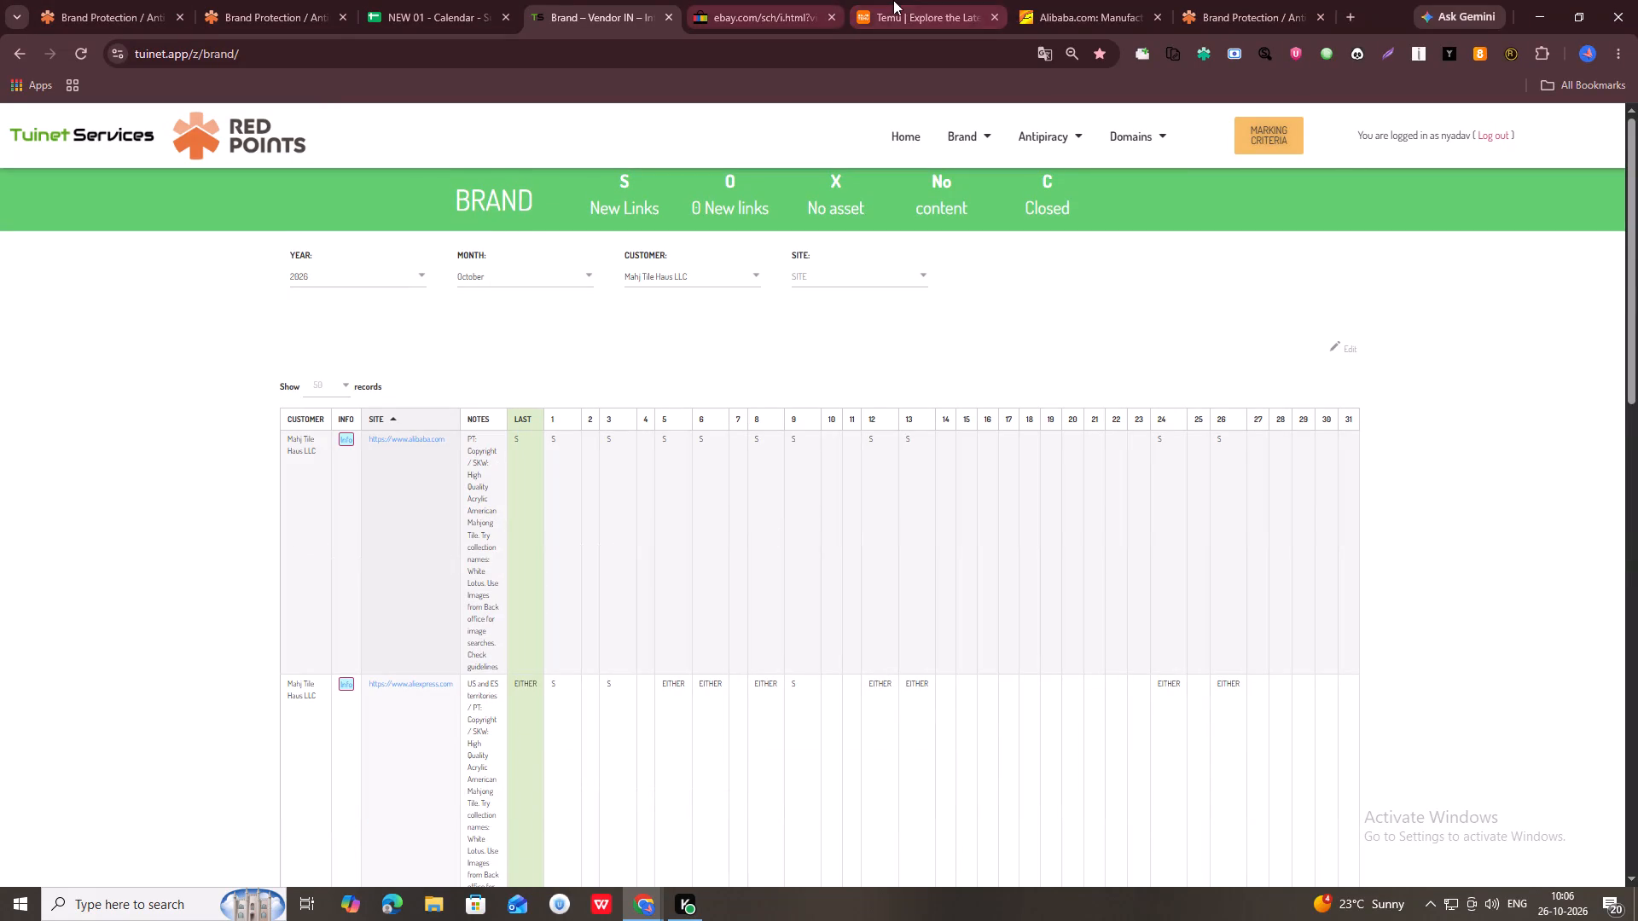
left_click(1060, 0)
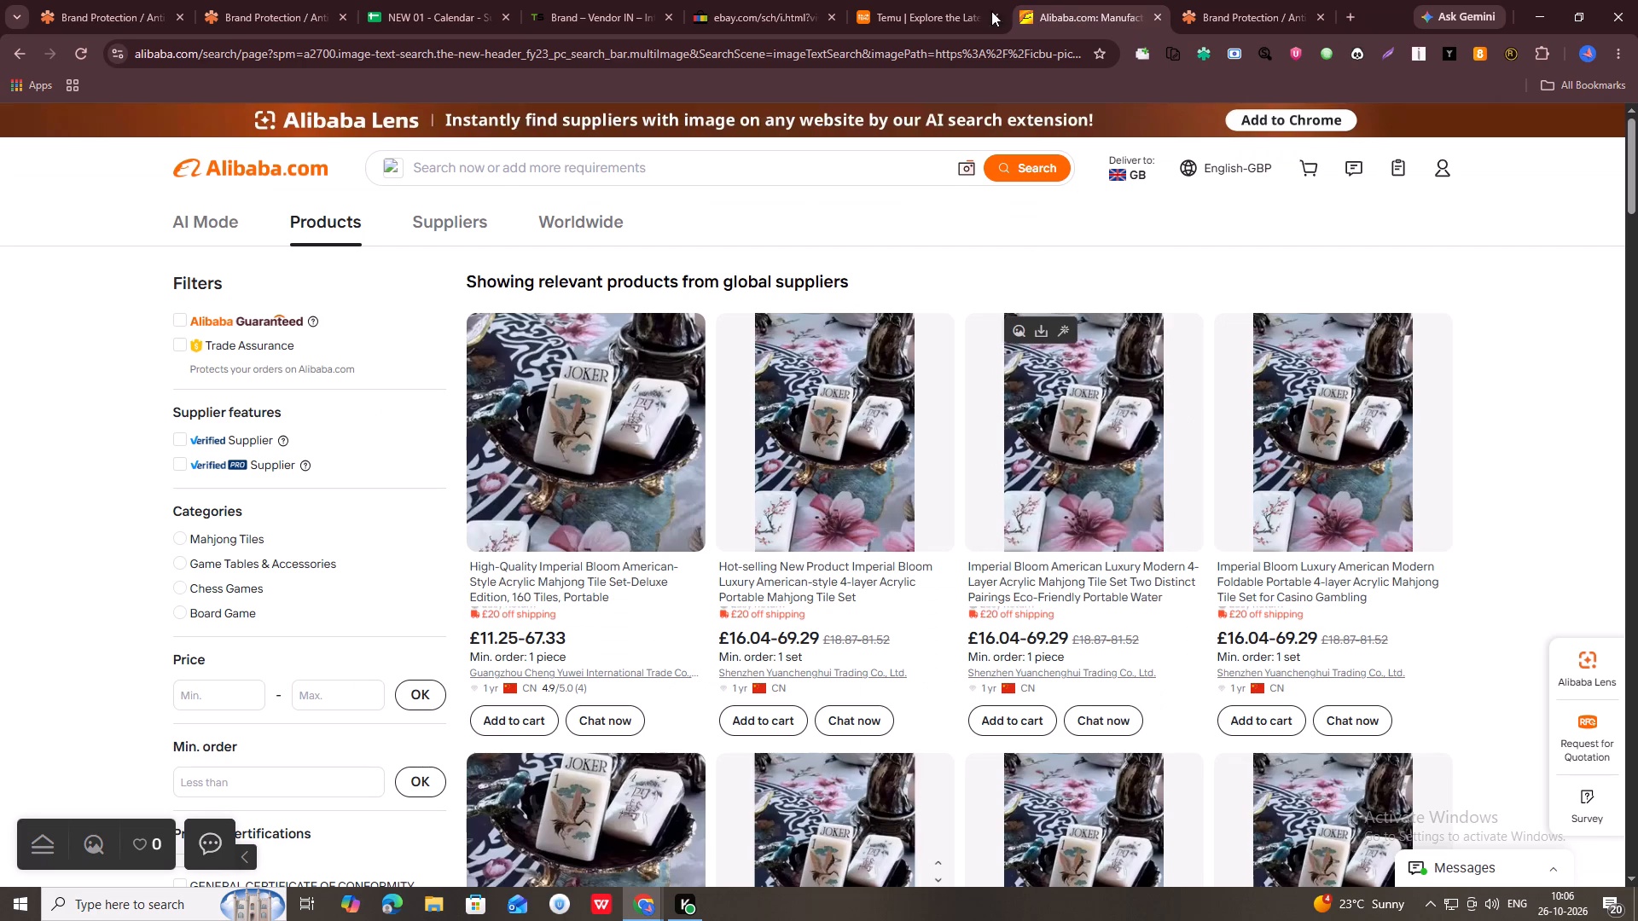
middle_click(954, 0)
Examine the mahjong tile listings on page 4 of the Alibaba image search results.
scroll(954, 0, "up", 1)
scroll(983, 524, "up", 13)
scroll(1129, 559, "down", 7)
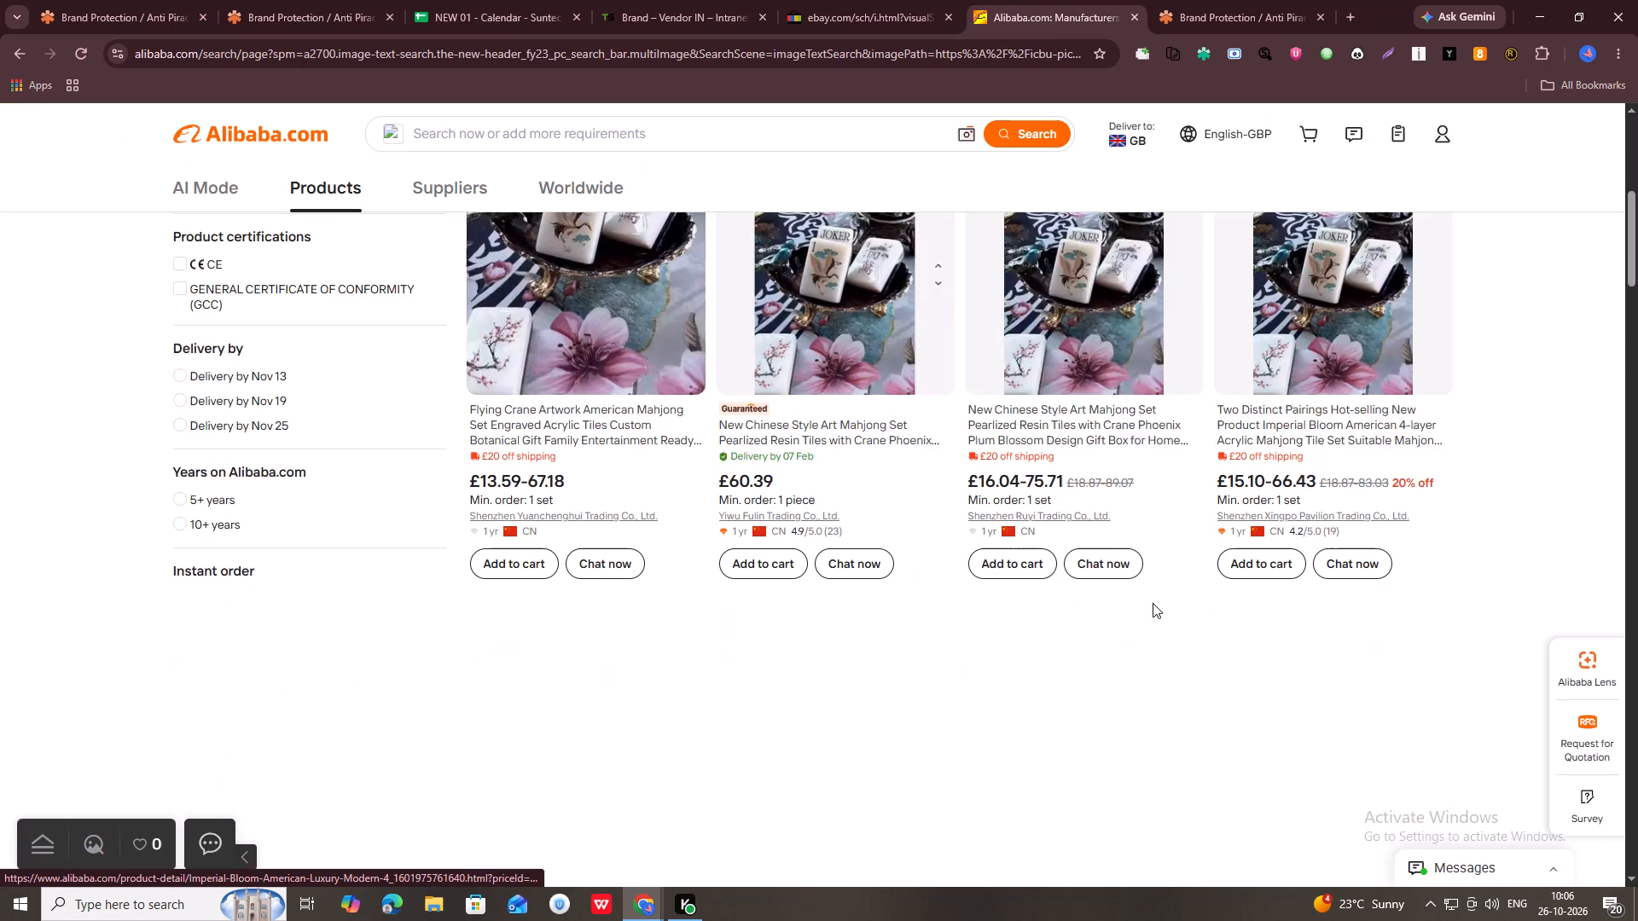
scroll(1141, 590, "down", 16)
scroll(1135, 563, "down", 14)
scroll(1133, 572, "down", 8)
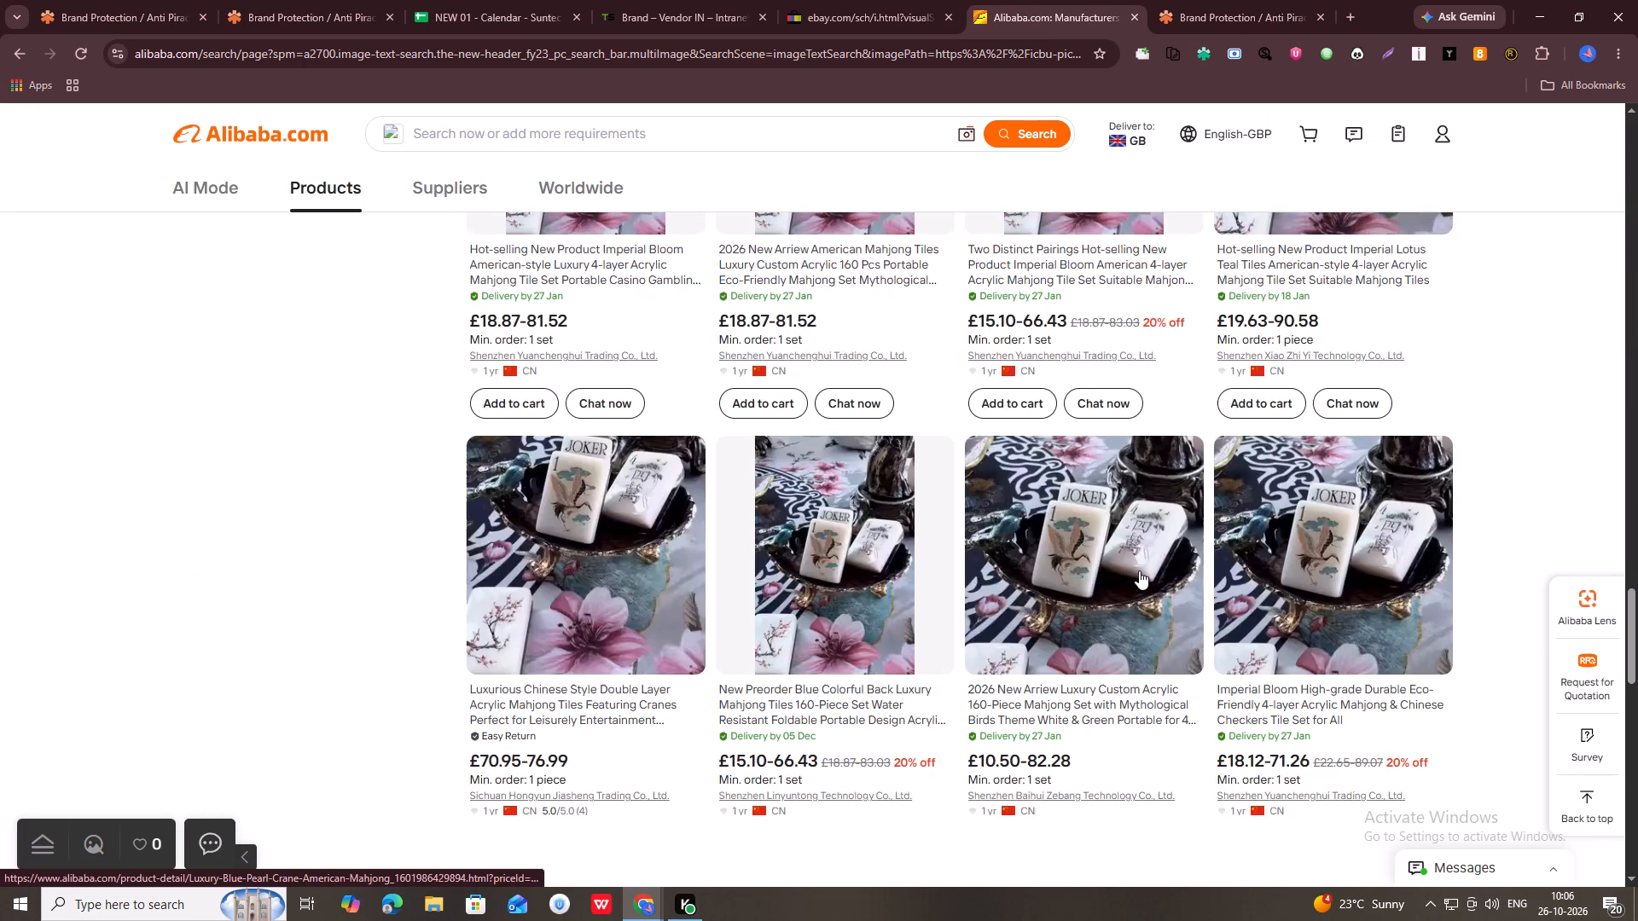
scroll(1139, 571, "down", 17)
scroll(1139, 571, "up", 6)
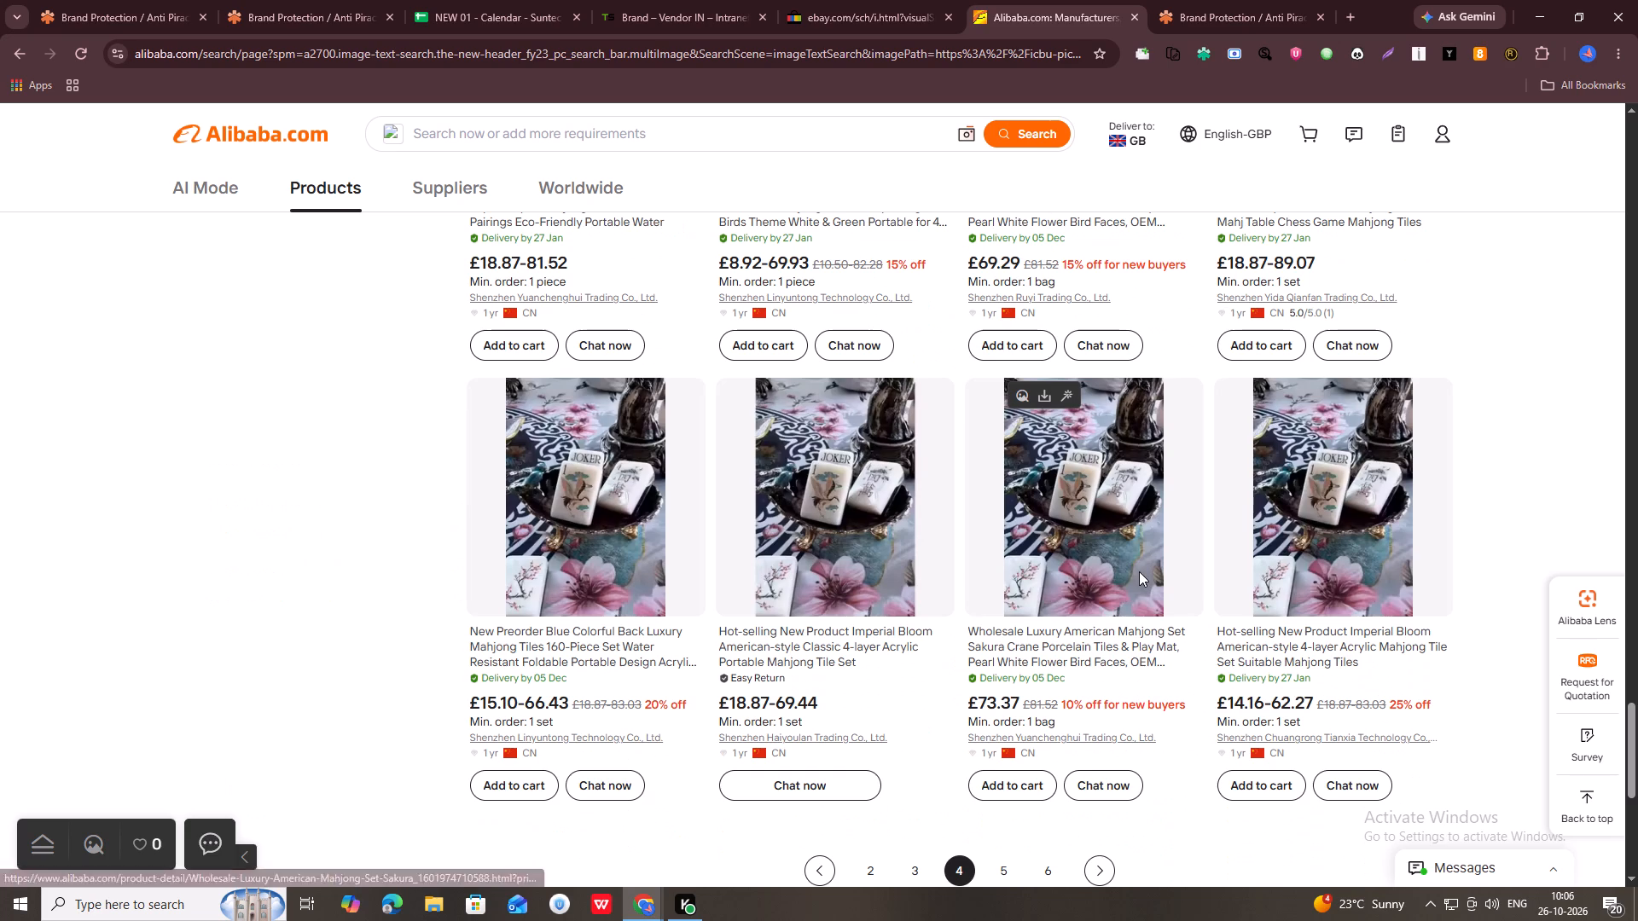
scroll(1139, 571, "up", 7)
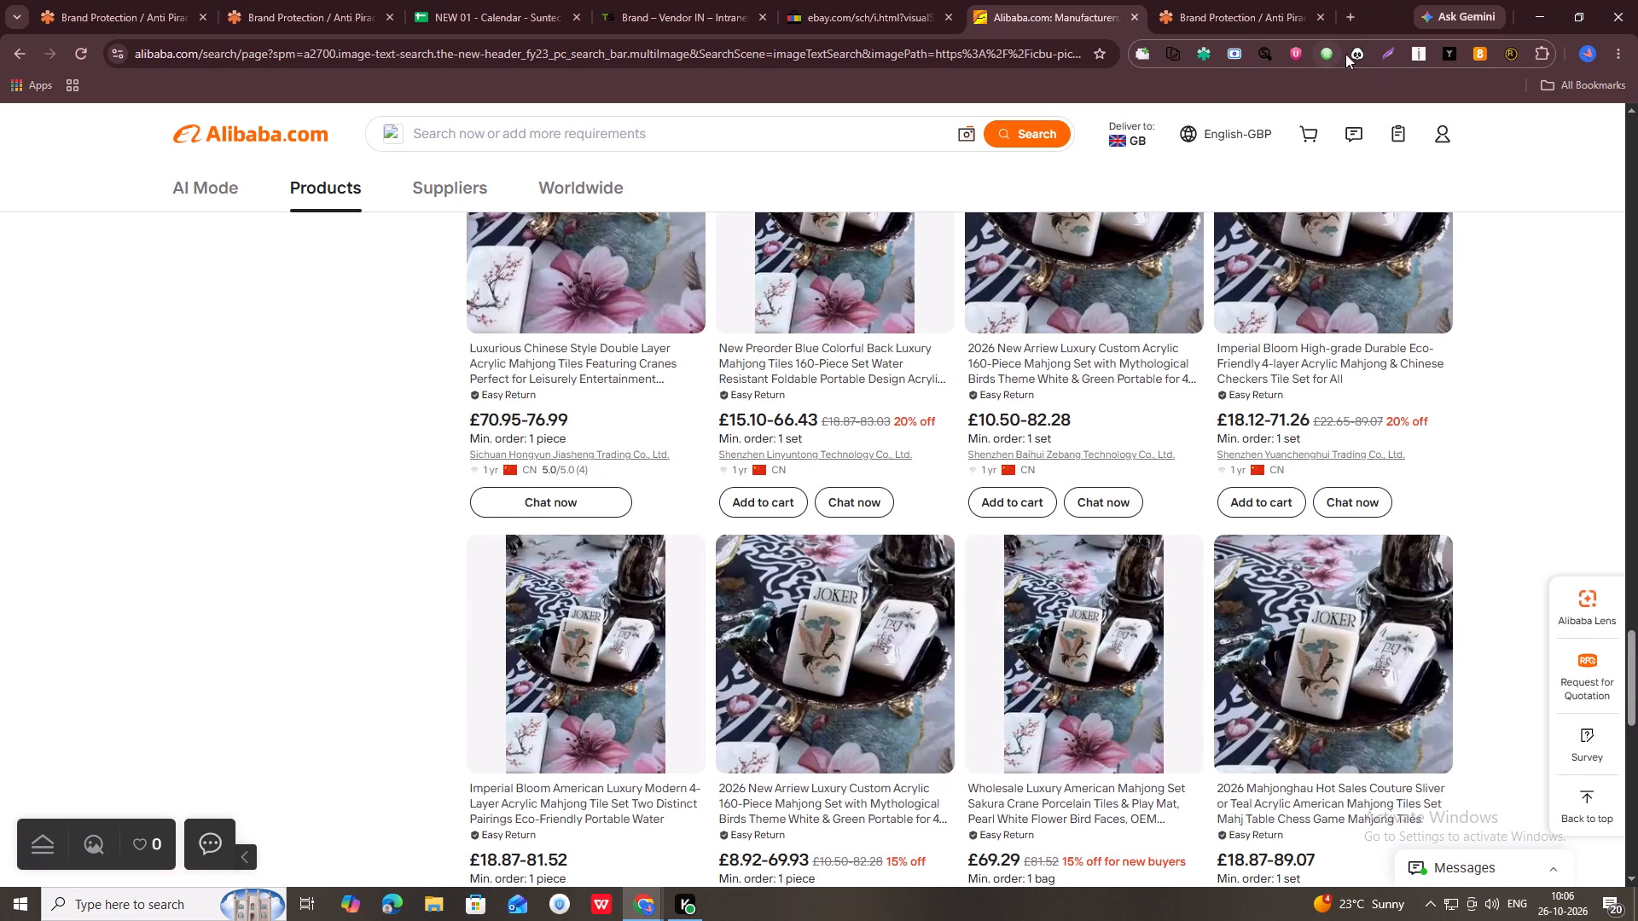
Open Ultimate Web Scraper's List Extractor and select the Alibaba product grid as the list to extract.
left_click(1363, 50)
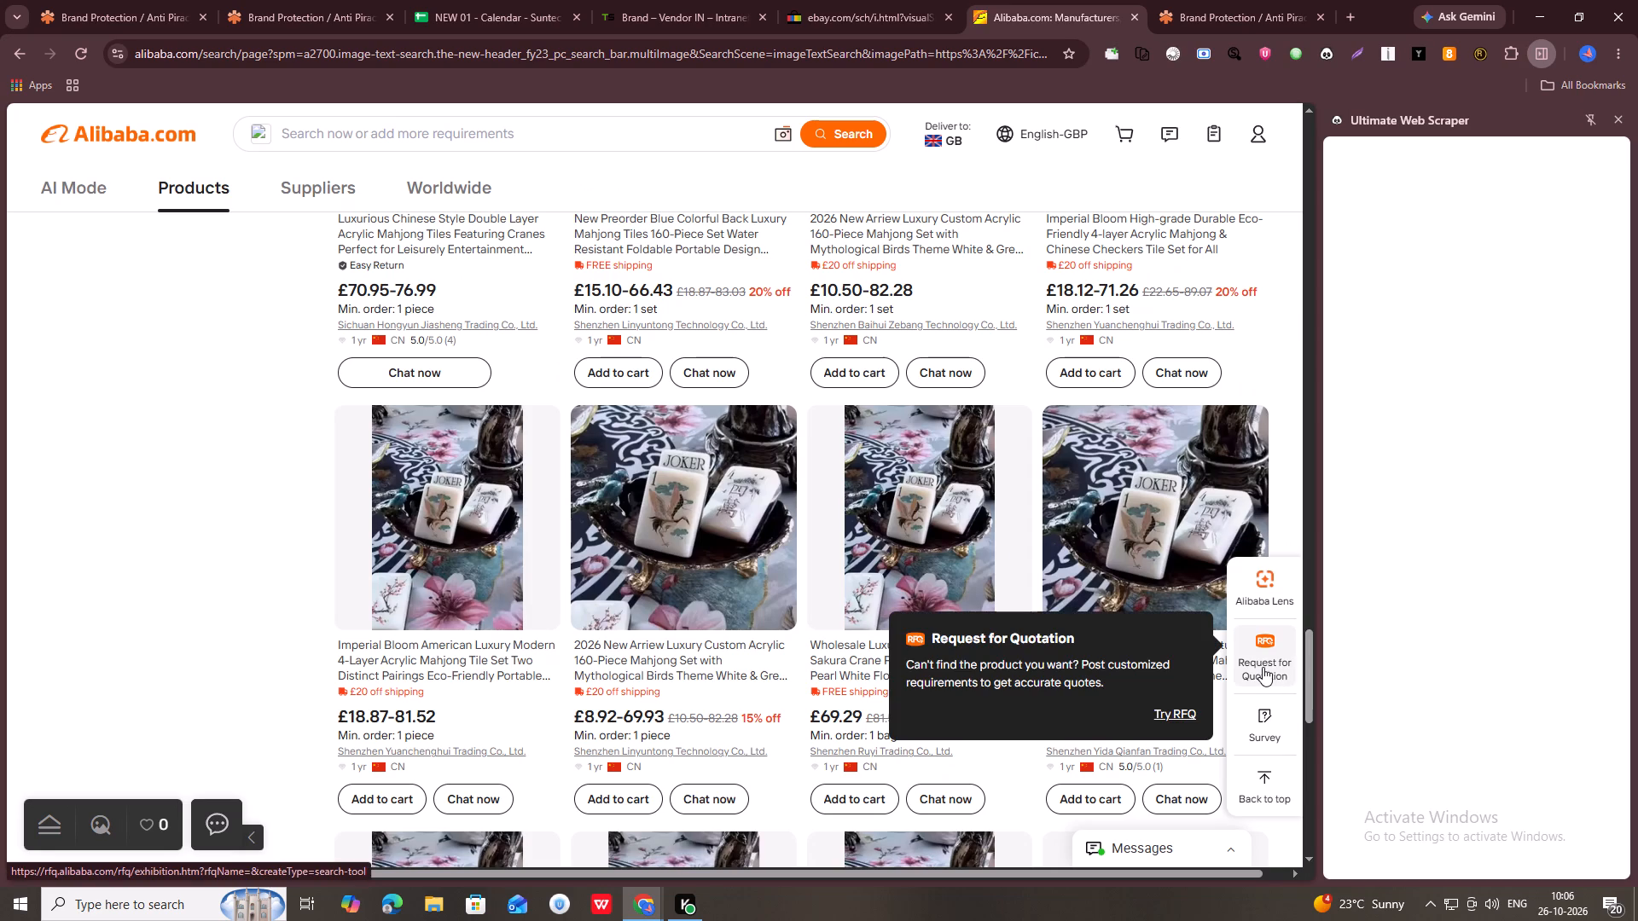
left_click(1454, 344)
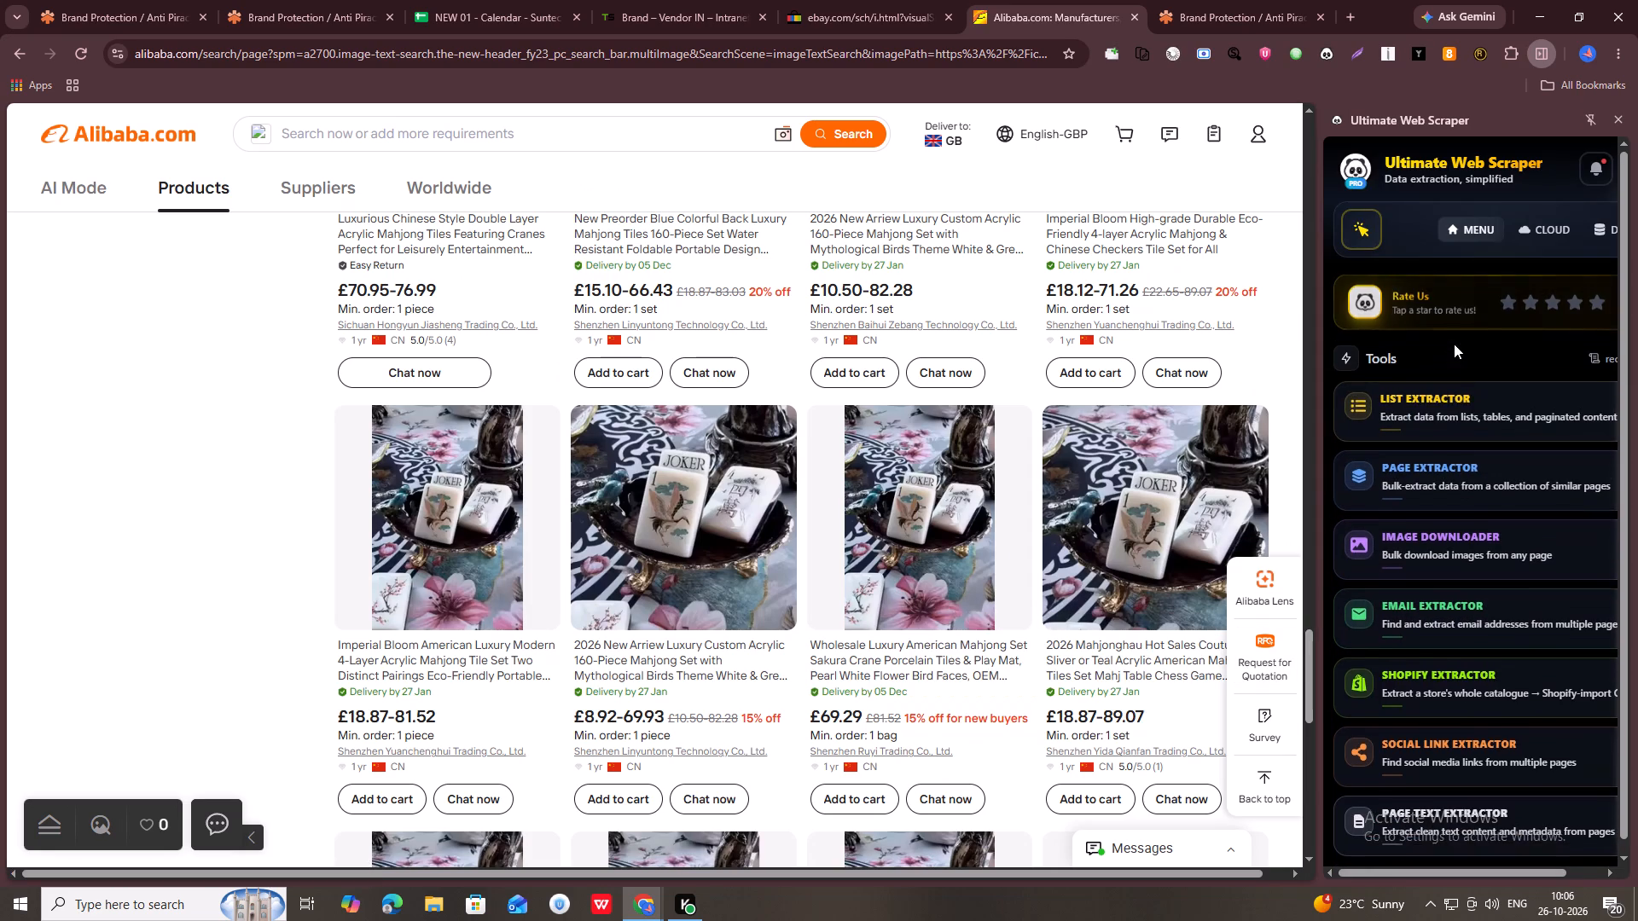
left_click(1461, 420)
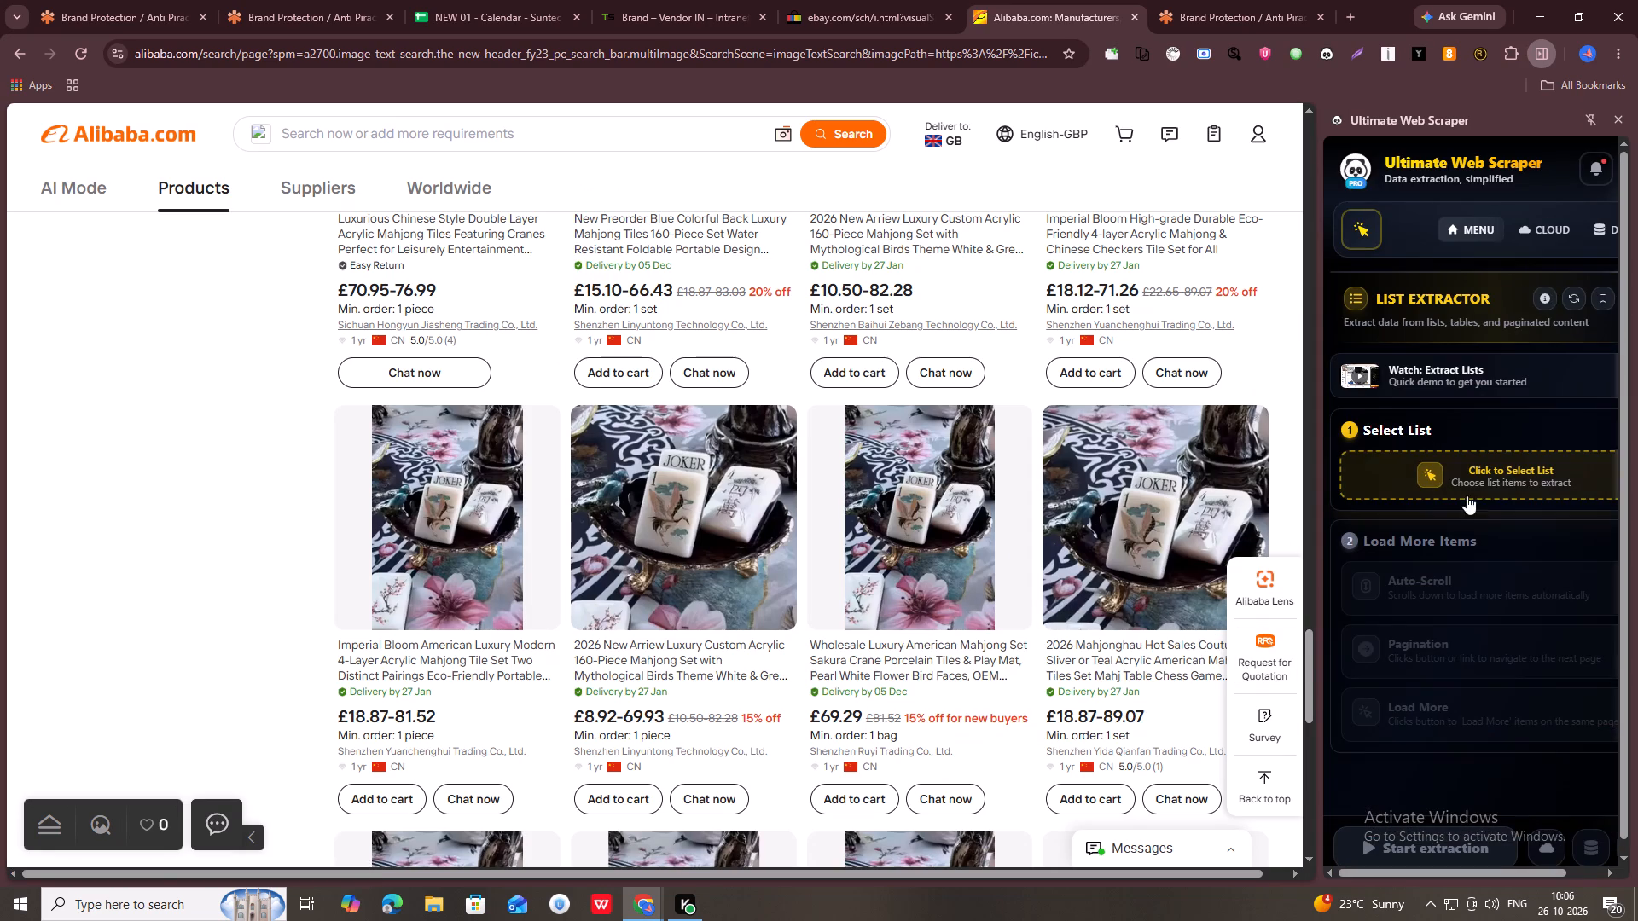
left_click(1499, 480)
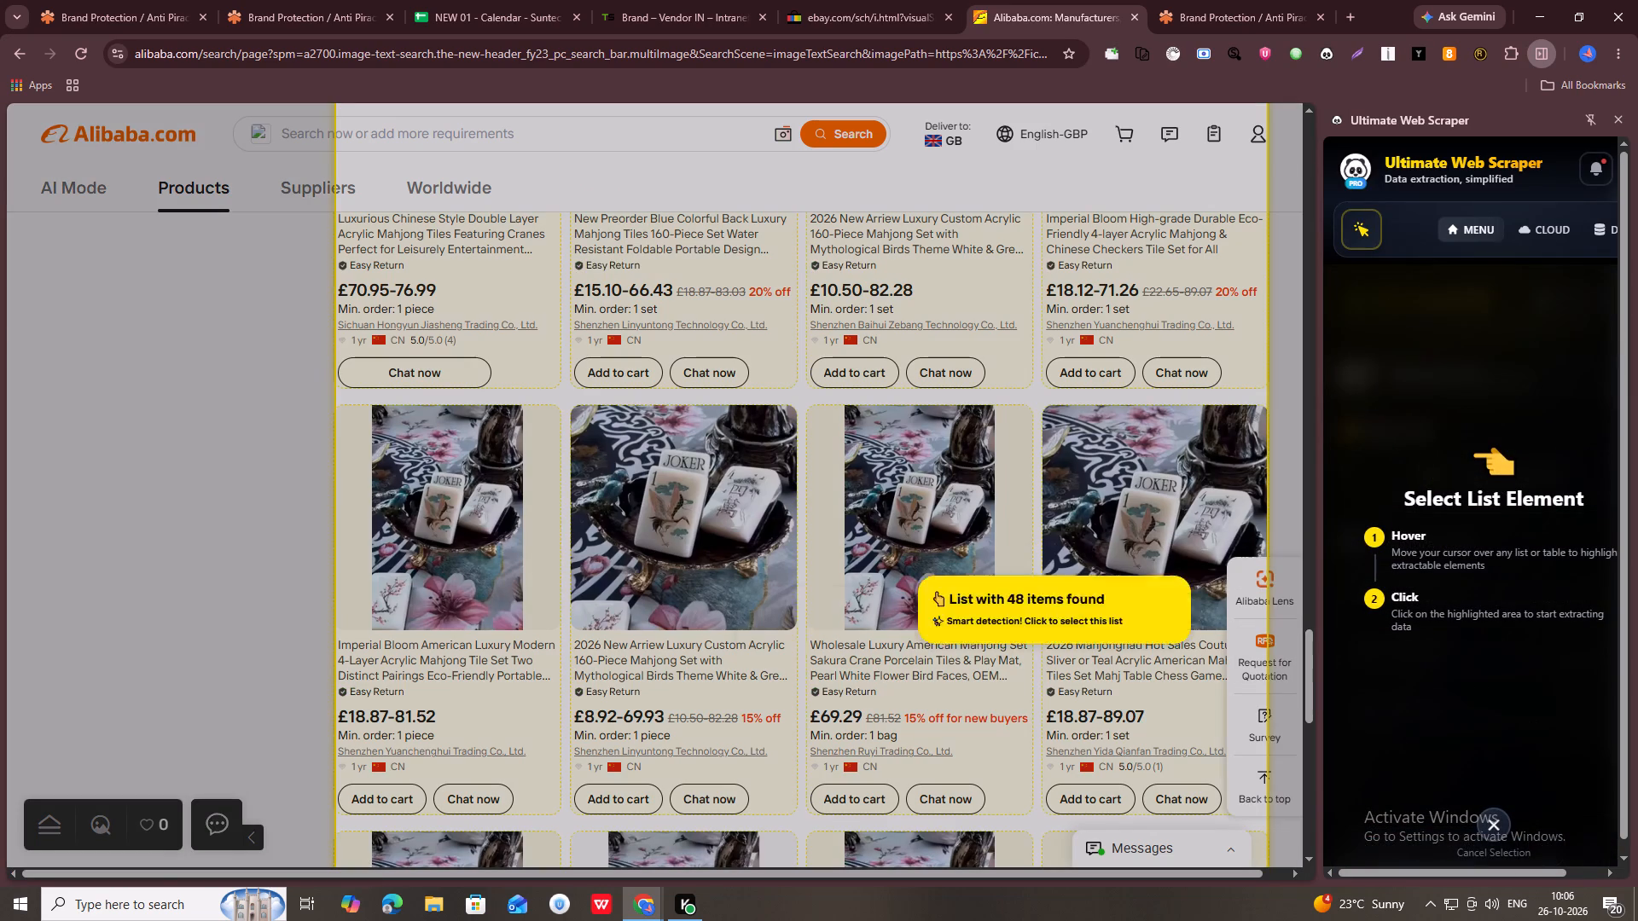
left_click(413, 479)
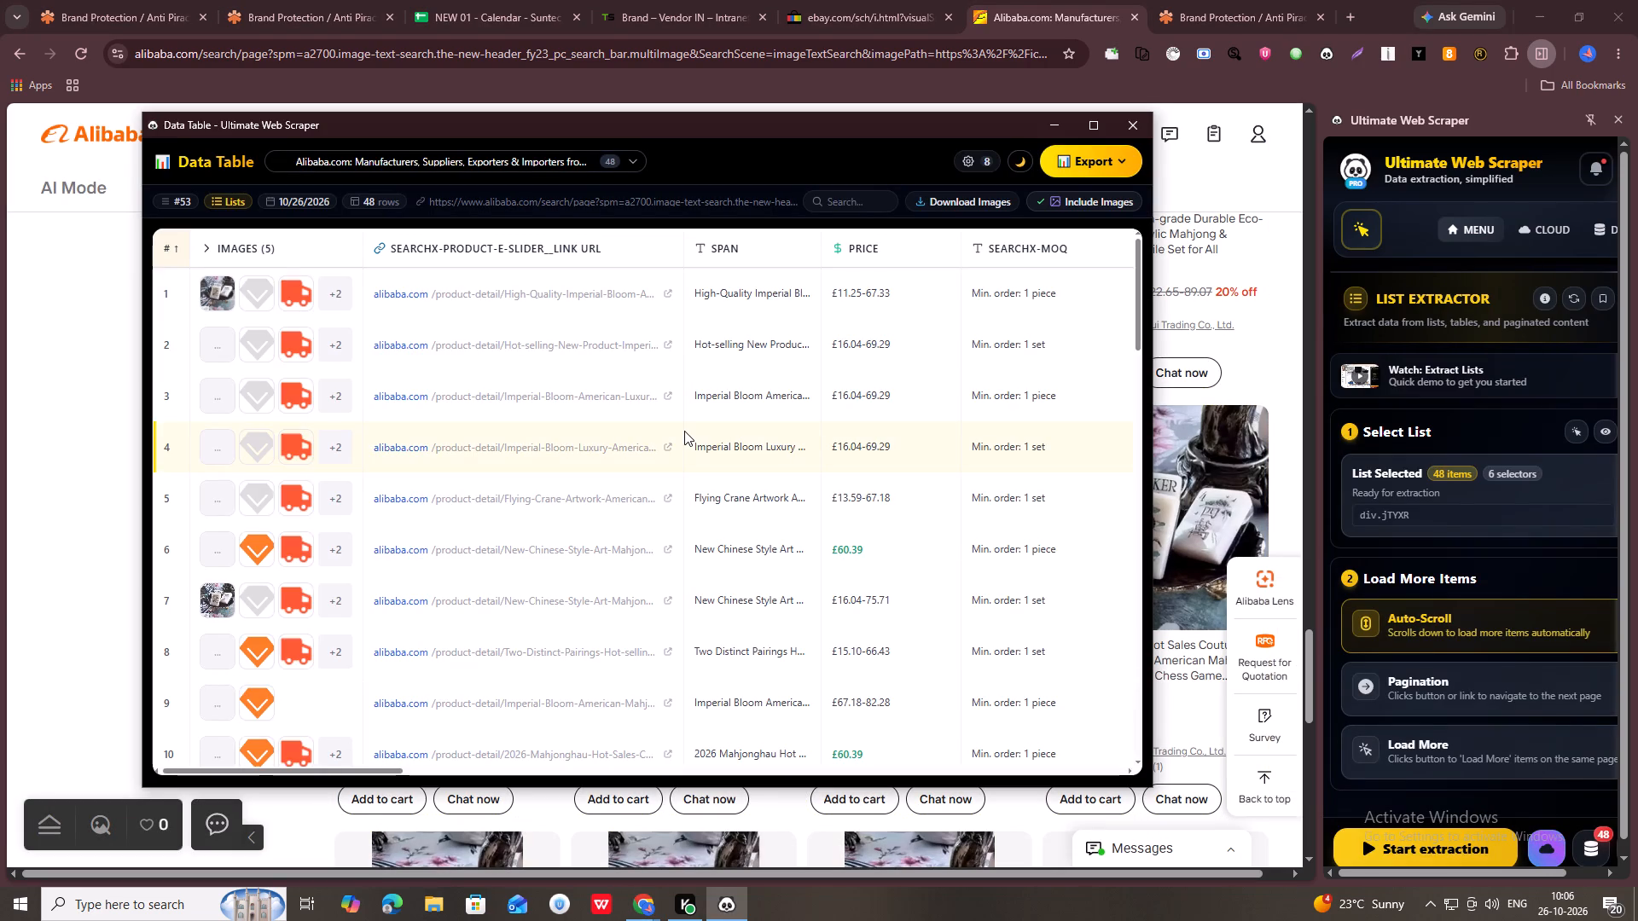
Export the extracted product table as an Excel (.xlsx) file and minimise the data table window.
left_click(1104, 165)
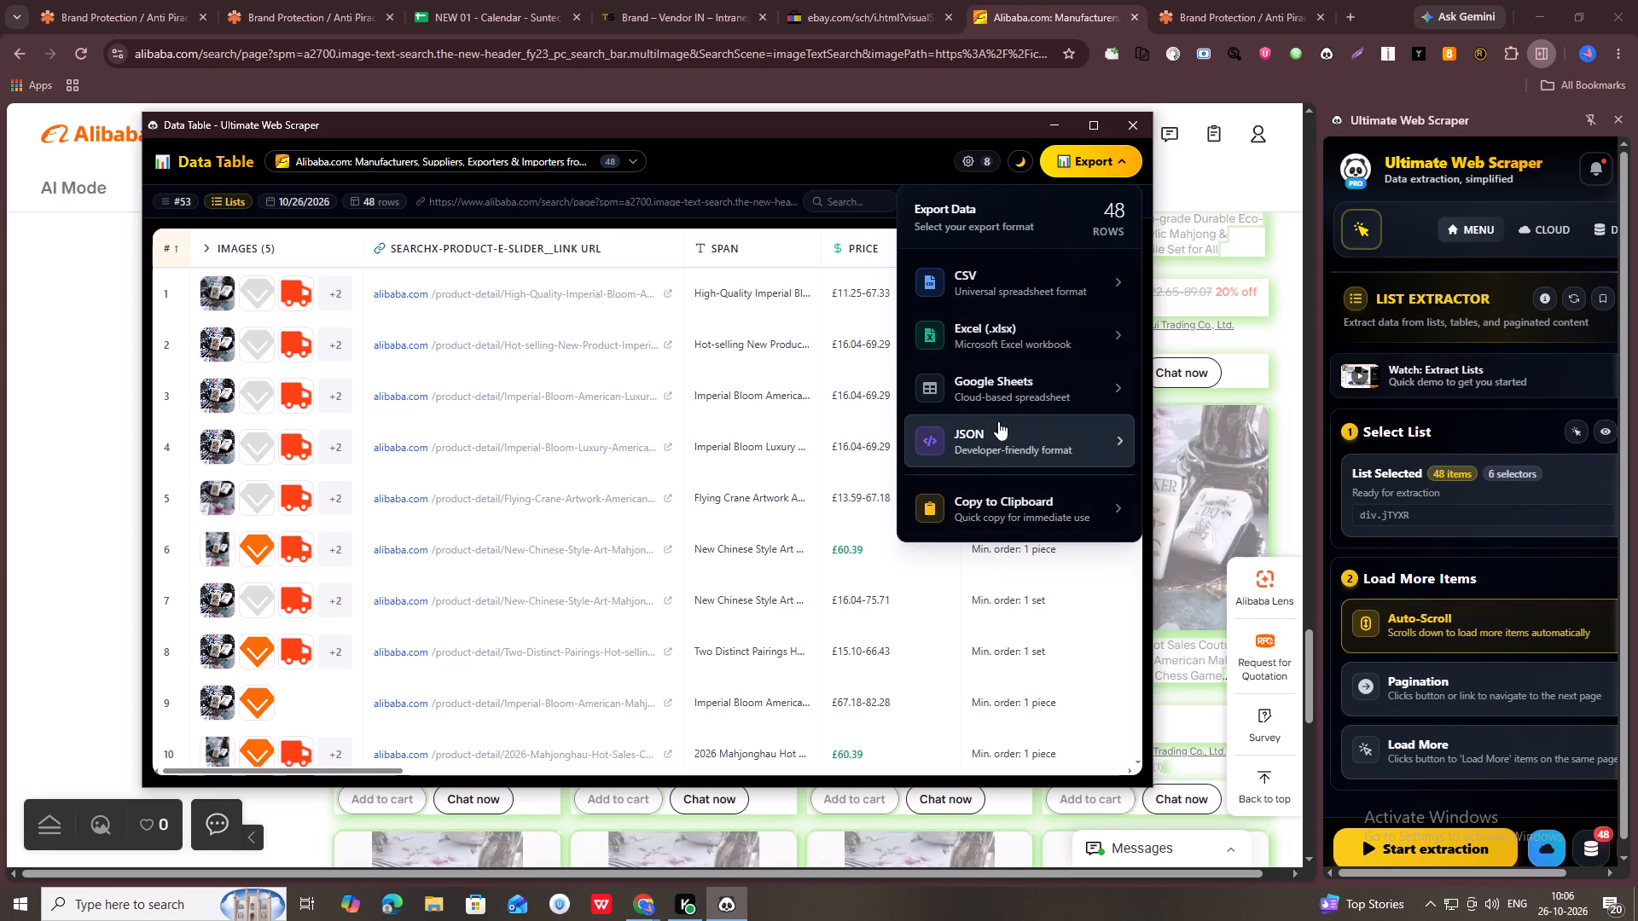
left_click(1015, 337)
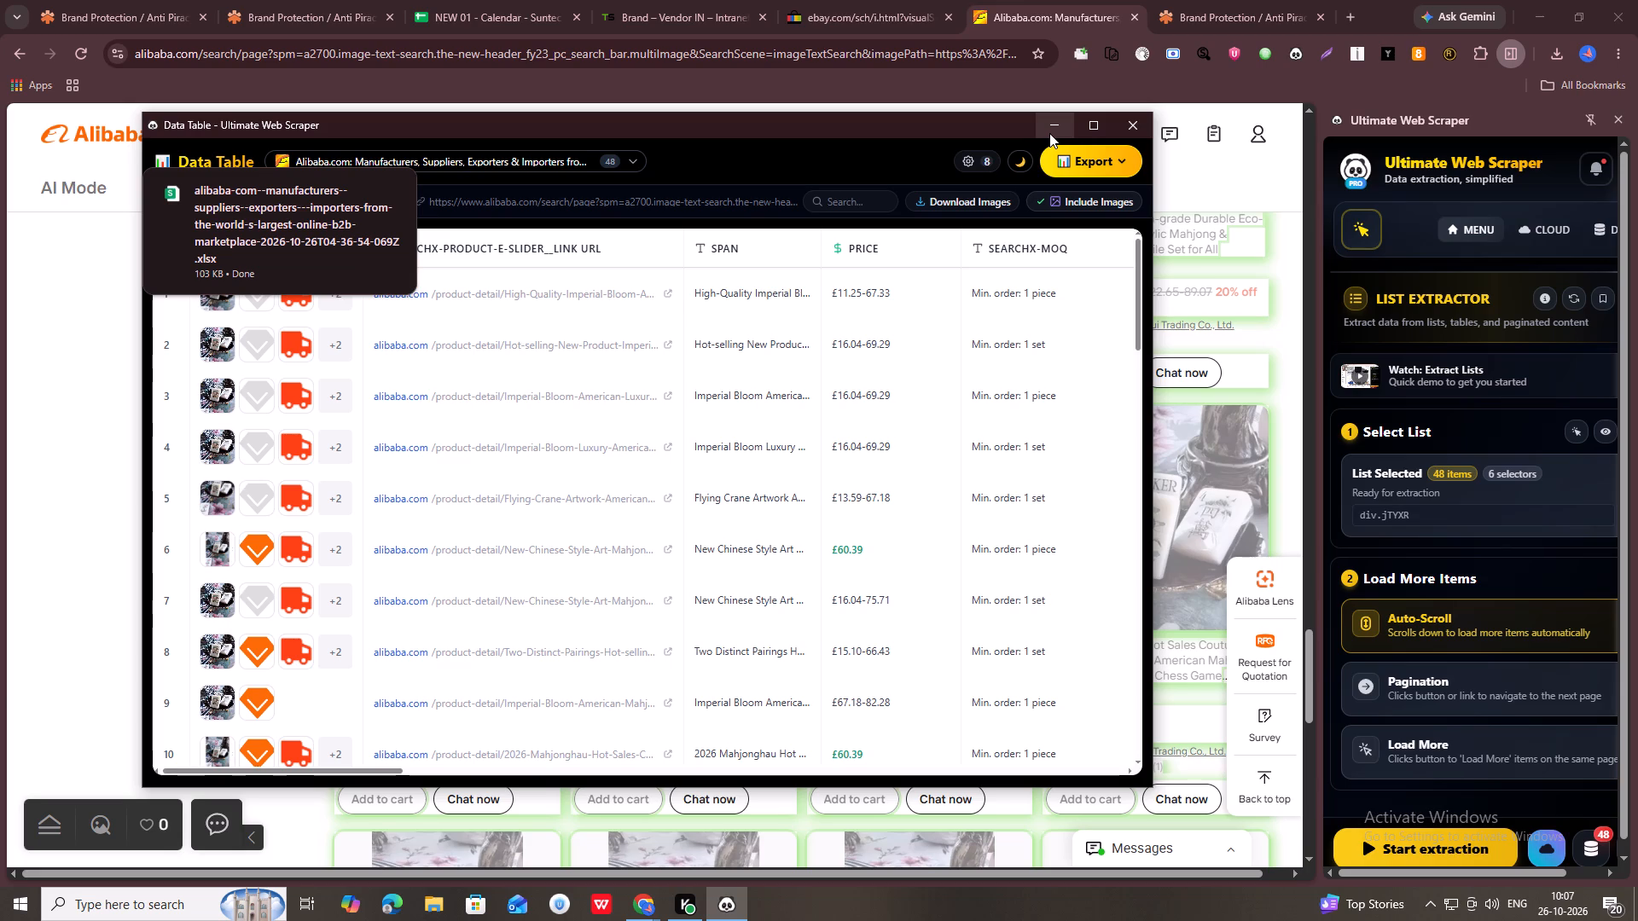
left_click(1049, 133)
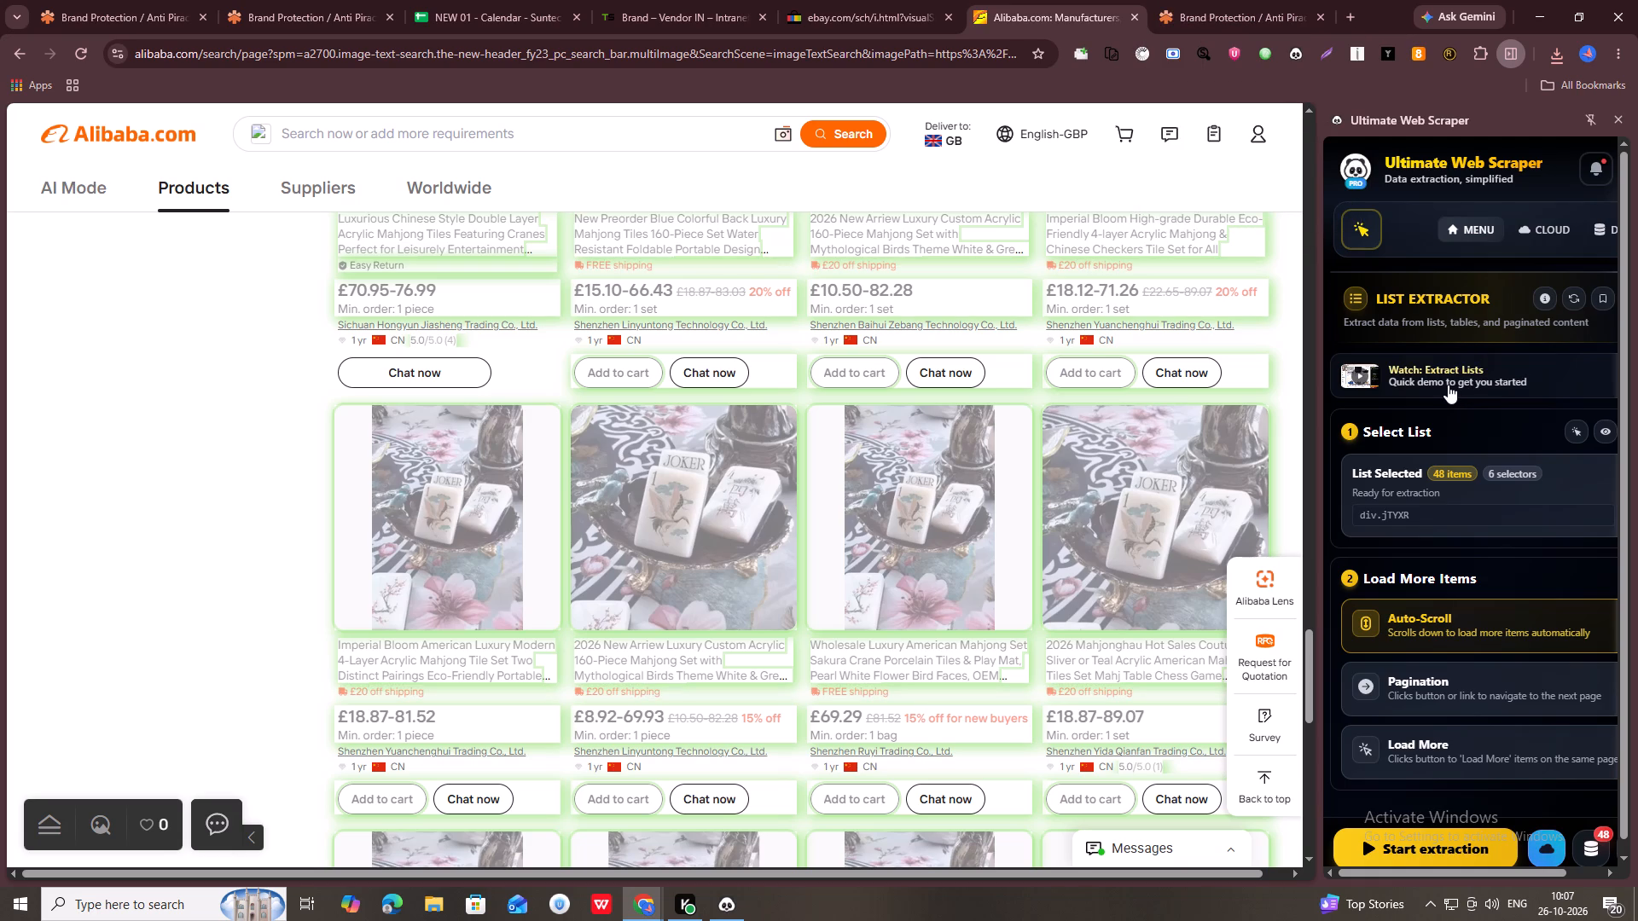
Run the list extraction on the selected Alibaba products with Auto-Scroll as the loading method.
left_click(1438, 631)
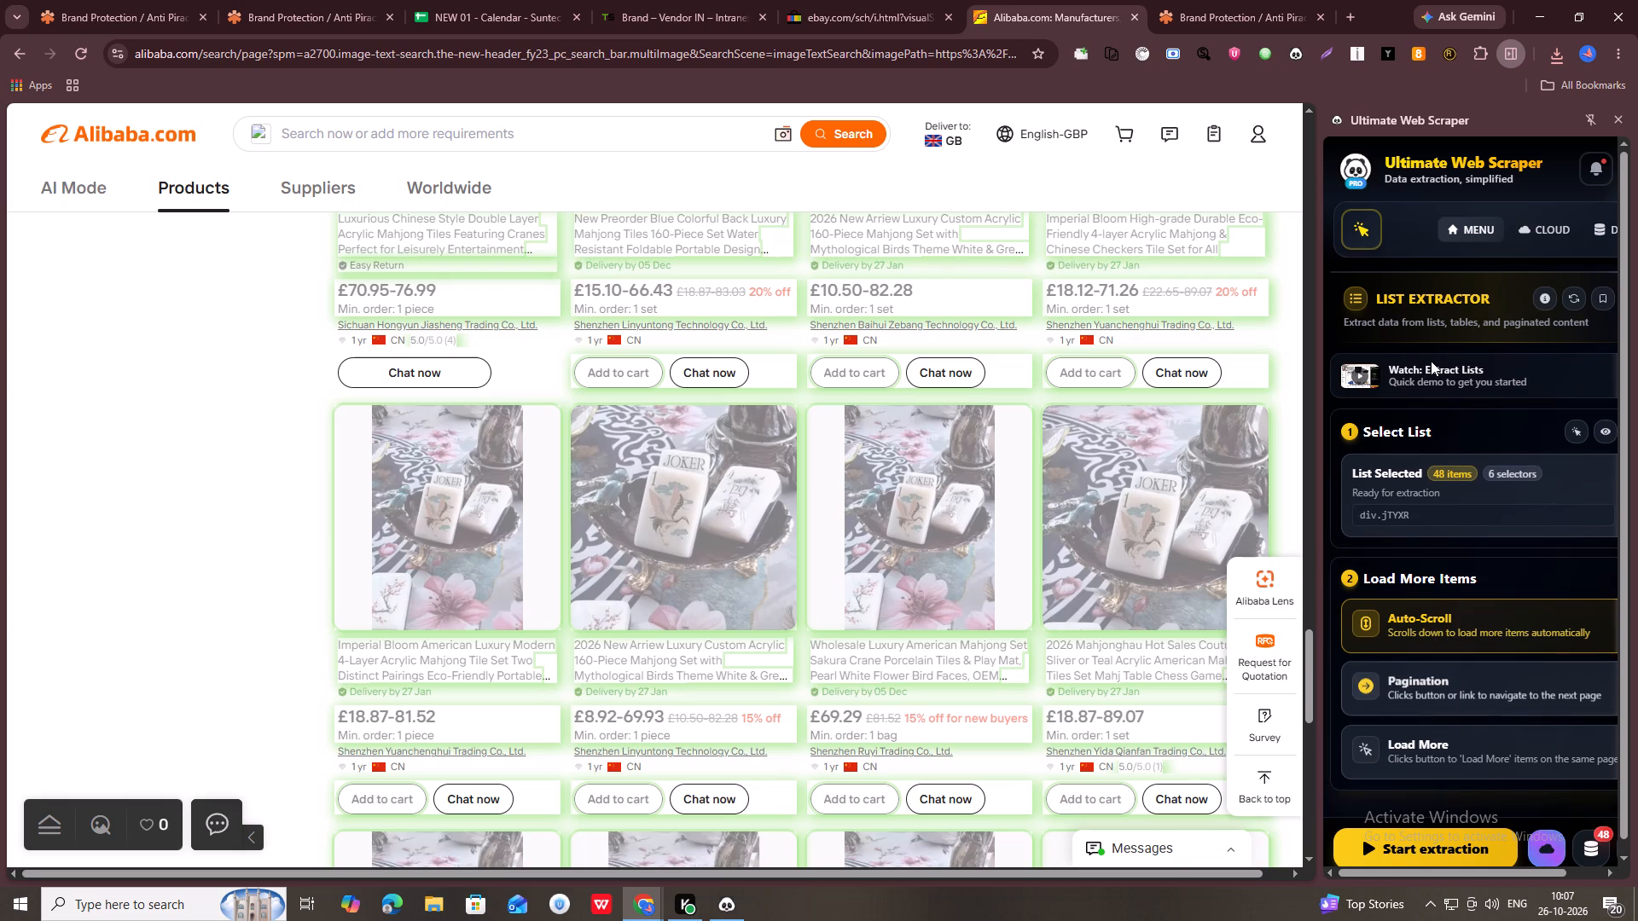
left_click(1408, 315)
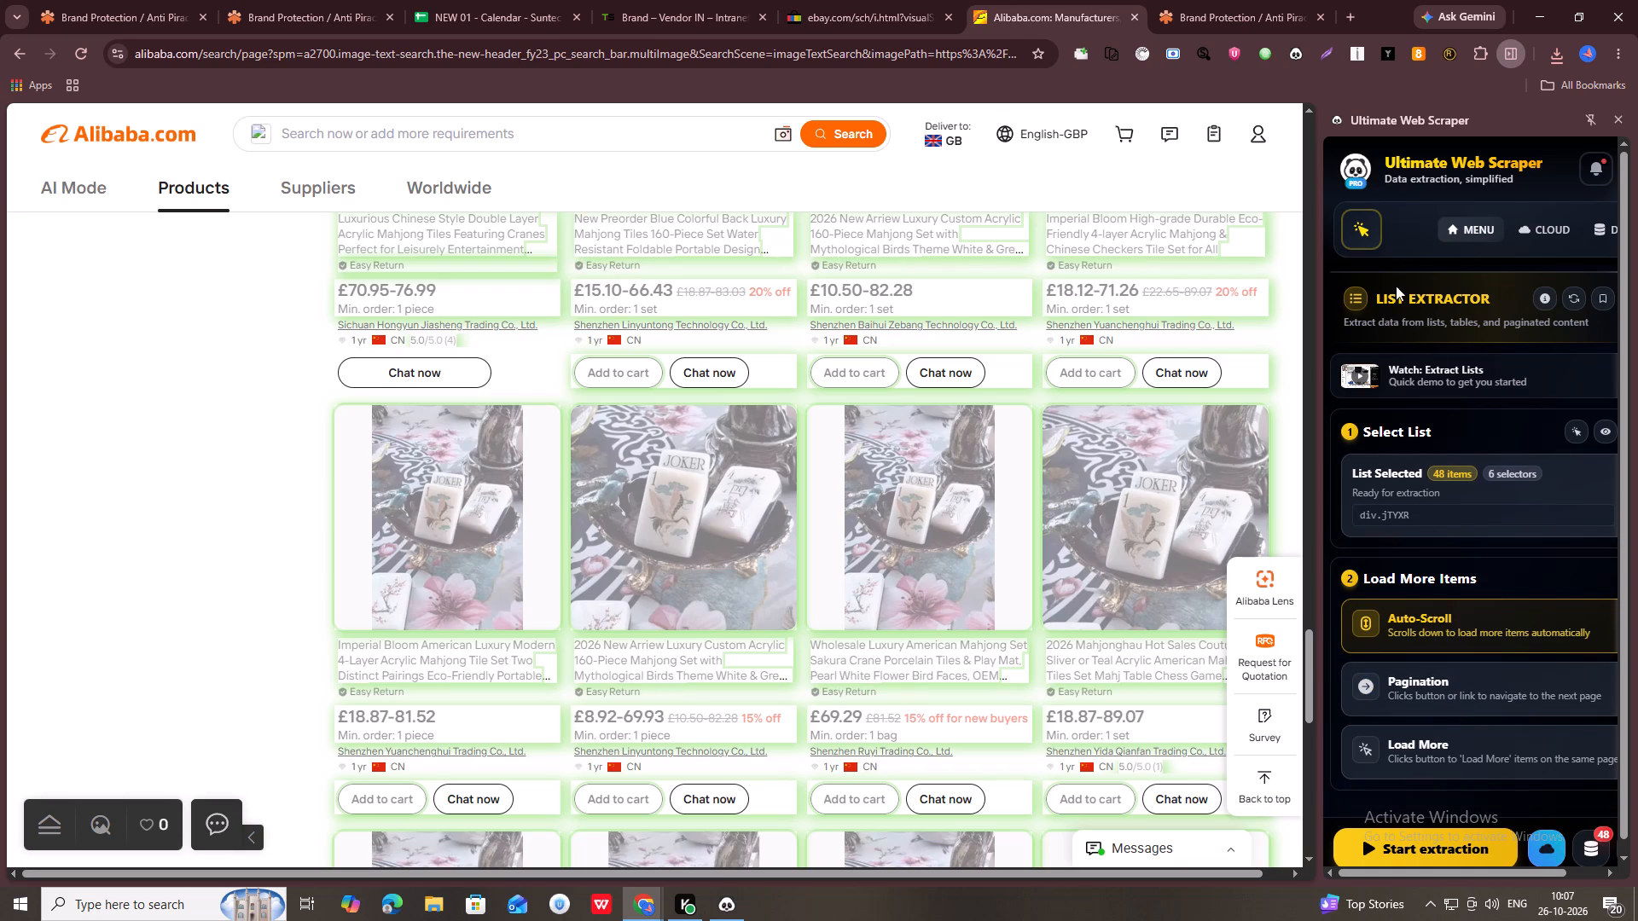
left_click(1408, 846)
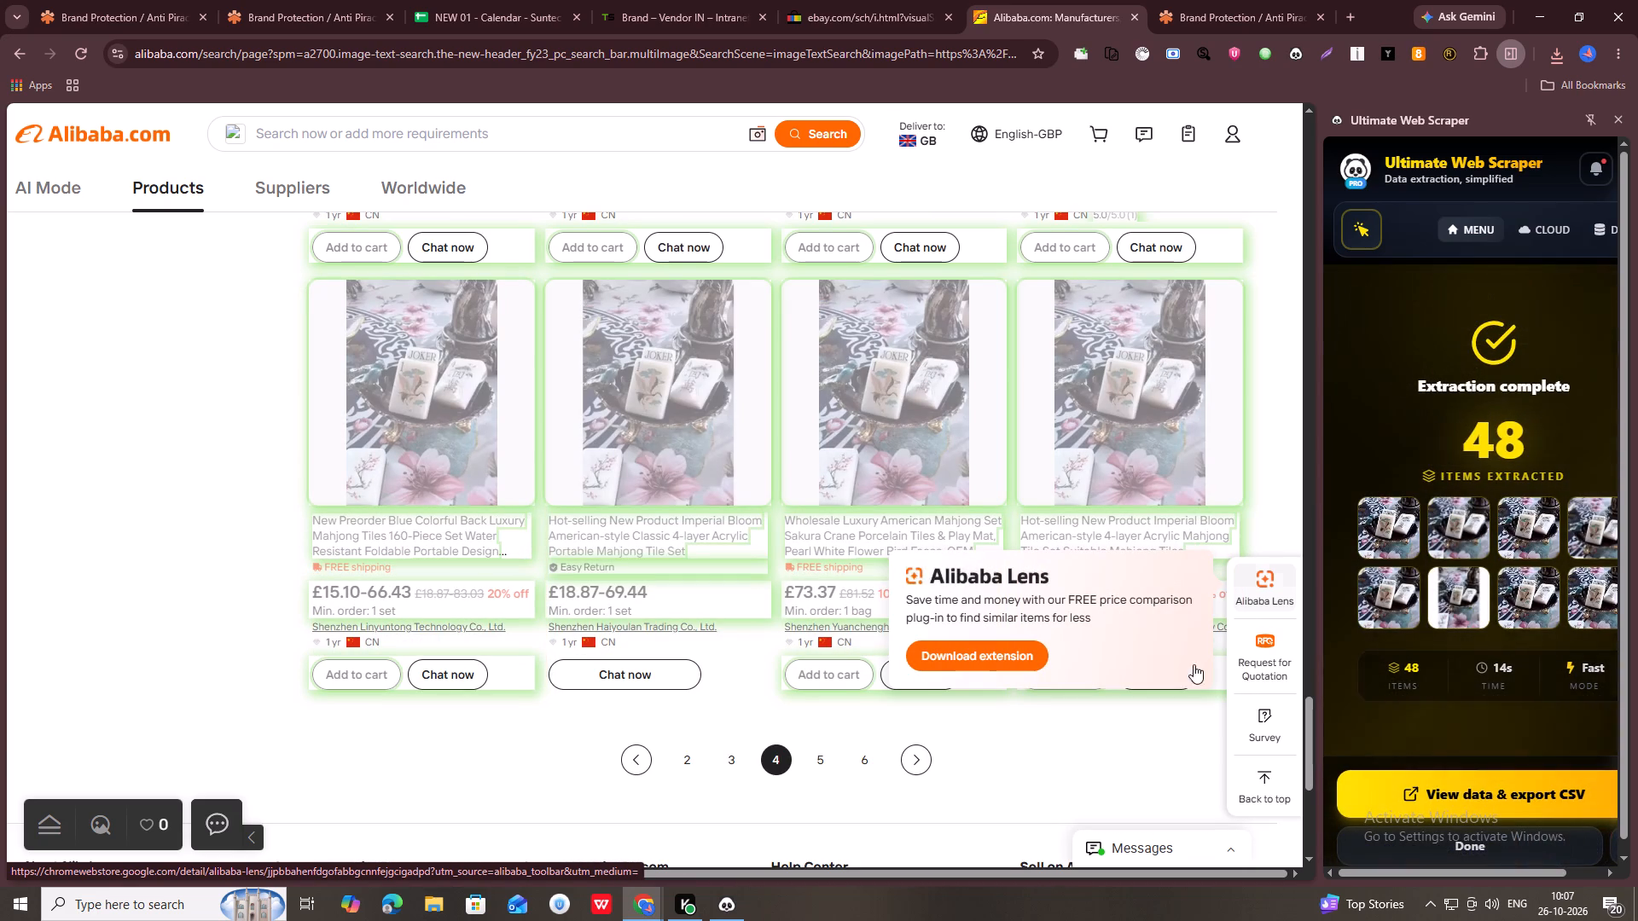
Go to page 3 of the Alibaba search results.
left_click(725, 758)
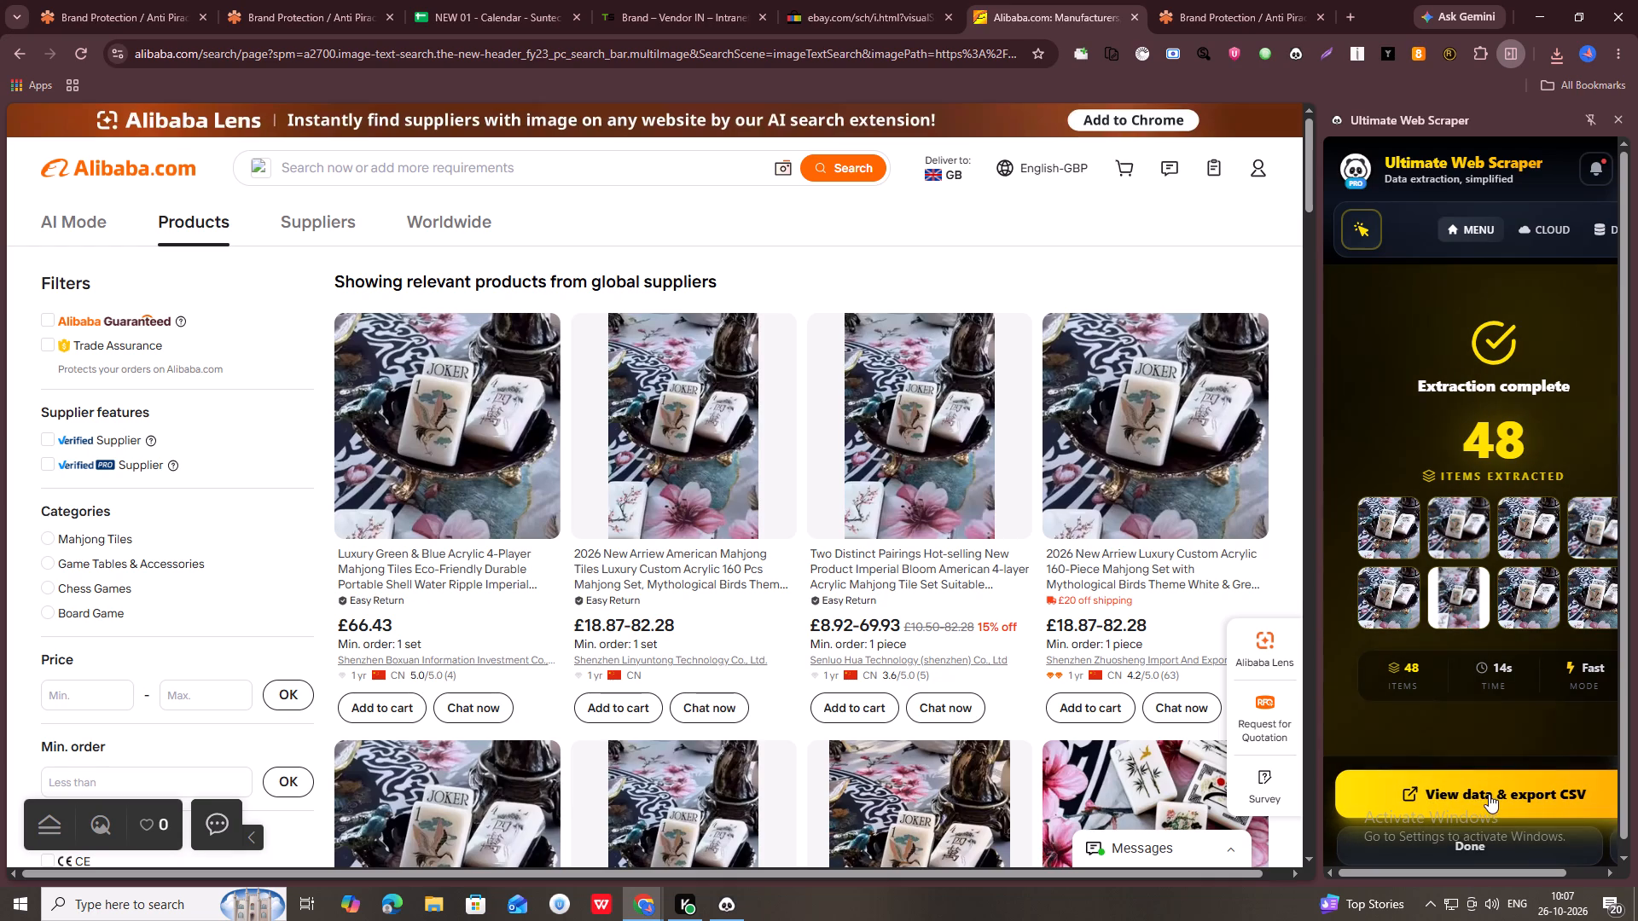
Open the extracted data table and export it to Google Sheets.
scroll(1489, 794, "down", 4)
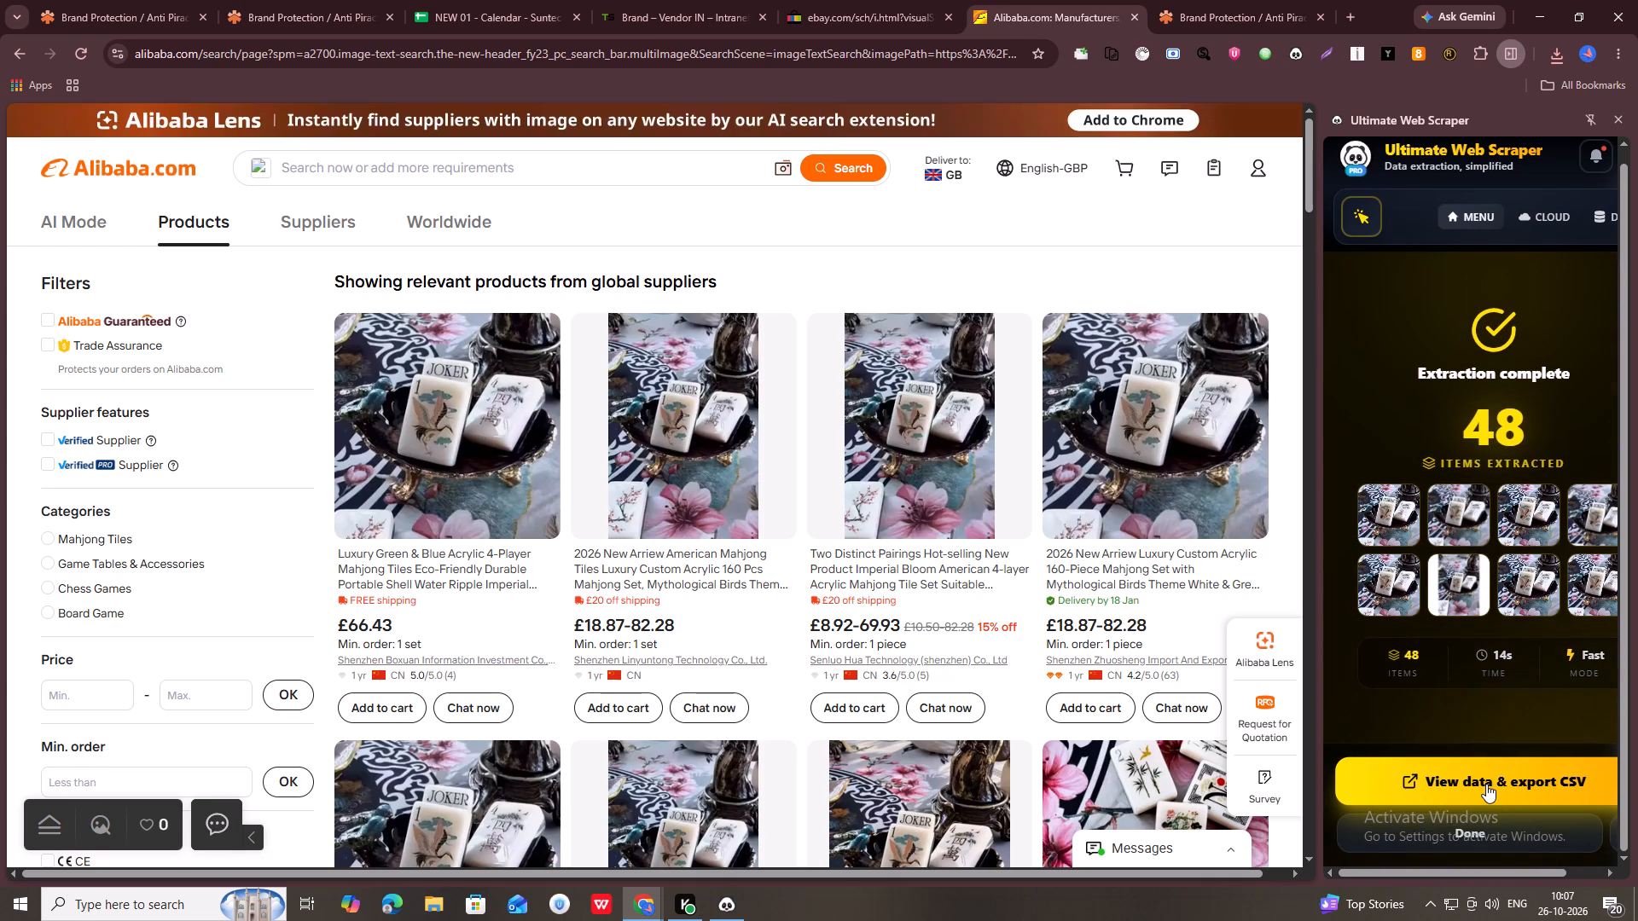
left_click(1486, 784)
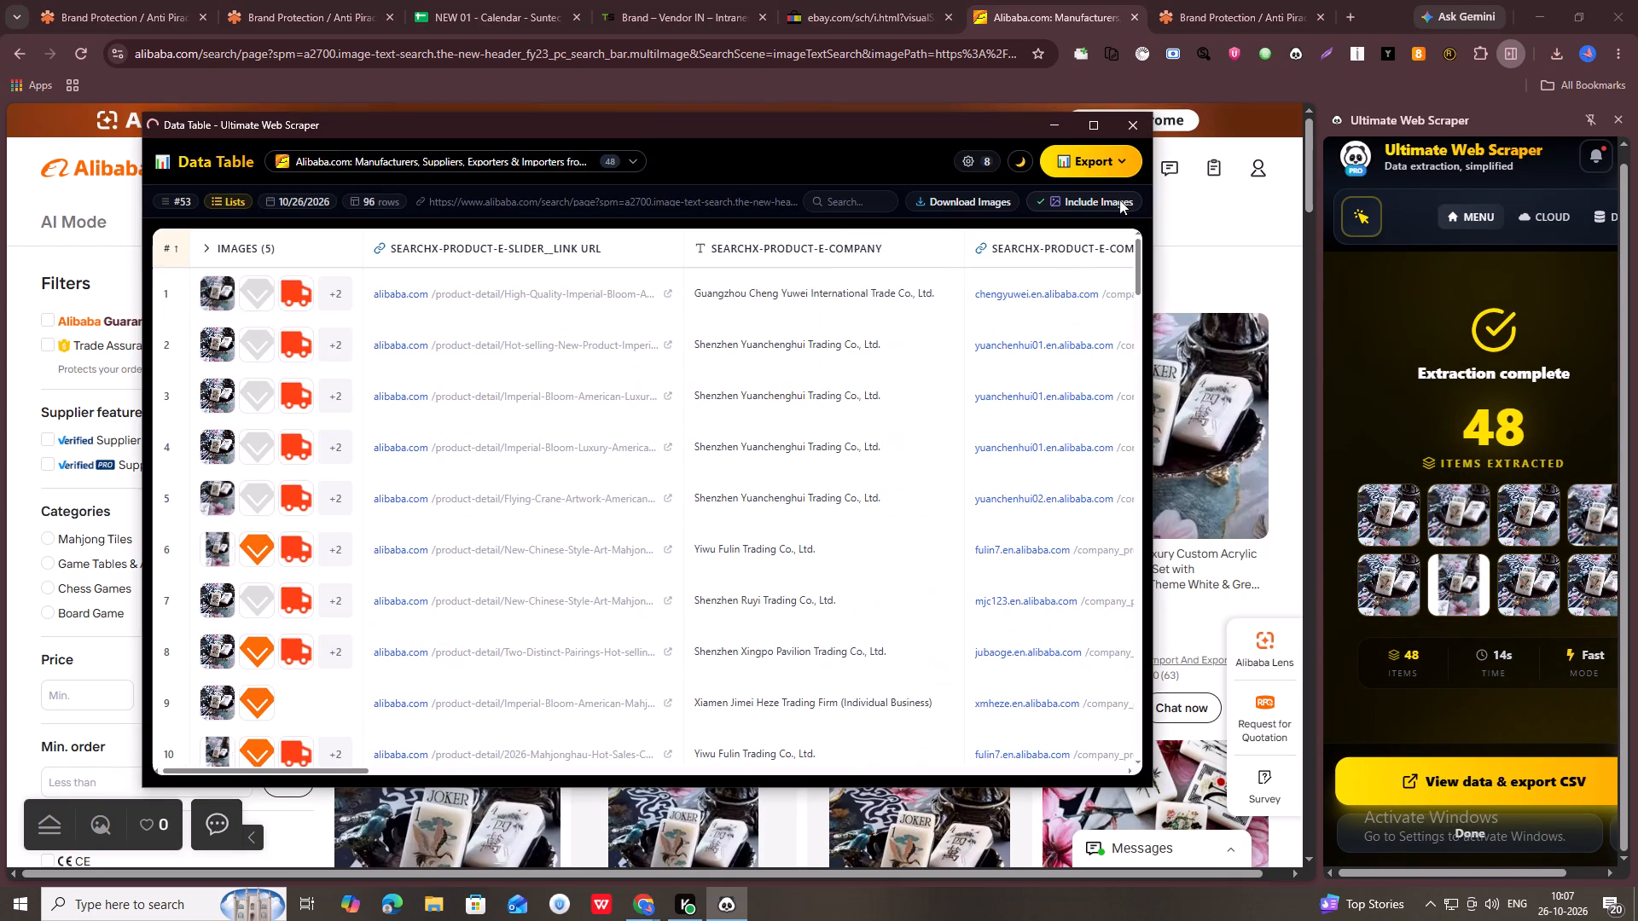
left_click(1114, 169)
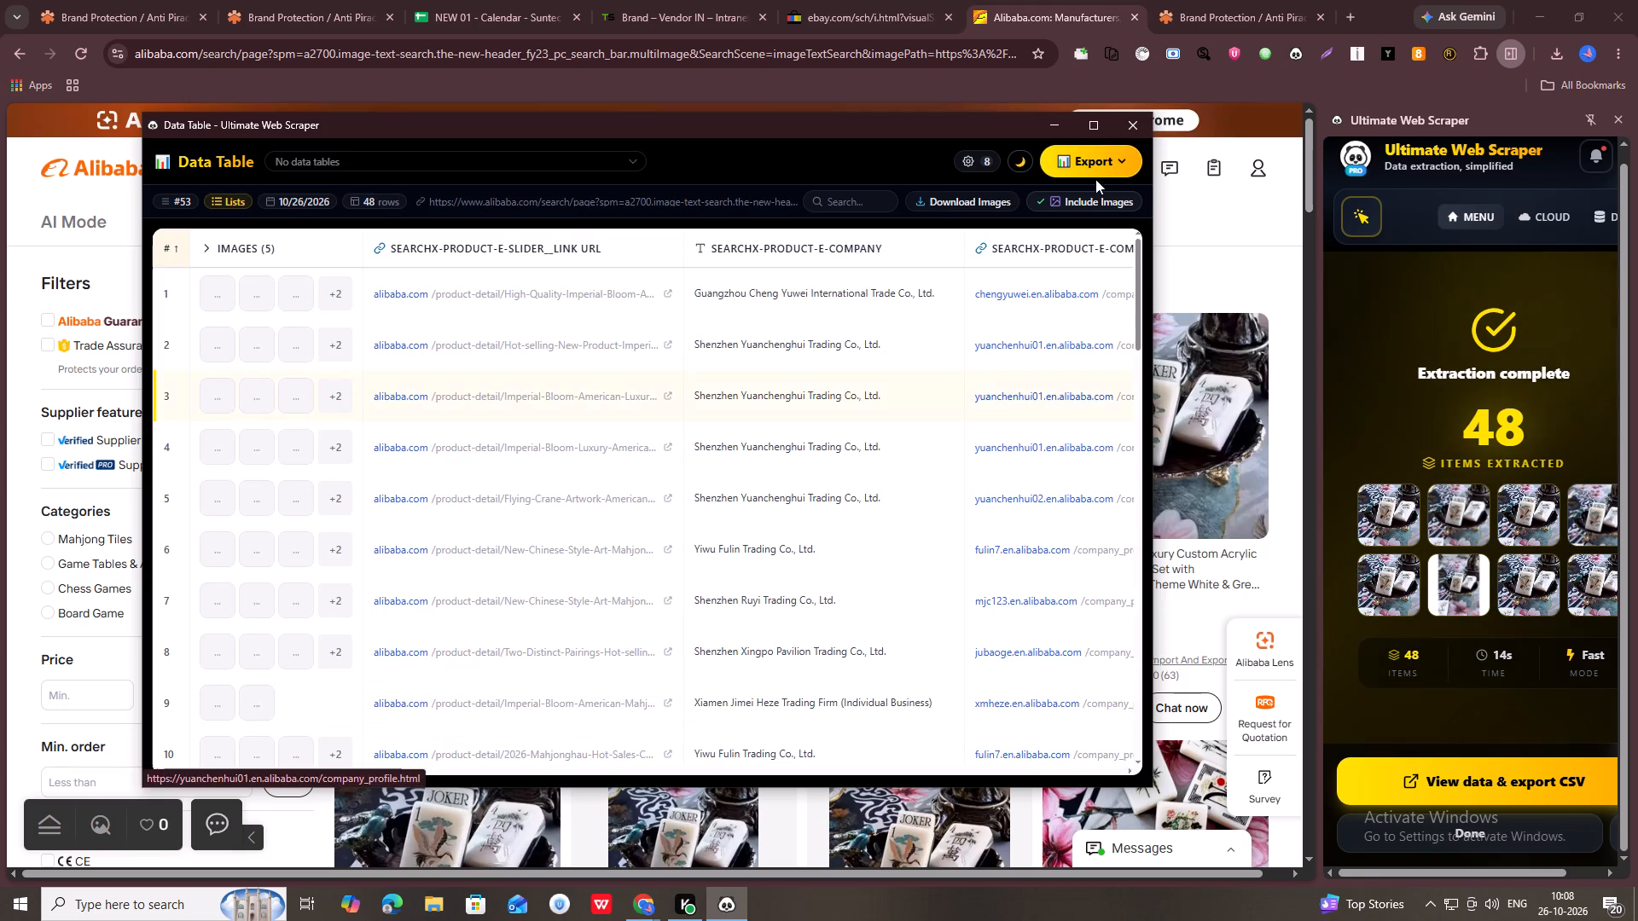
left_click(1097, 170)
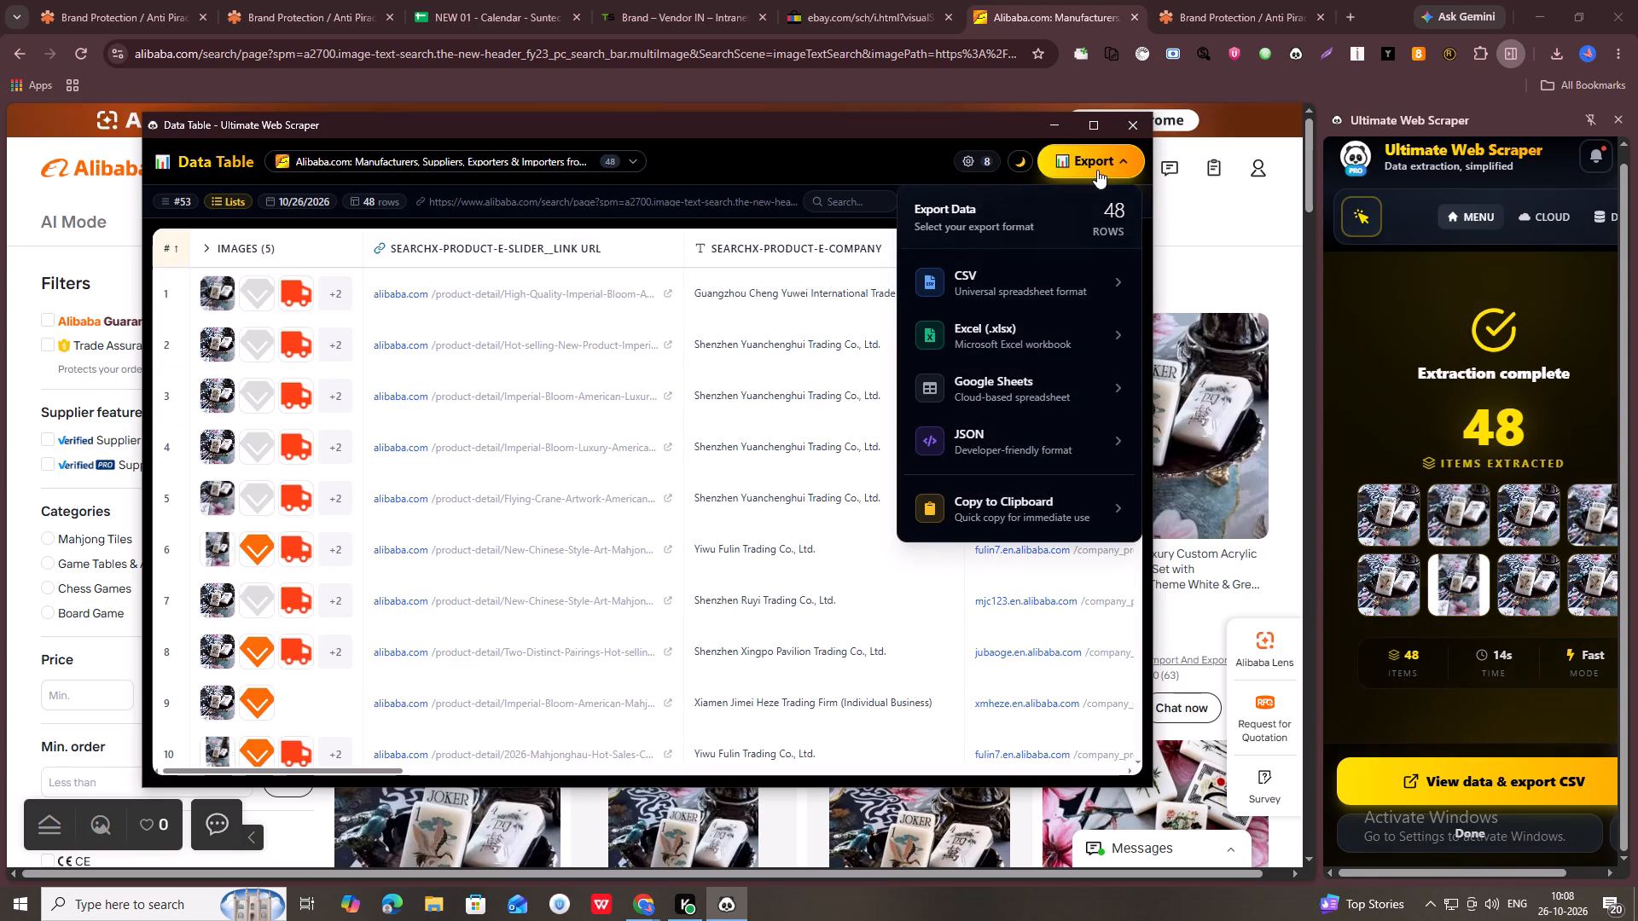
left_click(1007, 391)
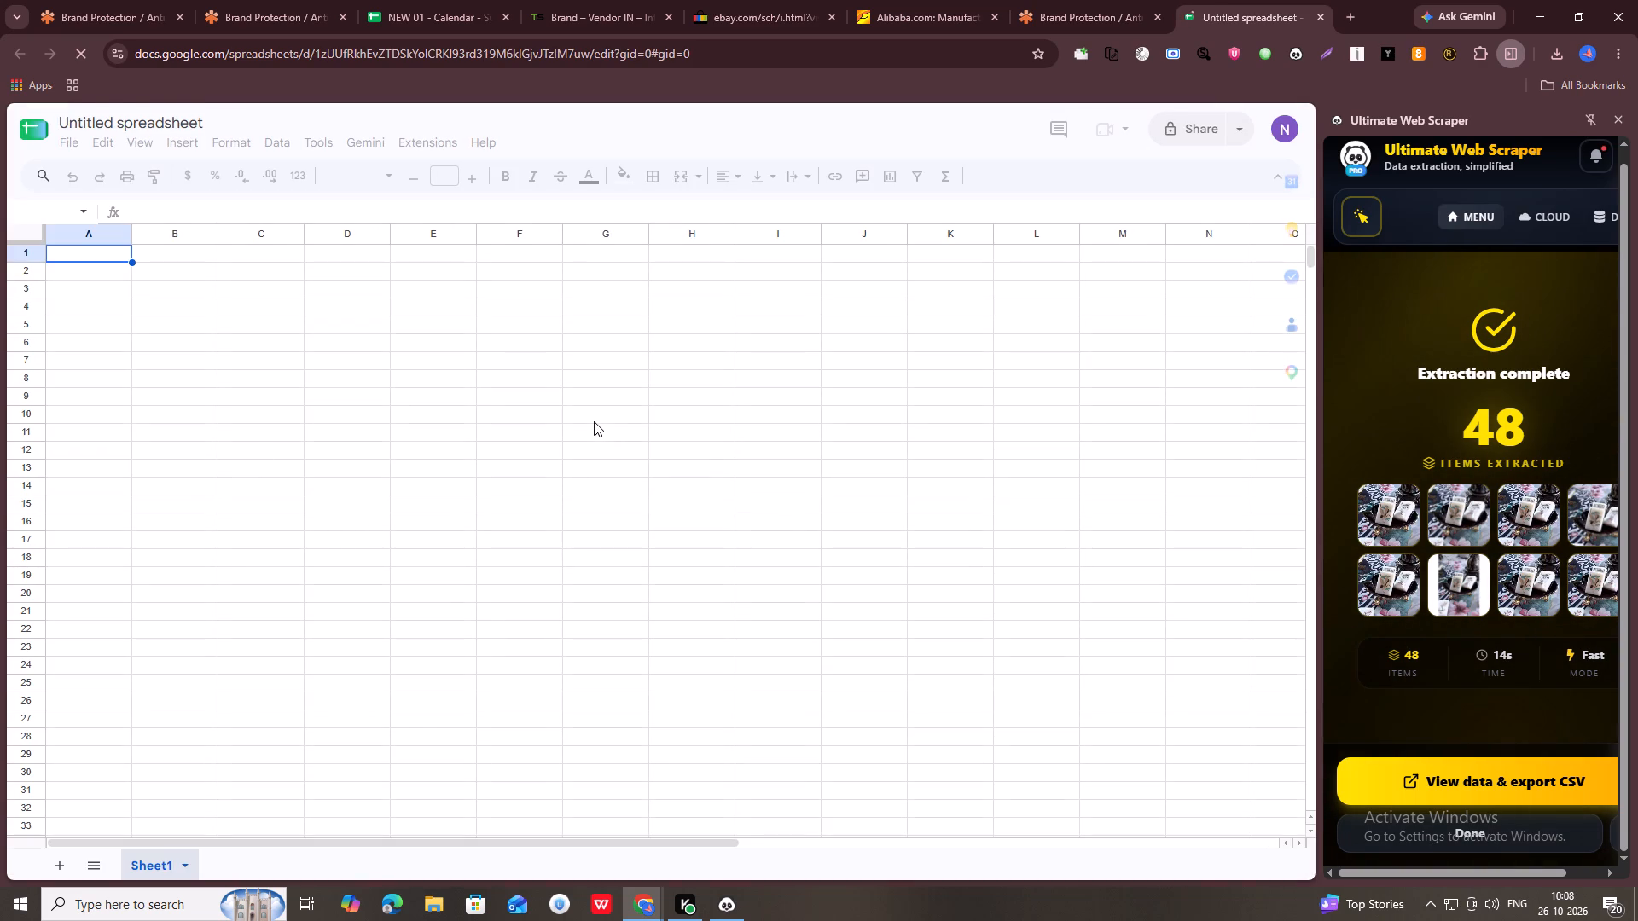
Dismiss the paste instructions and paste the scraped data into the untitled spreadsheet starting at cell B1.
left_click(88, 274)
left_click(817, 240)
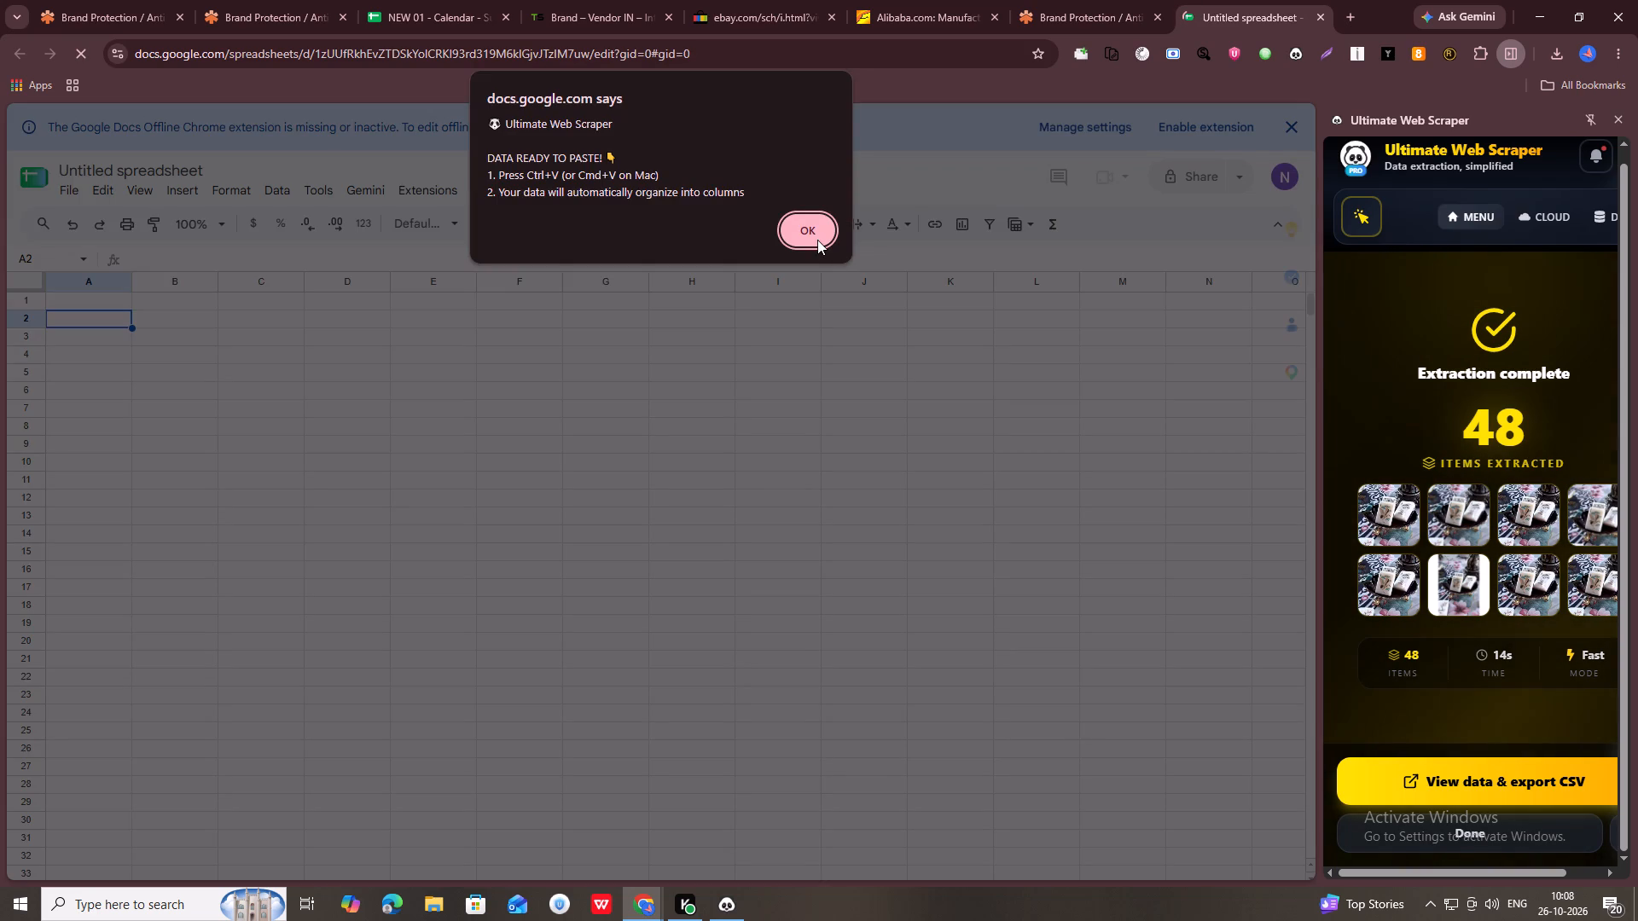
left_click(161, 302)
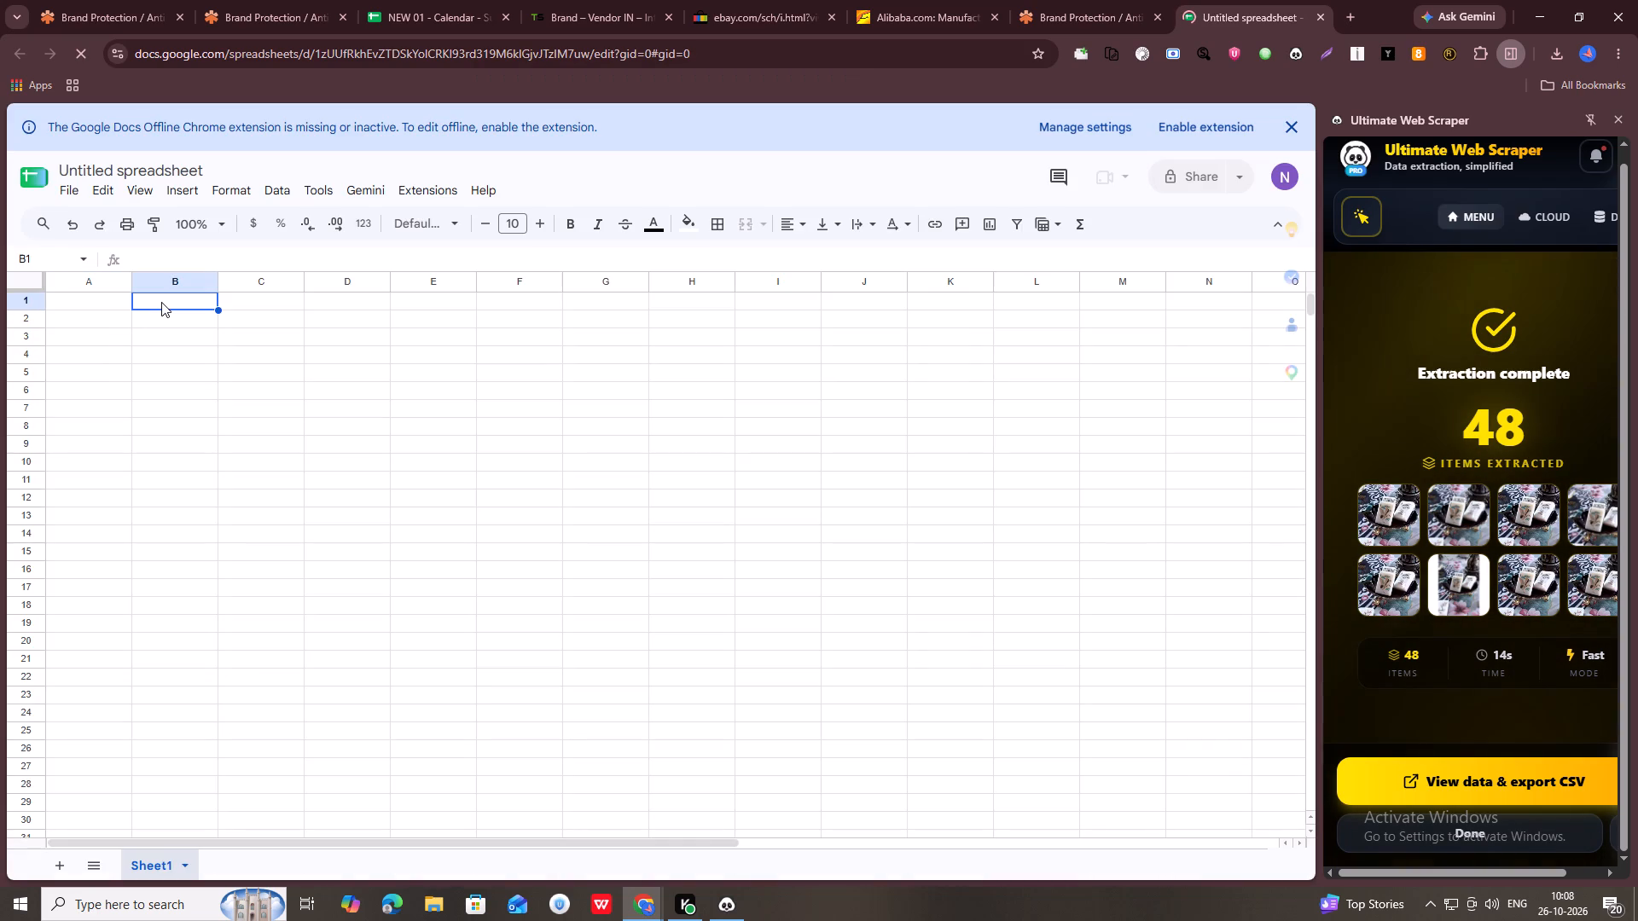
key("ctrl+v")
Clear the scraped column headers in row 1, from B1 across to column Z, and return to cell A1.
left_click(76, 303)
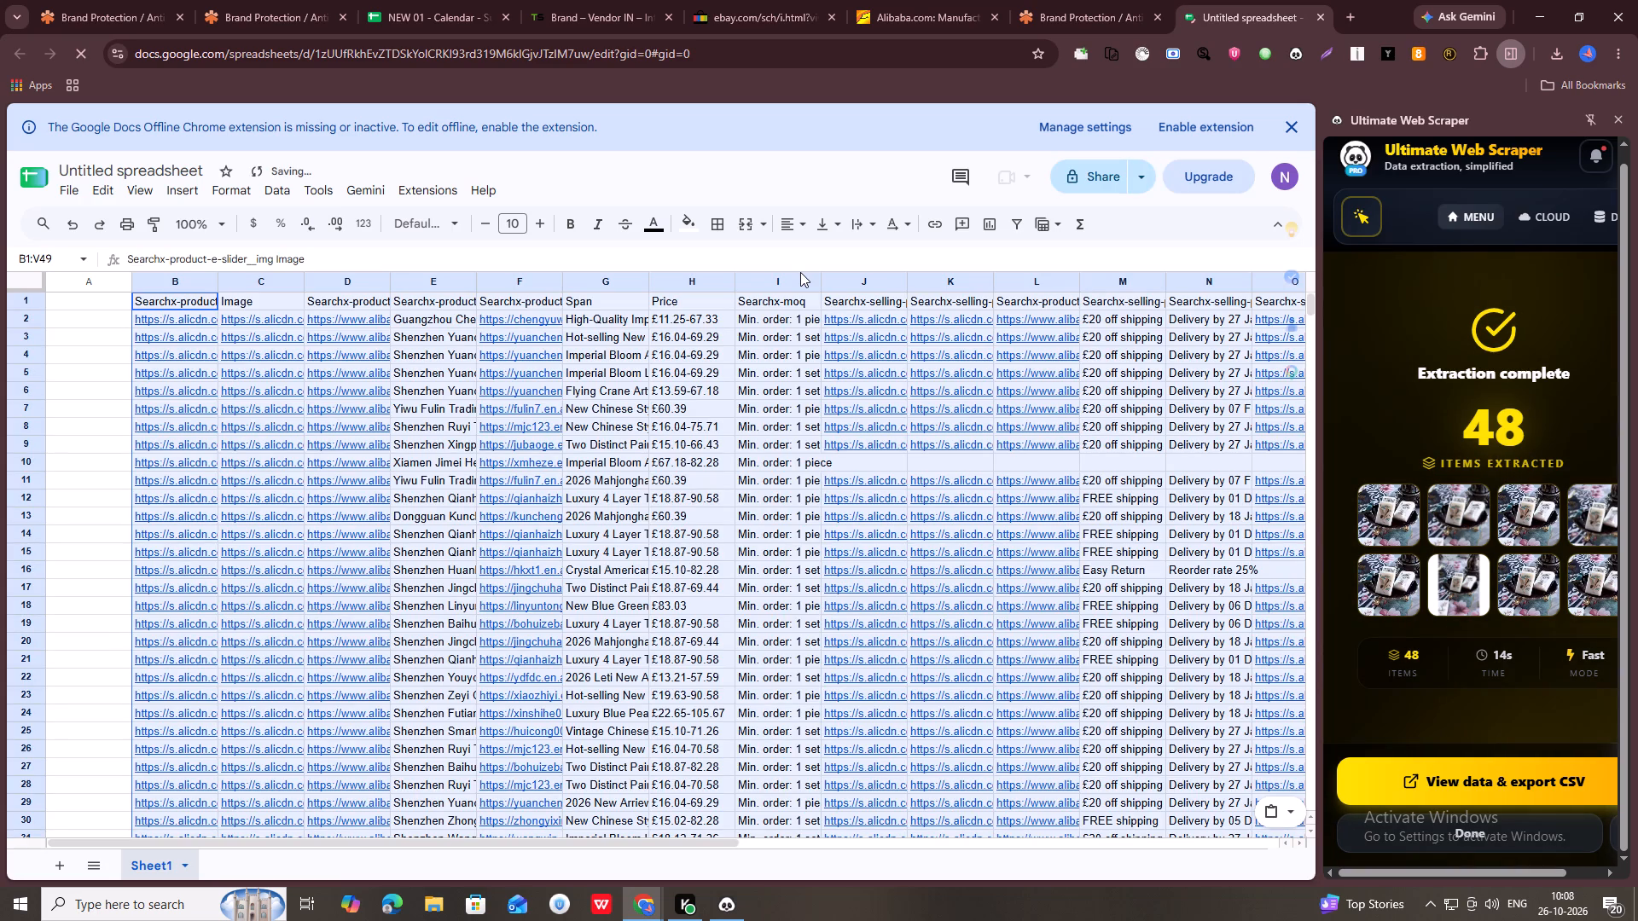
key("Right")
key("shift+Right")
key("shift+Right")
key("shift+Right")
key("shift+Right")
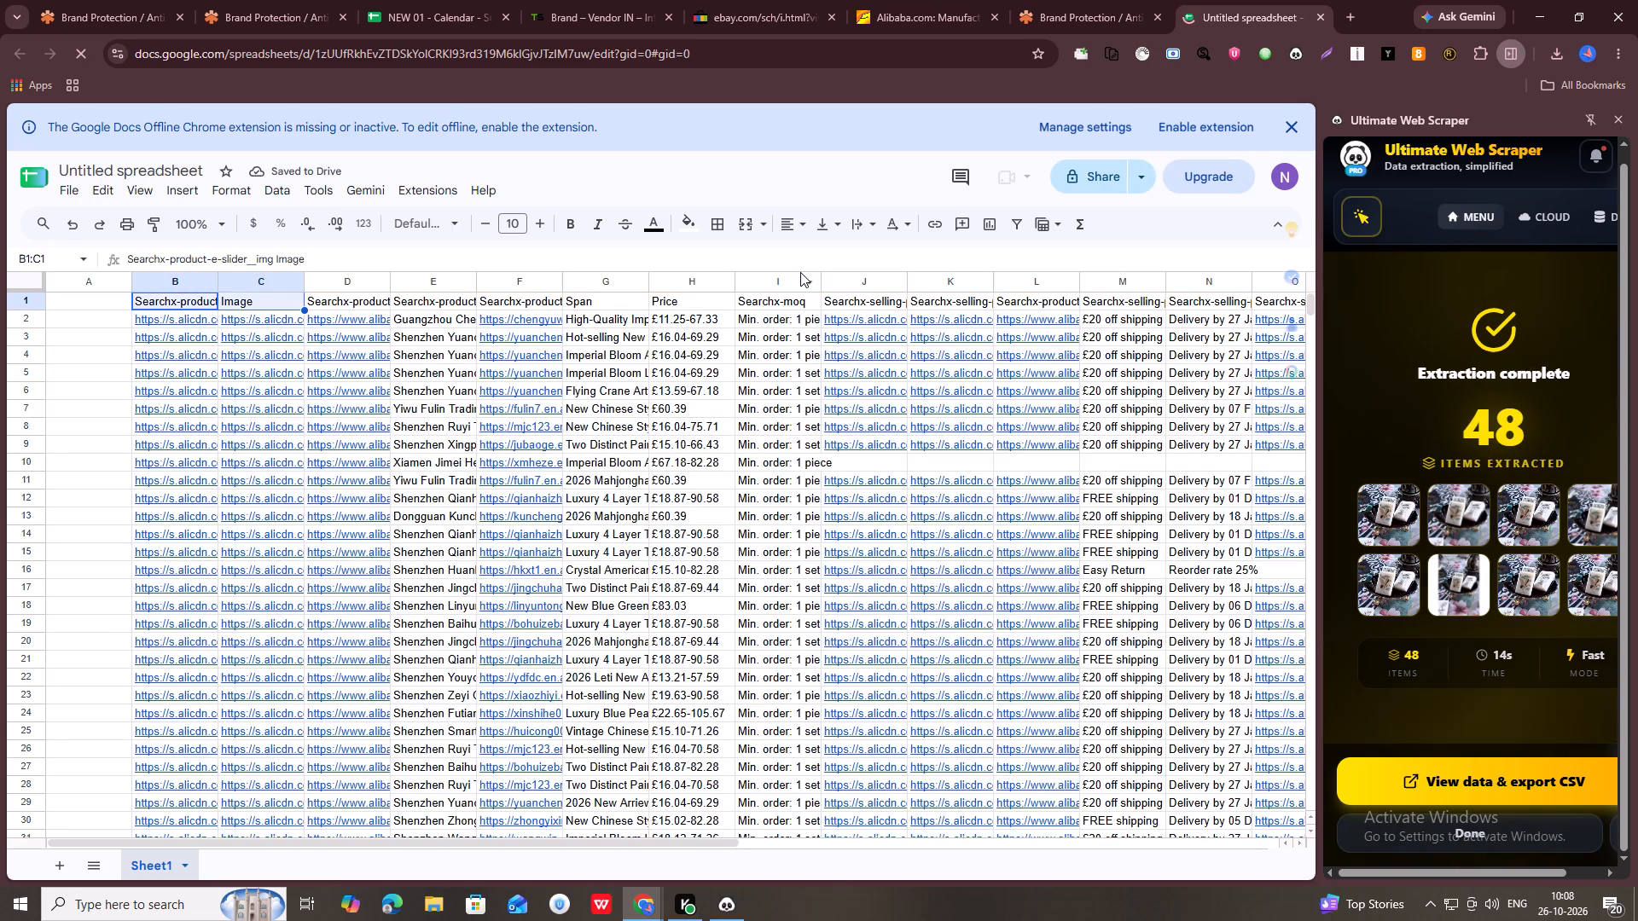
key("shift+Right")
key("shift+Right")
key("shift+Right")
key("shift+Right")
key("shift+Right")
key("shift+Right")
key("shift+Right")
key("shift+Right")
key("shift+Right")
key("shift+Right")
key("shift+Right")
key("shift+Right")
key("shift+Right")
key("shift+Right")
key("shift+Right")
key("shift+Right")
key("shift+Right")
key("shift+Right")
key("shift+Right")
key("shift+Right")
key("shift+Right")
key("shift+Right")
key("shift+Right")
key("shift+Right")
key("shift+Right")
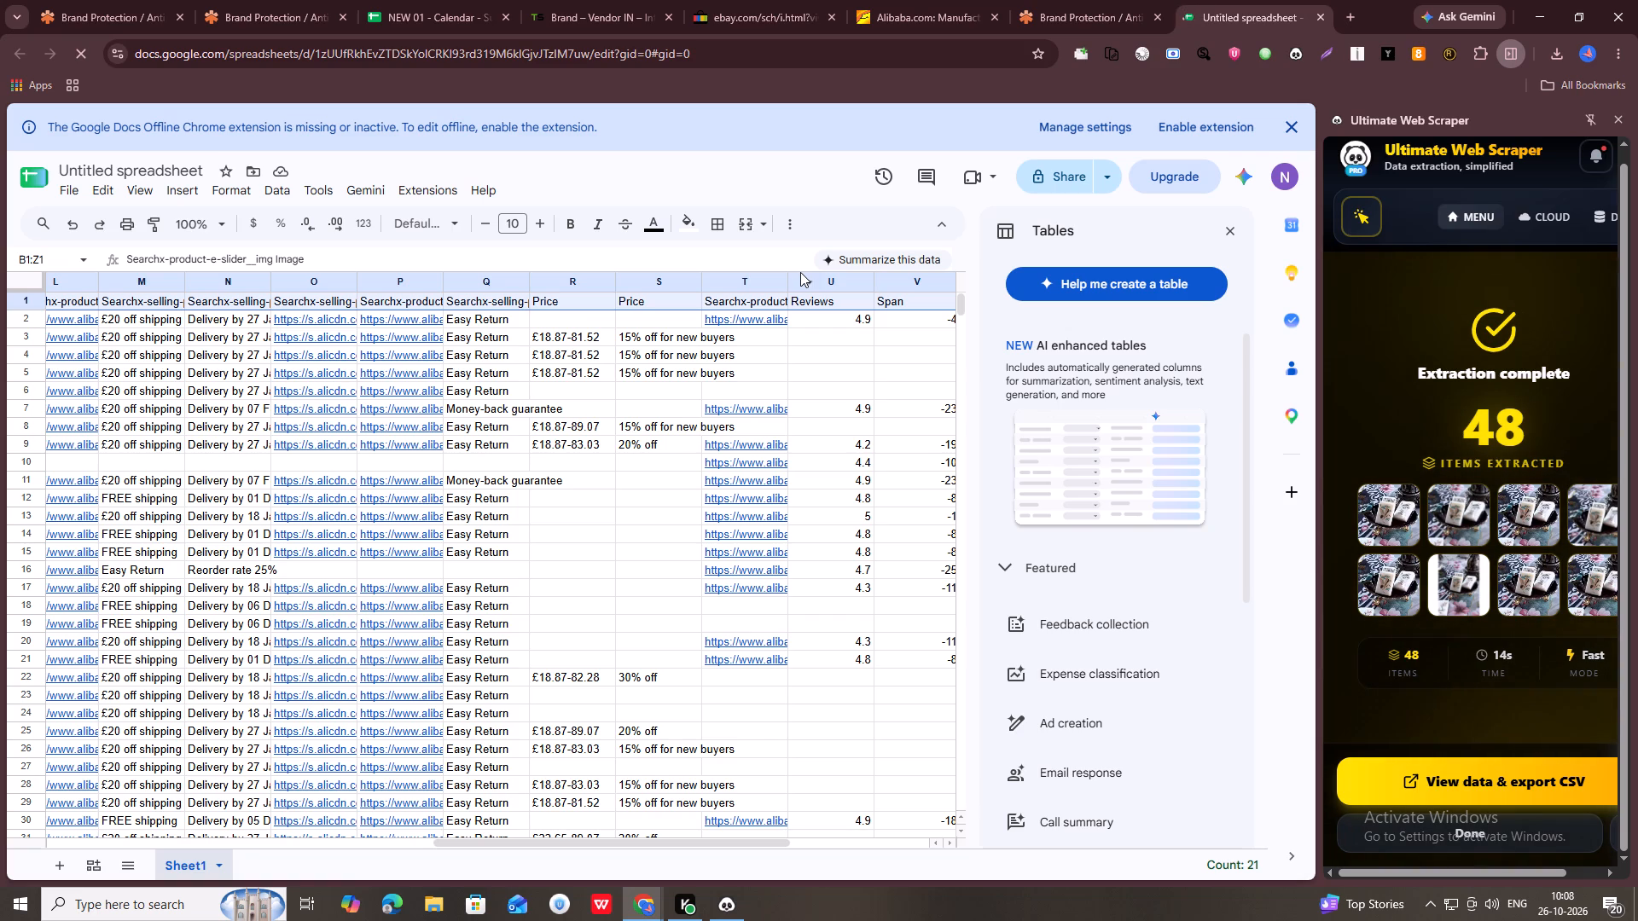
key("shift+Right")
key("shift+Right")
key("shift+Right")
key("shift+Right")
key("shift+Right")
key("Delete")
key("Left")
key("Left")
key("Left")
key("Left")
key("Left")
key("Left")
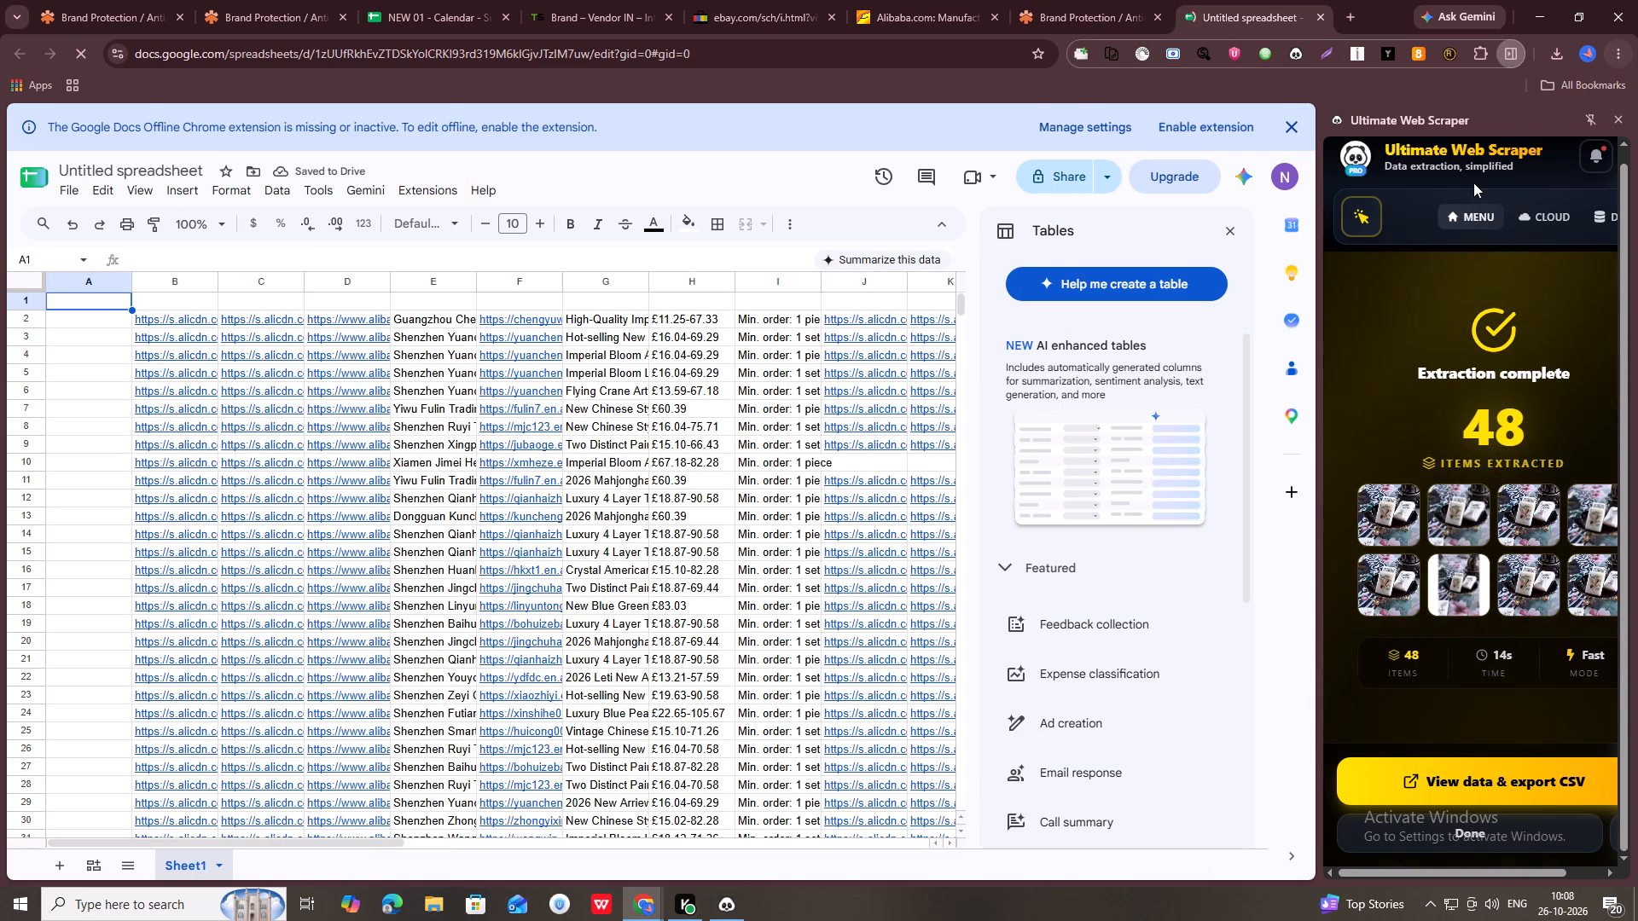
Close Ultimate Web Scraper beside the spreadsheet.
left_click(1615, 123)
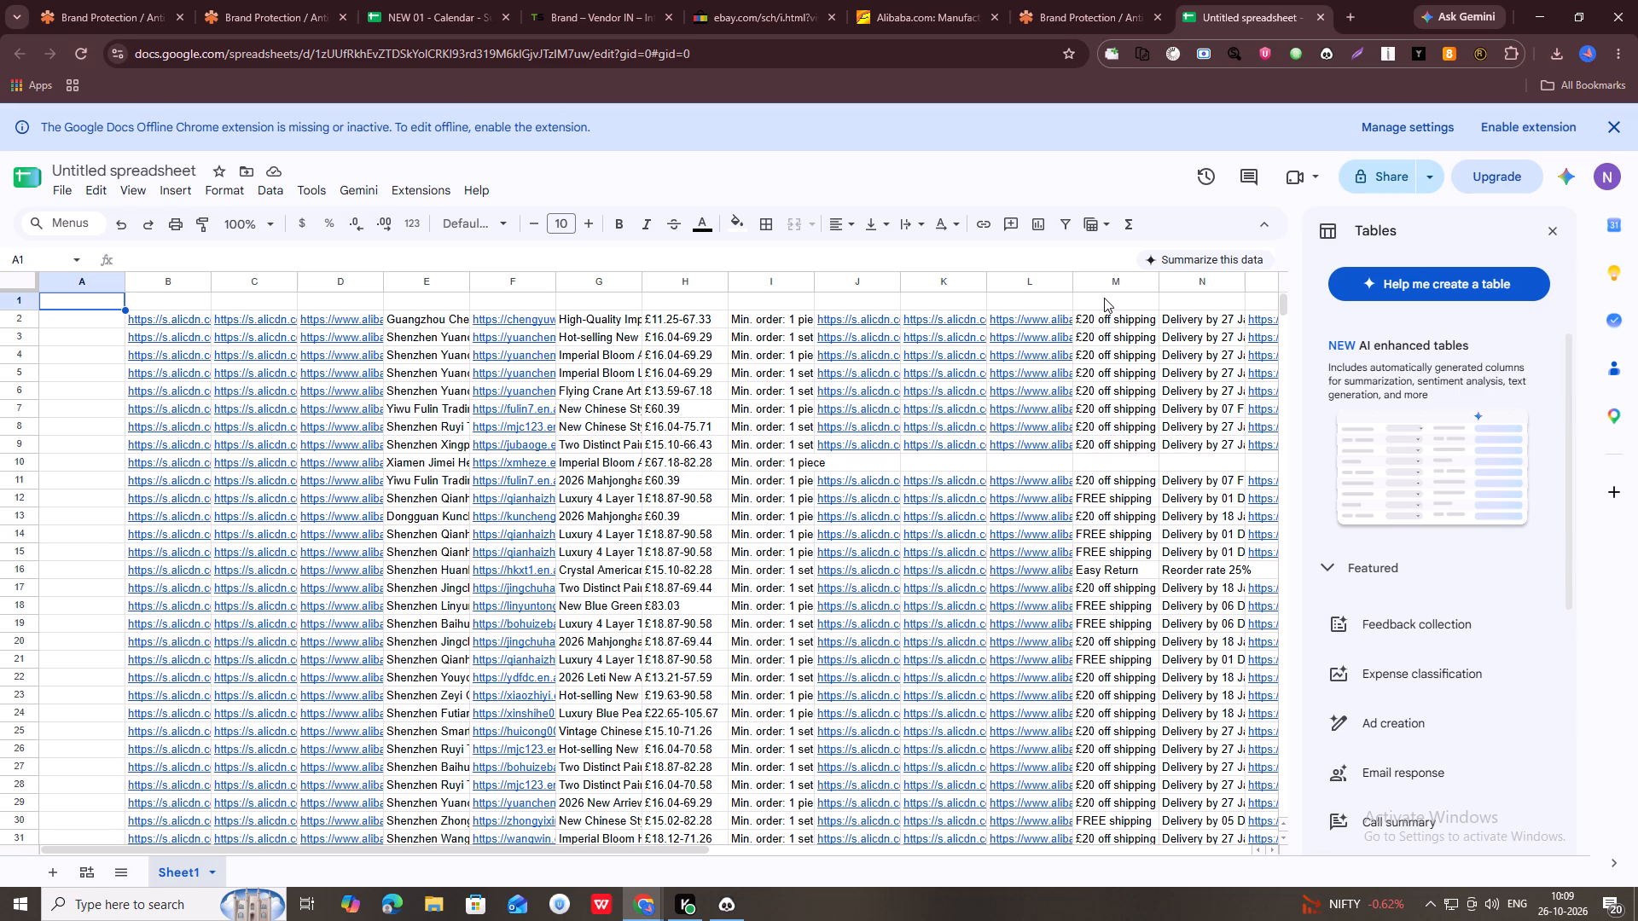
Return to the Alibaba image search results and look through the mahjong tile listings down the page and back to the top.
left_click(878, 0)
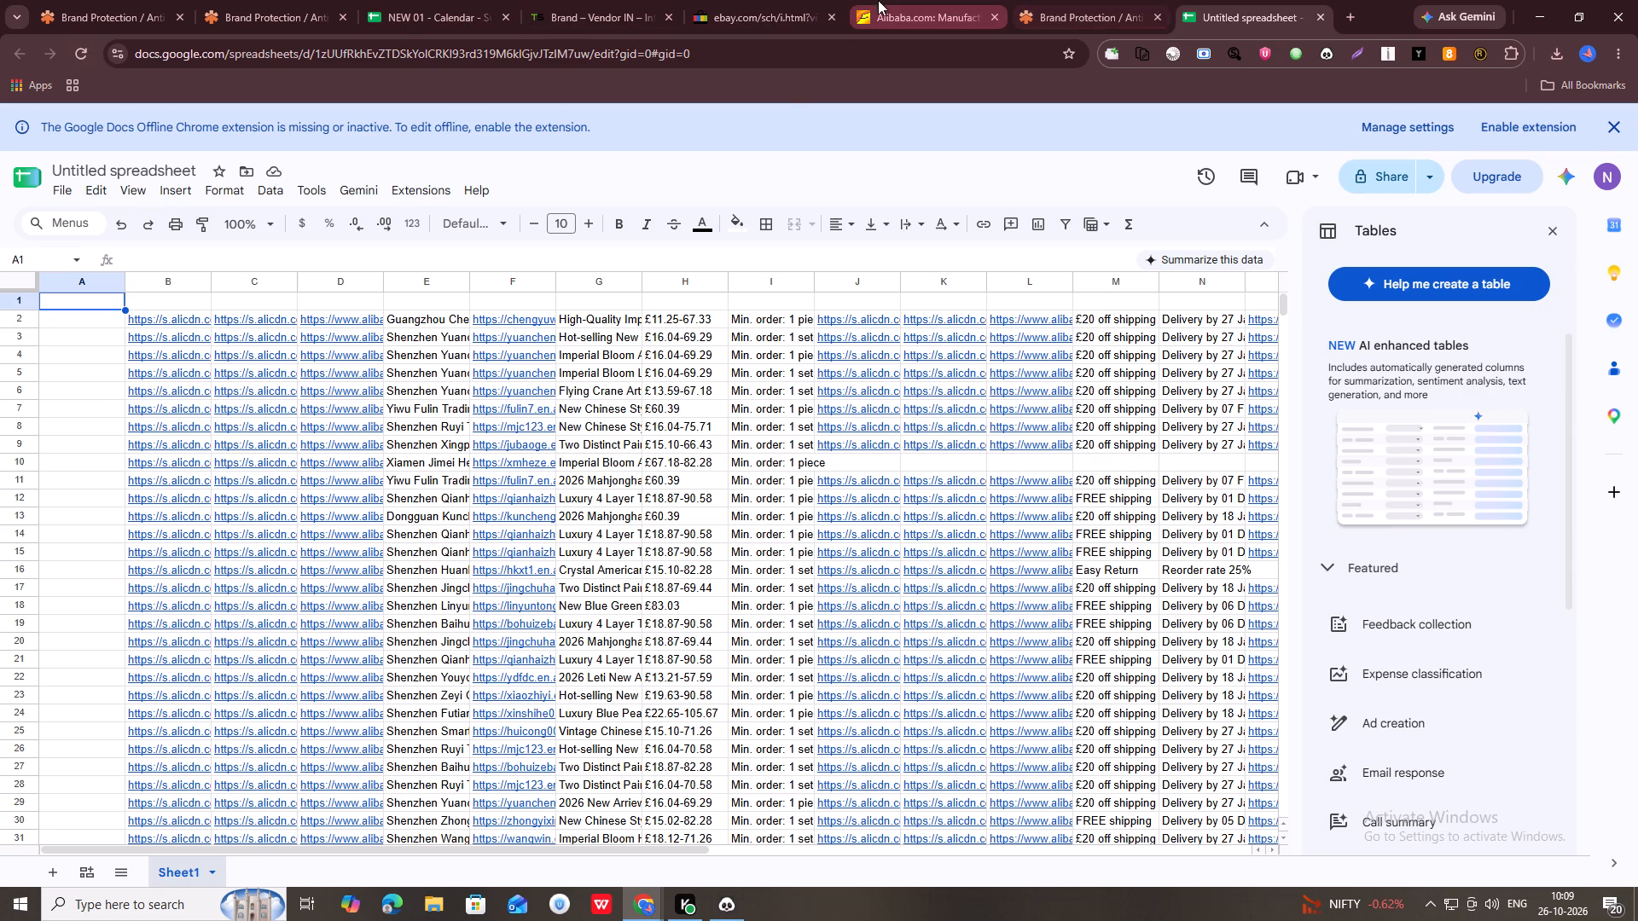
scroll(1014, 700, "down", 4)
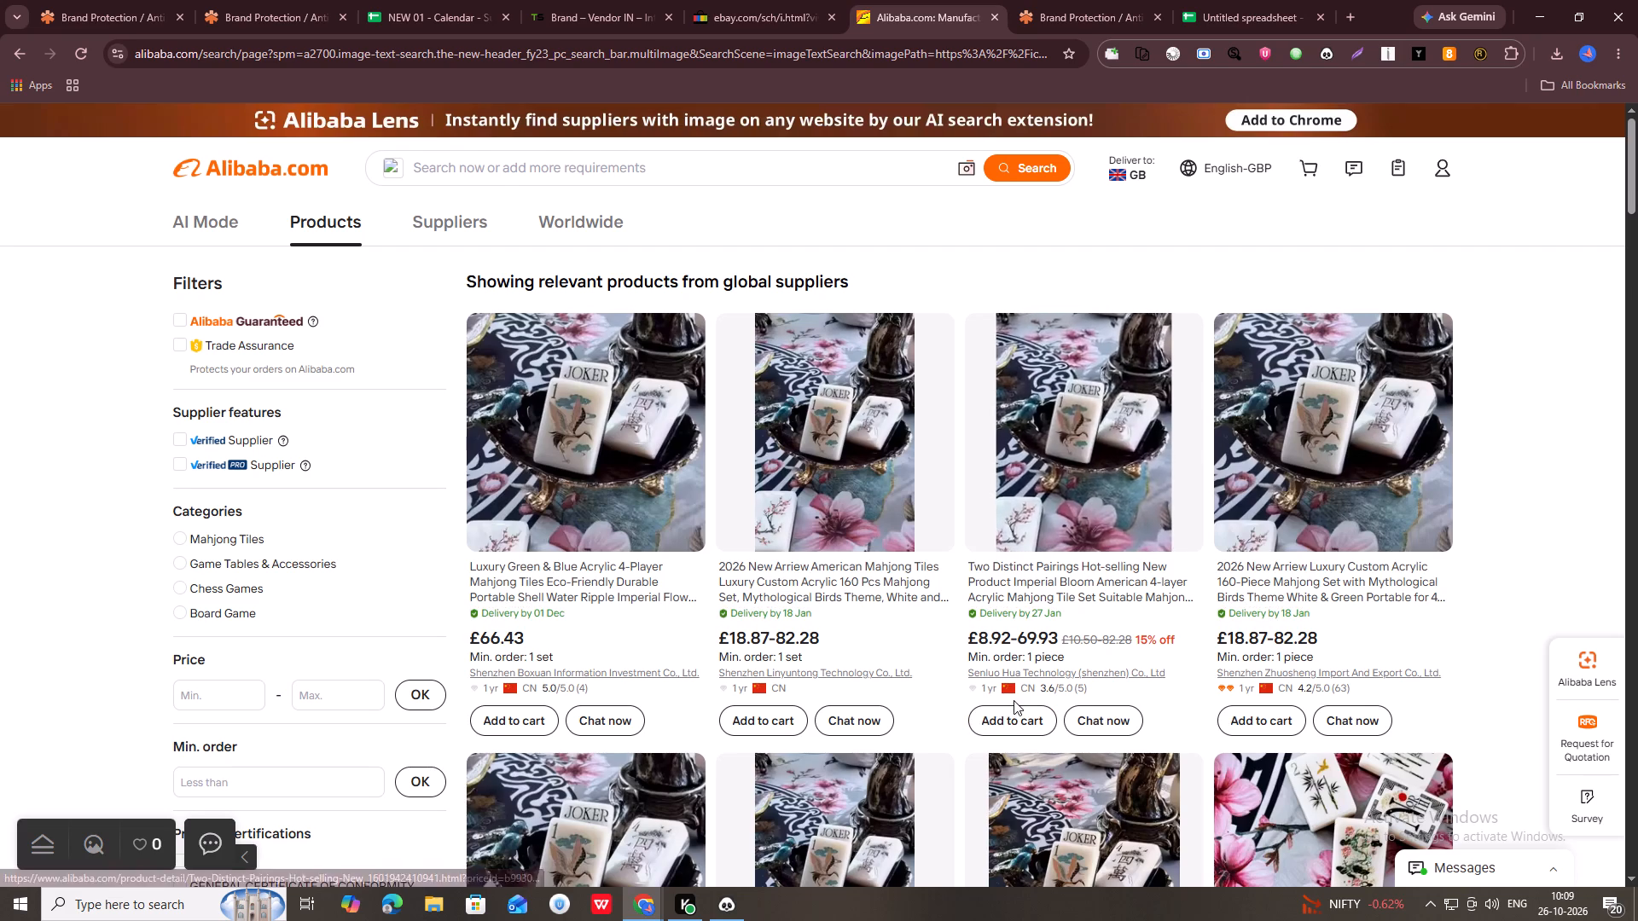
scroll(1014, 700, "down", 19)
scroll(1098, 668, "down", 7)
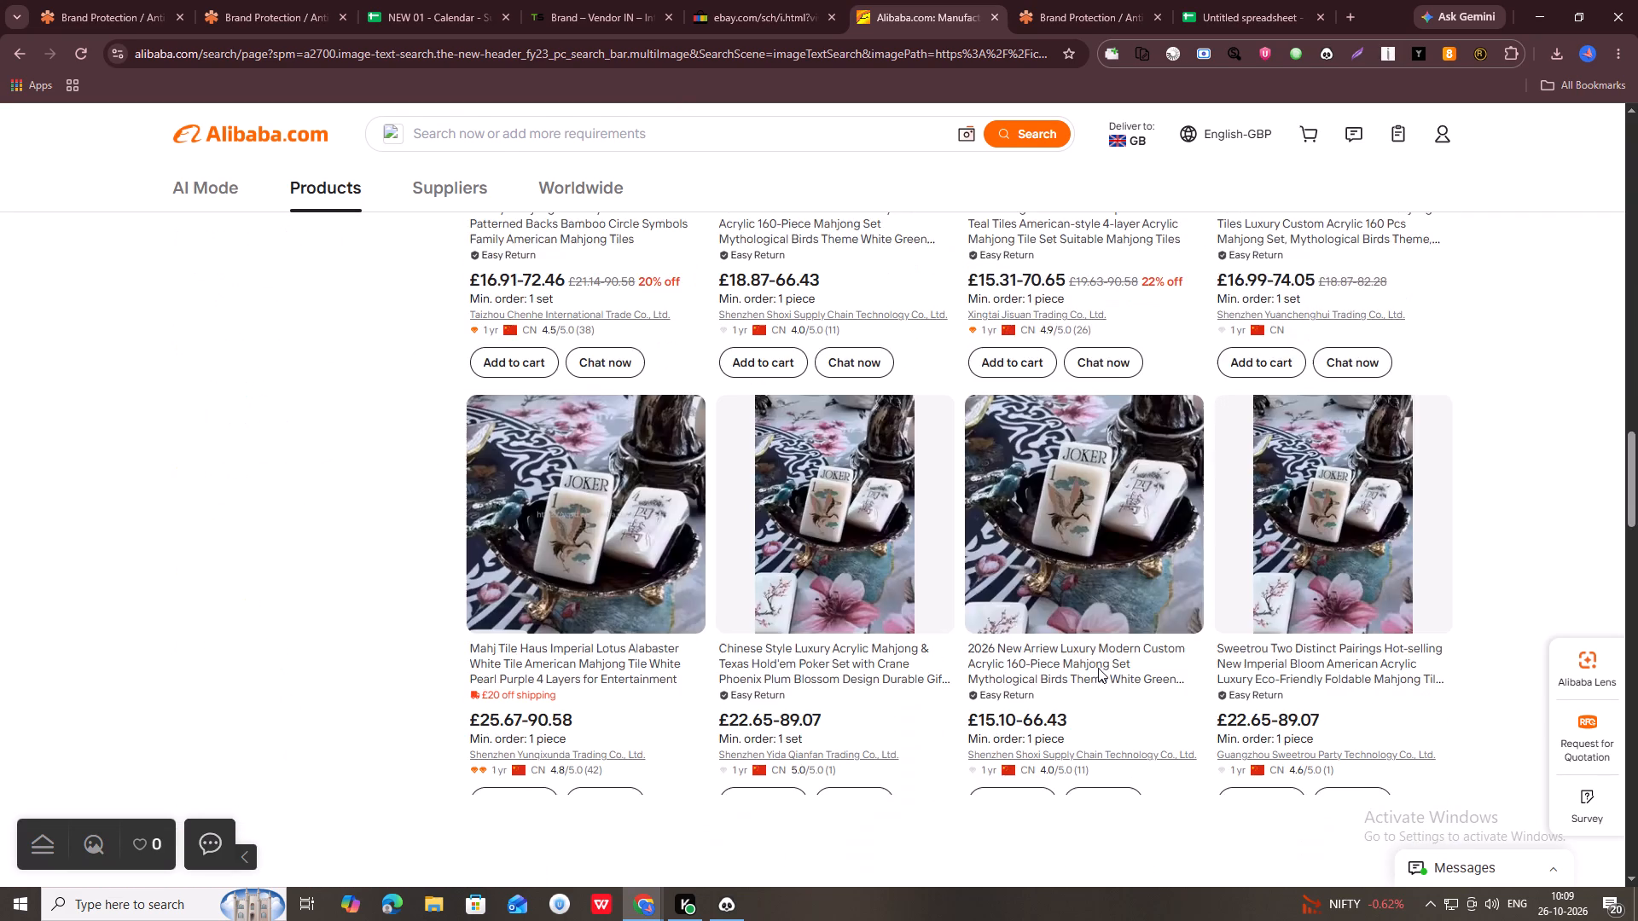
scroll(1098, 668, "down", 15)
scroll(1098, 667, "down", 7)
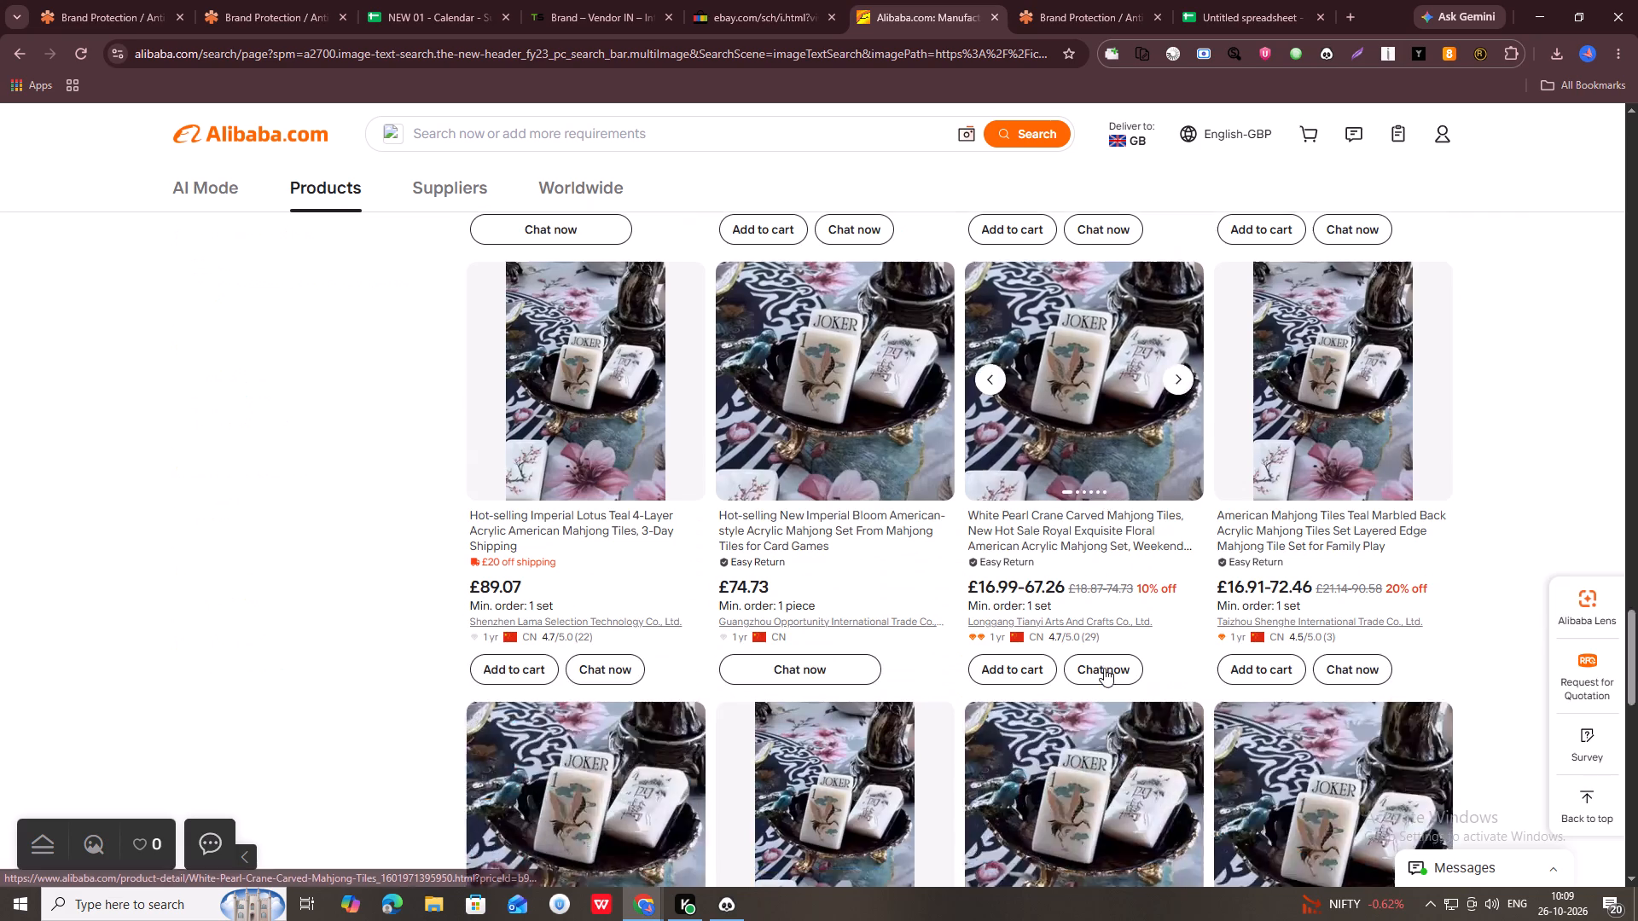
scroll(1104, 668, "down", 7)
scroll(1104, 668, "up", 20)
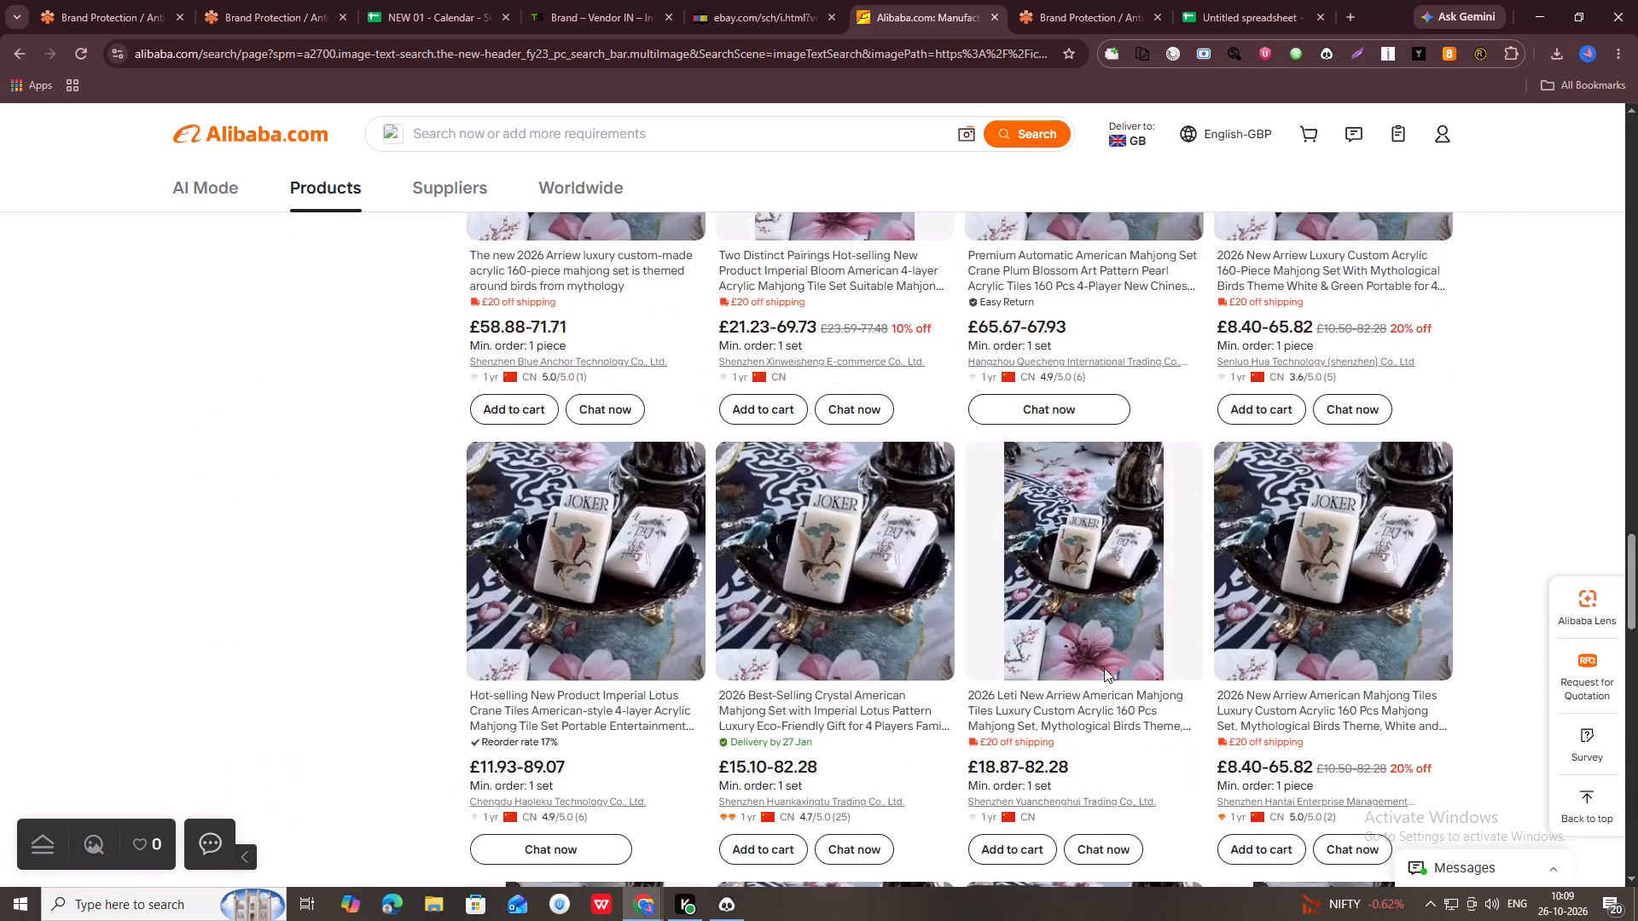
scroll(1104, 668, "up", 20)
scroll(1104, 668, "up", 20)
scroll(1104, 668, "up", 11)
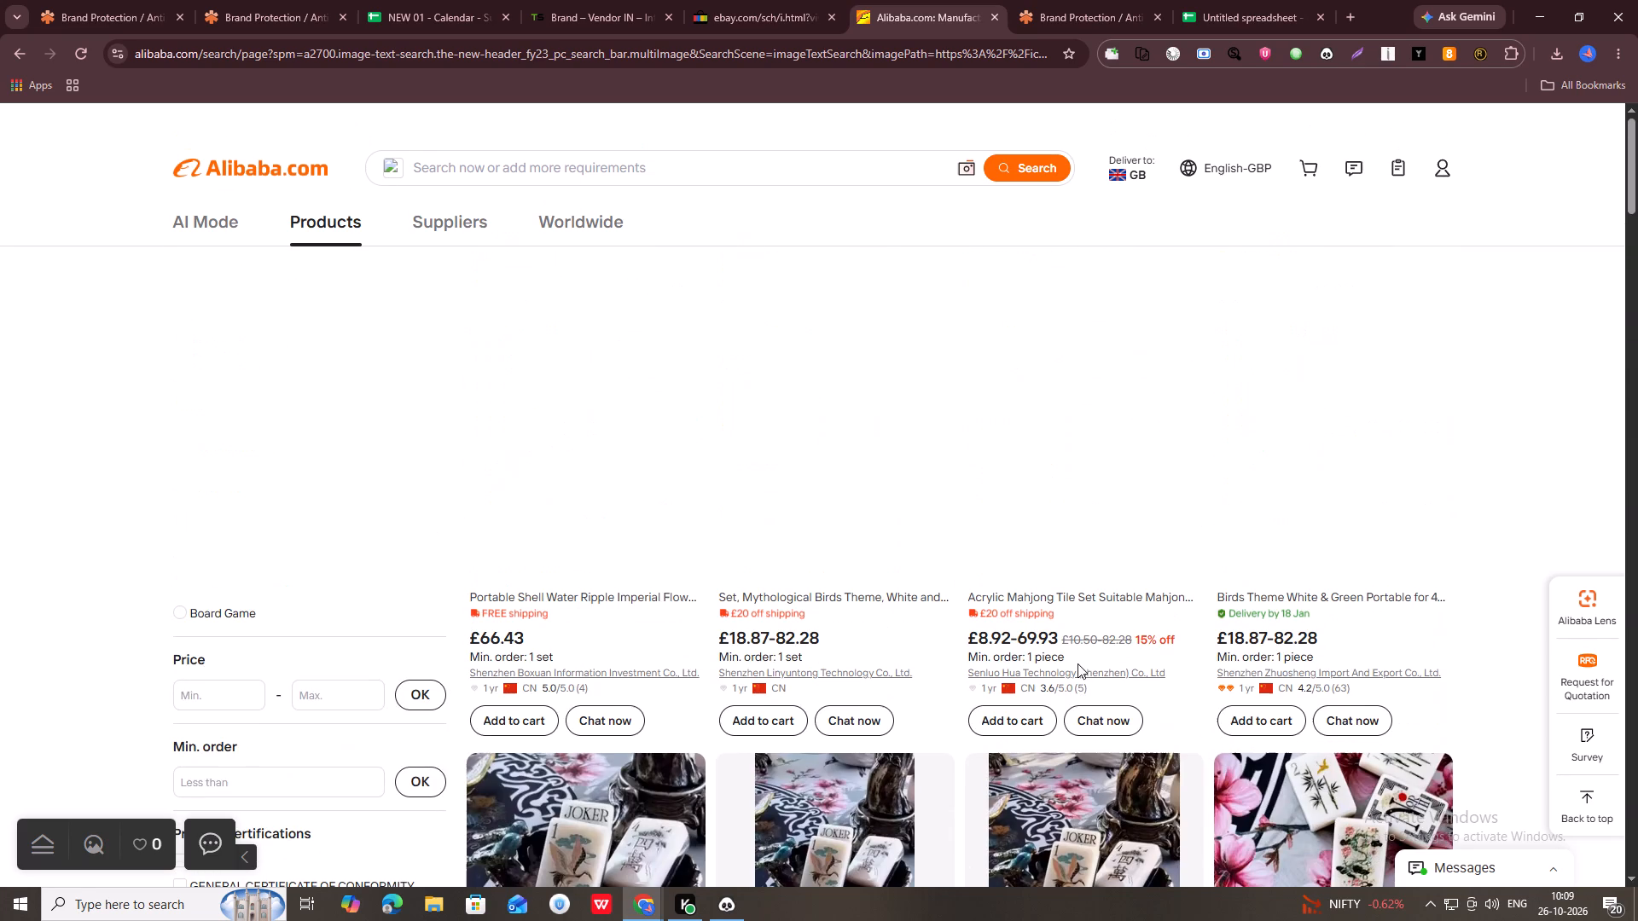
scroll(1077, 663, "up", 20)
scroll(1077, 663, "up", 20)
scroll(1077, 663, "up", 11)
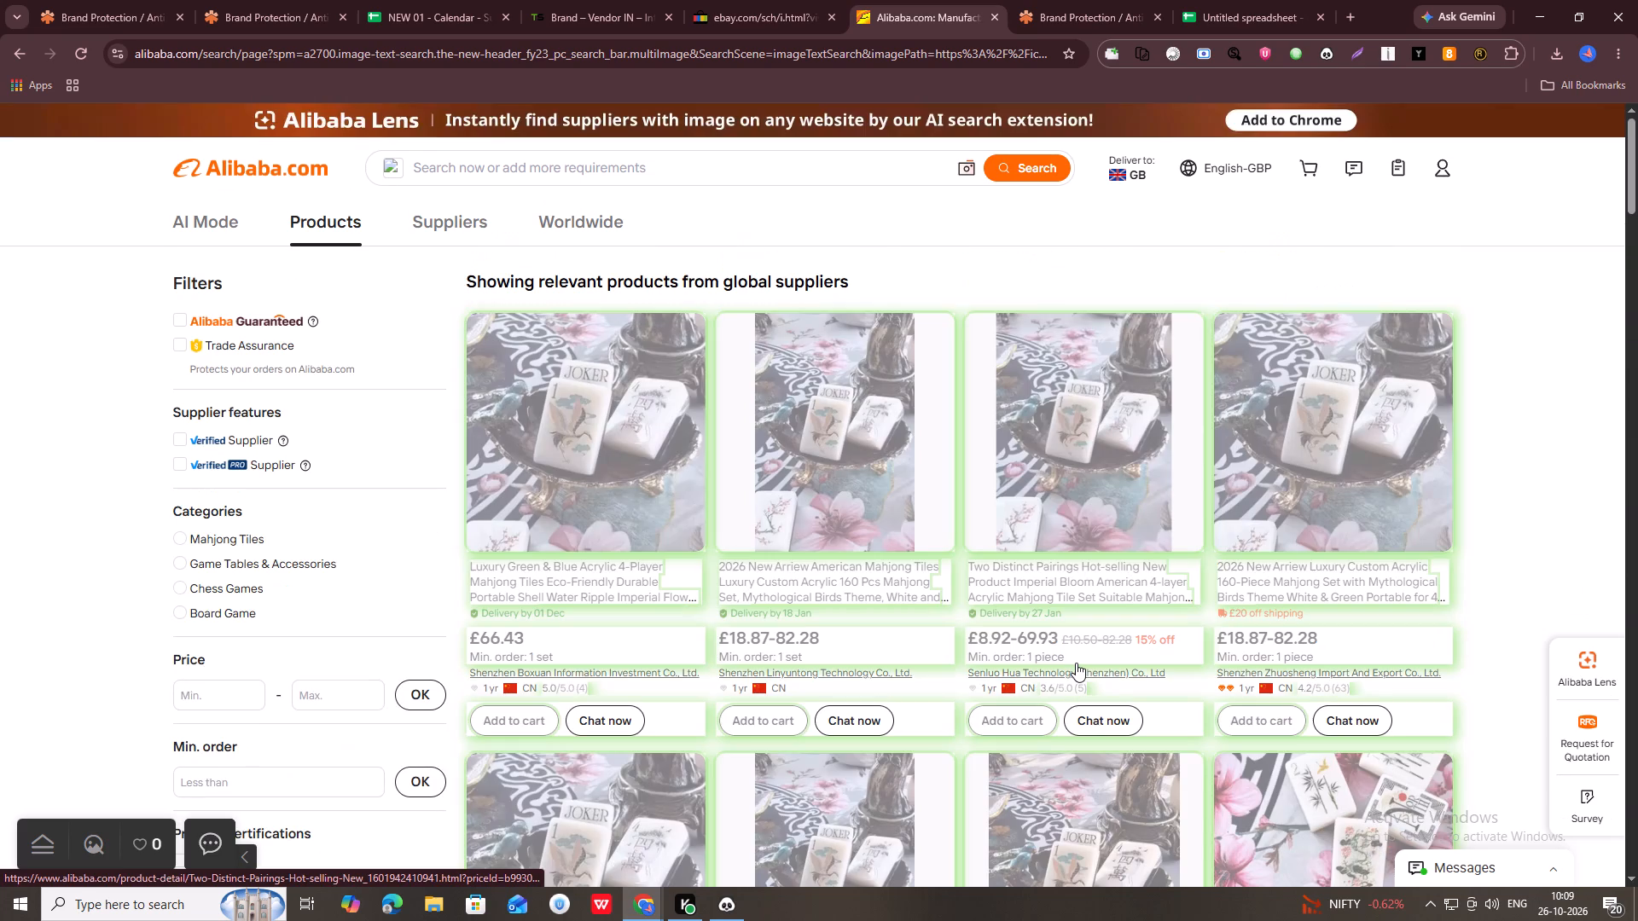
scroll(1076, 663, "up", 13)
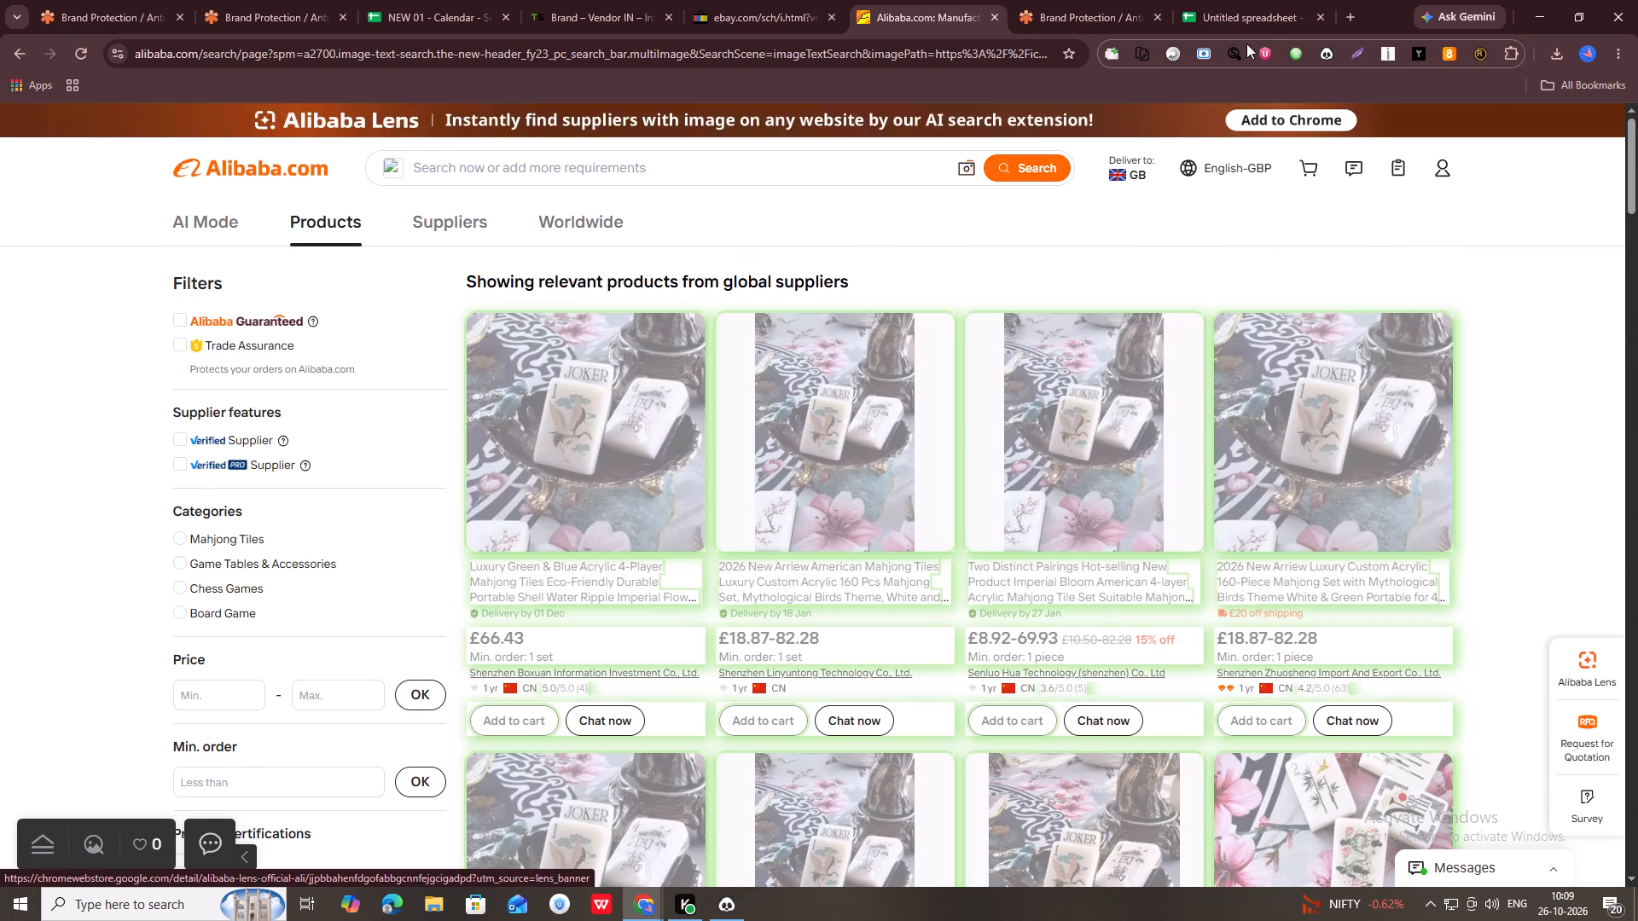
Open Ultimate Web Scraper's List Extractor on the Alibaba results and select the product listings grid as the list to extract.
left_click(1321, 50)
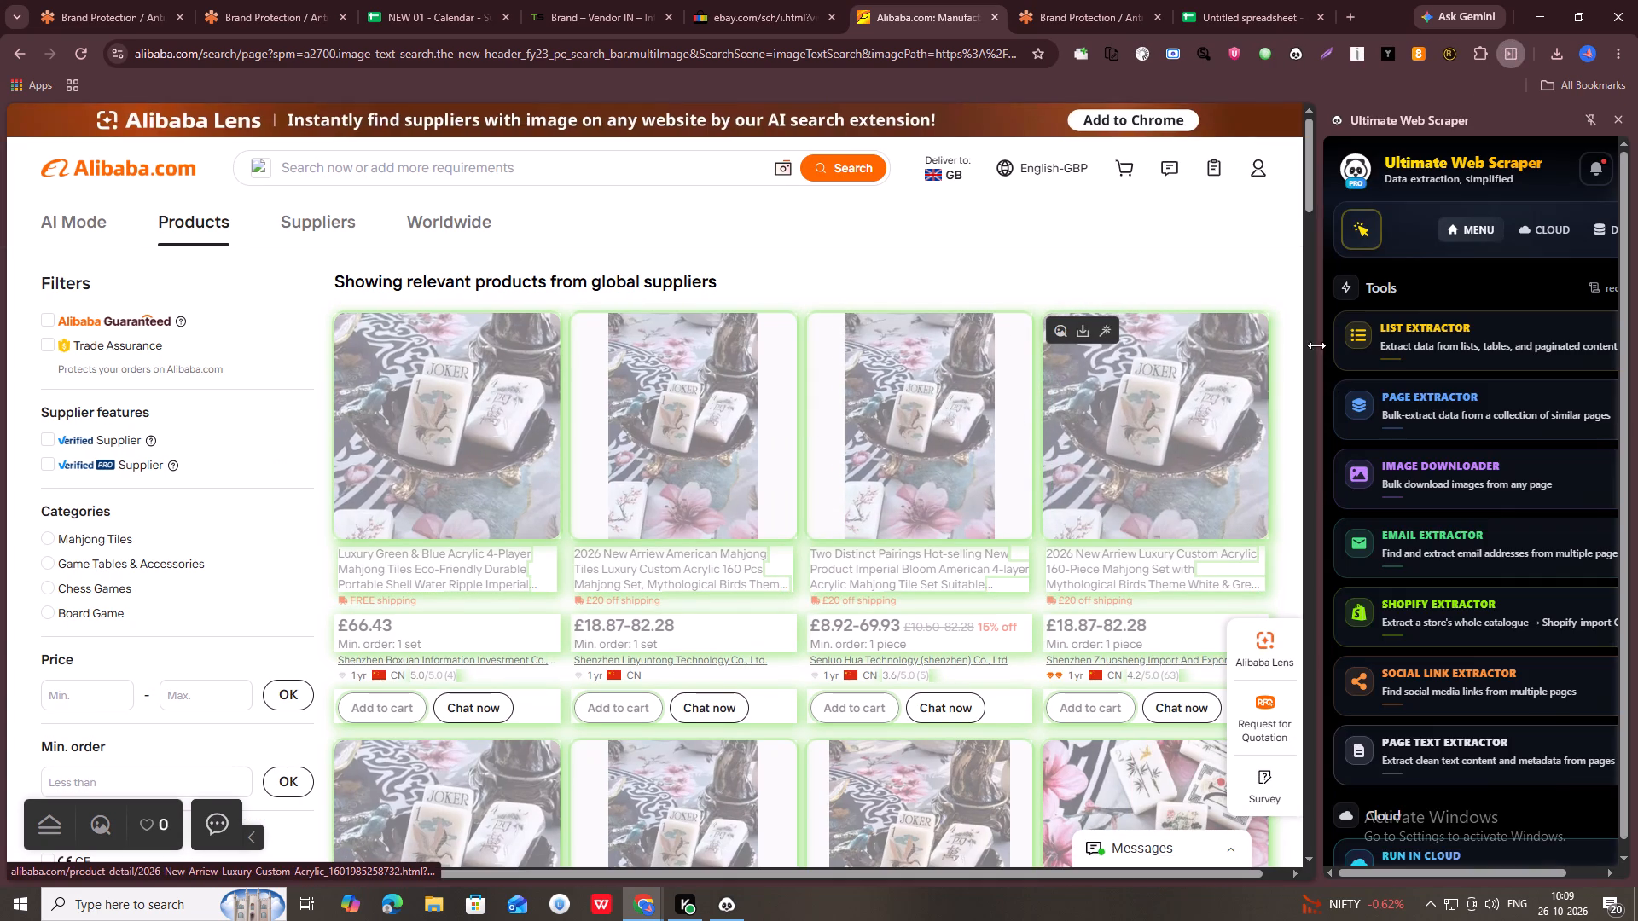
left_click(1459, 337)
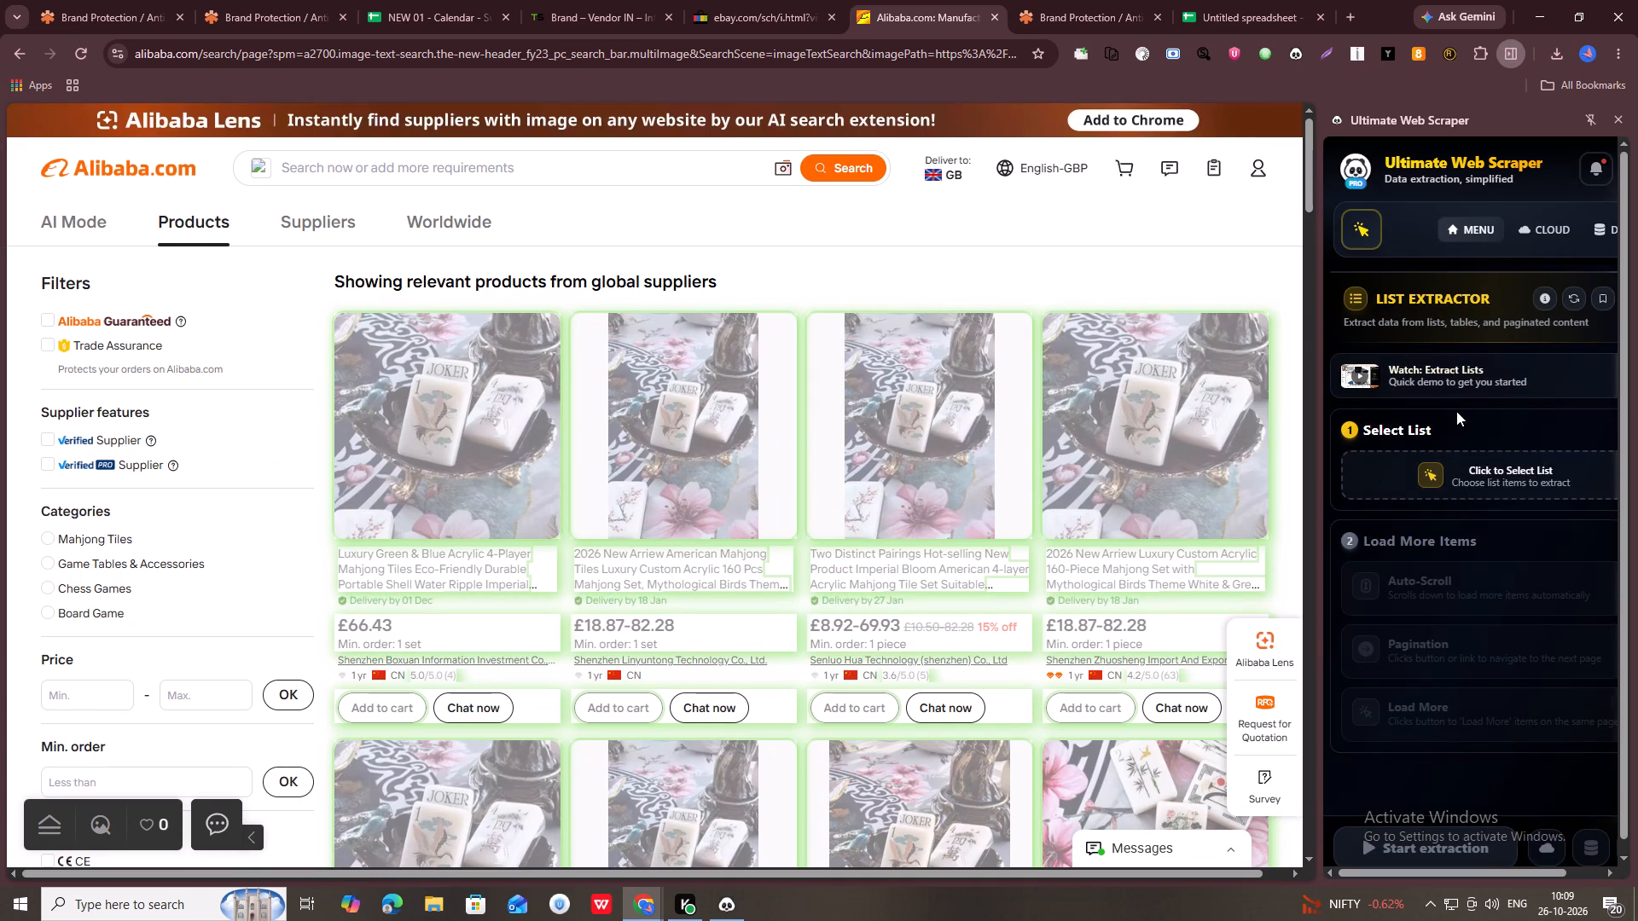
left_click(1490, 487)
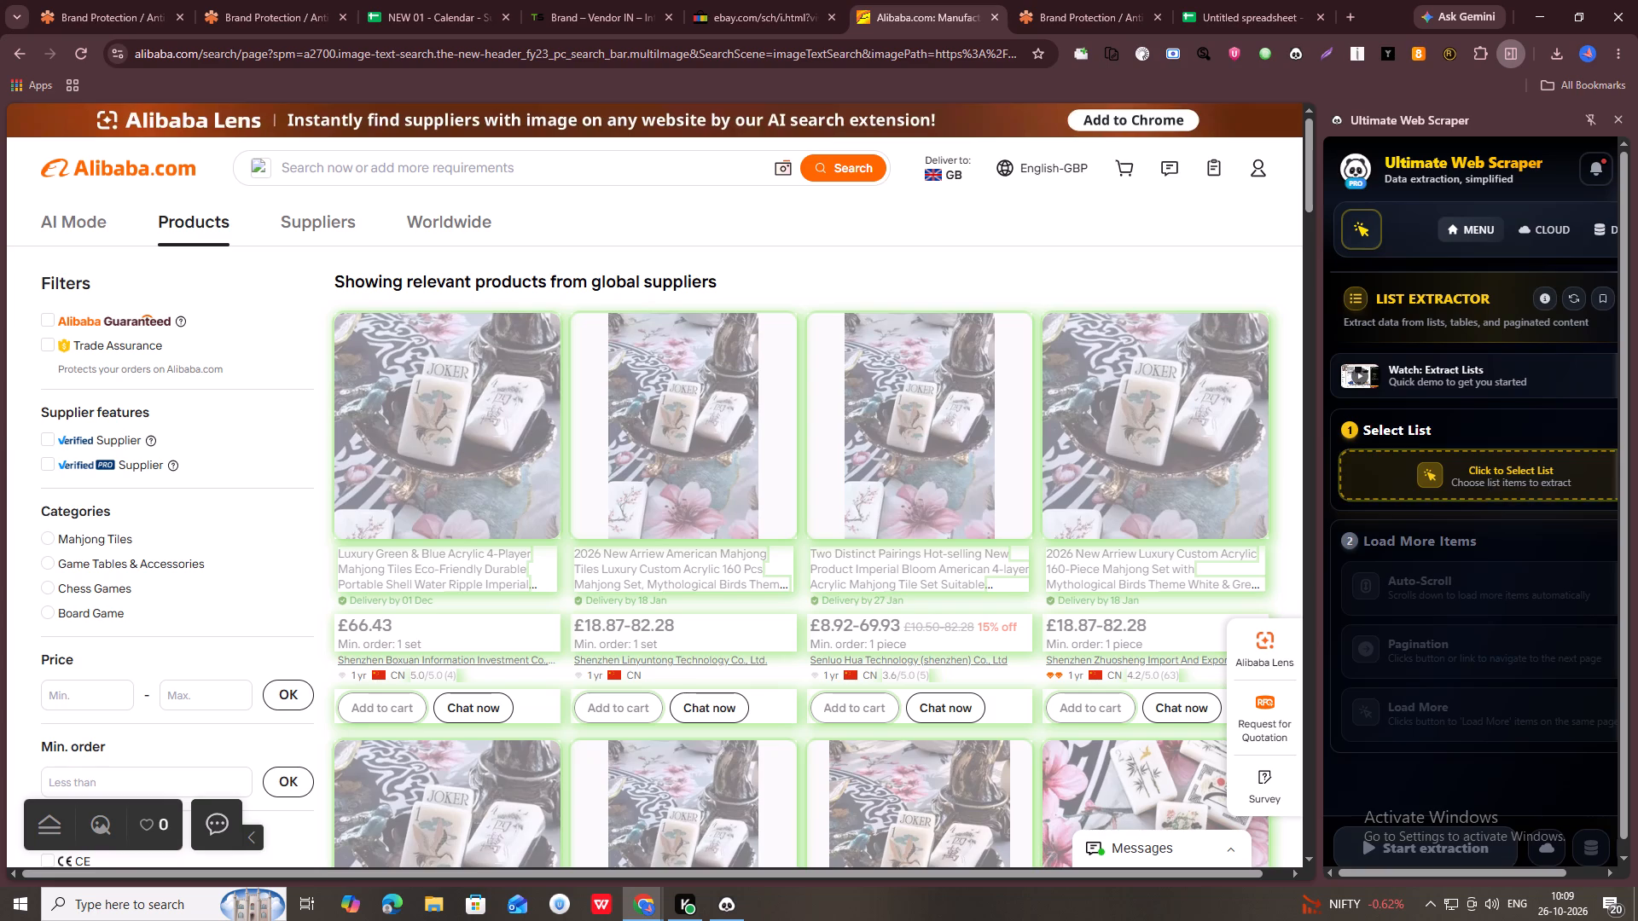
left_click(489, 455)
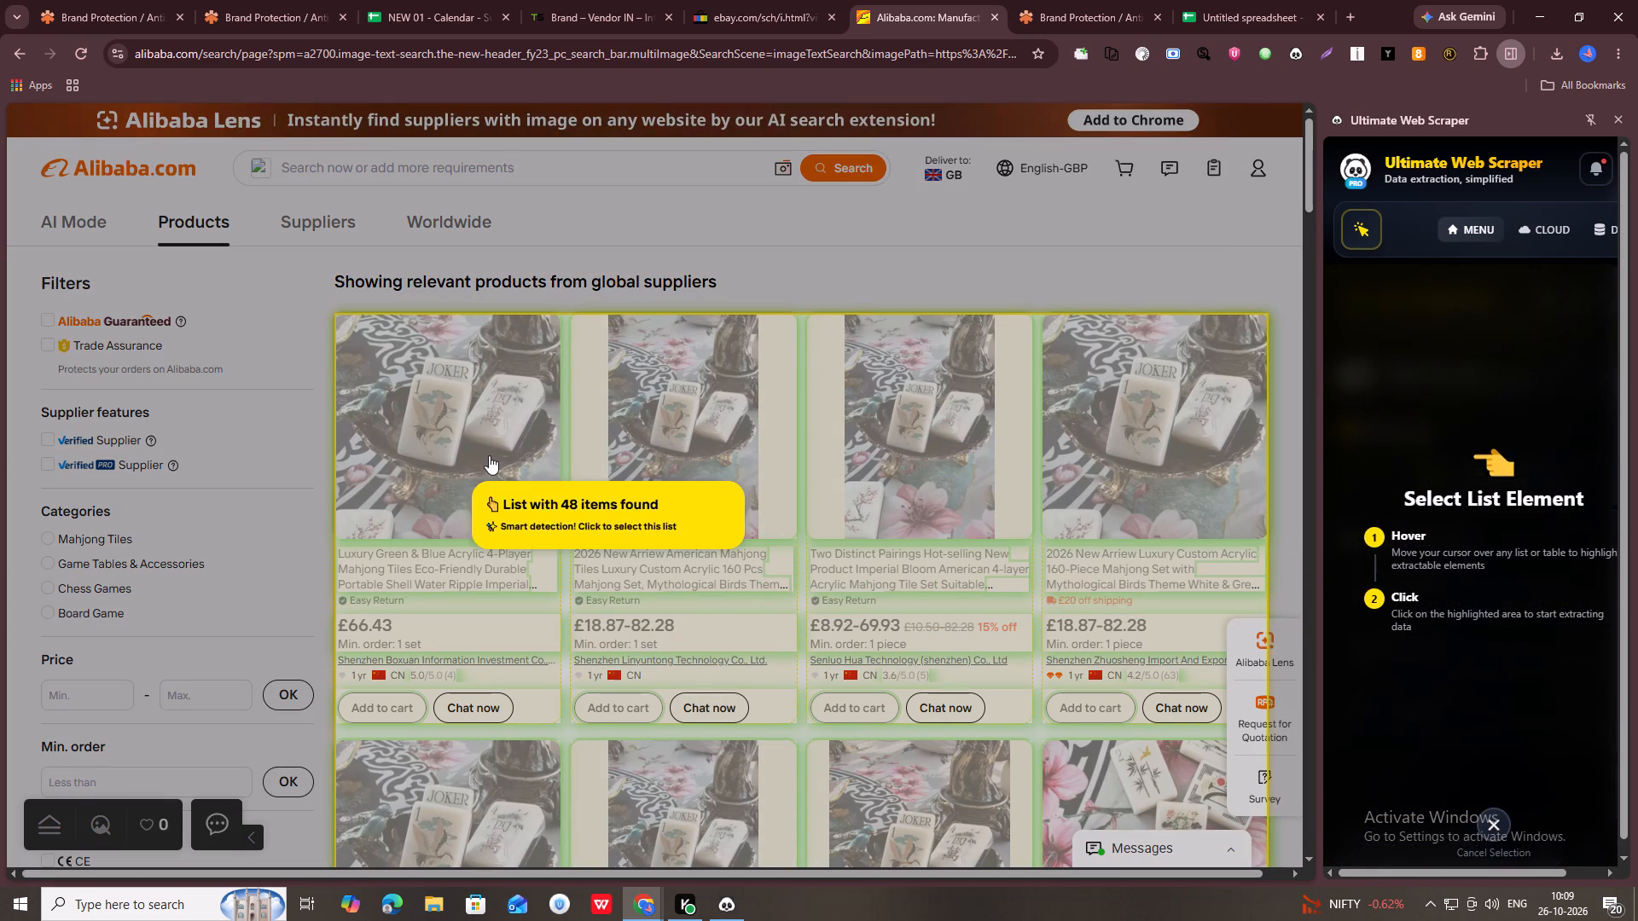
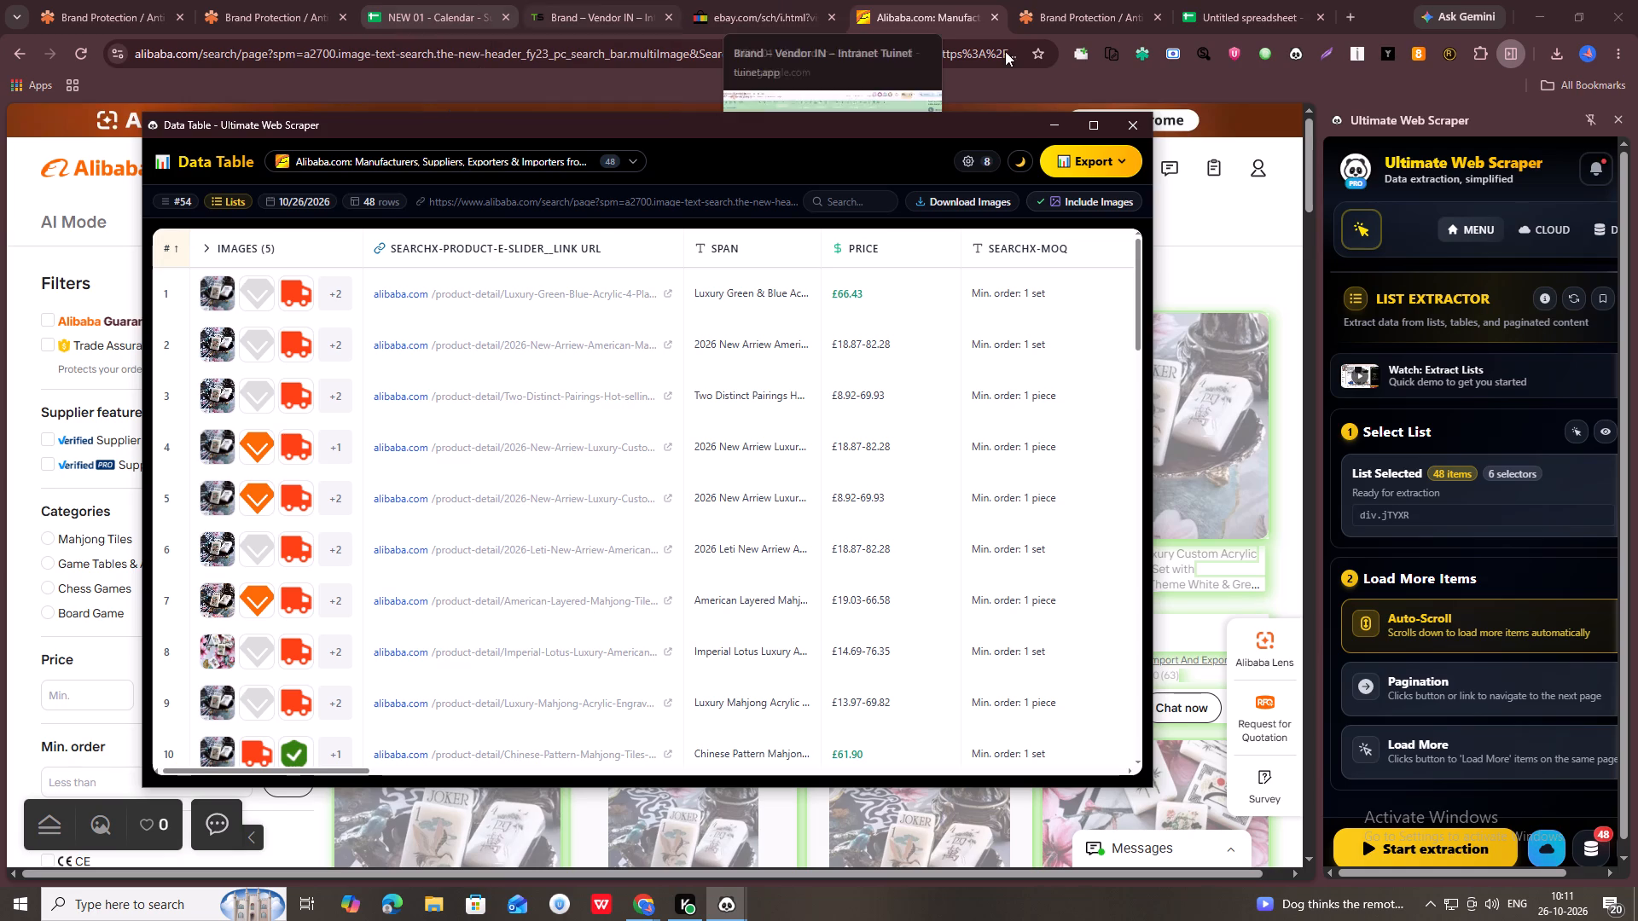
Export the scraped Alibaba listings from the data table by copying them to the clipboard.
left_click(1101, 148)
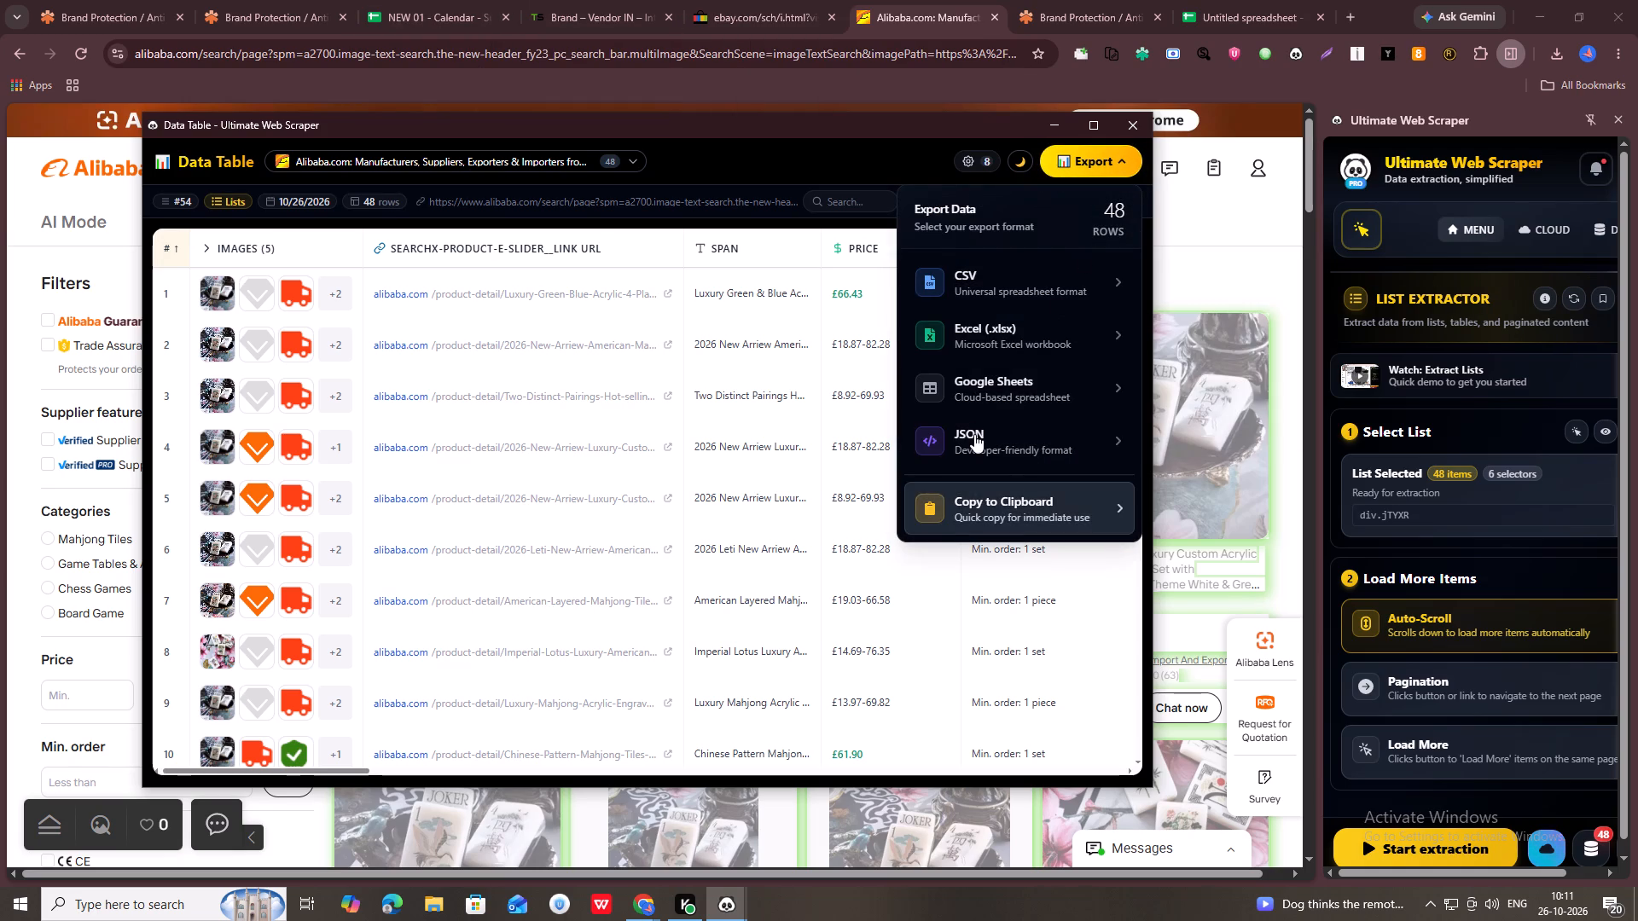
left_click(993, 515)
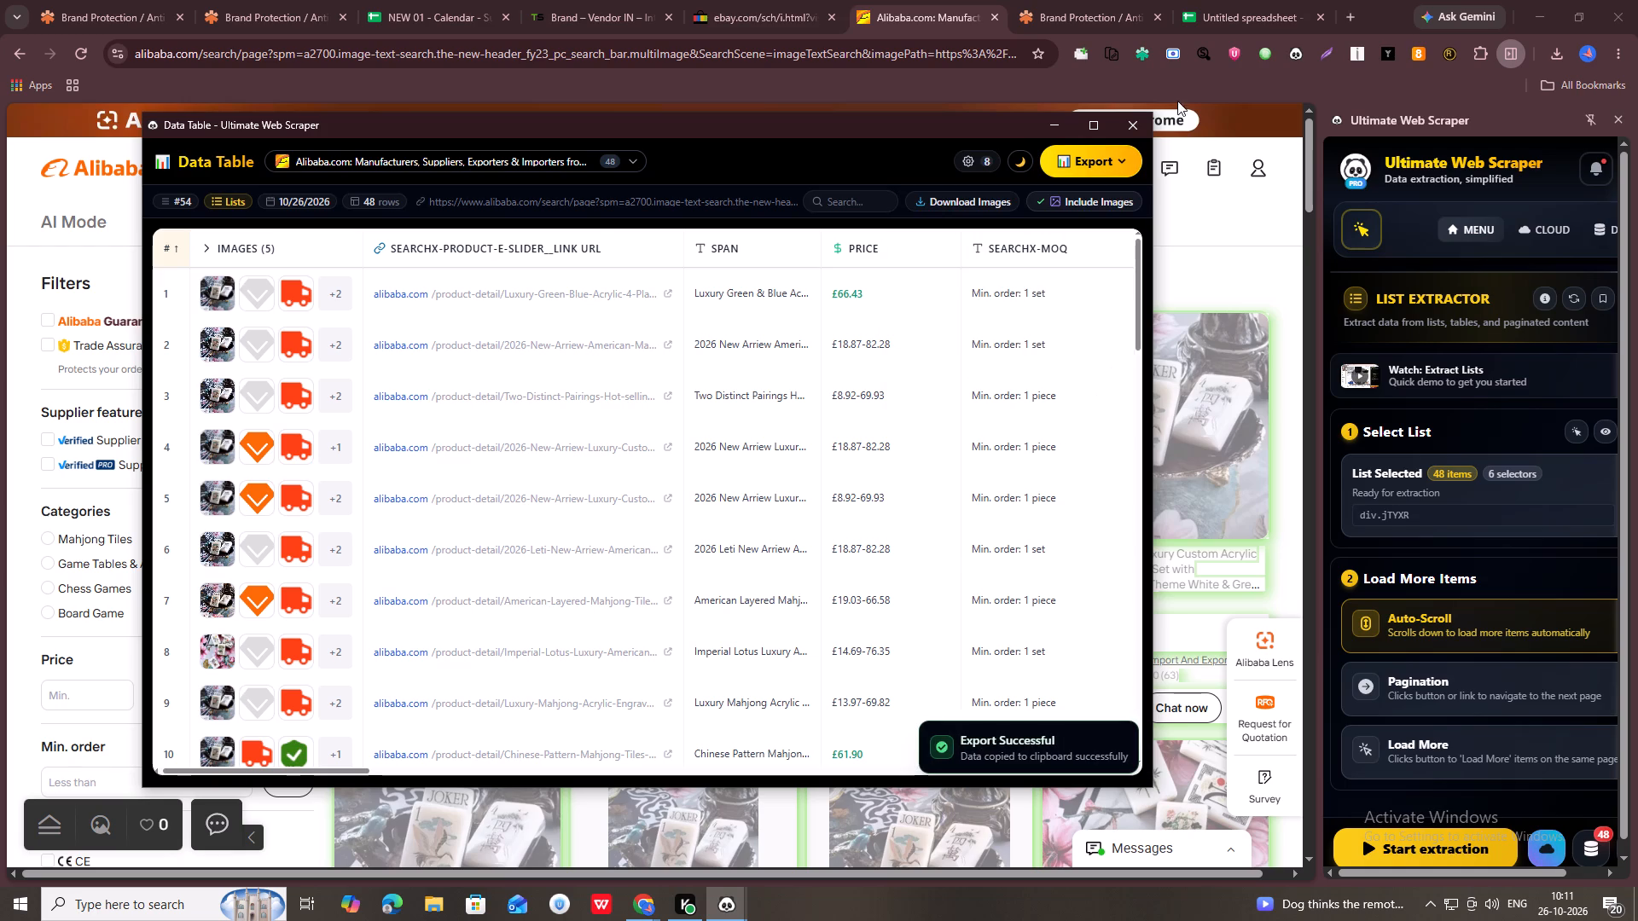
Switch to the untitled spreadsheet and paste the copied listings at B50, directly below the existing rows.
left_click(1234, 0)
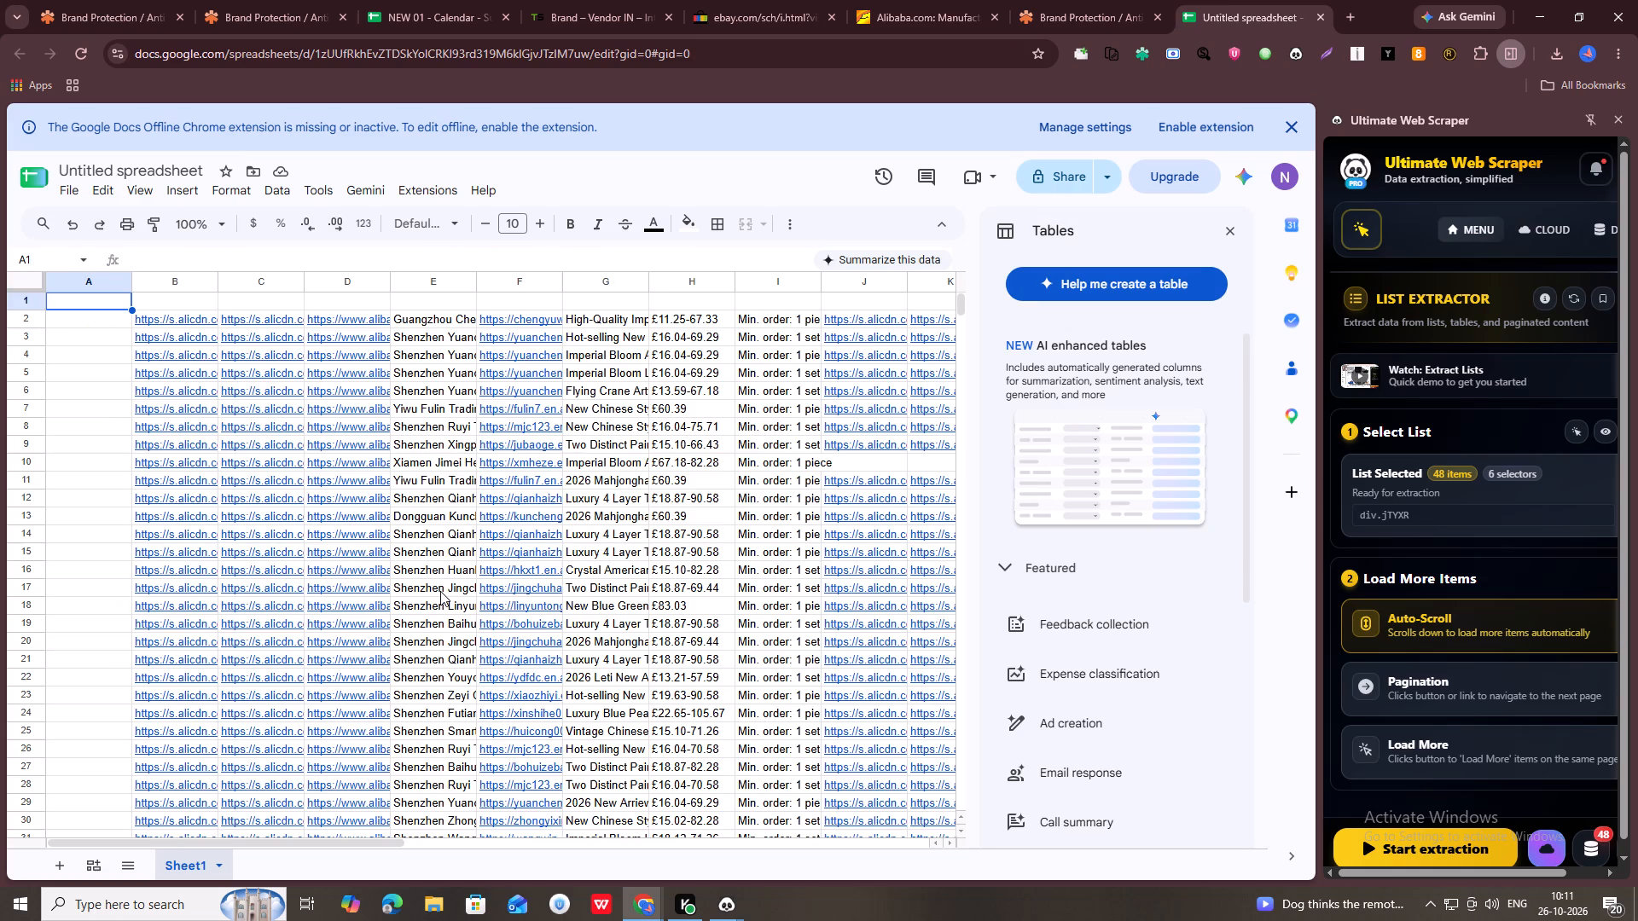
scroll(224, 596, "down", 12)
scroll(207, 606, "up", 4)
left_click(180, 500)
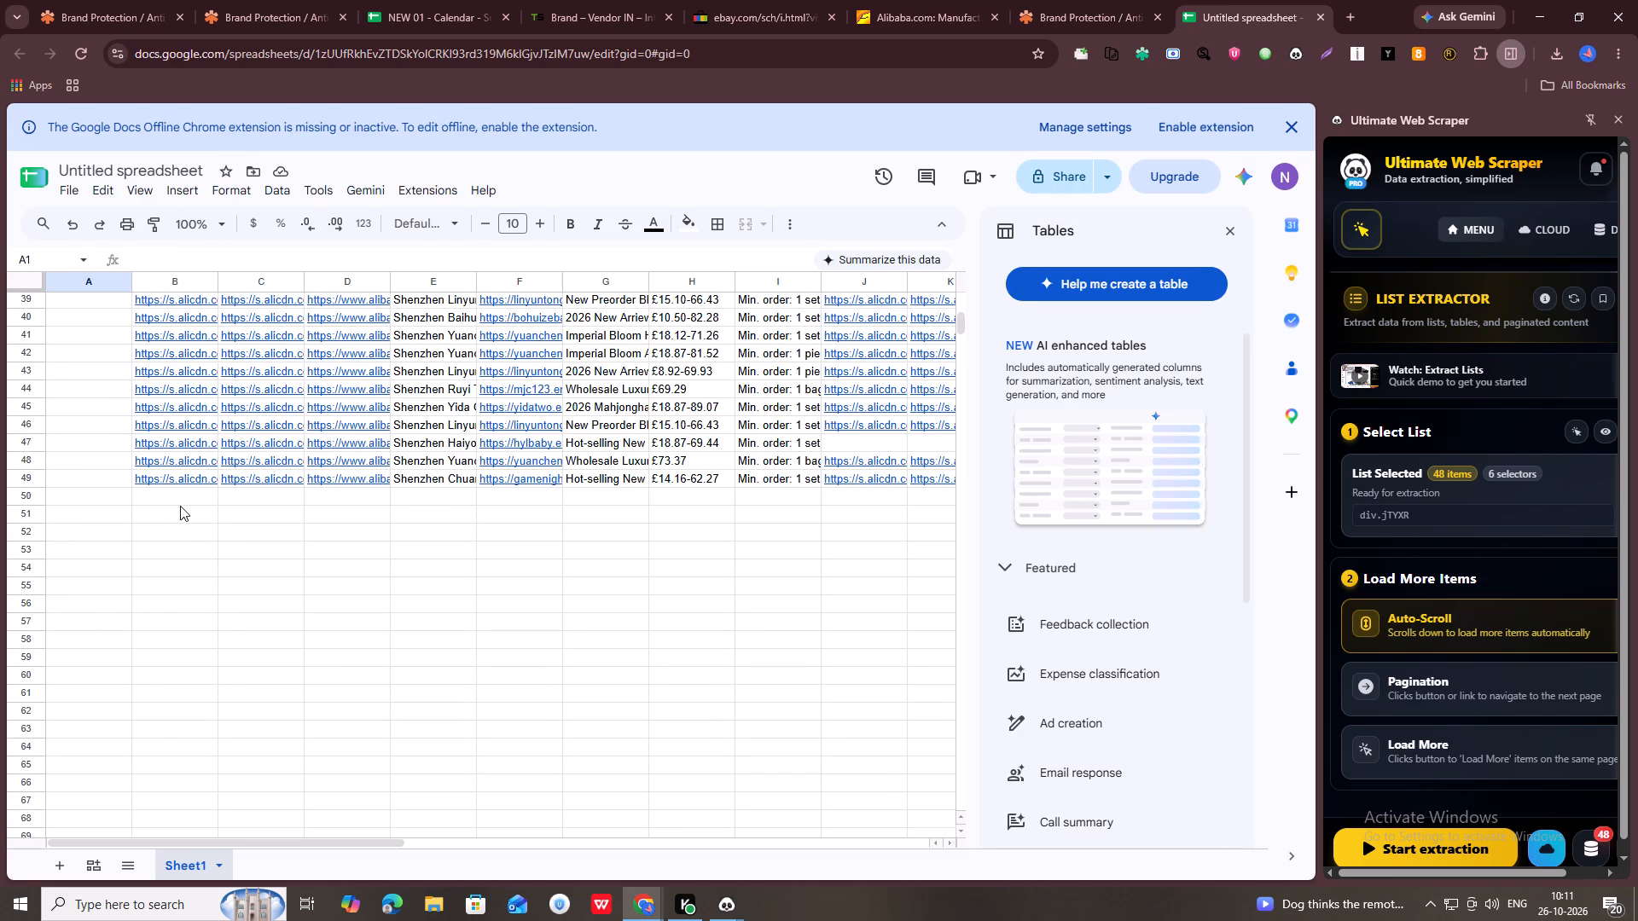
key("ctrl+v")
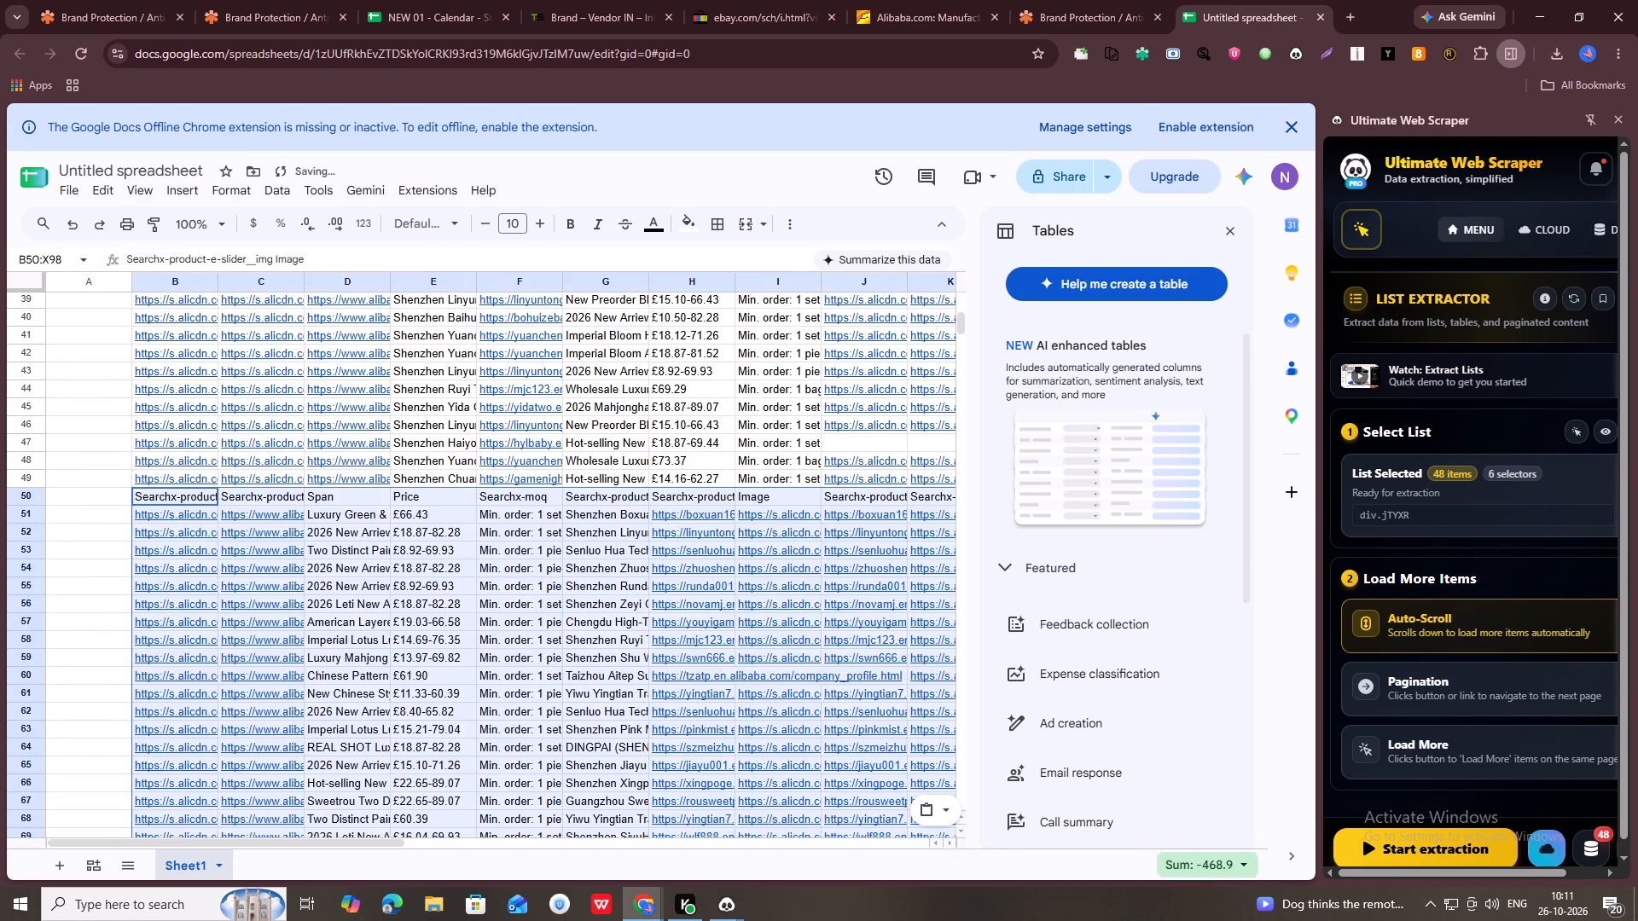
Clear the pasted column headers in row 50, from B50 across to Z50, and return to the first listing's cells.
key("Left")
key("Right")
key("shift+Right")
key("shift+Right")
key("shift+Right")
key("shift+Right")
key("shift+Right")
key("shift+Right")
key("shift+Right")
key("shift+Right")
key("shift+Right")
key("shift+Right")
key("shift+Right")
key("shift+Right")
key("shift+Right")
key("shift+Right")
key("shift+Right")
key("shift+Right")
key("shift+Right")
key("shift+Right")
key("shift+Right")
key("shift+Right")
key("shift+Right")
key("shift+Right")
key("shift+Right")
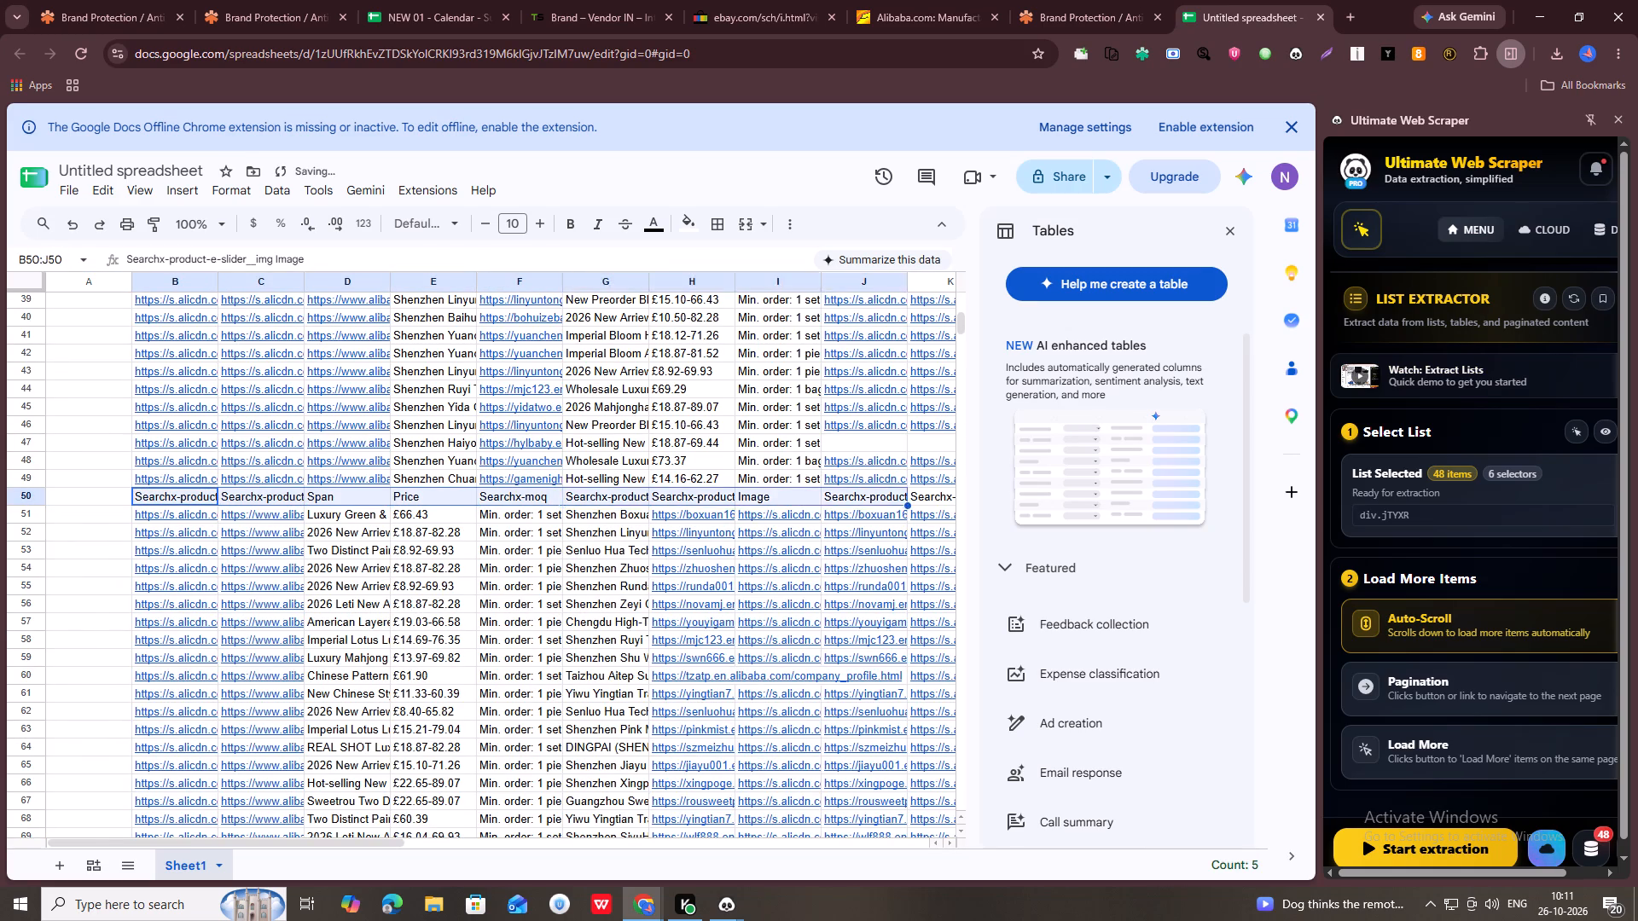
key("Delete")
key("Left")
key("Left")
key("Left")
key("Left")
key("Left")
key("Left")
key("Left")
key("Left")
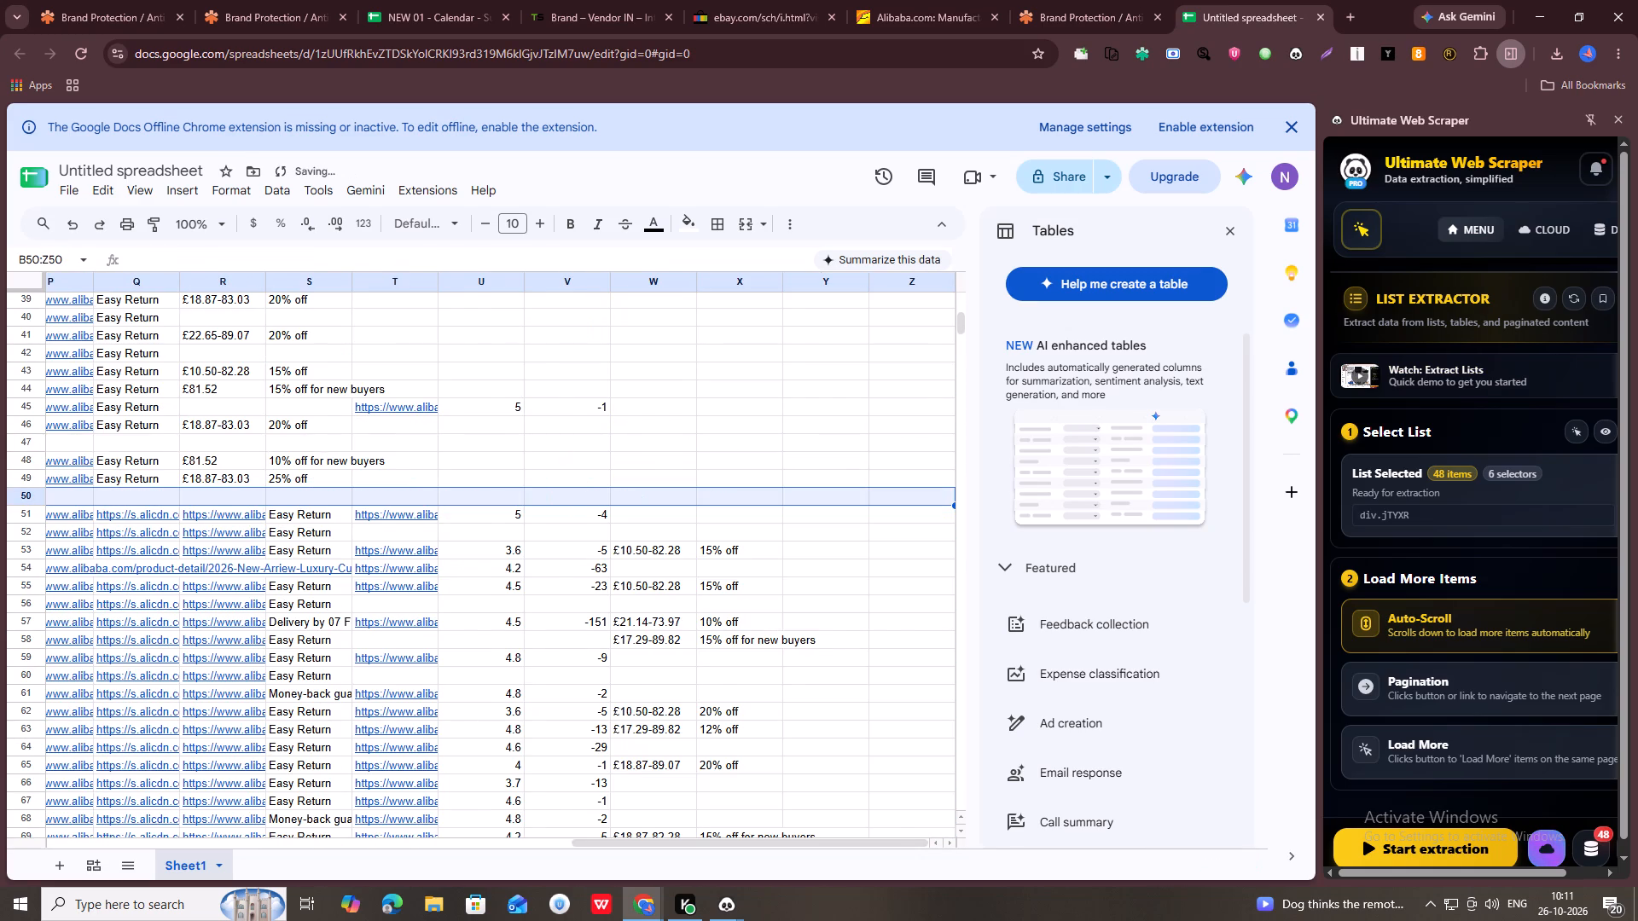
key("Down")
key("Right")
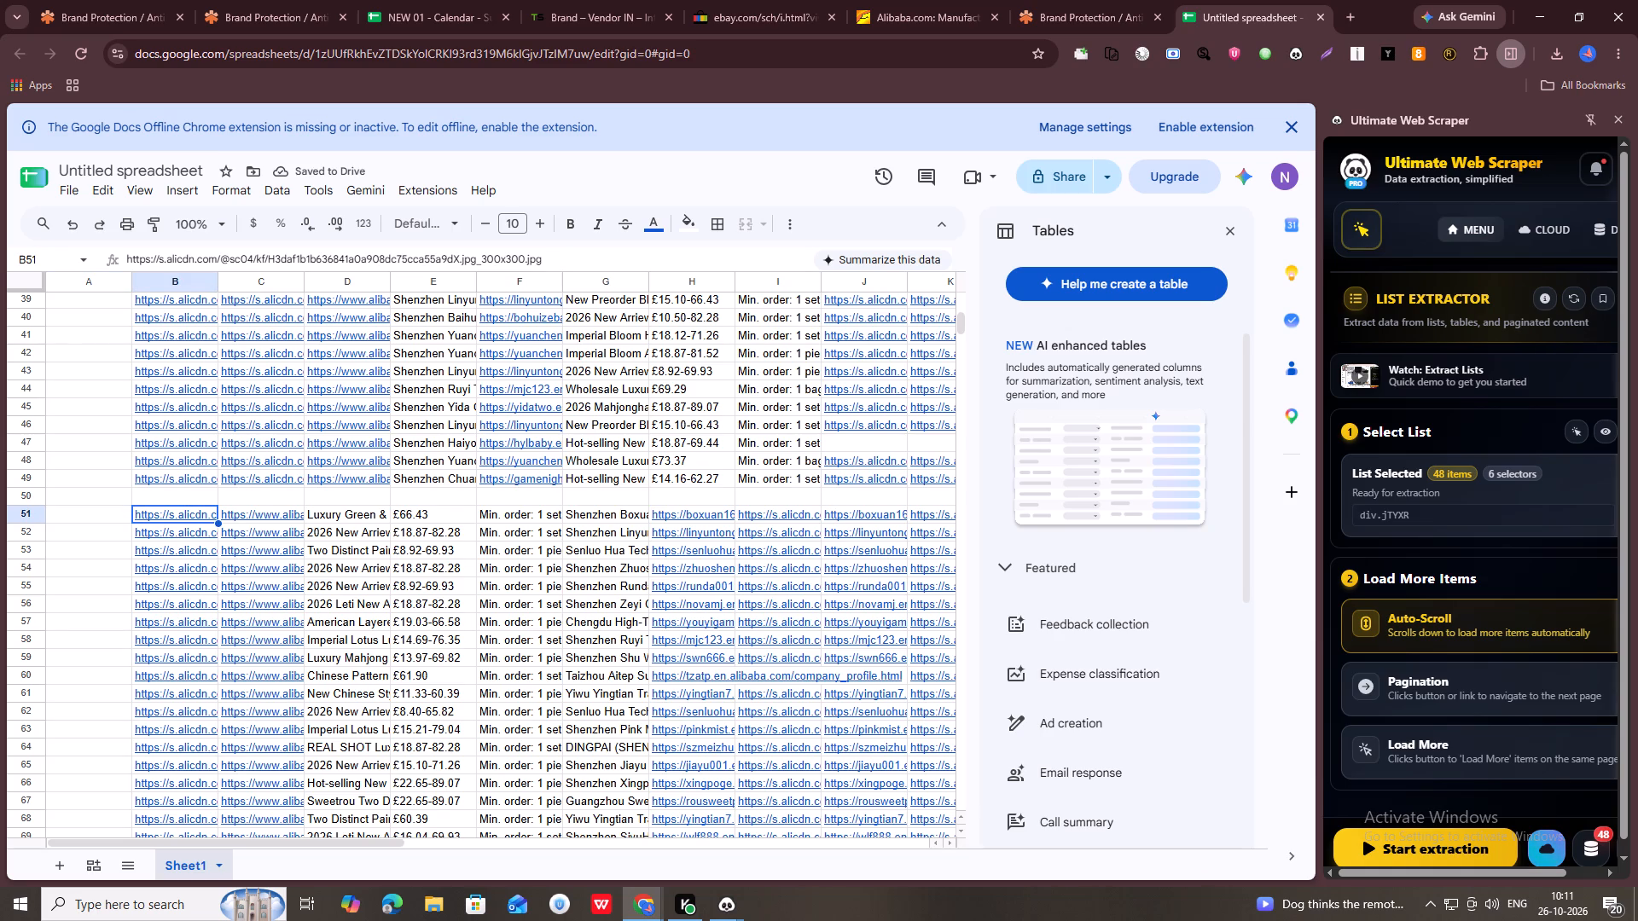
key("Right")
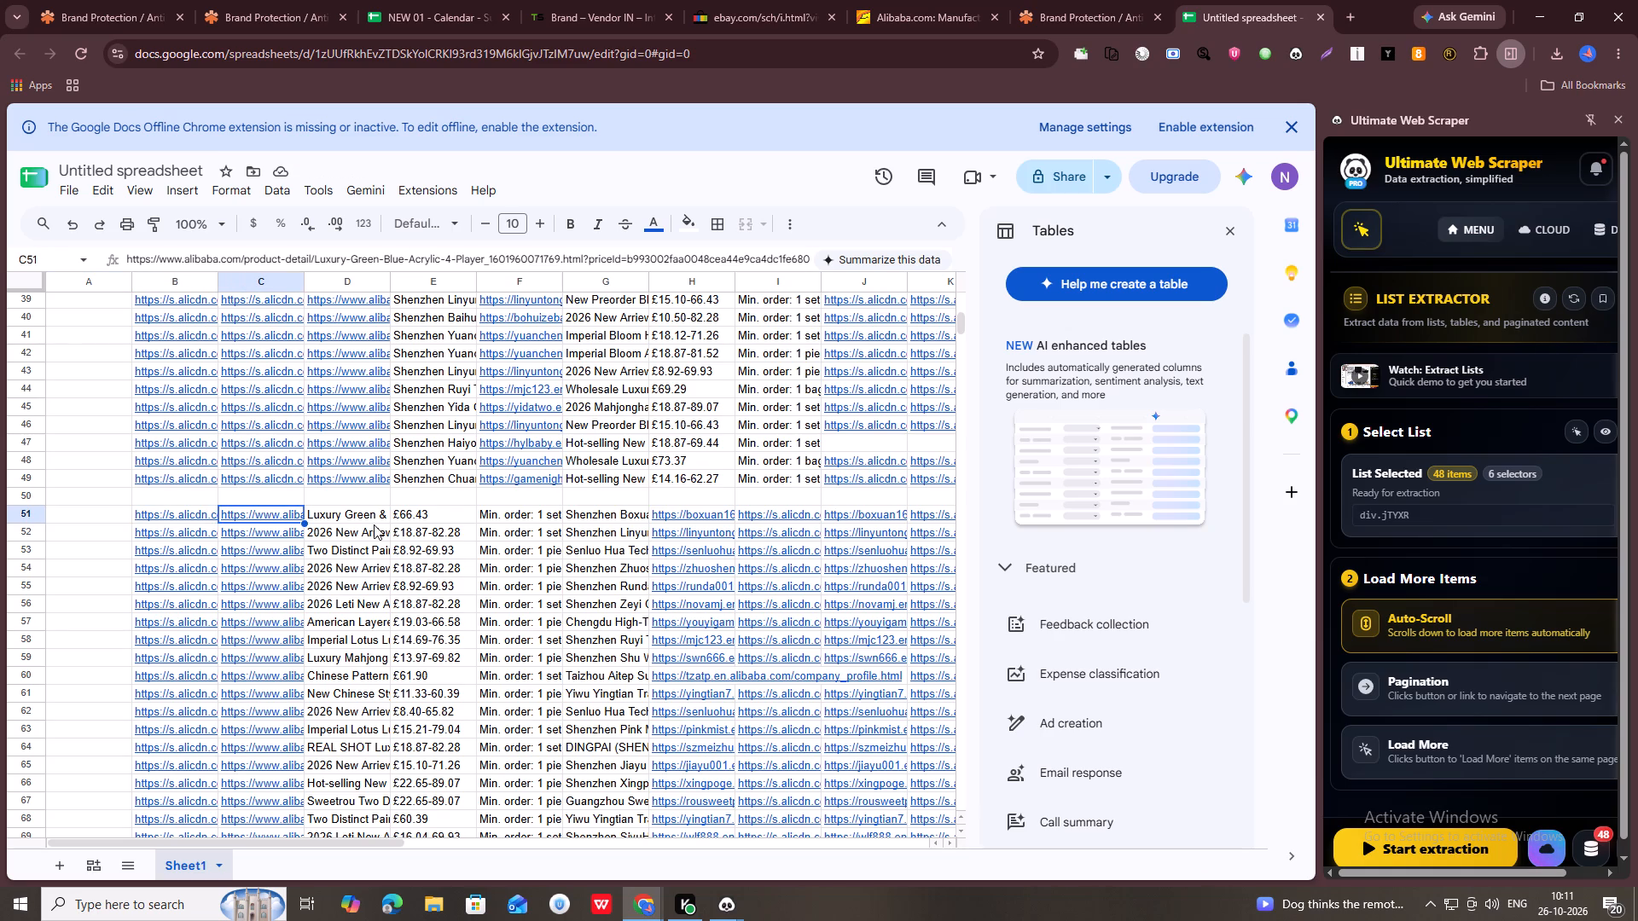
Delete row 50, between the two batches of scraped listings.
left_click(154, 496)
right_click(154, 496)
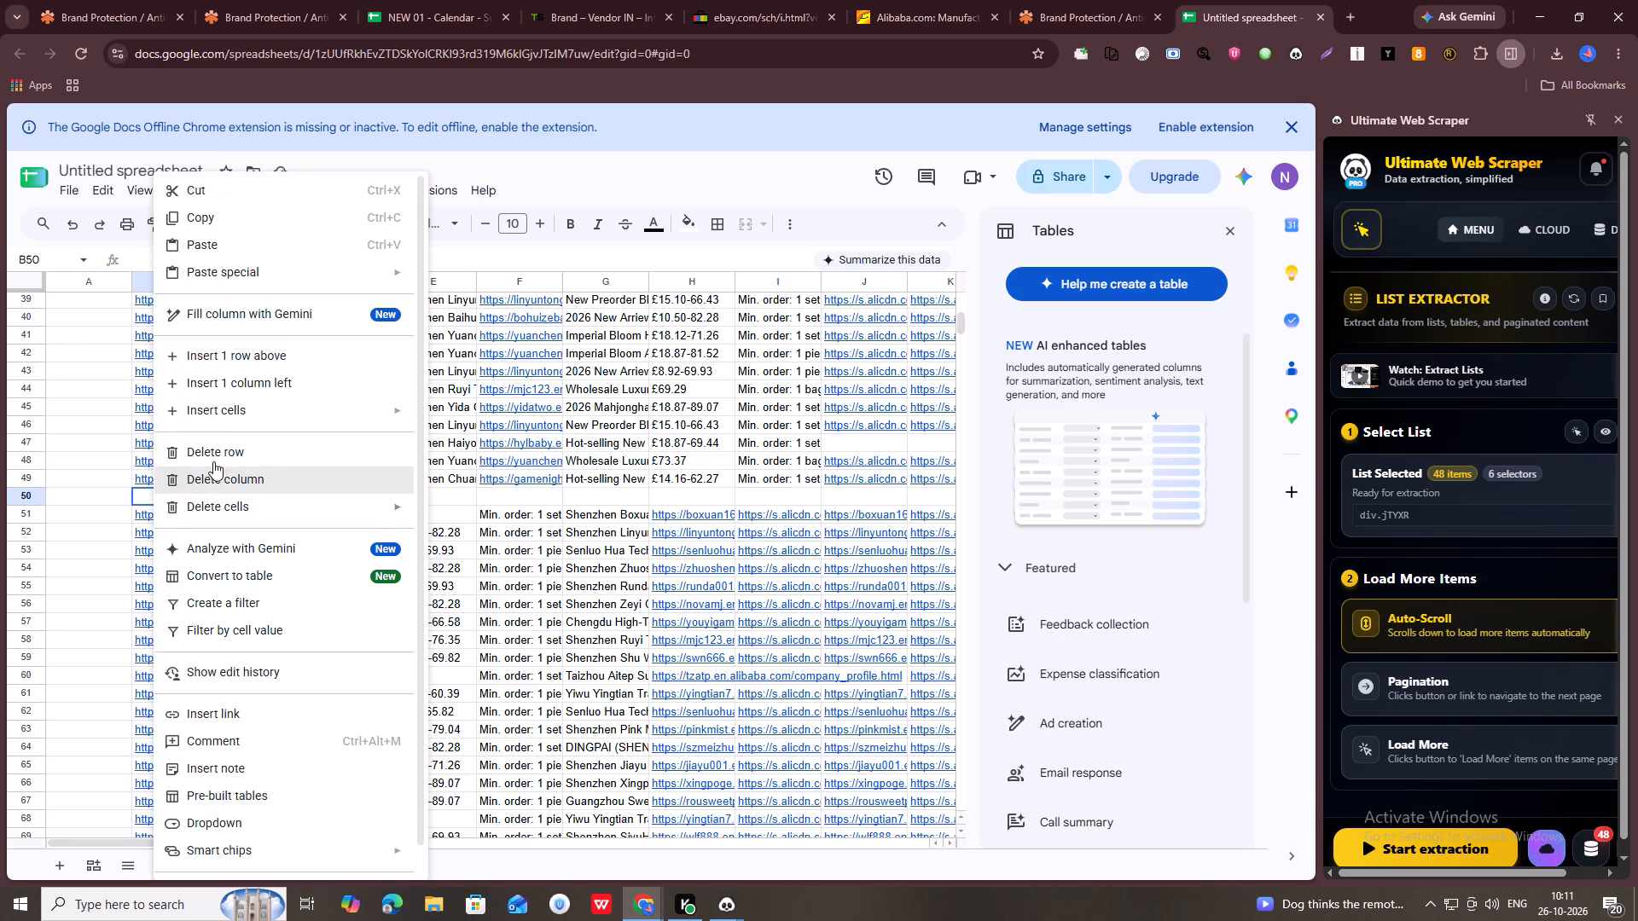
left_click(214, 449)
Dismiss the offline extension notice and close the Tables sidebar to widen the sheet view.
left_click(1286, 123)
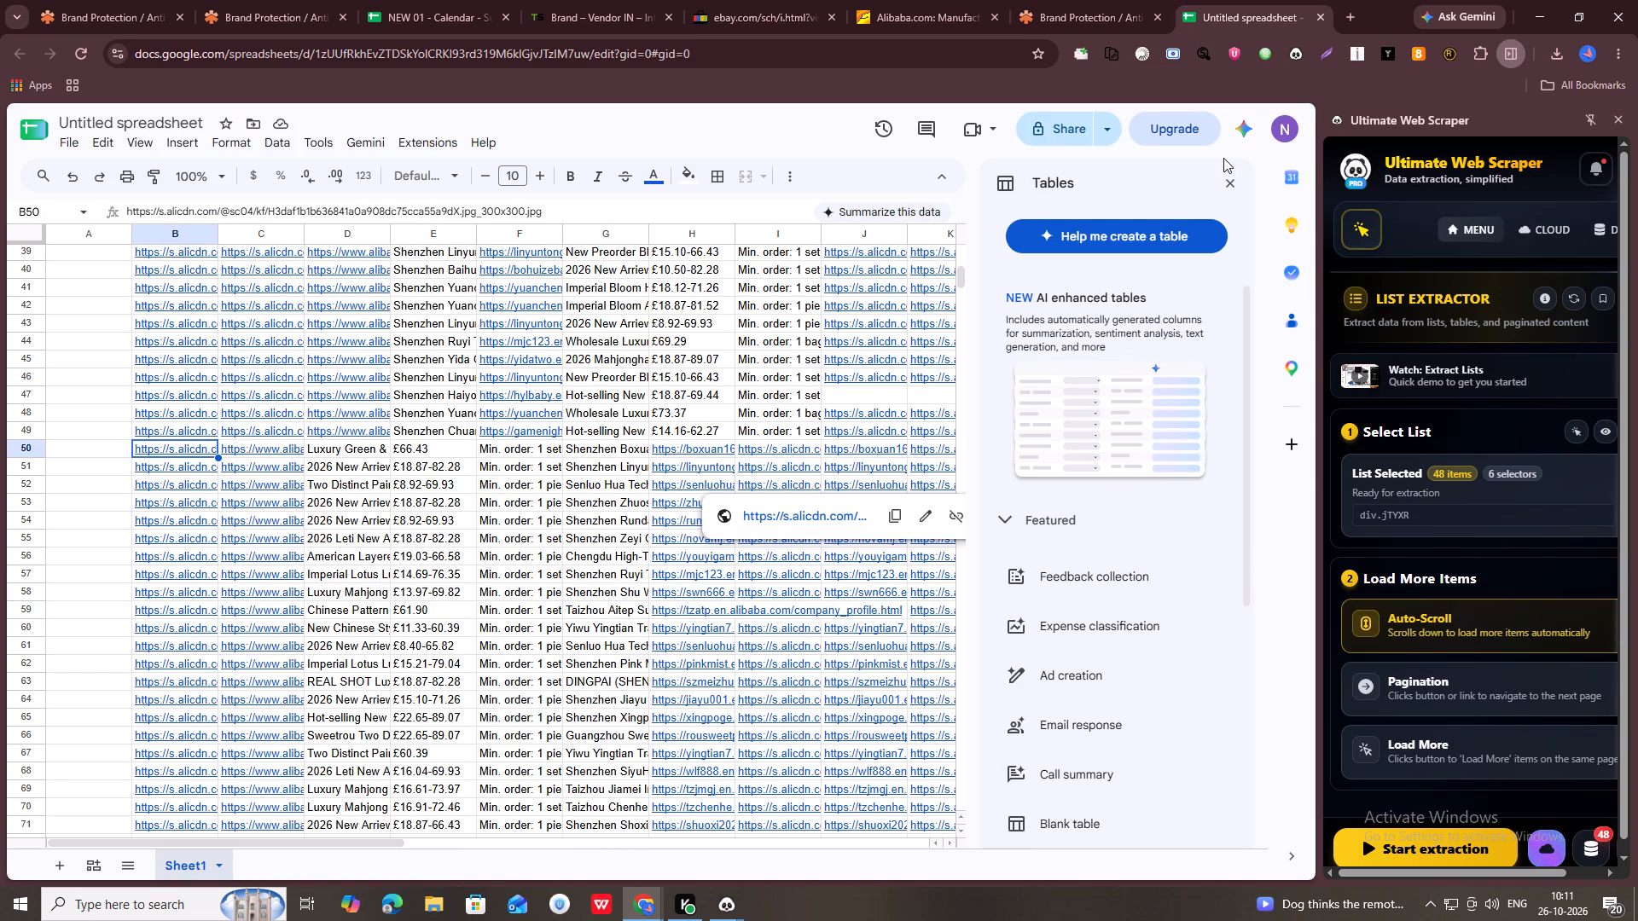
left_click(1234, 183)
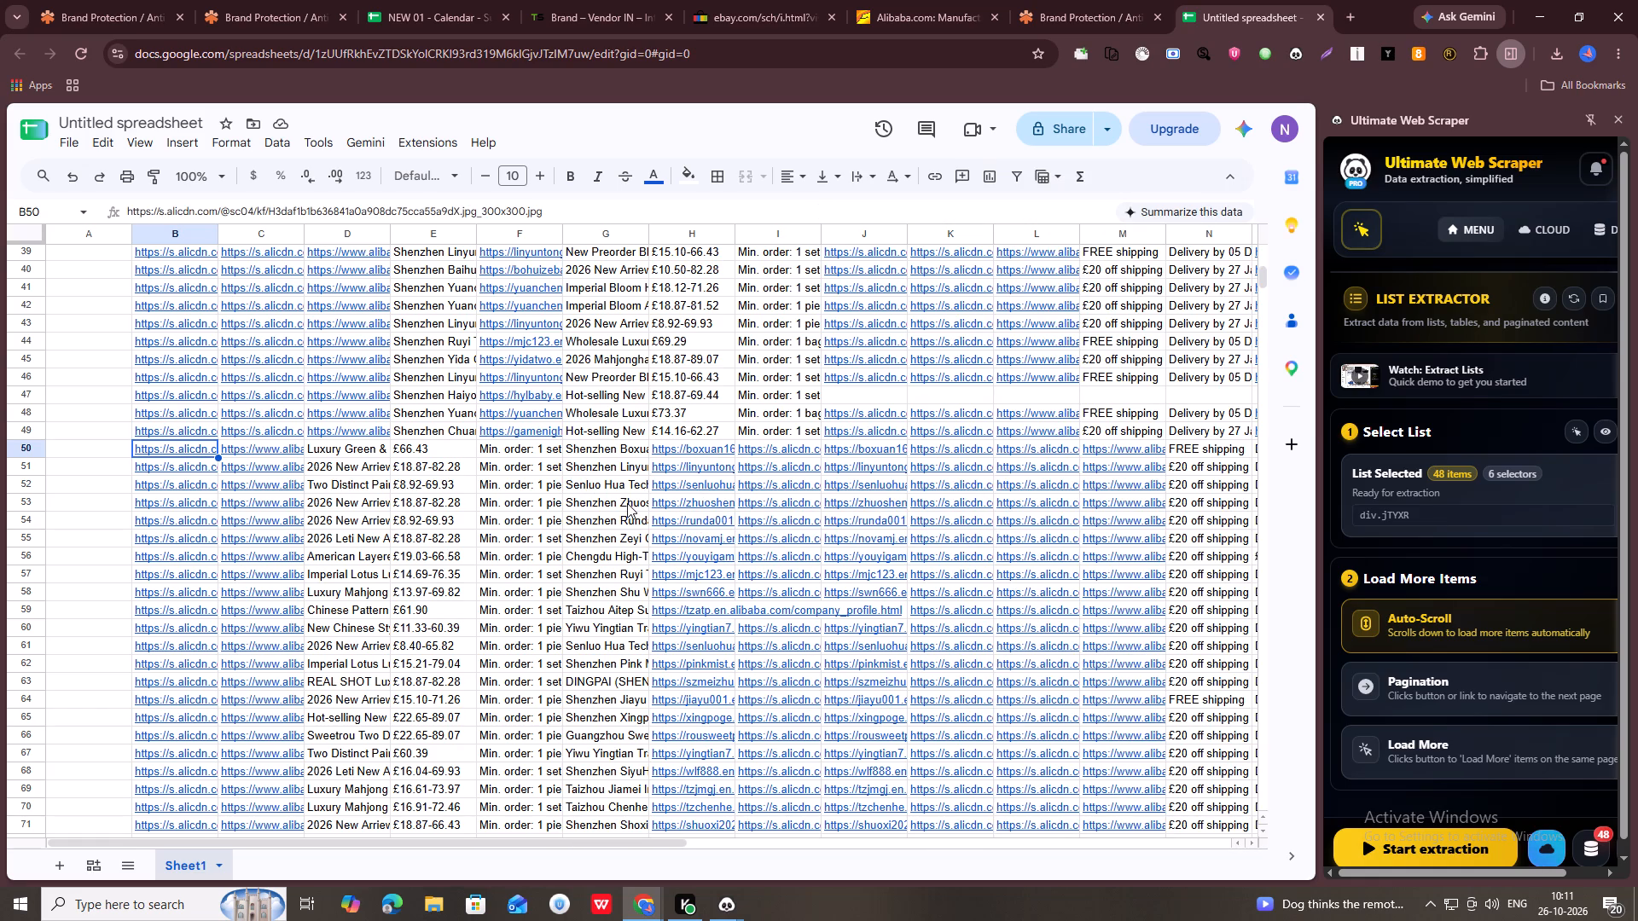
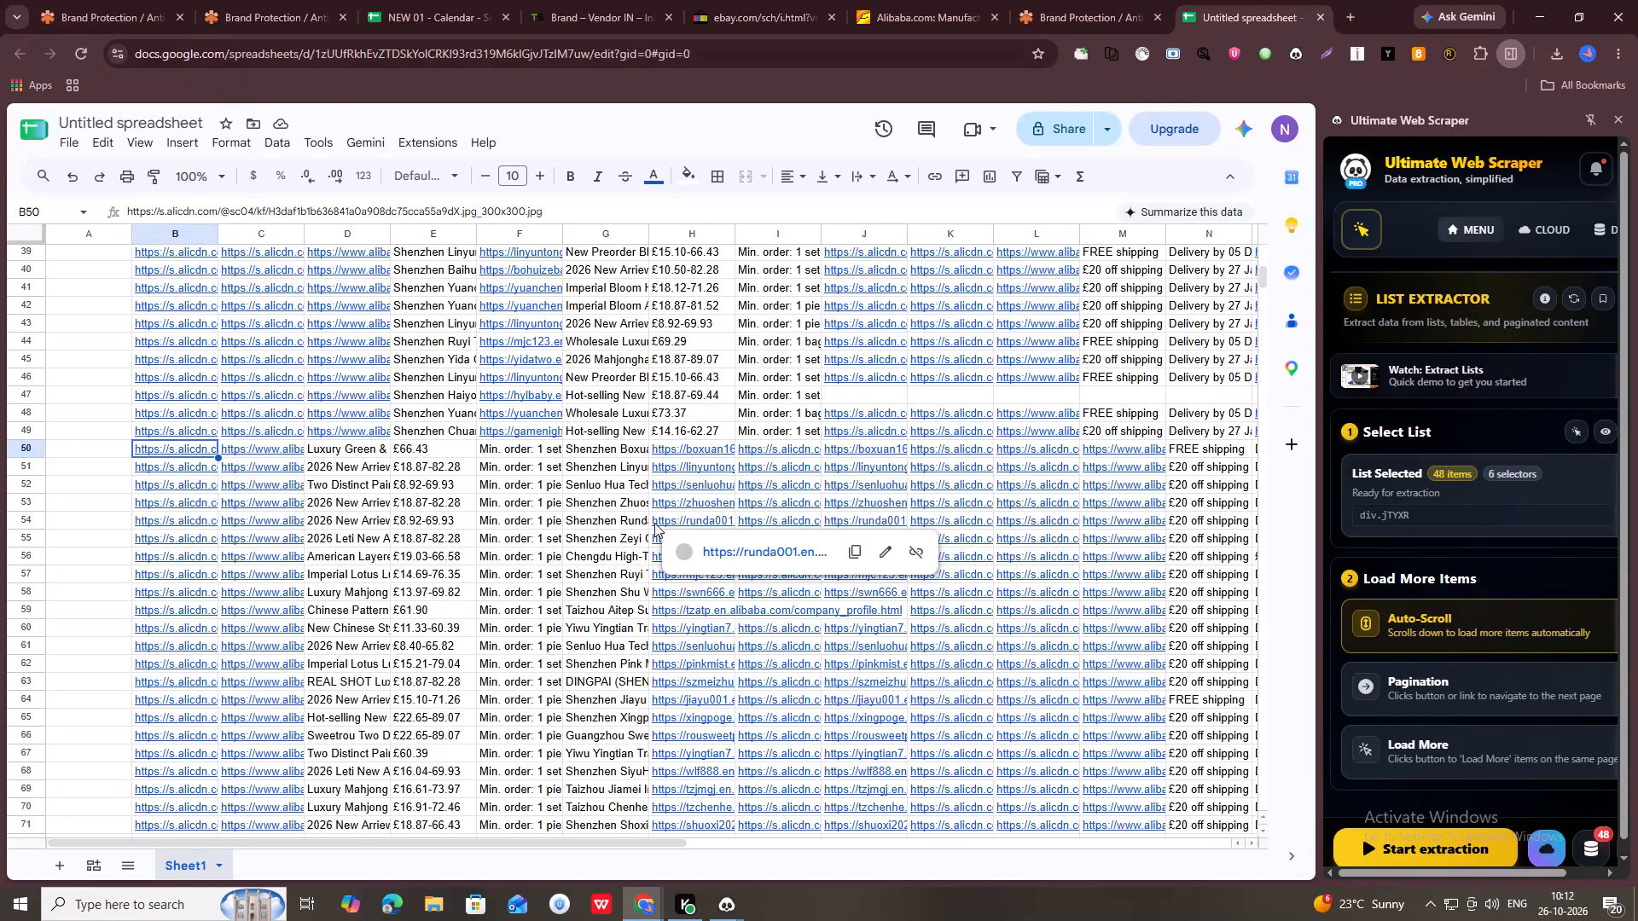
Close the web scraper panel and select B98, the first empty cell below the stacked listings.
left_click(1619, 116)
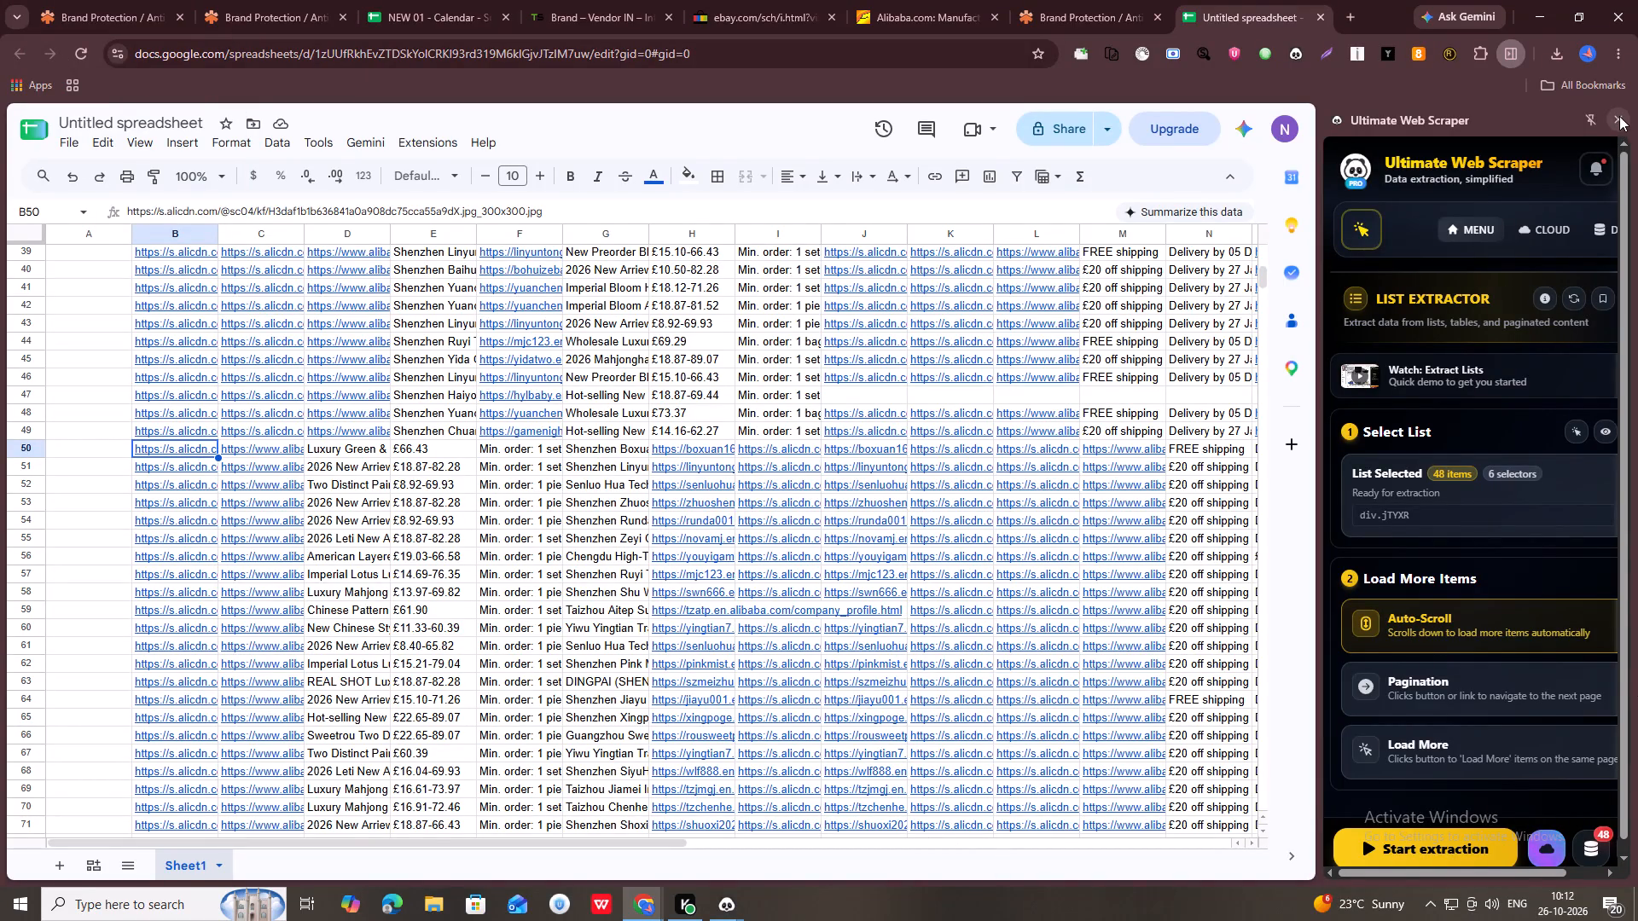
scroll(329, 774, "down", 12)
scroll(260, 639, "up", 2)
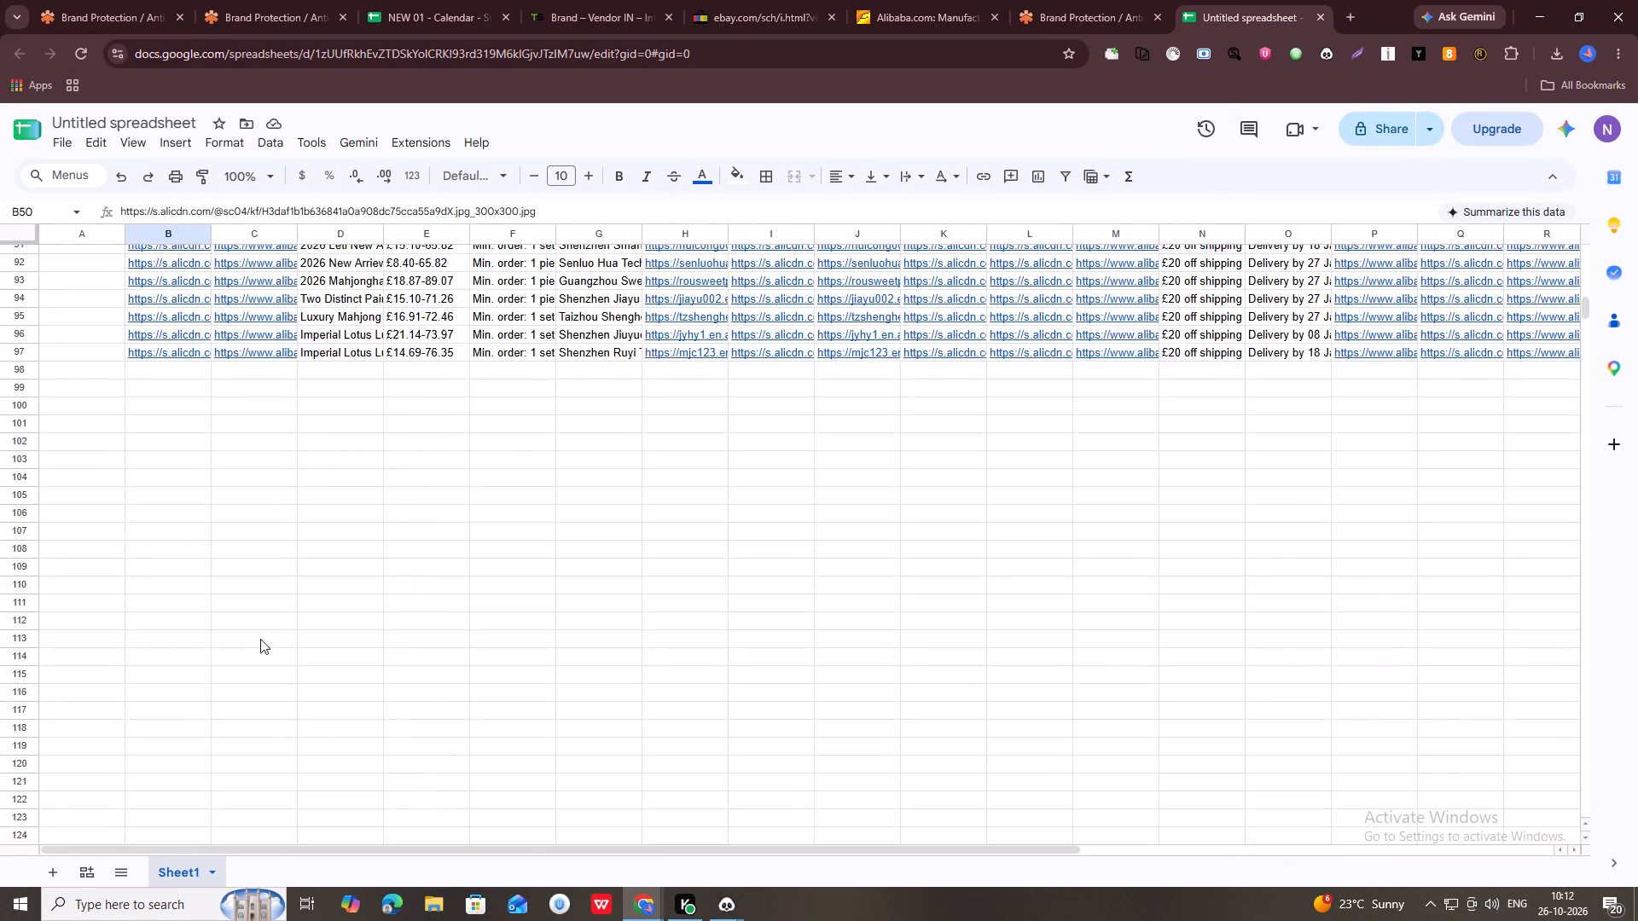
scroll(260, 639, "up", 1)
left_click(159, 547)
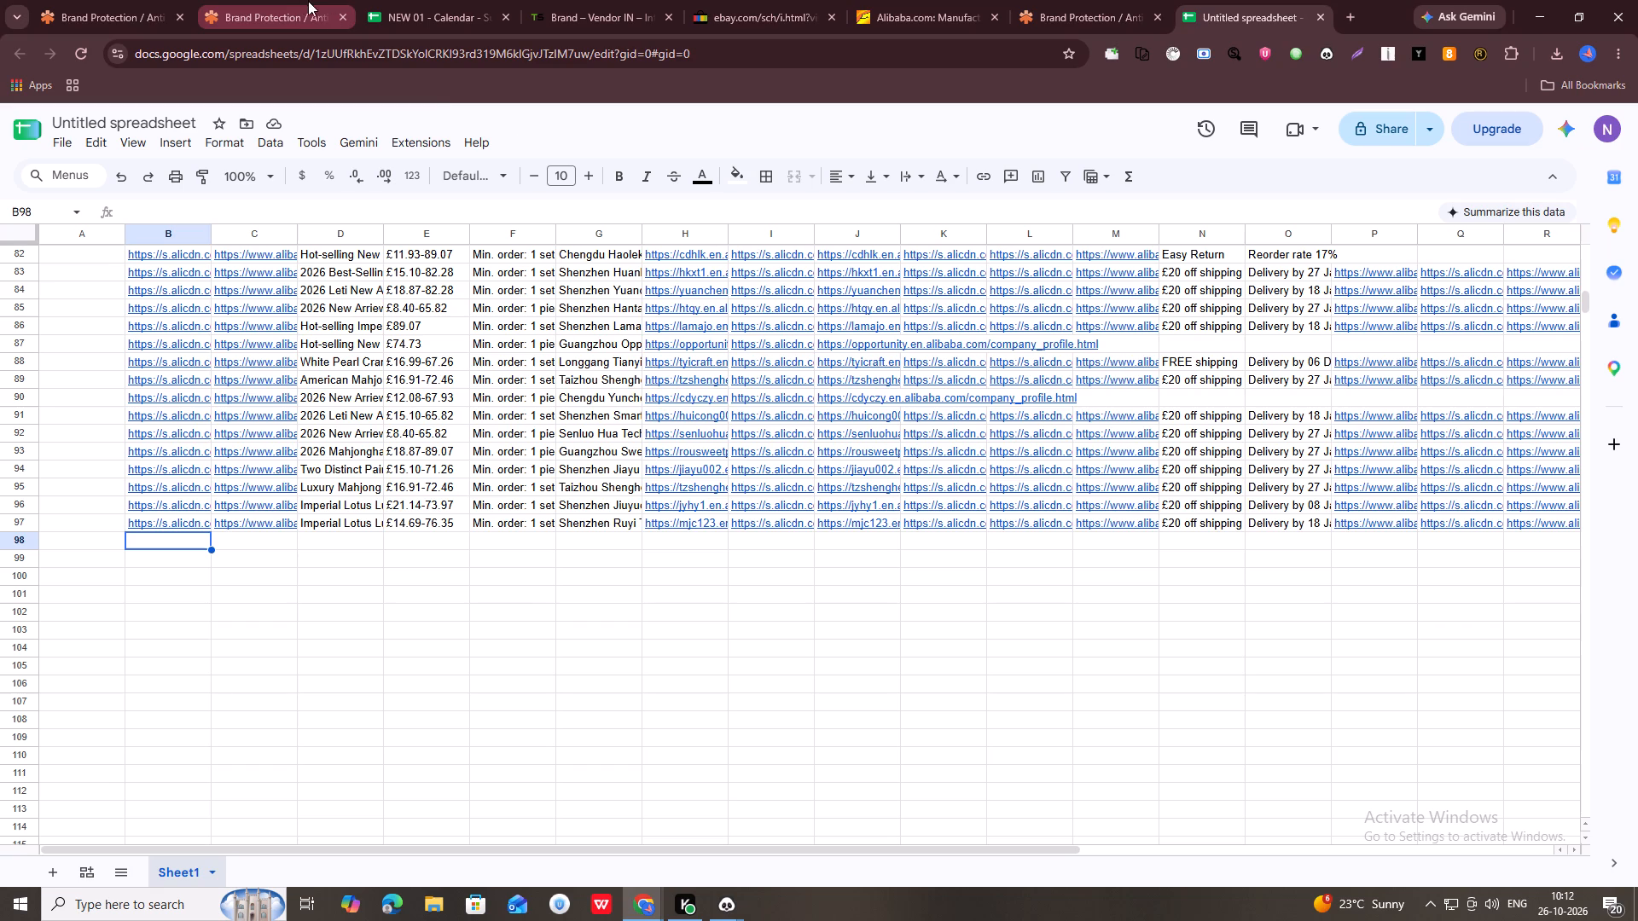
Close both leftover scraper Data Table windows and return to the untitled spreadsheet's browser window.
key("alt+Tab")
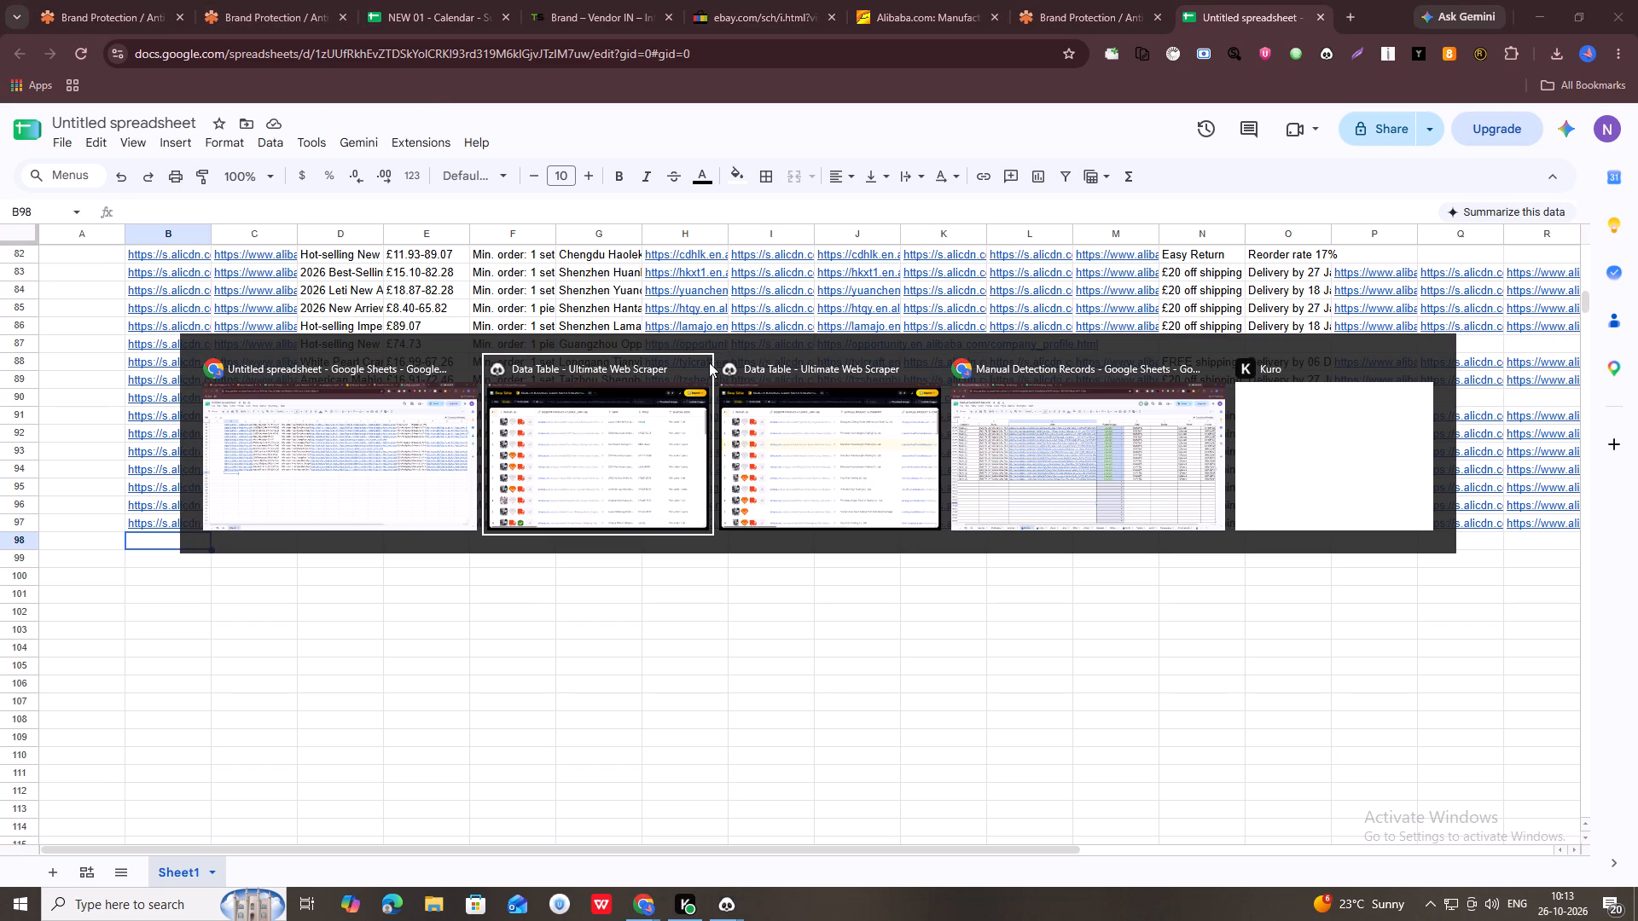
left_click(700, 368, "alt")
left_click(816, 366, "alt")
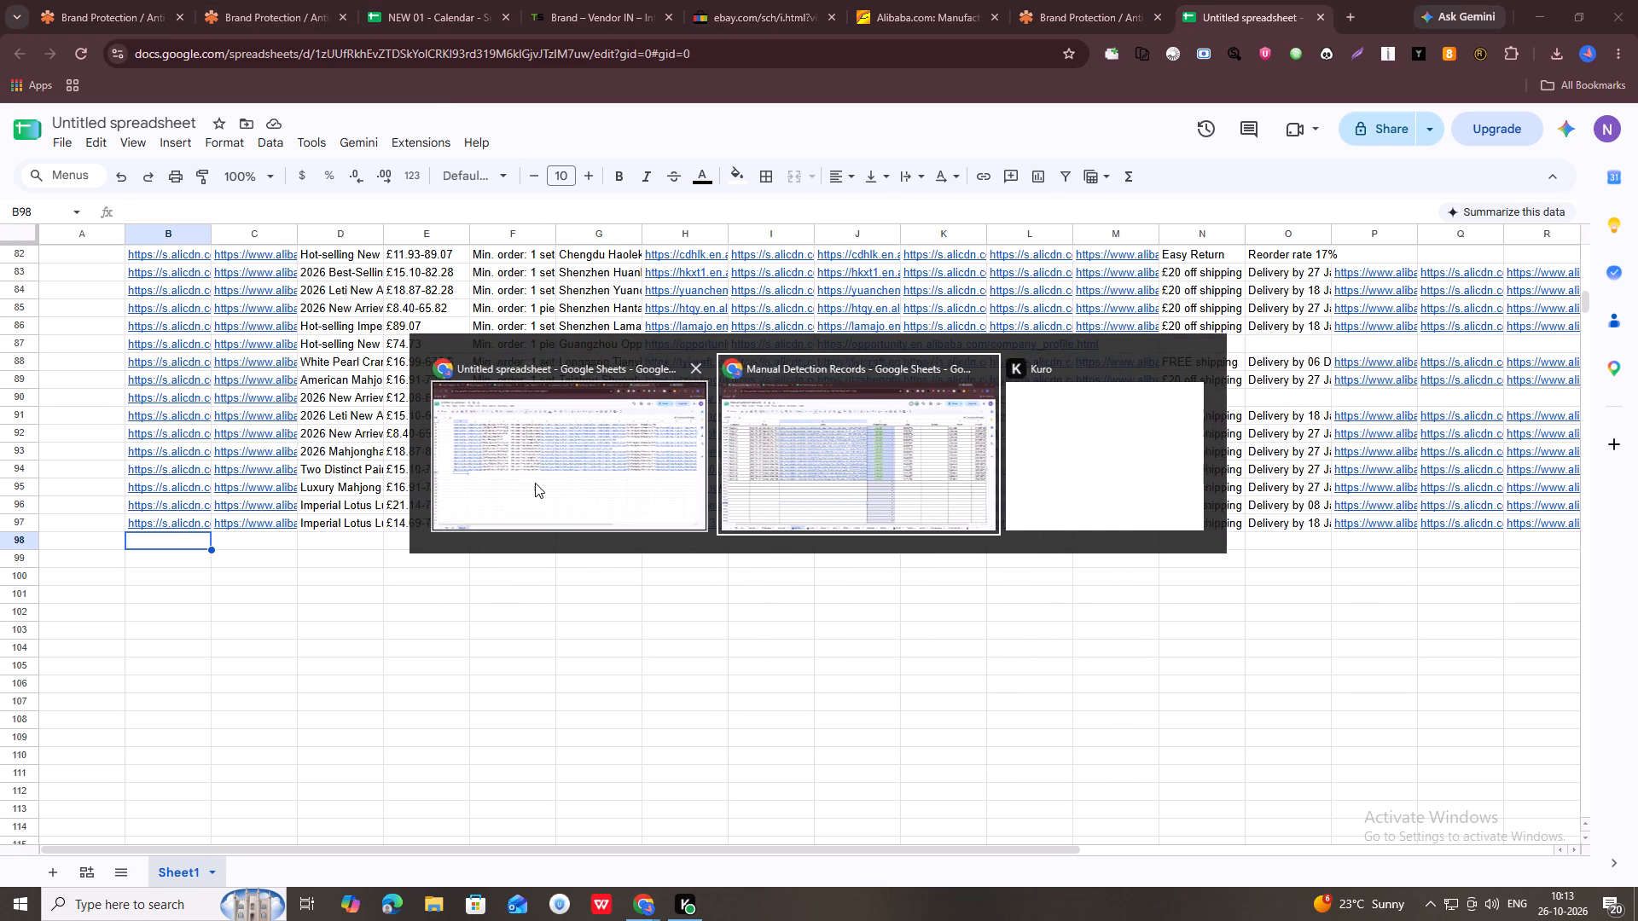
left_click(535, 483, "alt")
Switch to the Alibaba image search results and open results page 2.
left_click(950, 0)
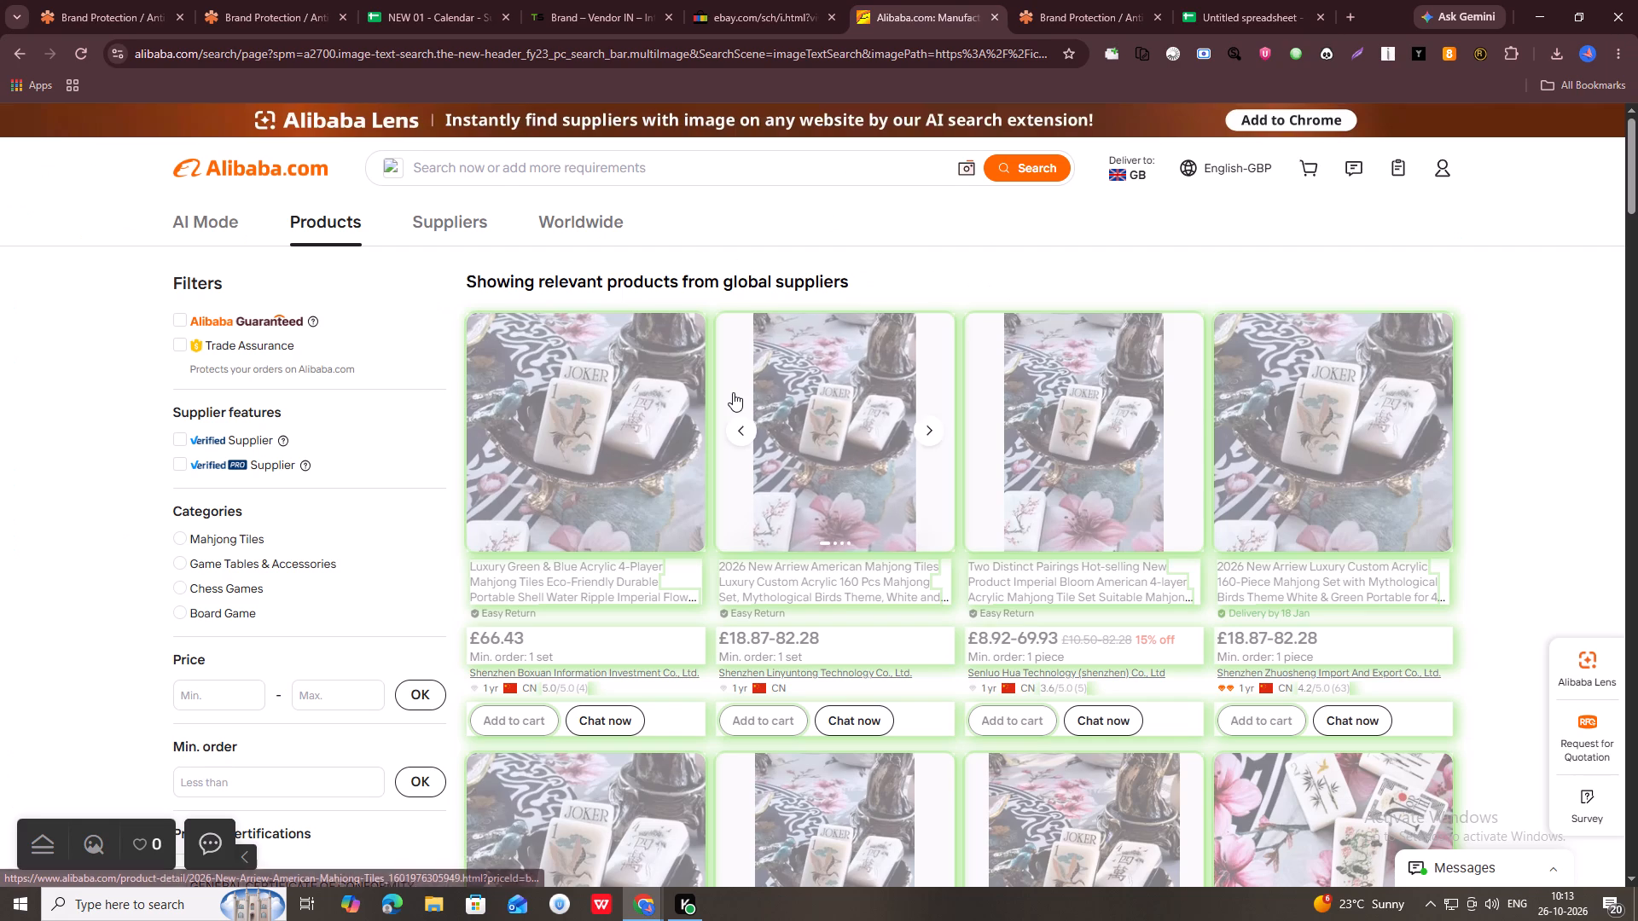
scroll(1101, 576, "down", 7)
scroll(1109, 601, "down", 20)
scroll(1109, 601, "down", 8)
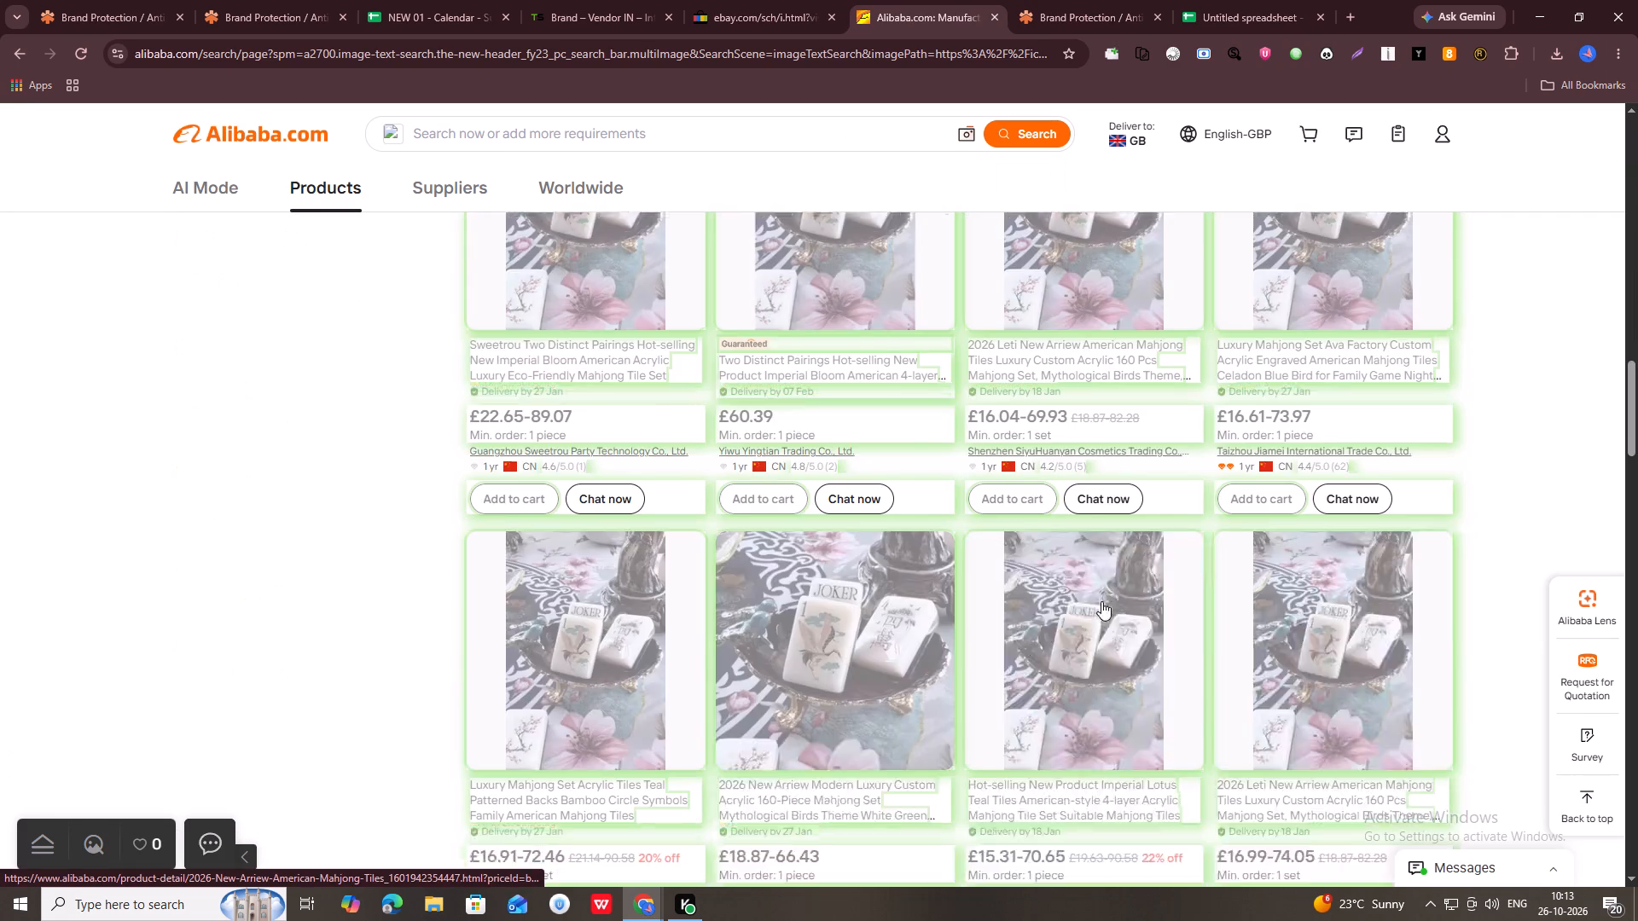
scroll(1101, 601, "down", 3)
scroll(981, 613, "down", 15)
scroll(990, 622, "down", 14)
scroll(974, 603, "up", 4)
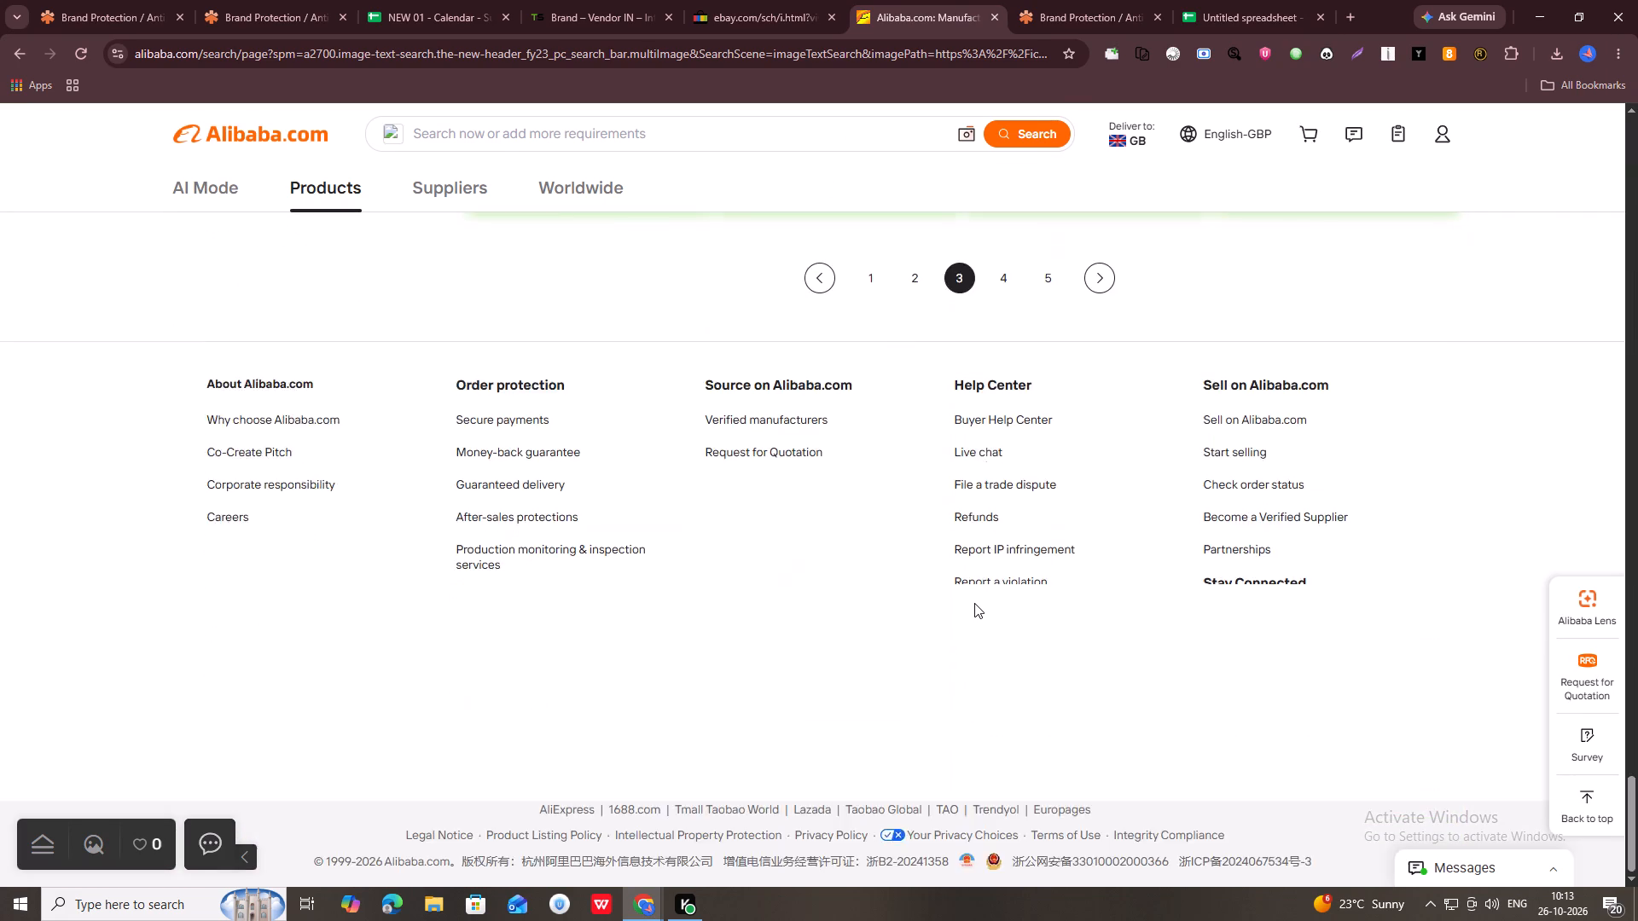
left_click(918, 619)
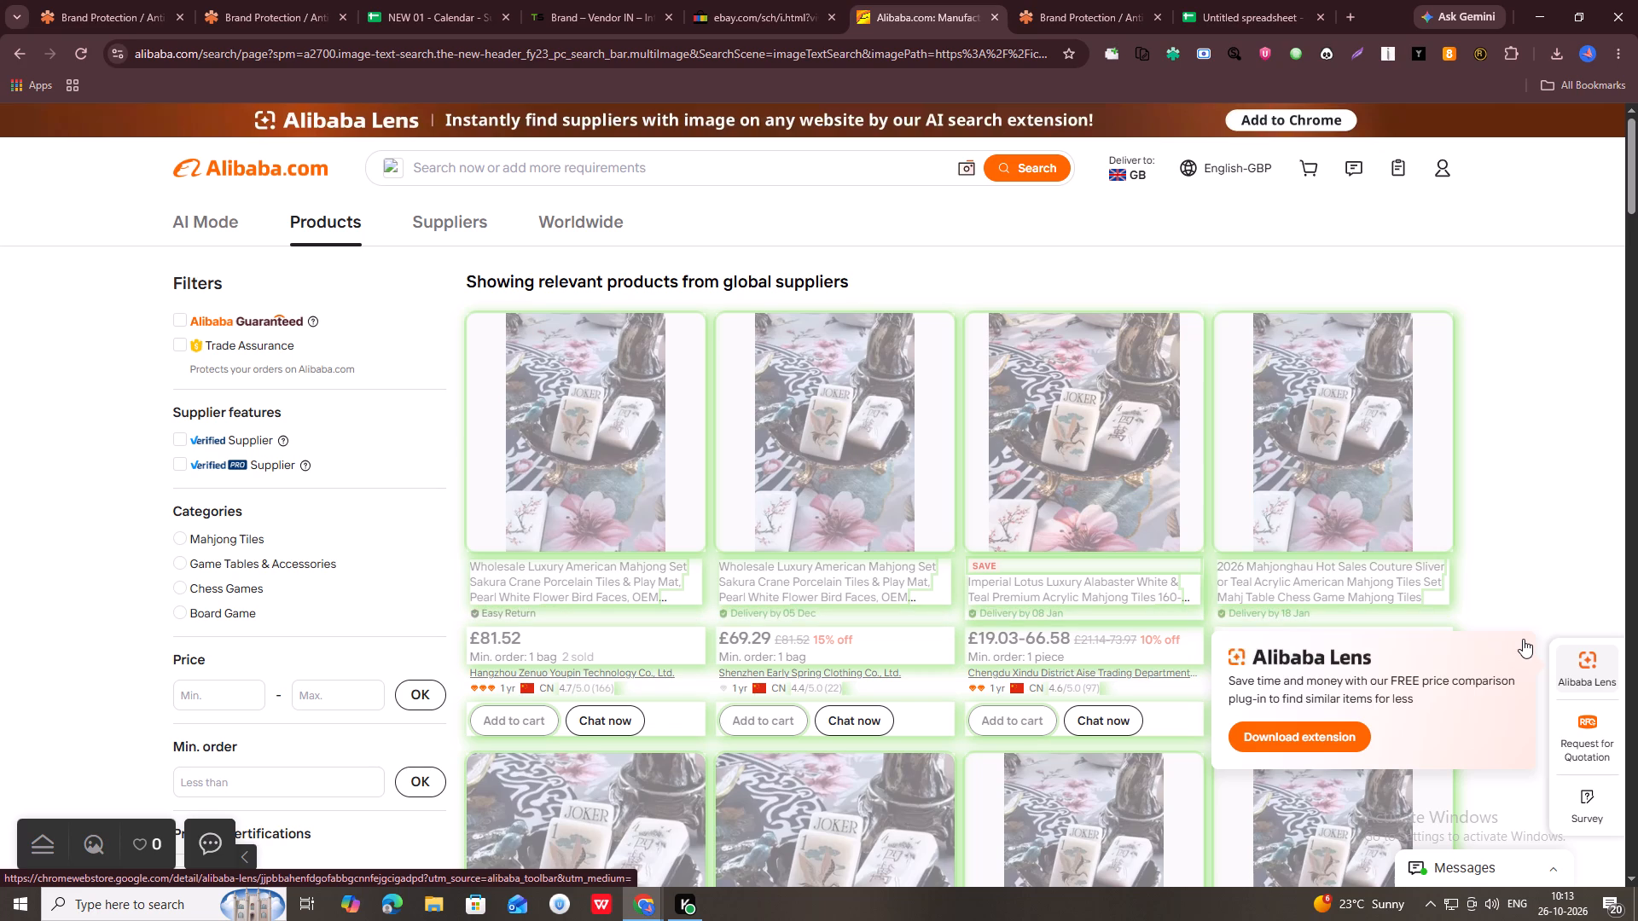
Open Ultimate Web Scraper's List Extractor on the loaded Alibaba results page.
scroll(1279, 564, "down", 15)
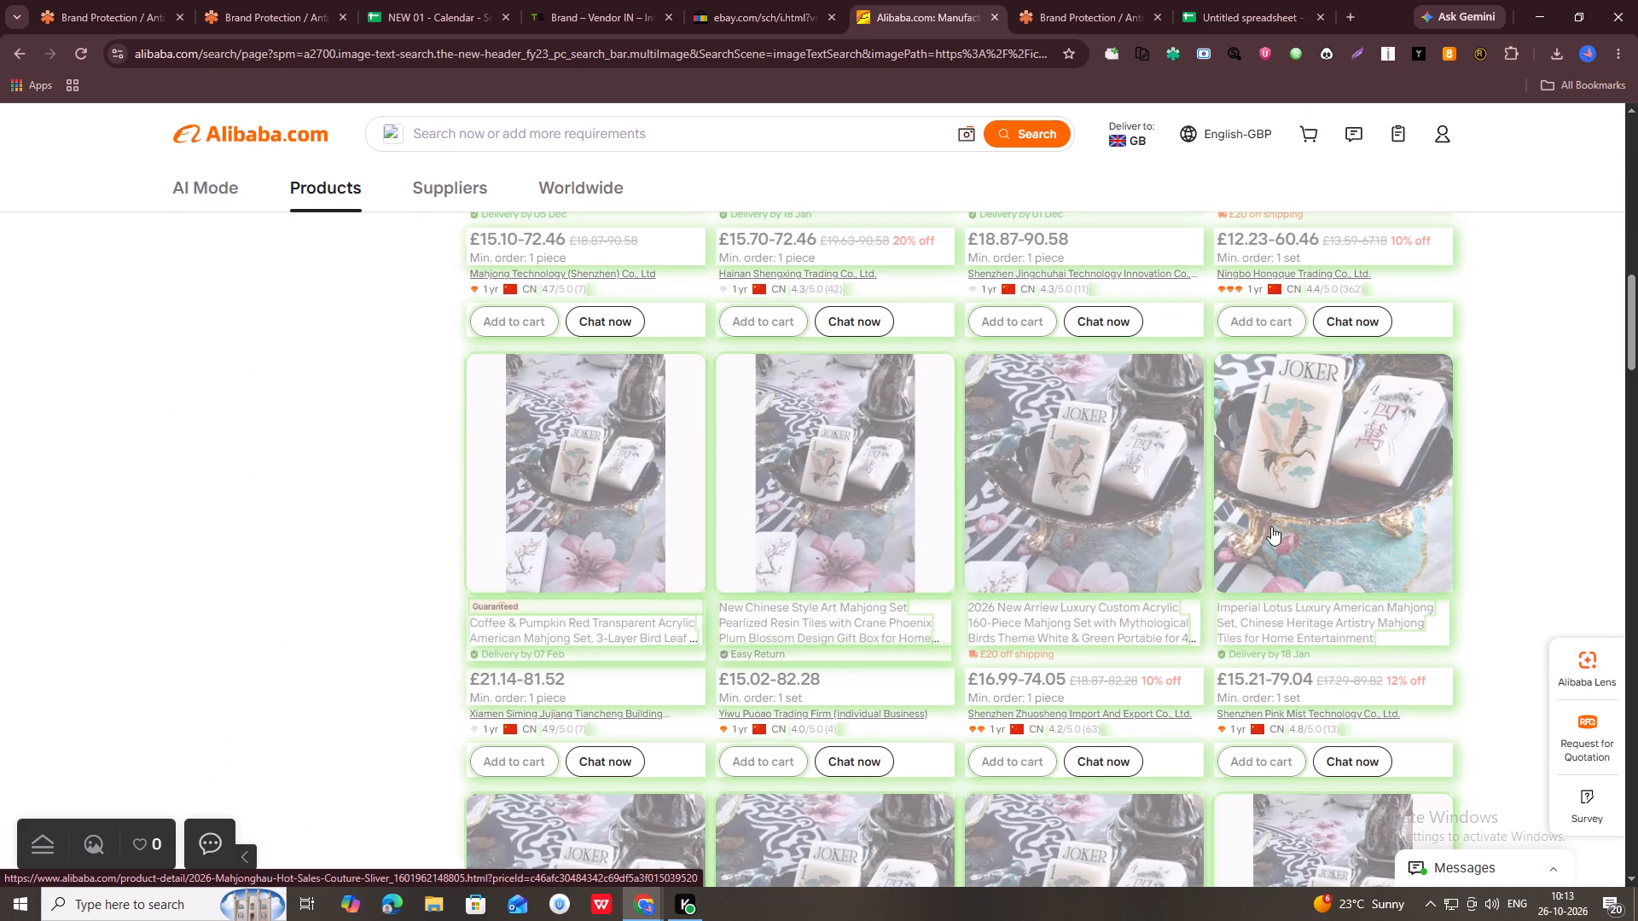
left_click(1328, 51)
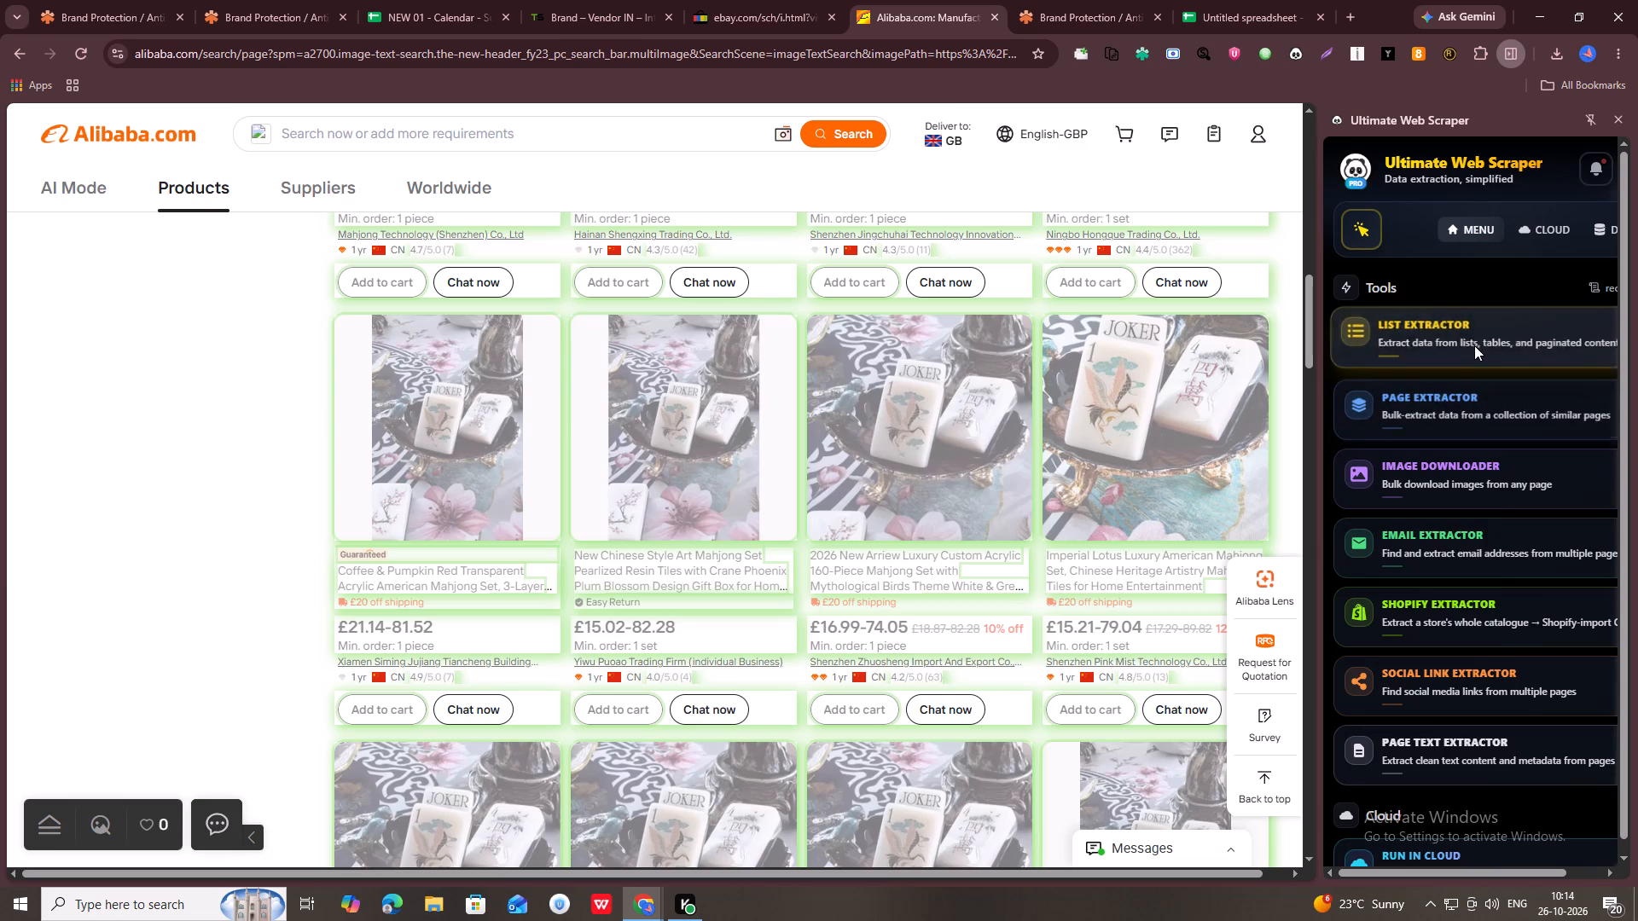
left_click(1474, 345)
left_click(1478, 422)
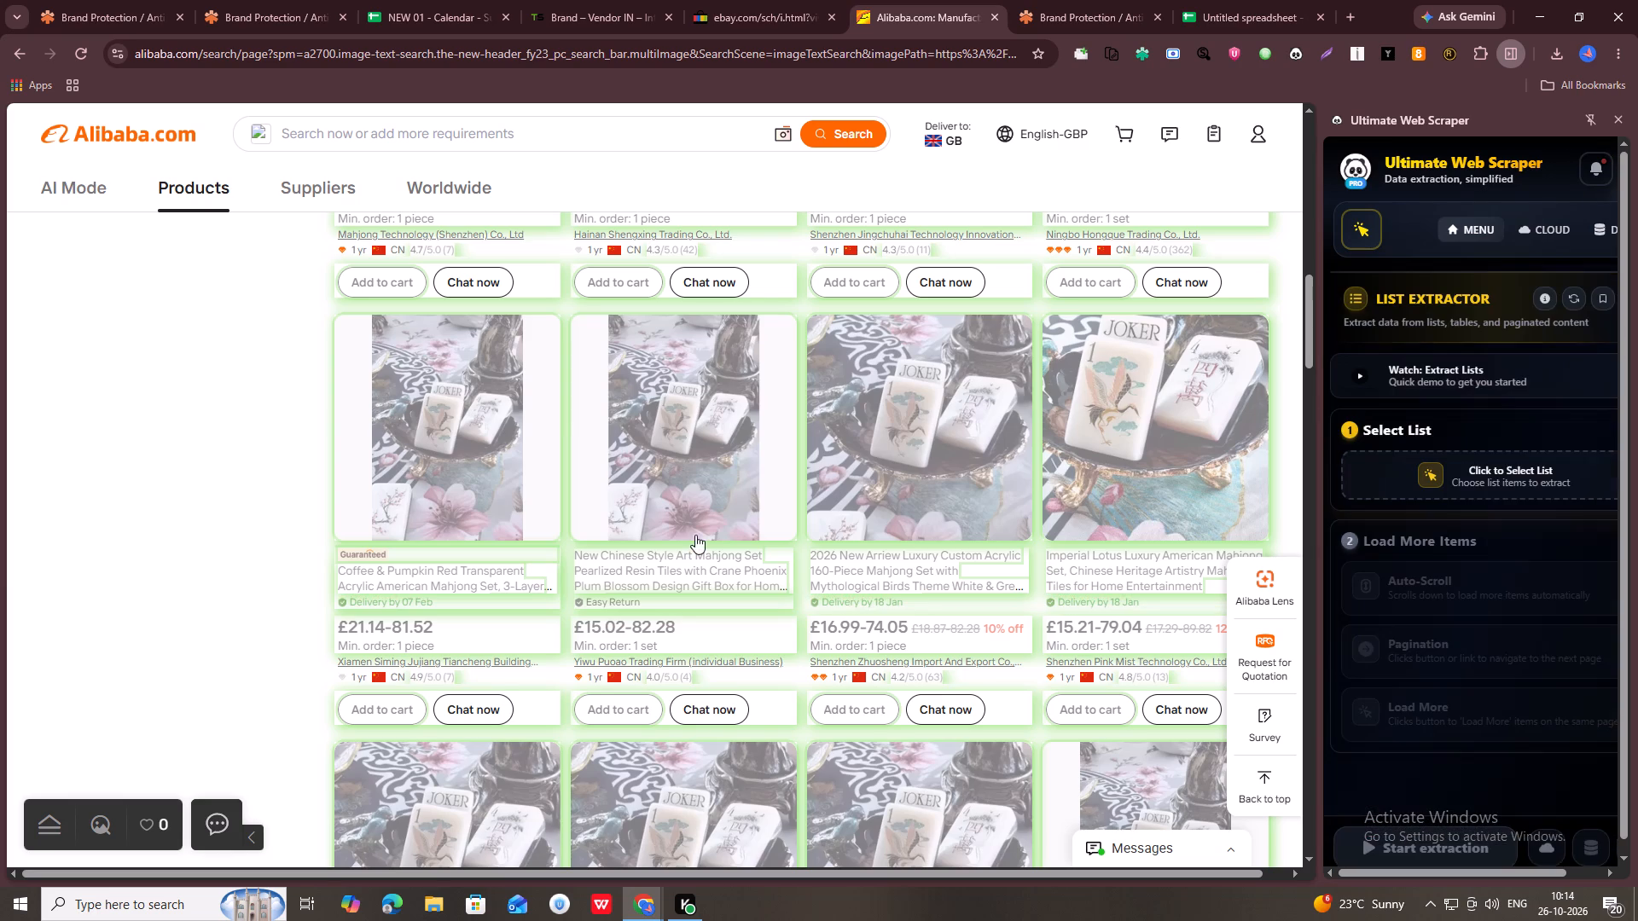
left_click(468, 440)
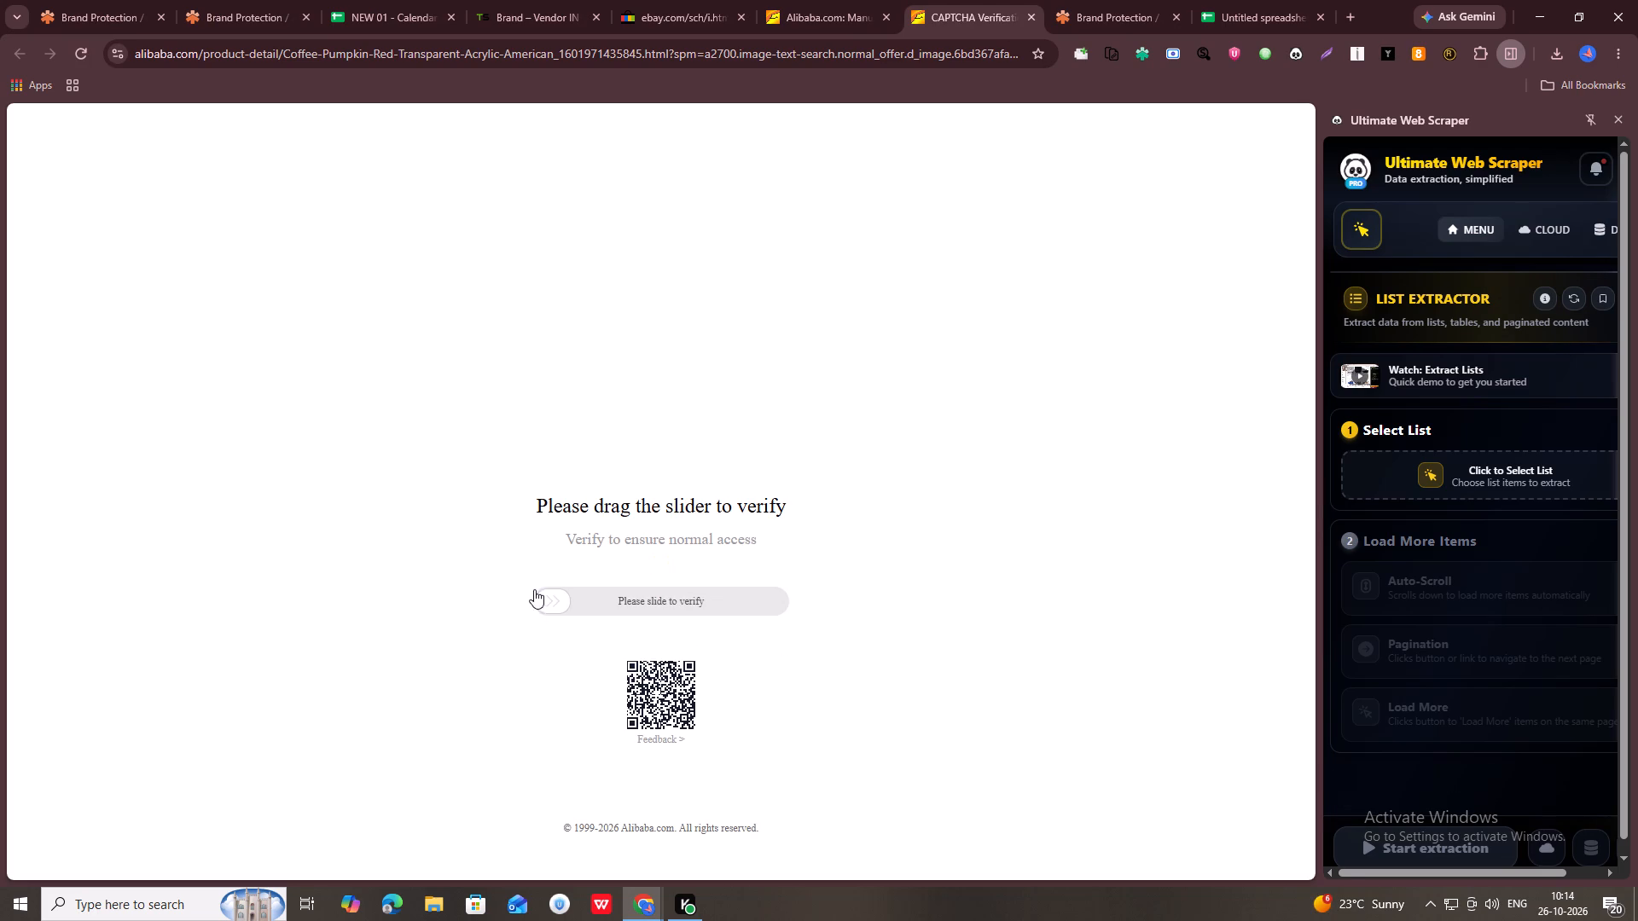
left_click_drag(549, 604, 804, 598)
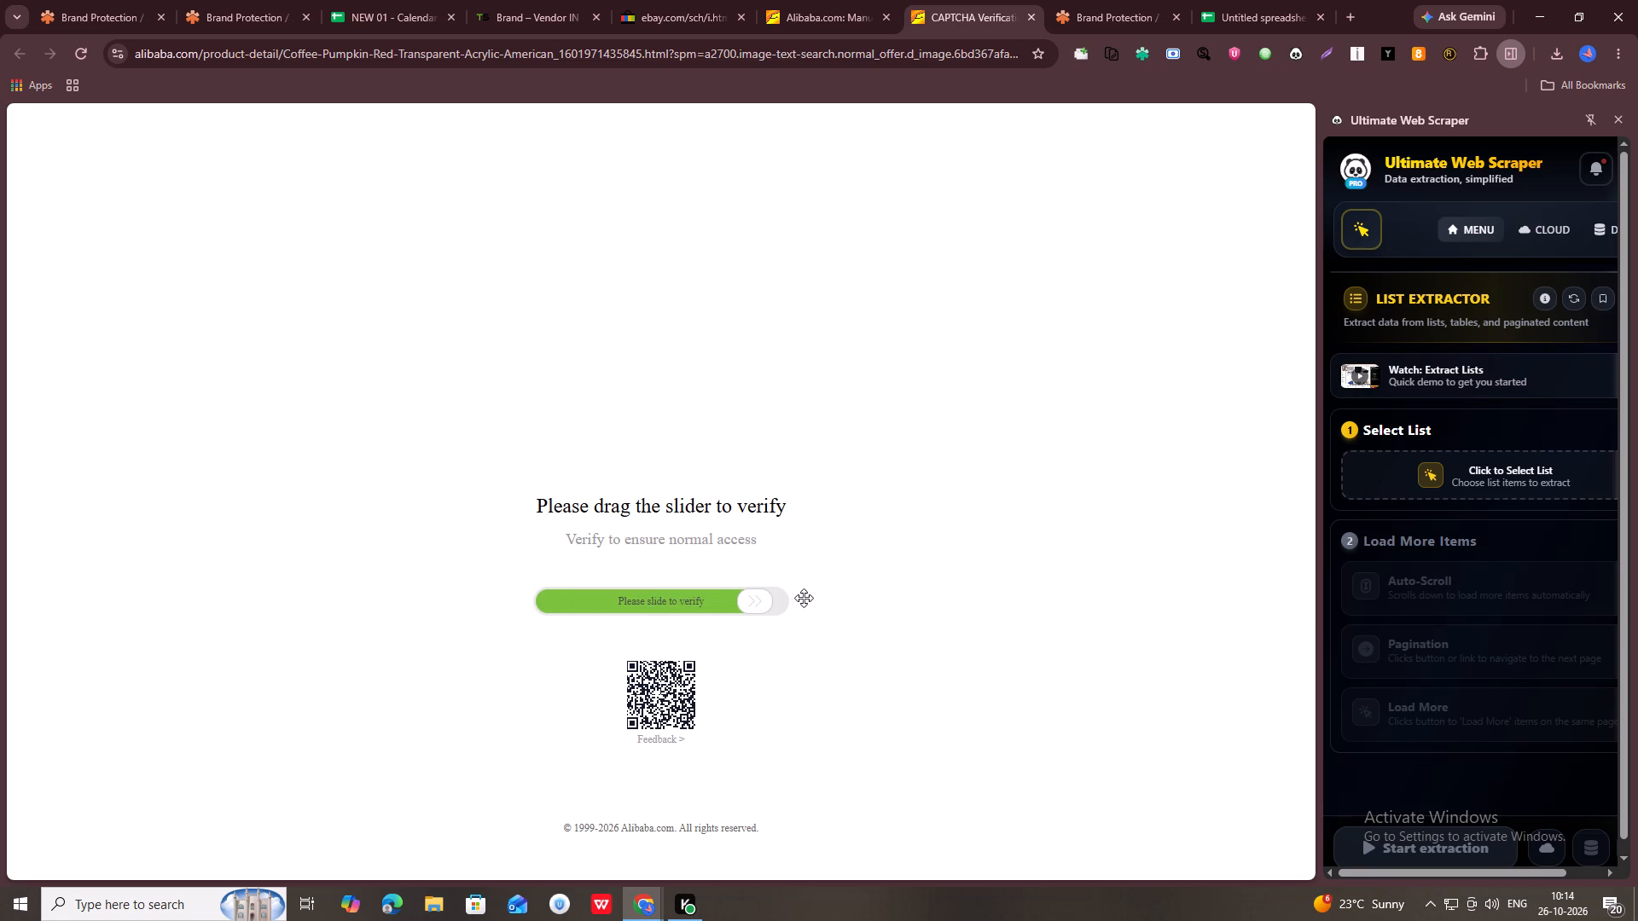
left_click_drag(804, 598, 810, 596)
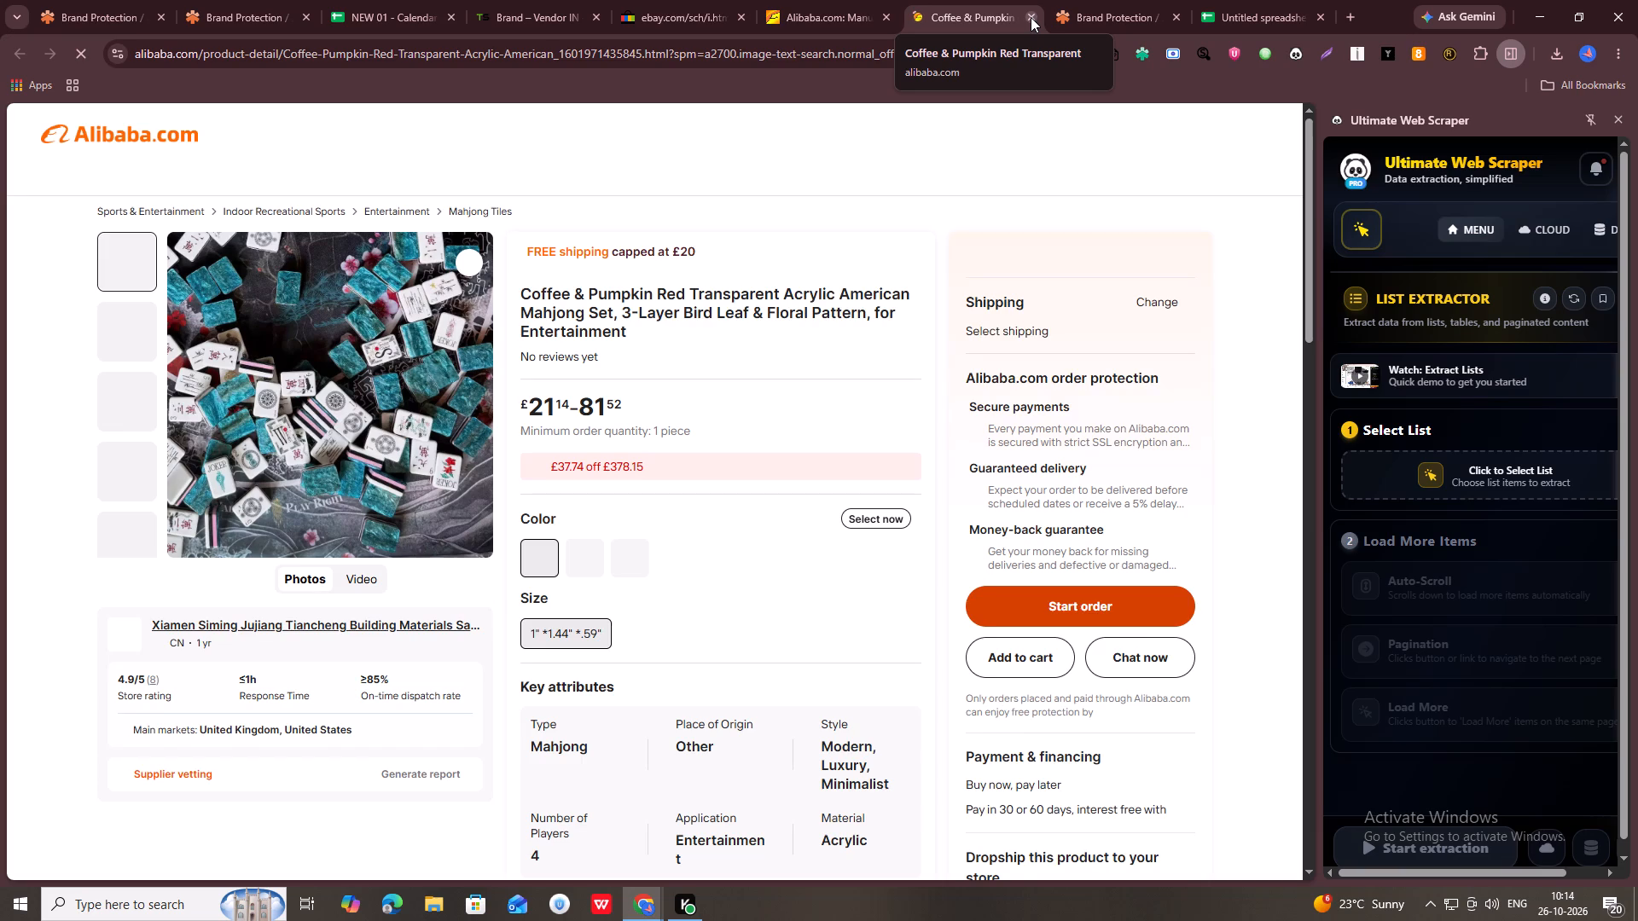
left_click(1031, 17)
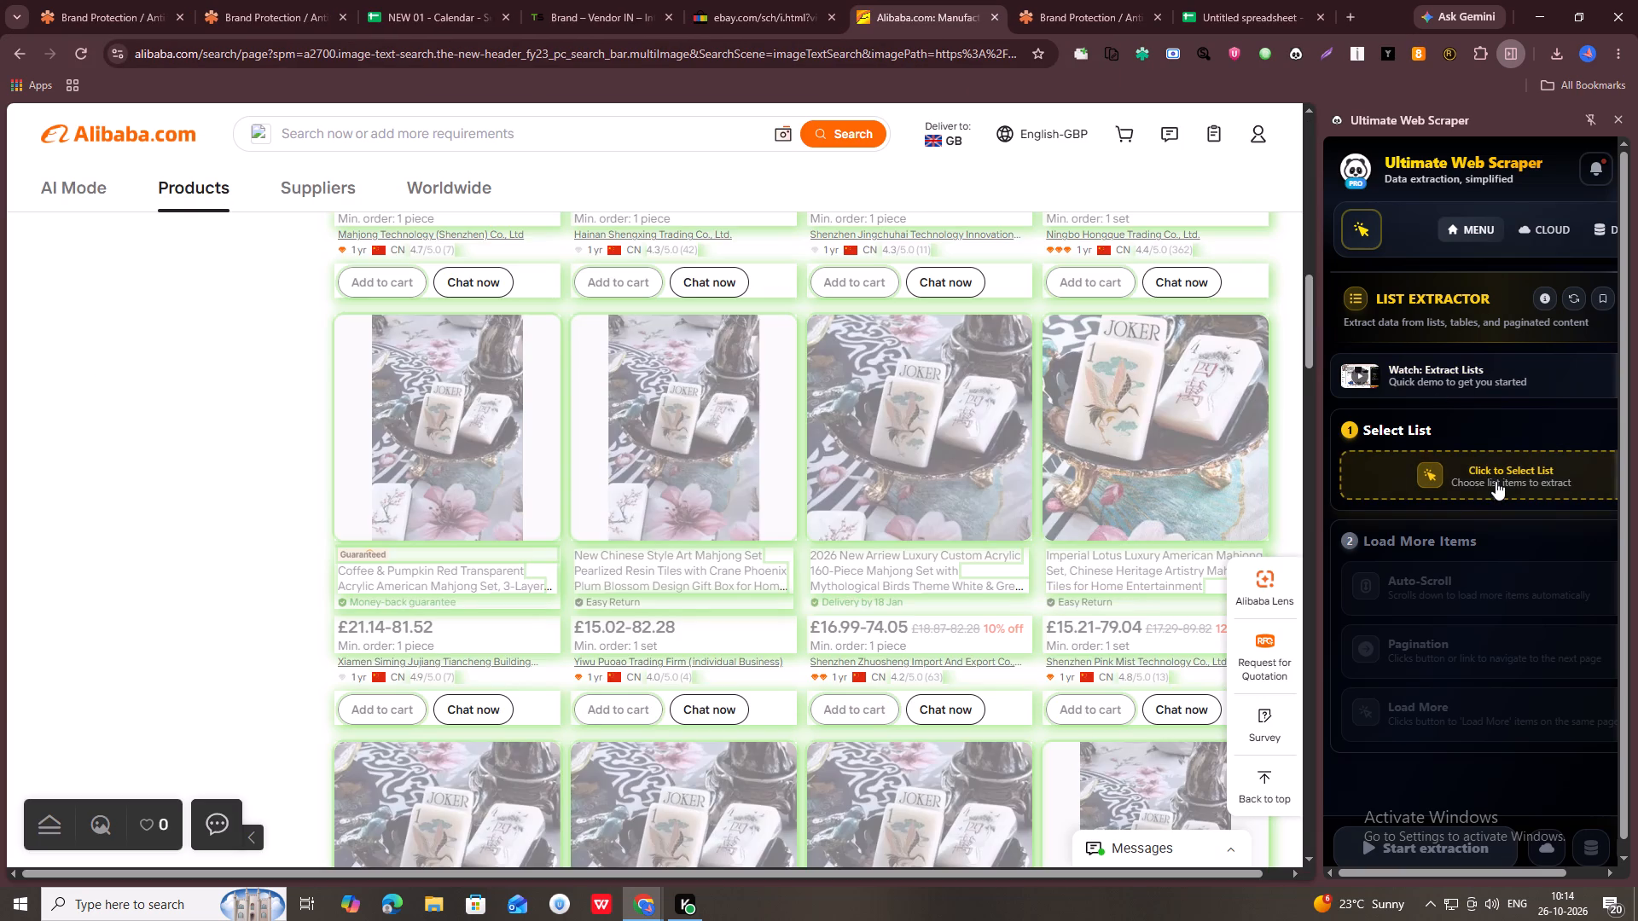
Select the grid of mahjong product cards on the results page as the list to extract.
left_click(1496, 480)
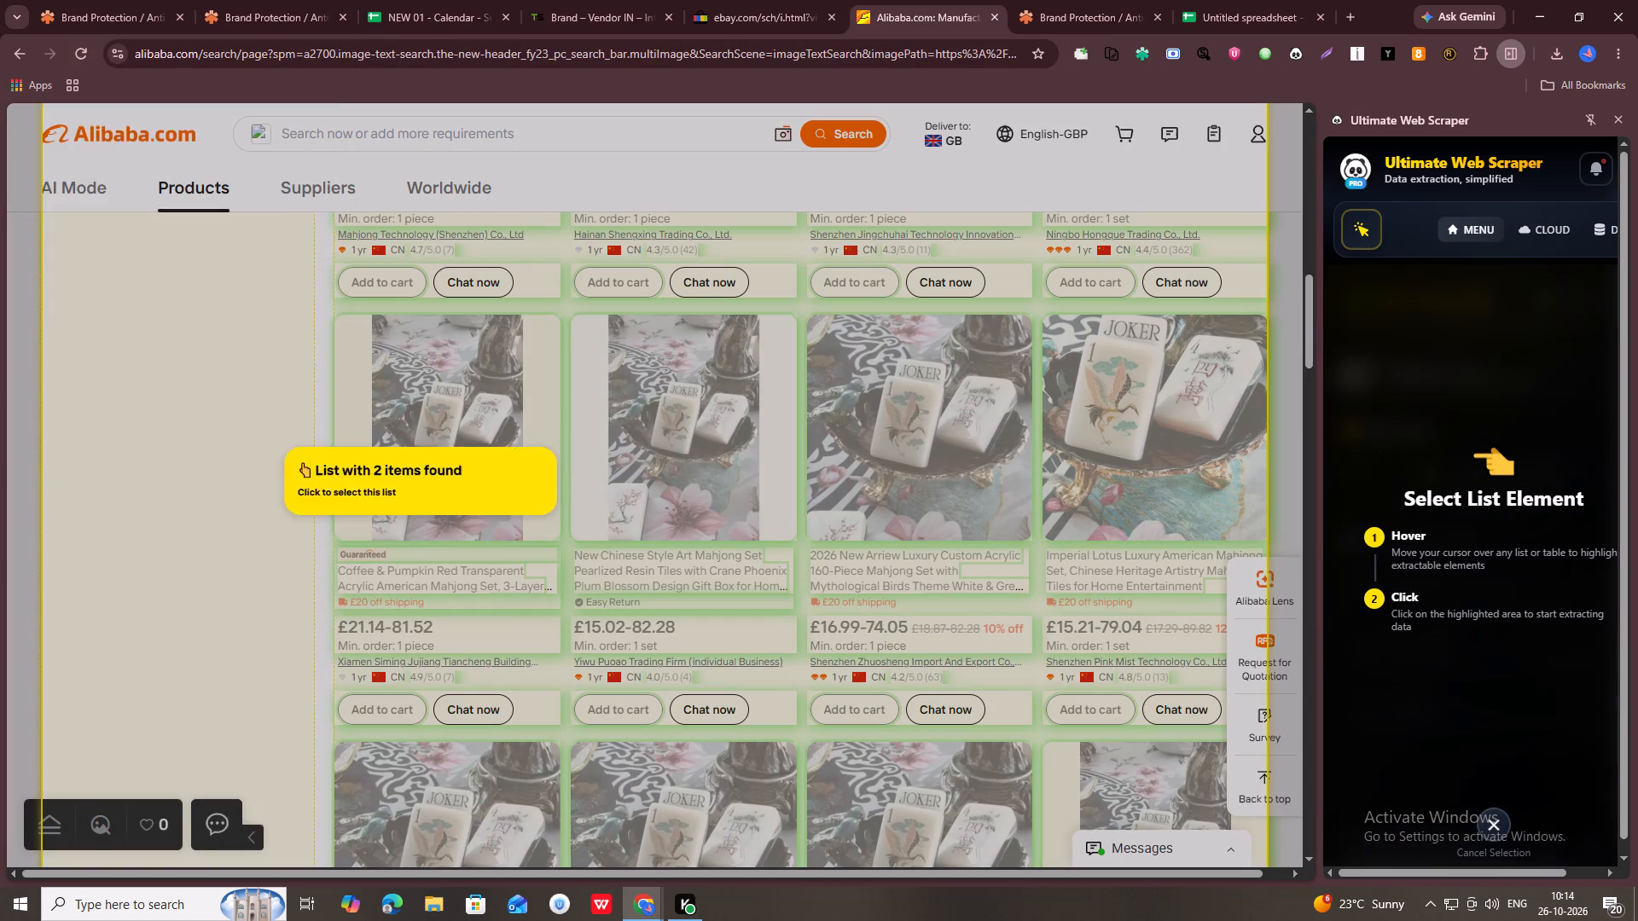
left_click(433, 388)
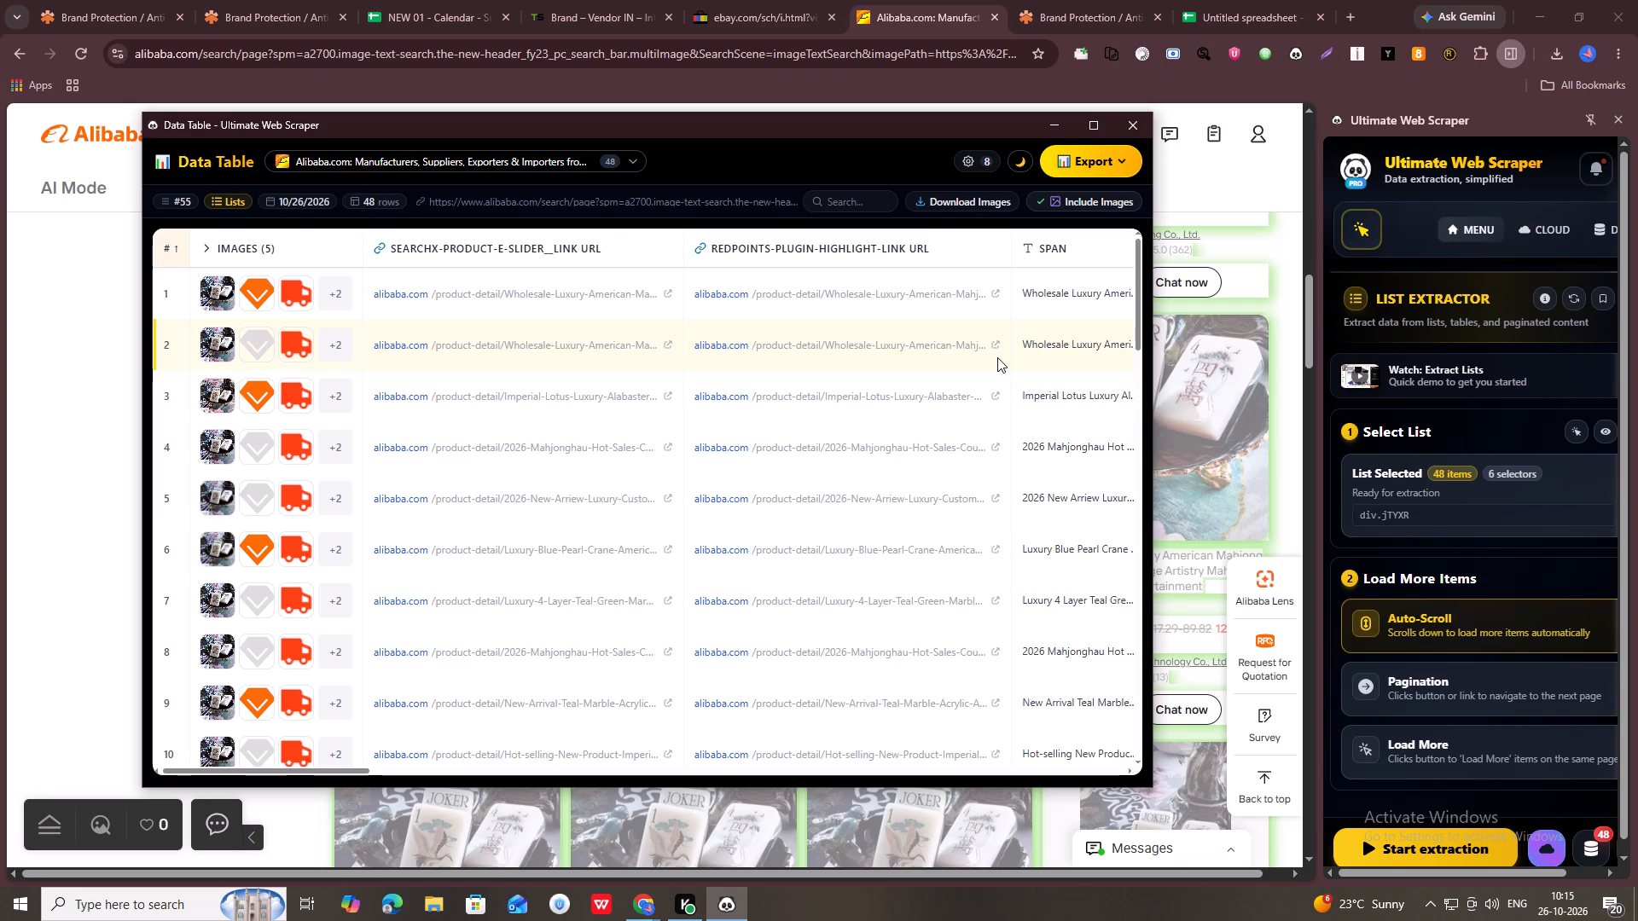
Export the scraped table to a new Google Sheets spreadsheet, close the scraper panel, and paste the data at B1.
left_click(1107, 166)
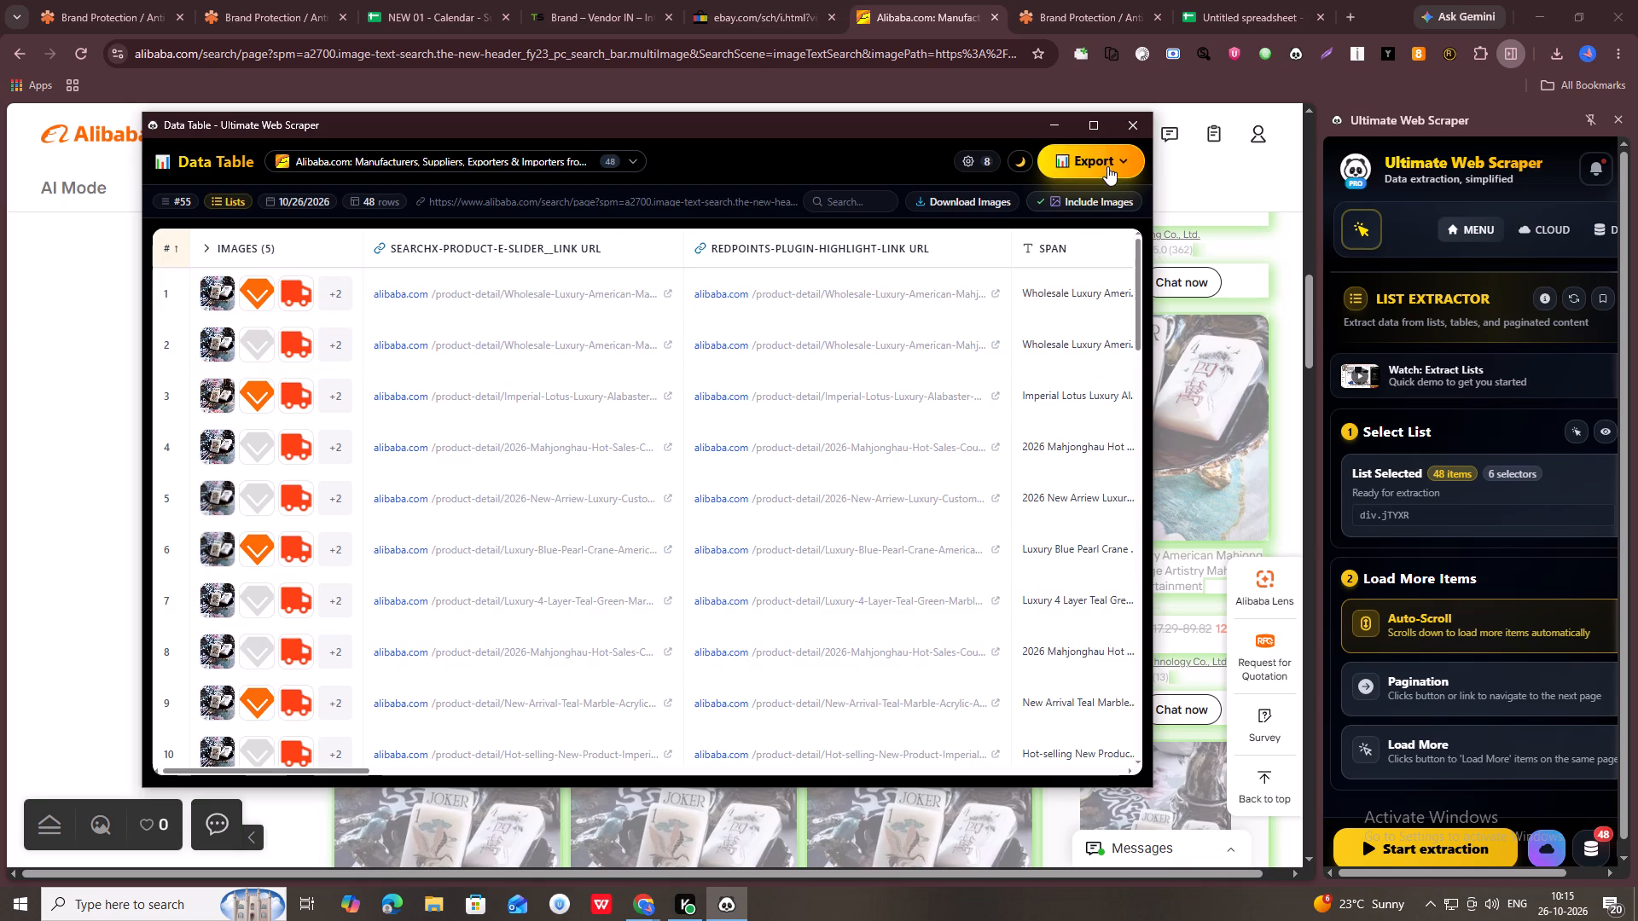
left_click(1009, 392)
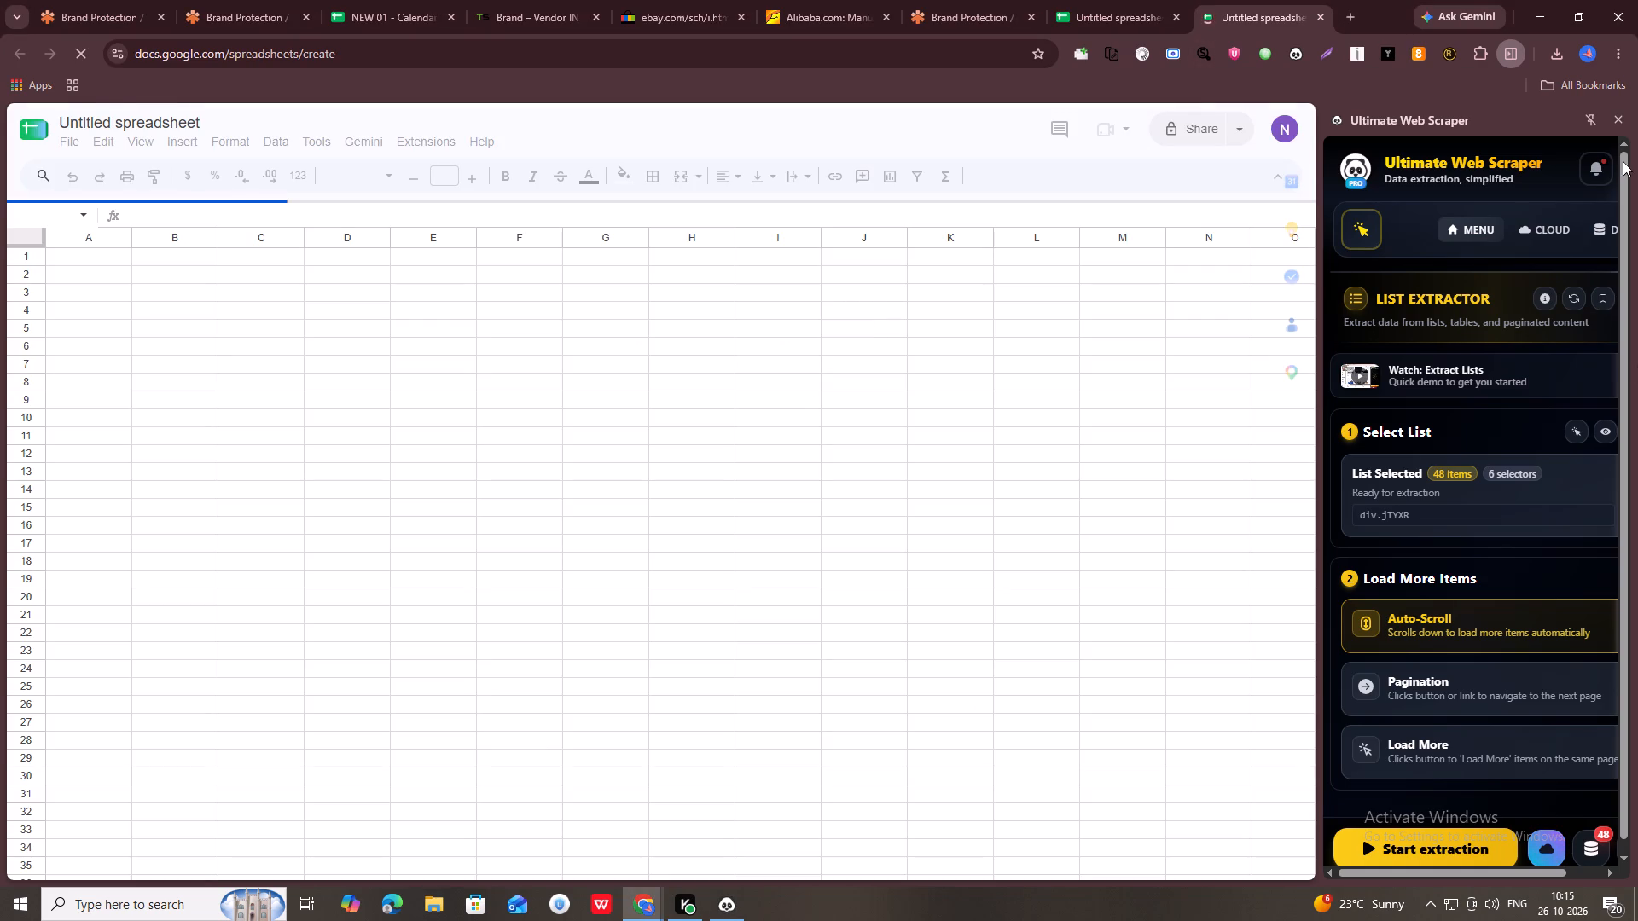
left_click(1617, 120)
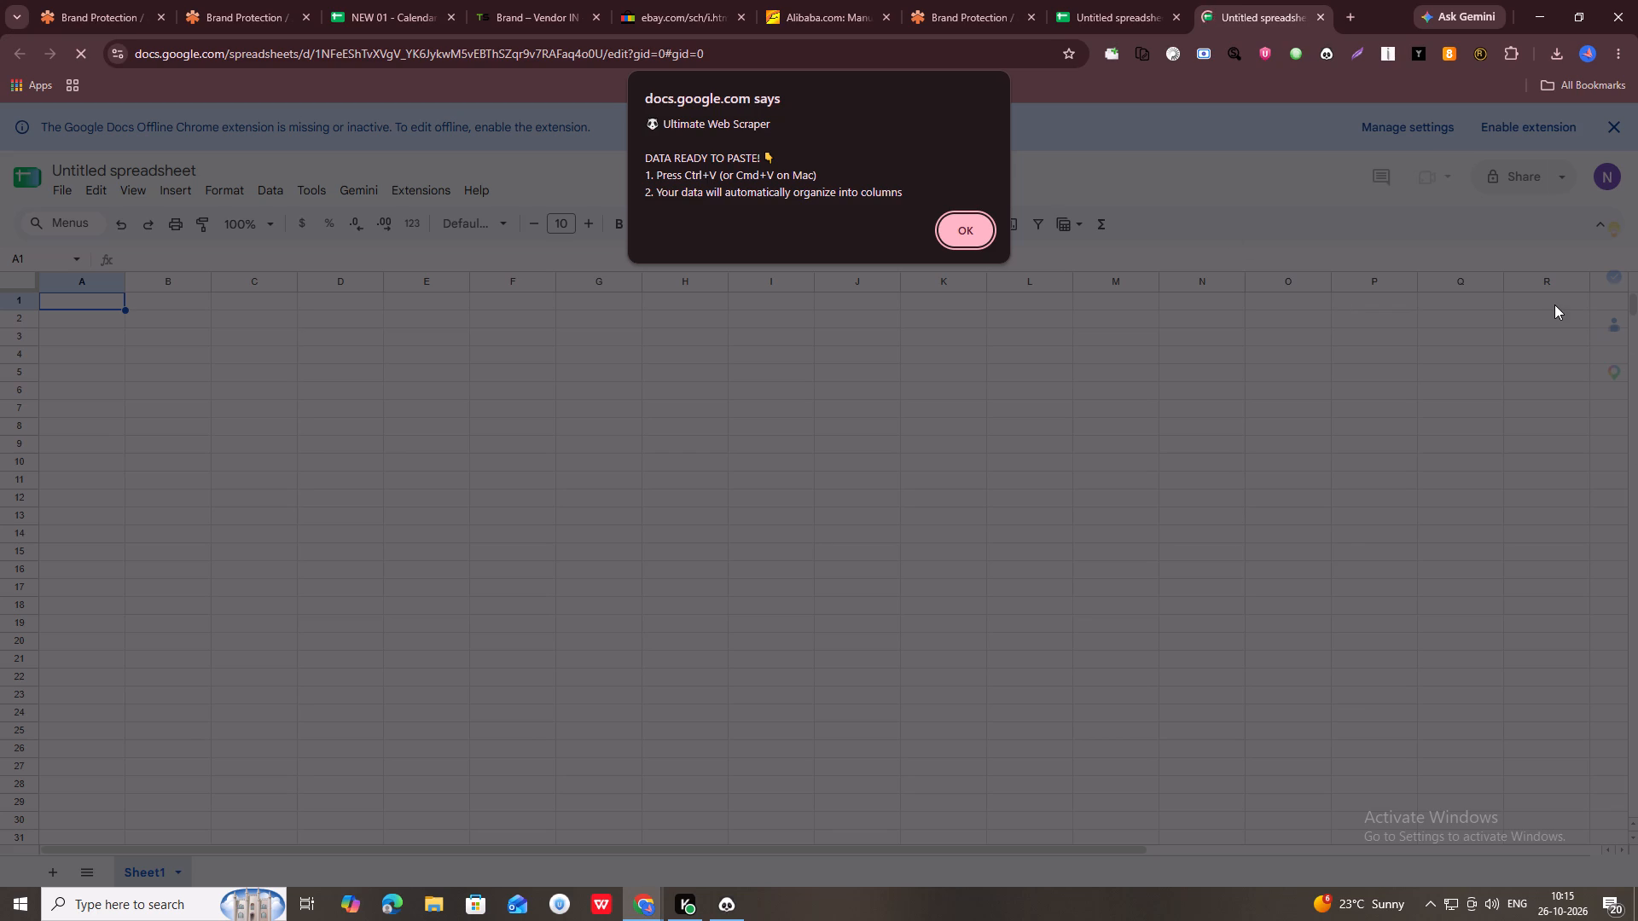
left_click(972, 230)
left_click(172, 304)
key("ctrl+v")
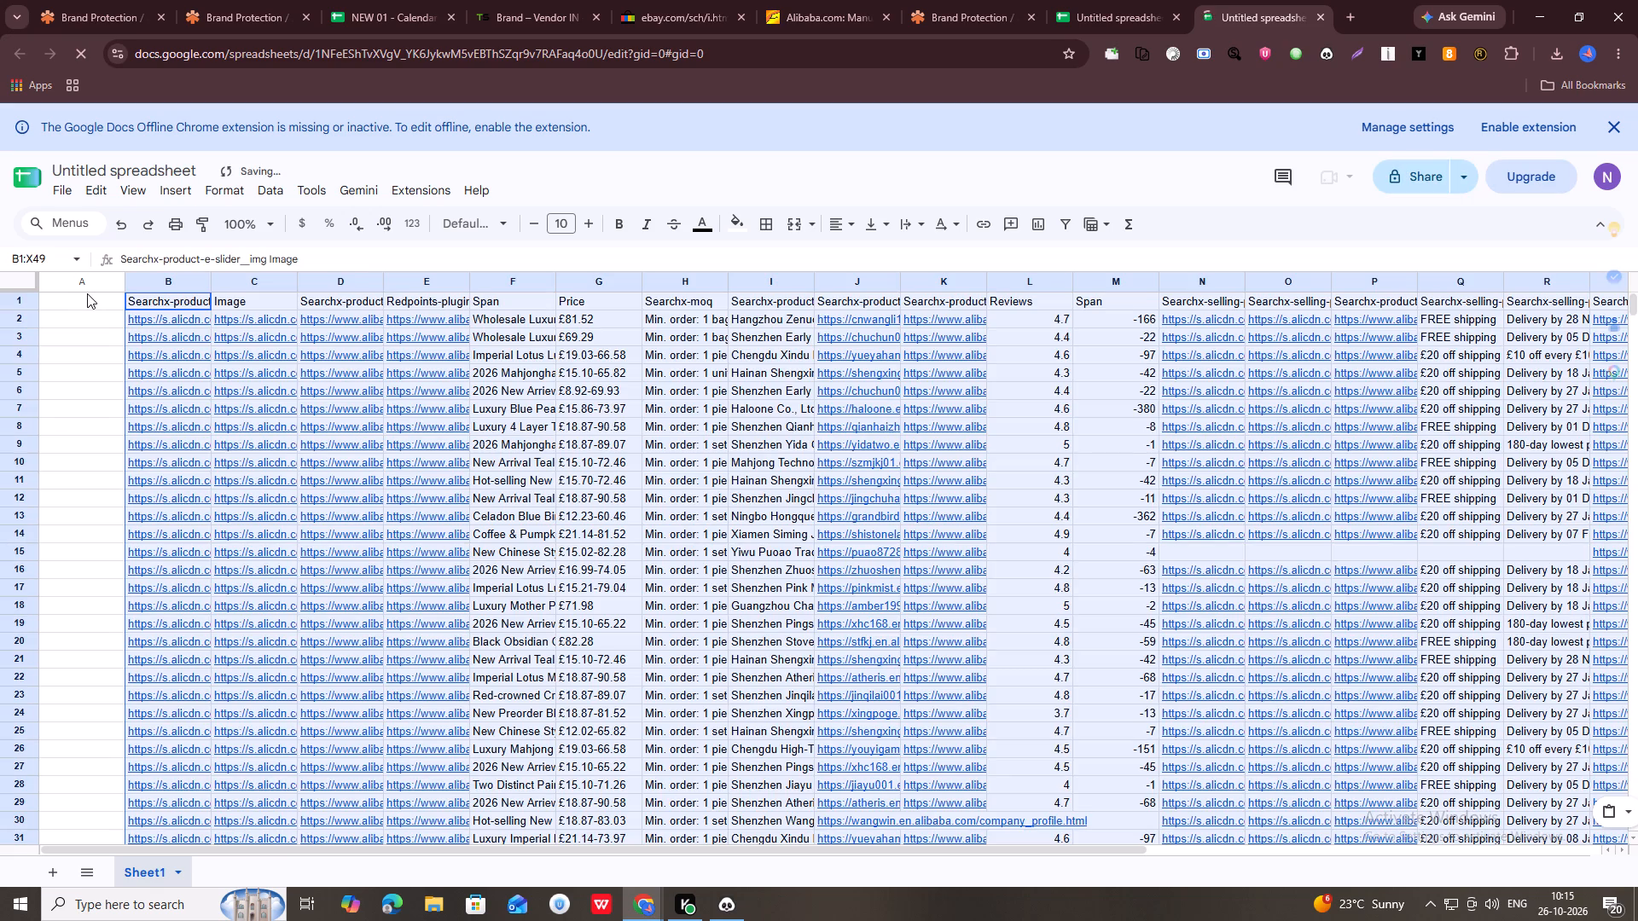
Clear the pasted column headers in row 1, from B1 across to Z1.
left_click(87, 296)
left_click(164, 306)
key("shift+Right")
key("shift+Right")
key("shift+Right")
key("shift+Right")
key("shift+Right")
key("shift+Right")
key("shift+Right")
key("shift+Right")
key("shift+Right")
key("shift+Right")
key("shift+Right")
key("shift+Right")
key("shift+Right")
key("shift+Right")
key("shift+Right")
key("shift+Right")
key("shift+Right")
key("shift+Right")
key("shift+Right")
key("shift+Right")
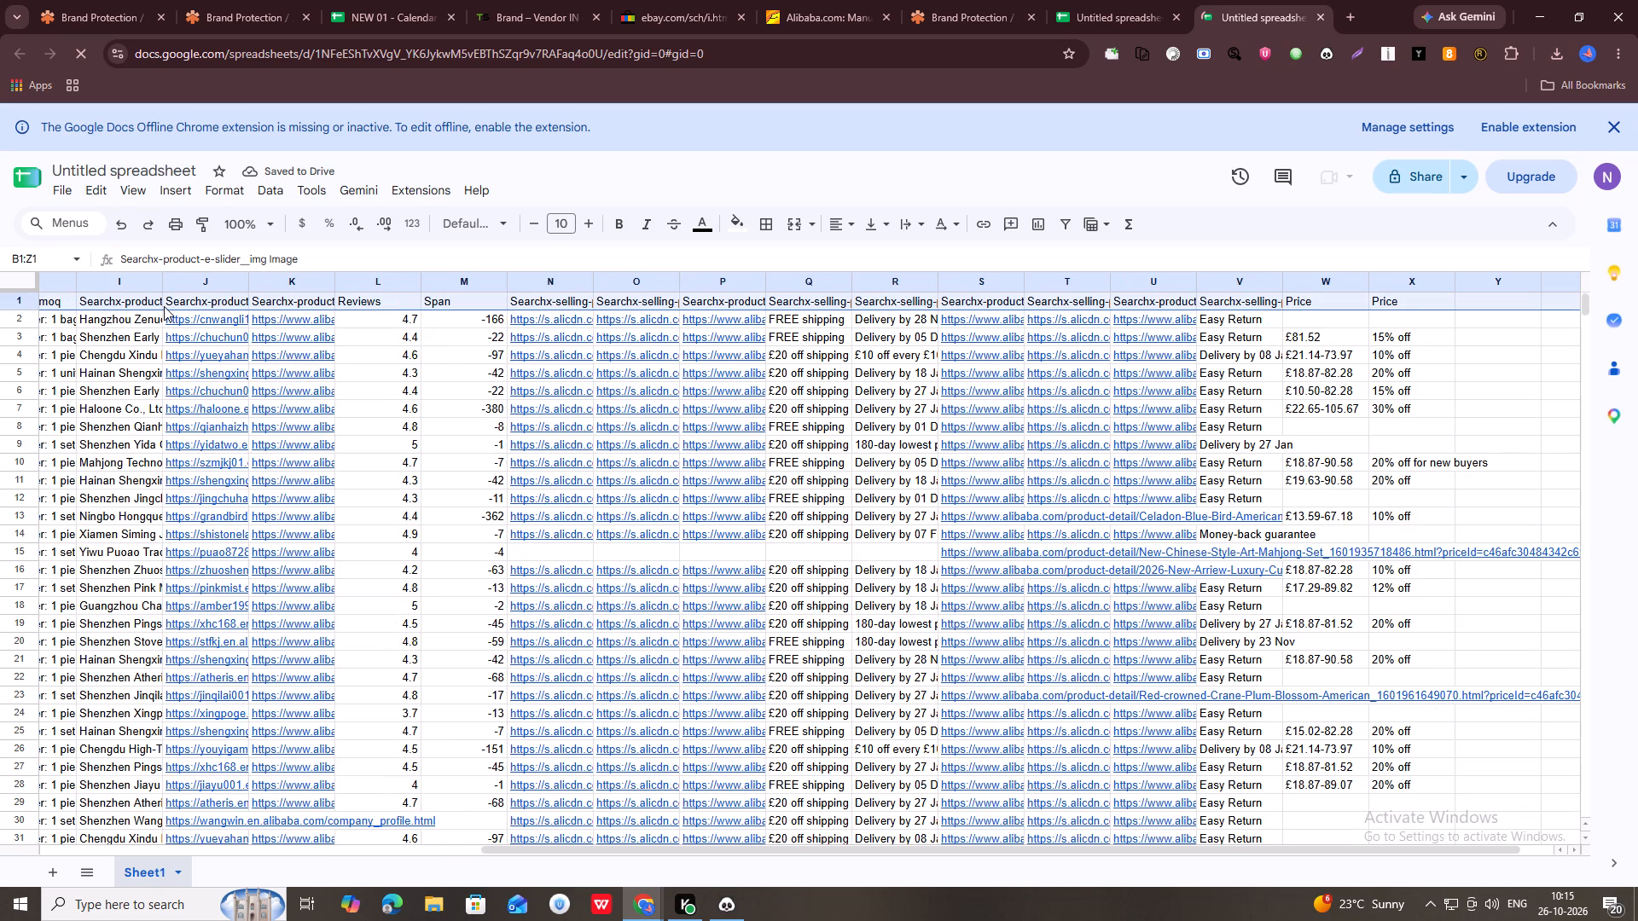
key("Delete")
Enter the formula =image(B2) in A2 and allow the sheet's formulas to access external data.
key("Down")
key("Left")
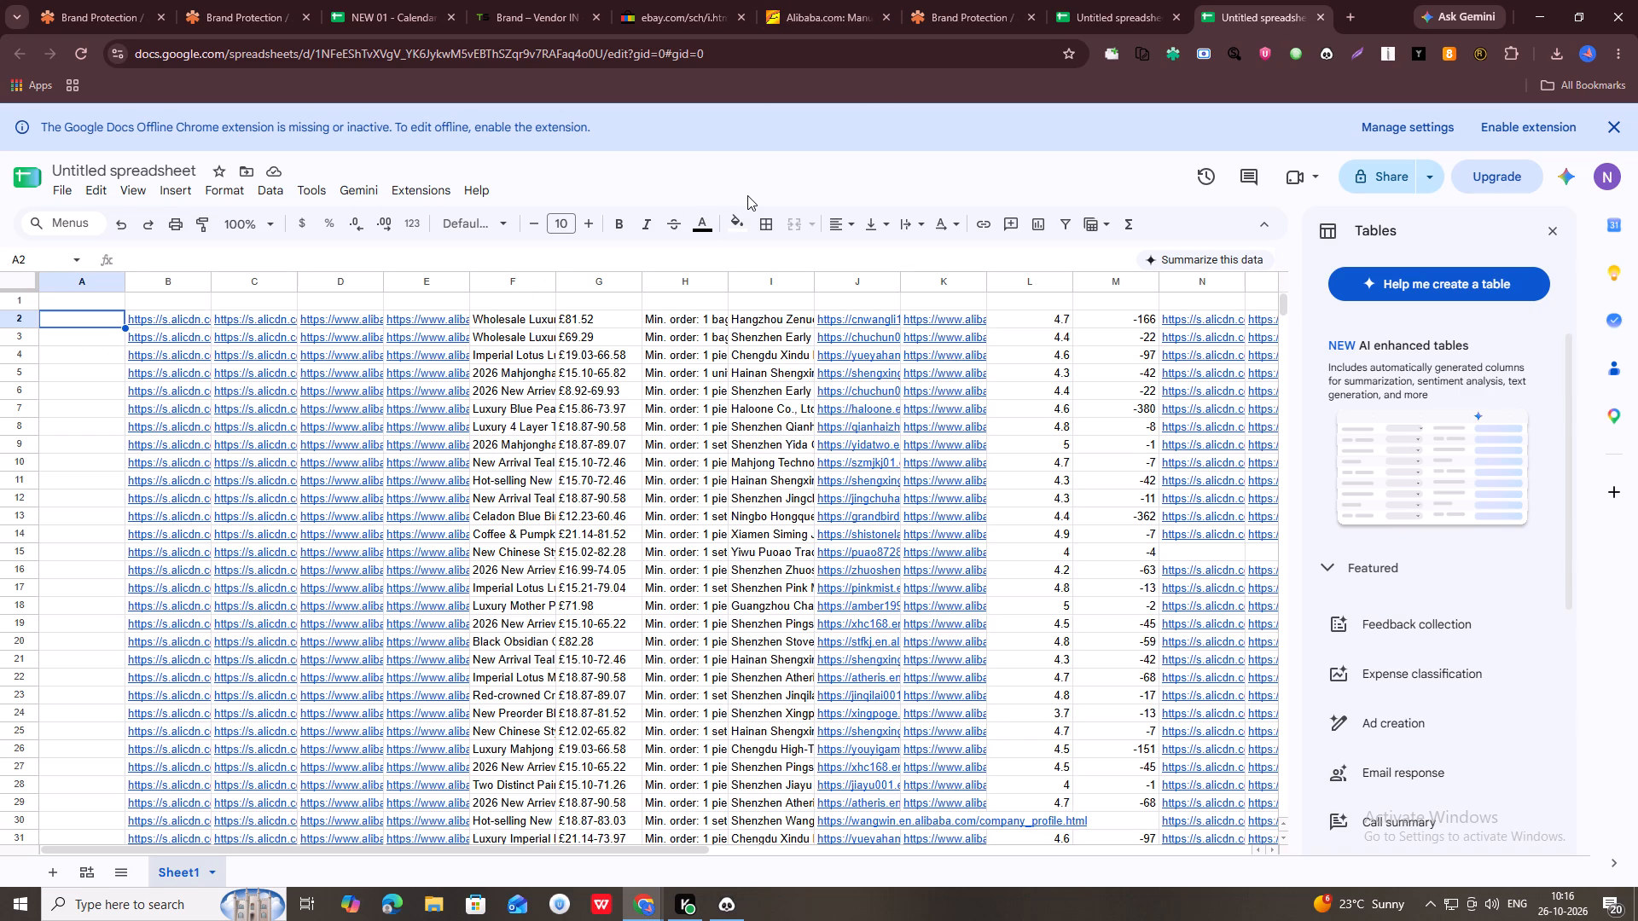
key("equal")
type("image")
key("shift+parenleft")
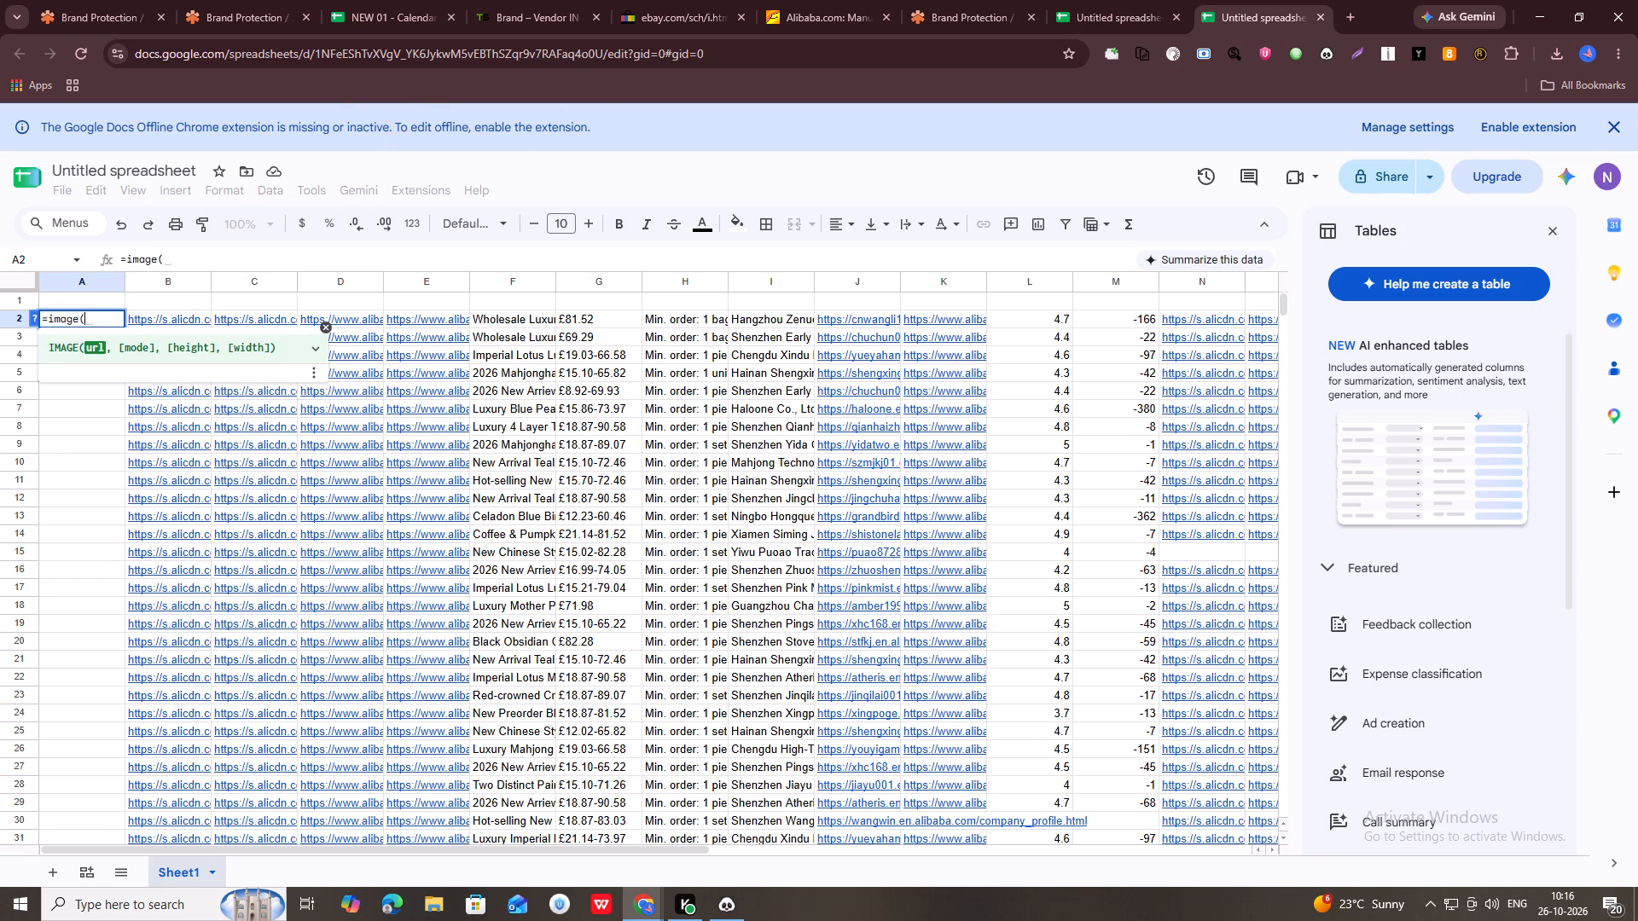
left_click(165, 323)
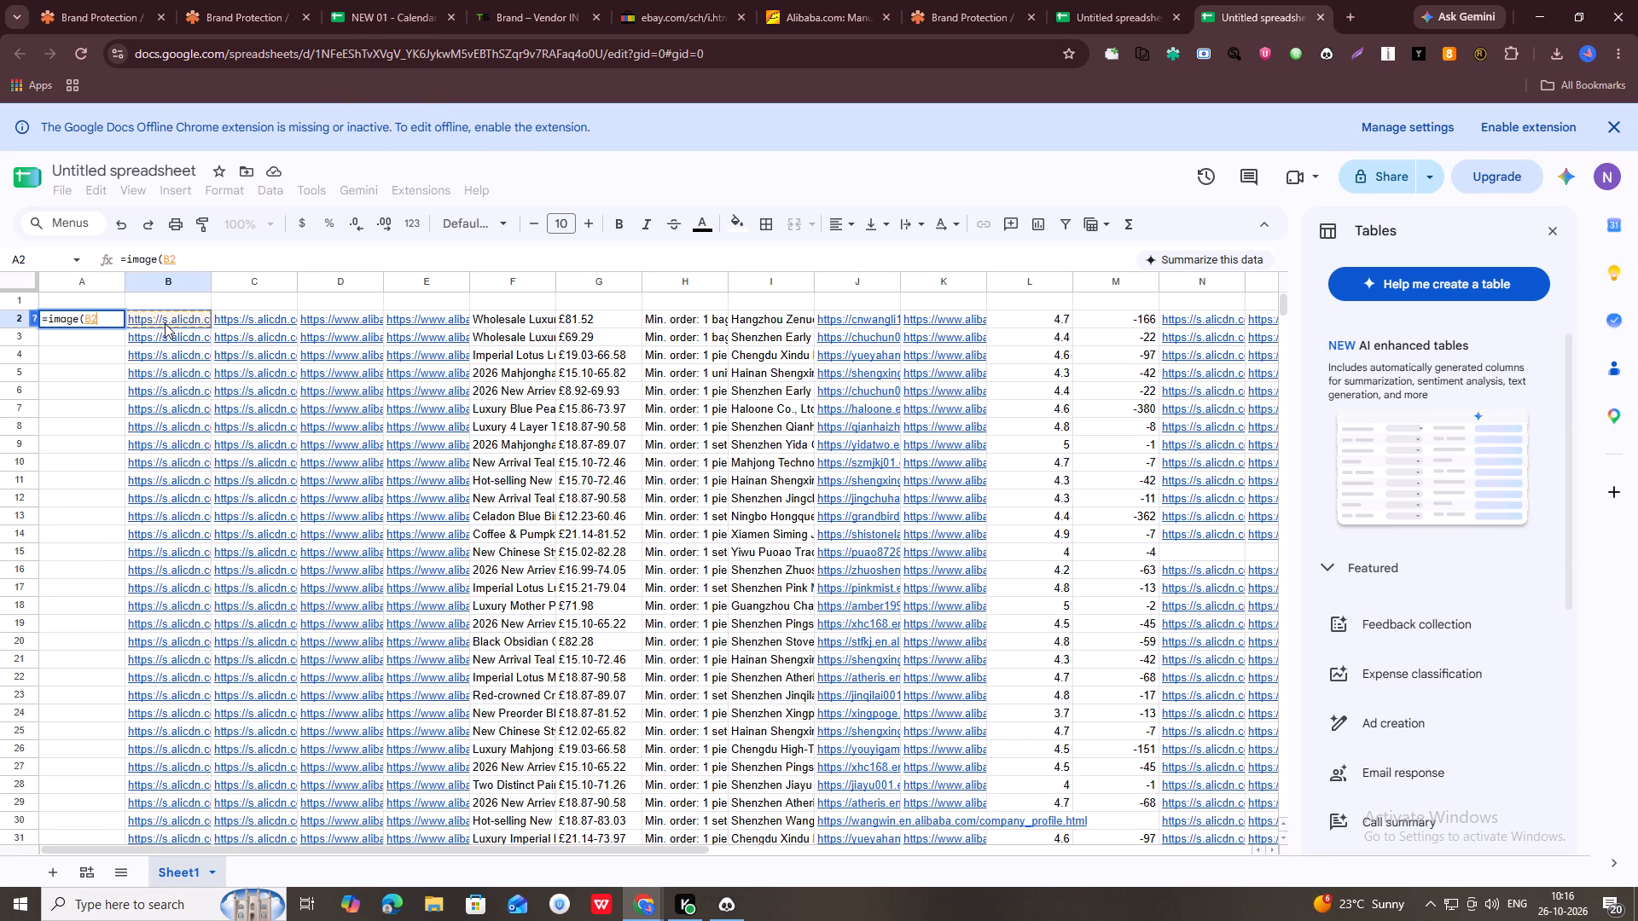
key("Return")
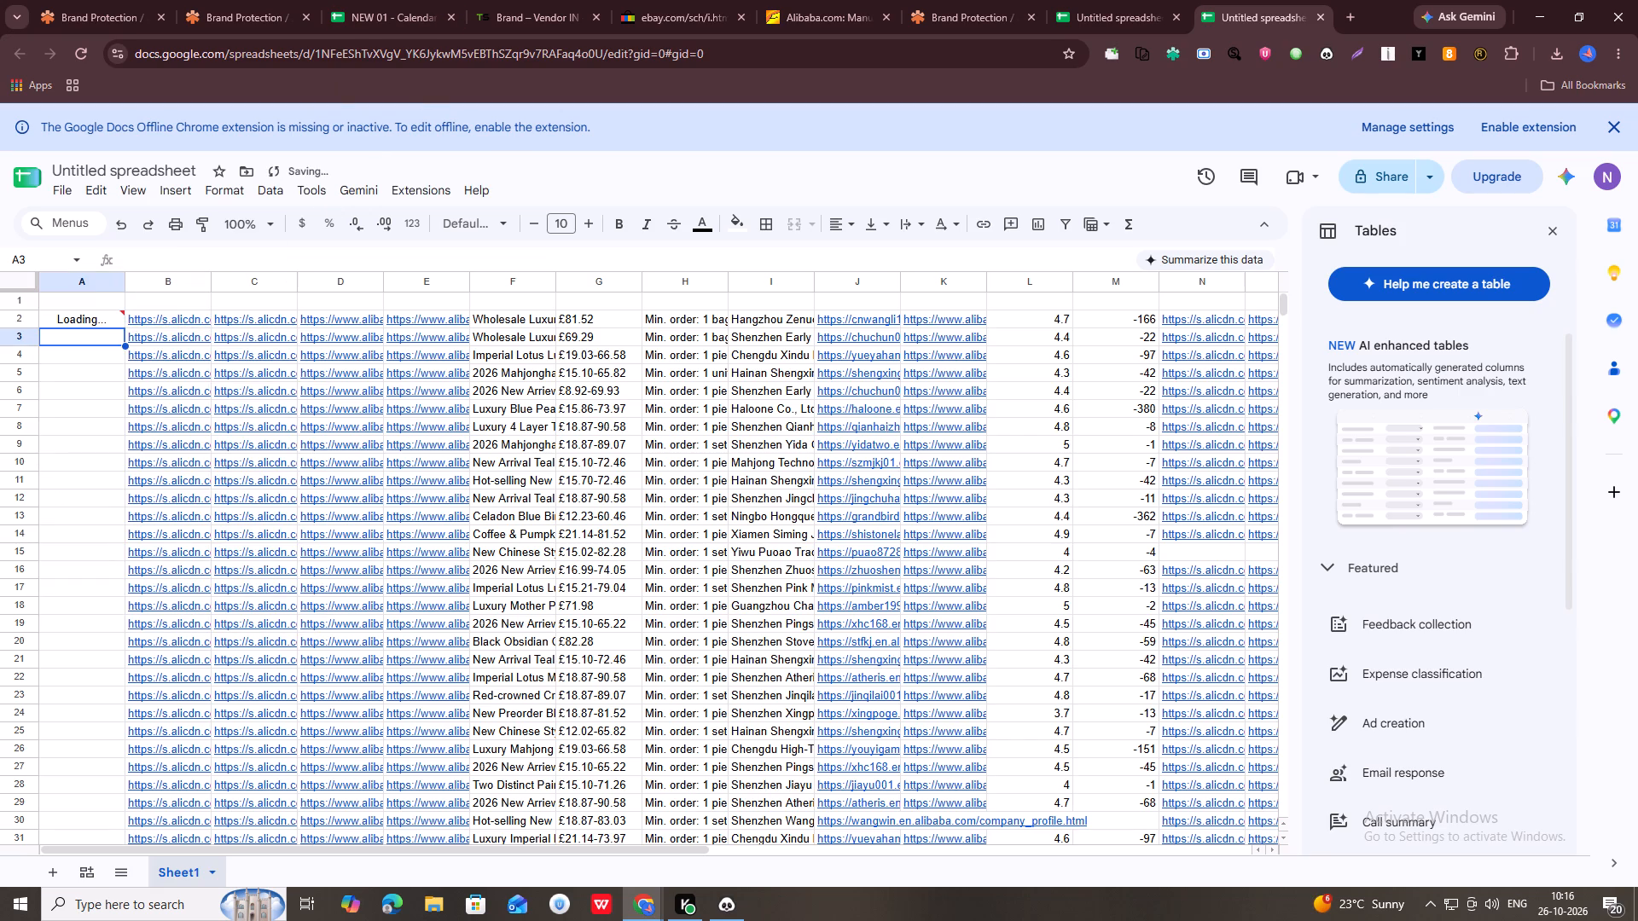
key("Up")
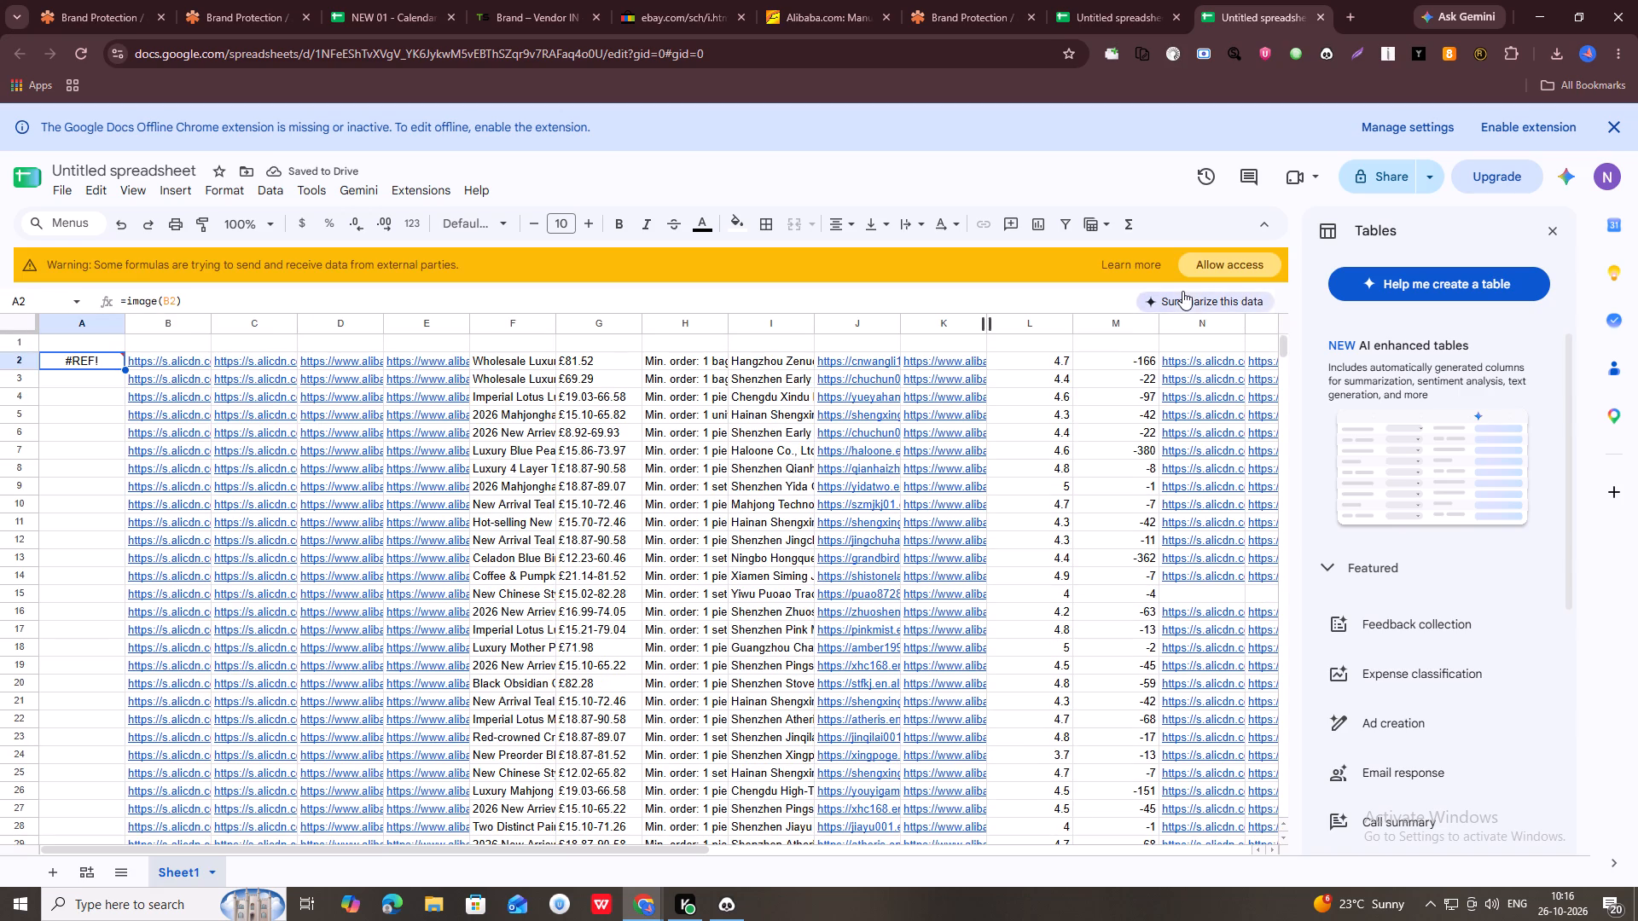
left_click(1247, 264)
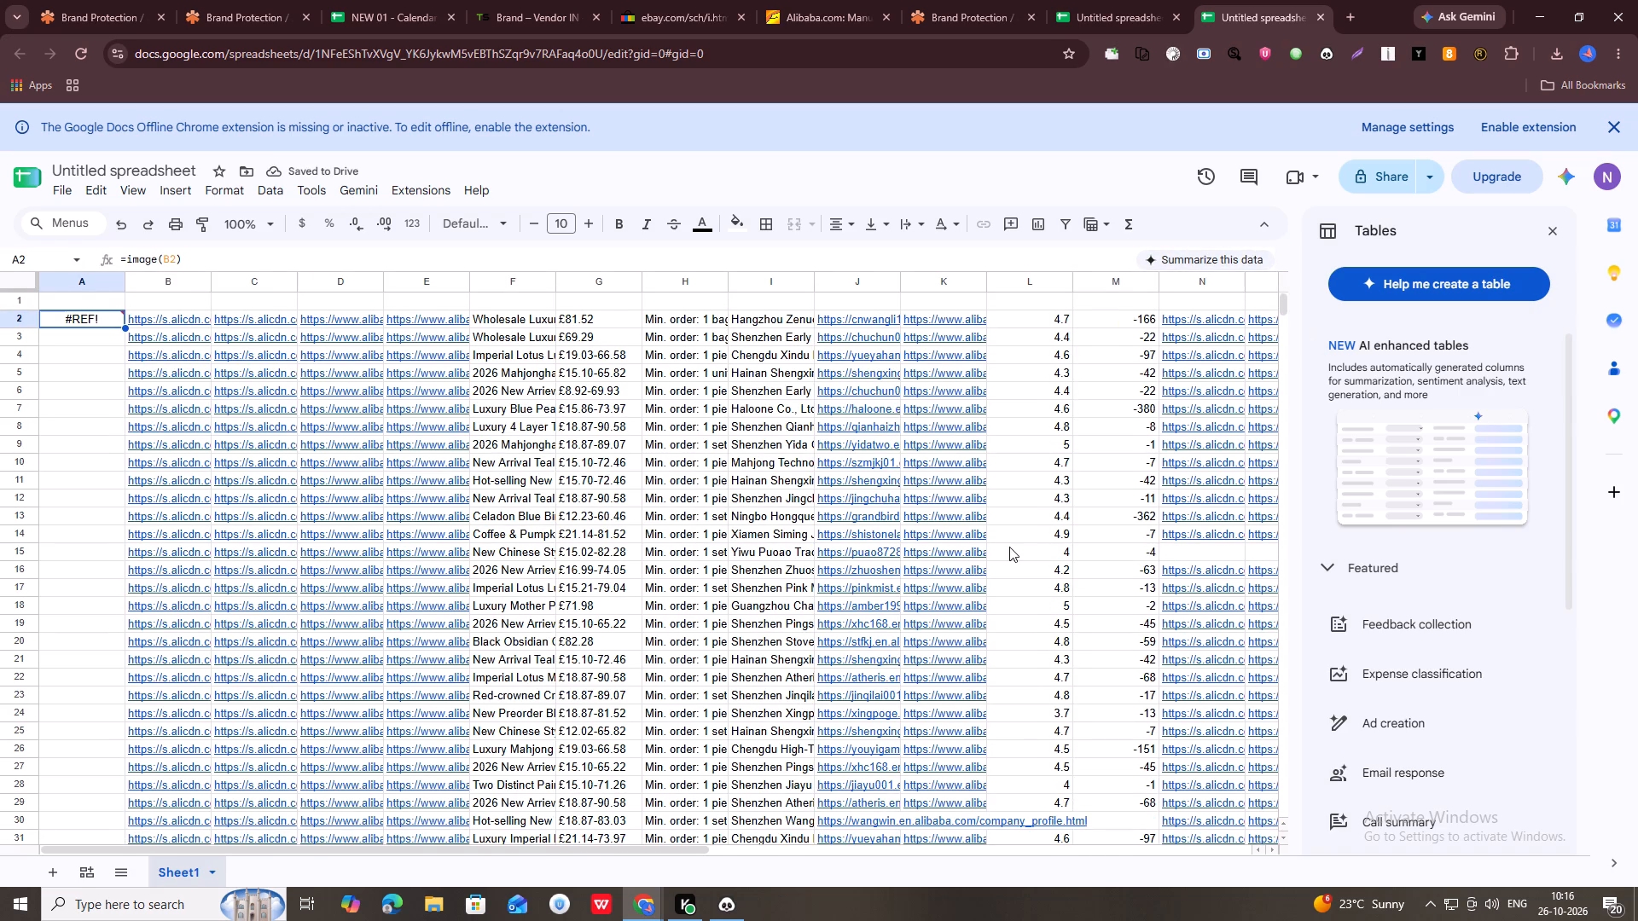
Fill the image formula down column A from A2 to A49, covering every listing row.
left_click(220, 501)
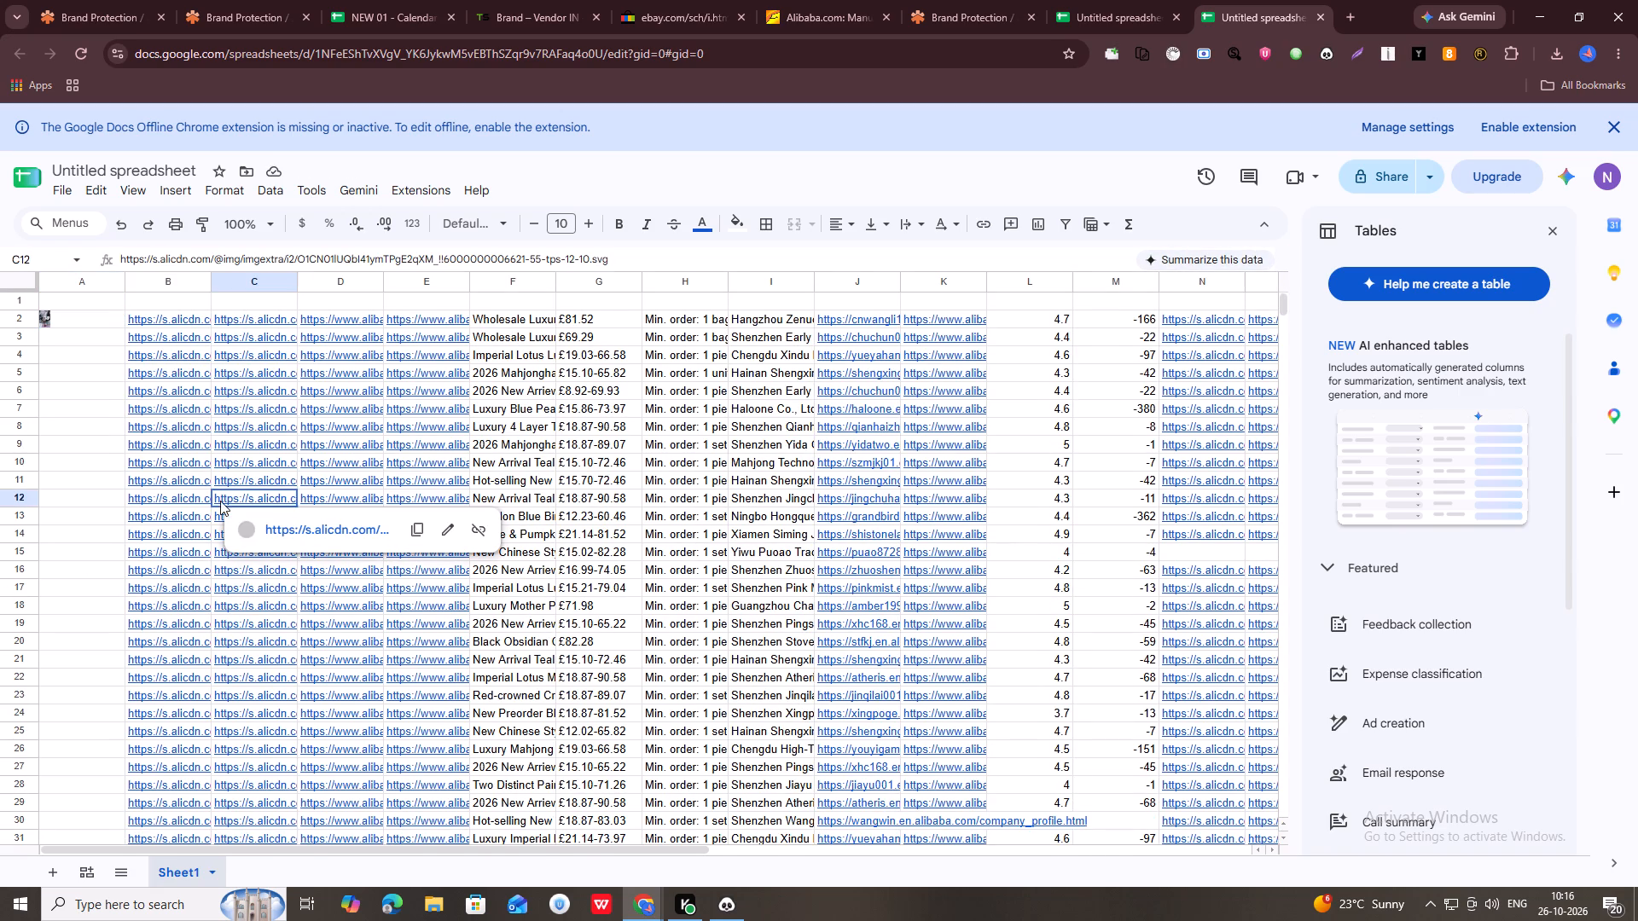
key("Left")
key("ctrl+Down")
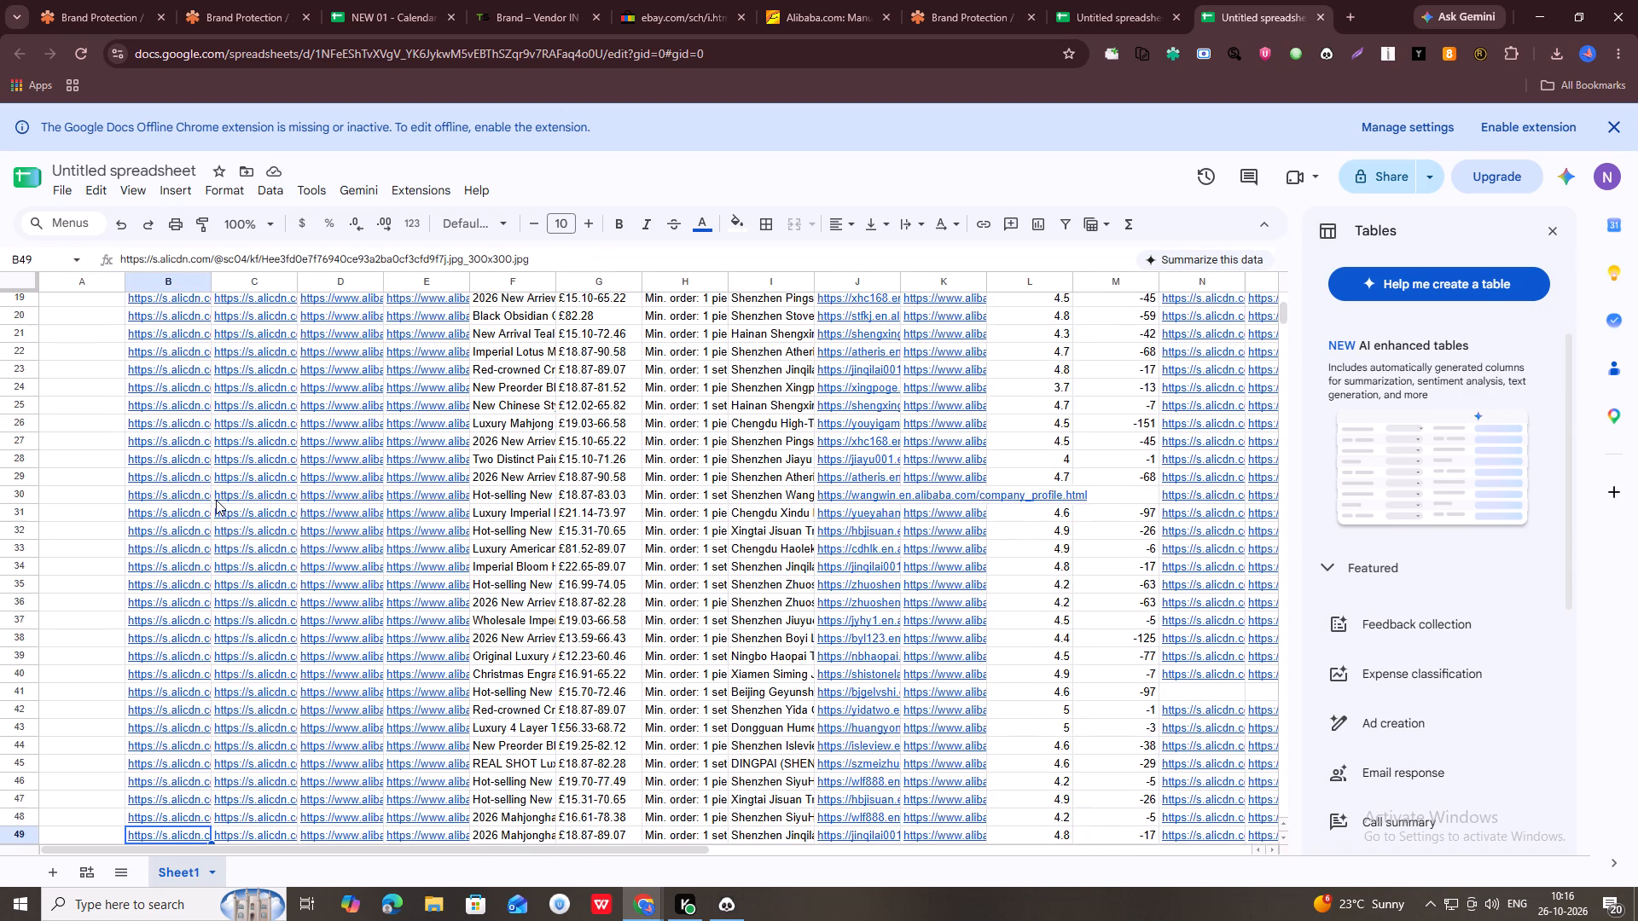
key("Left")
key("ctrl+shift+Up")
key("ctrl+d")
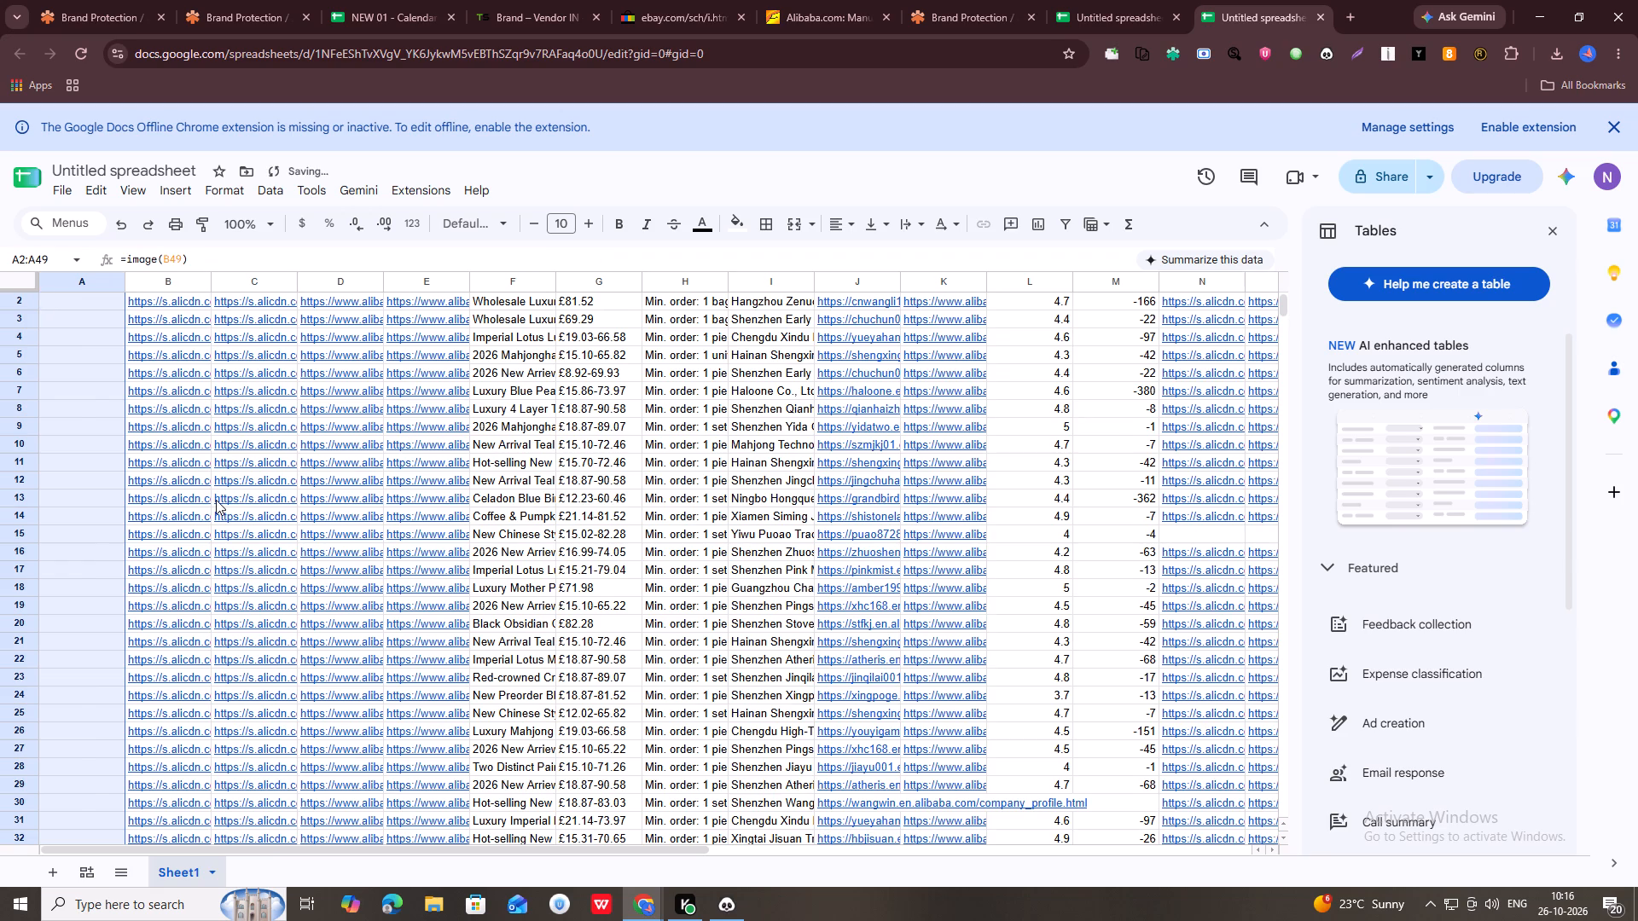
scroll(244, 600, "up", 7)
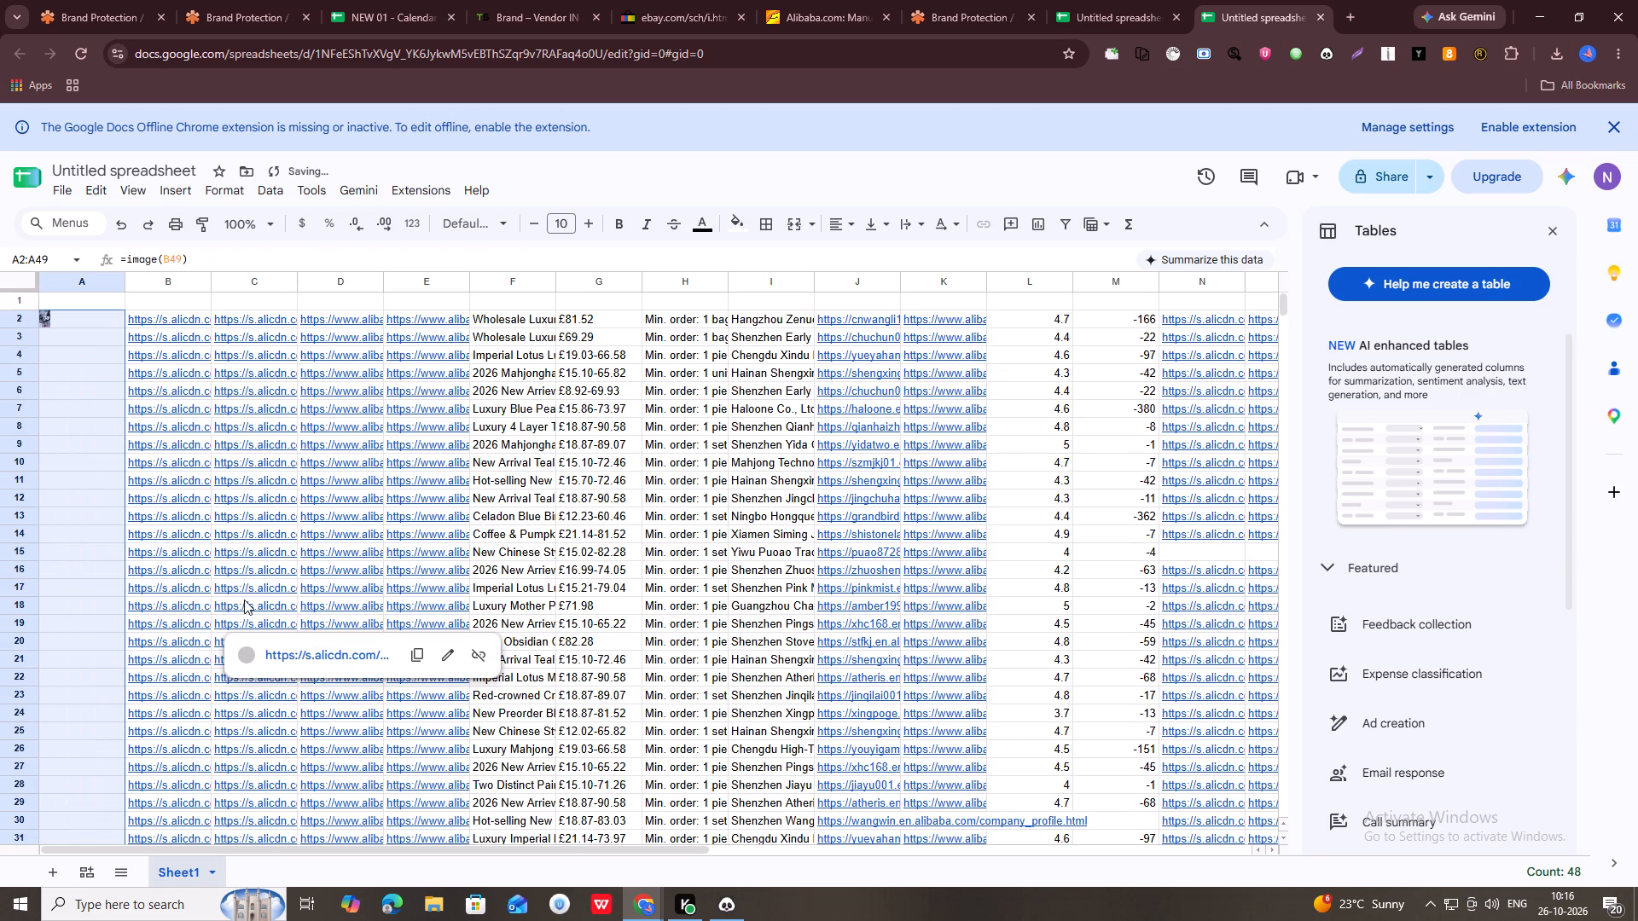
left_click(277, 321)
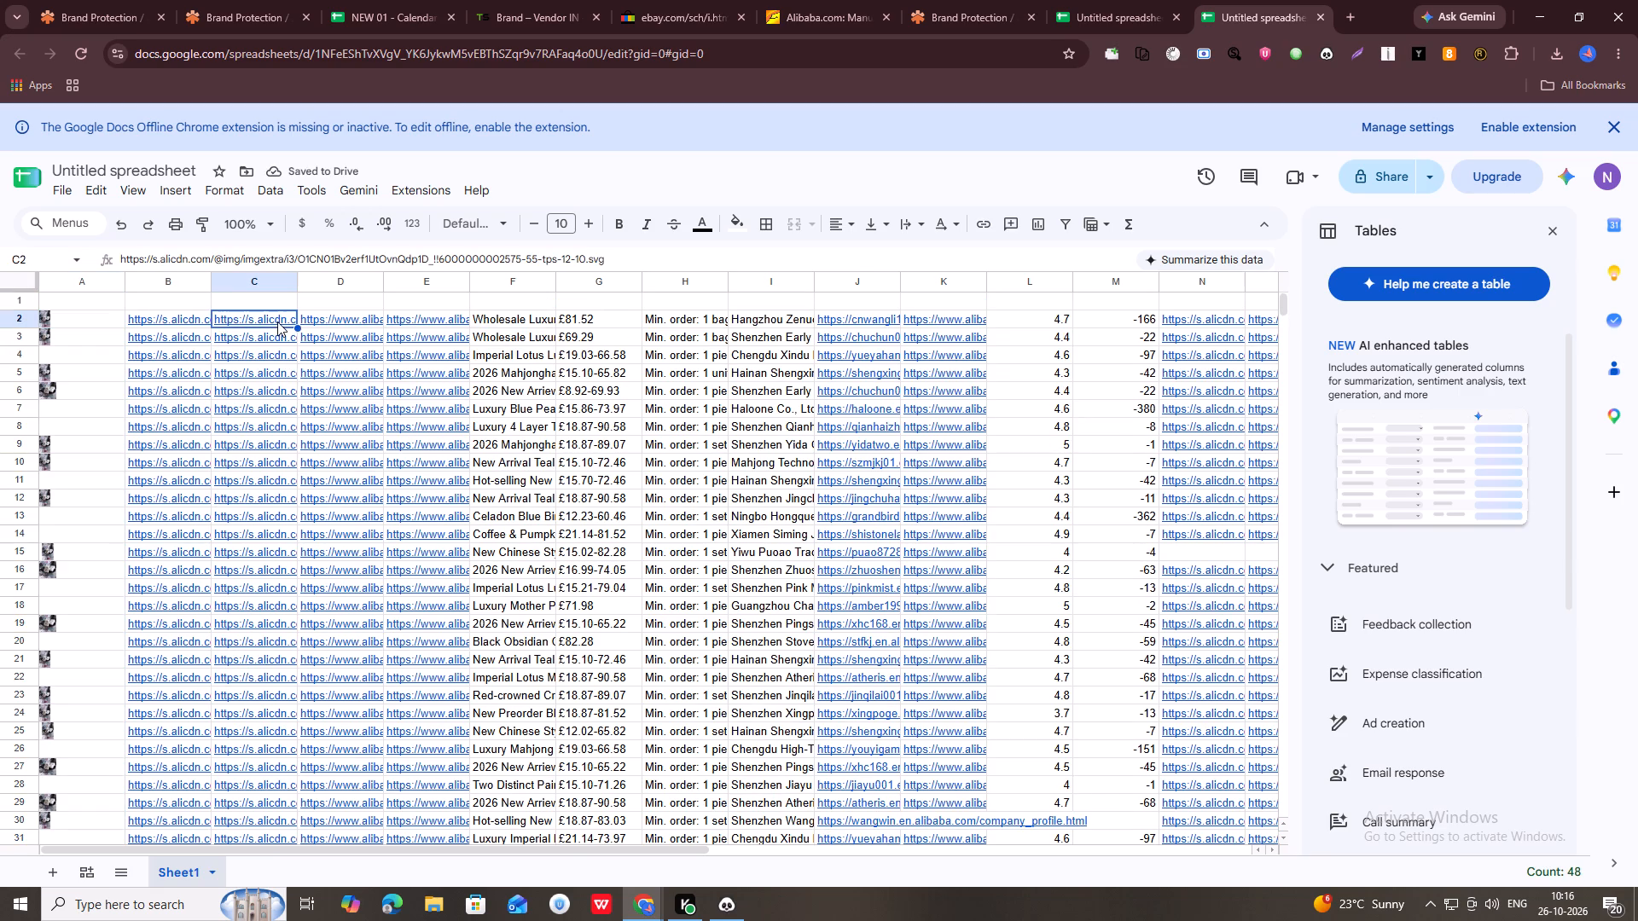
Open the image link in C2 to check what it shows, and close its page.
key("alt+Return")
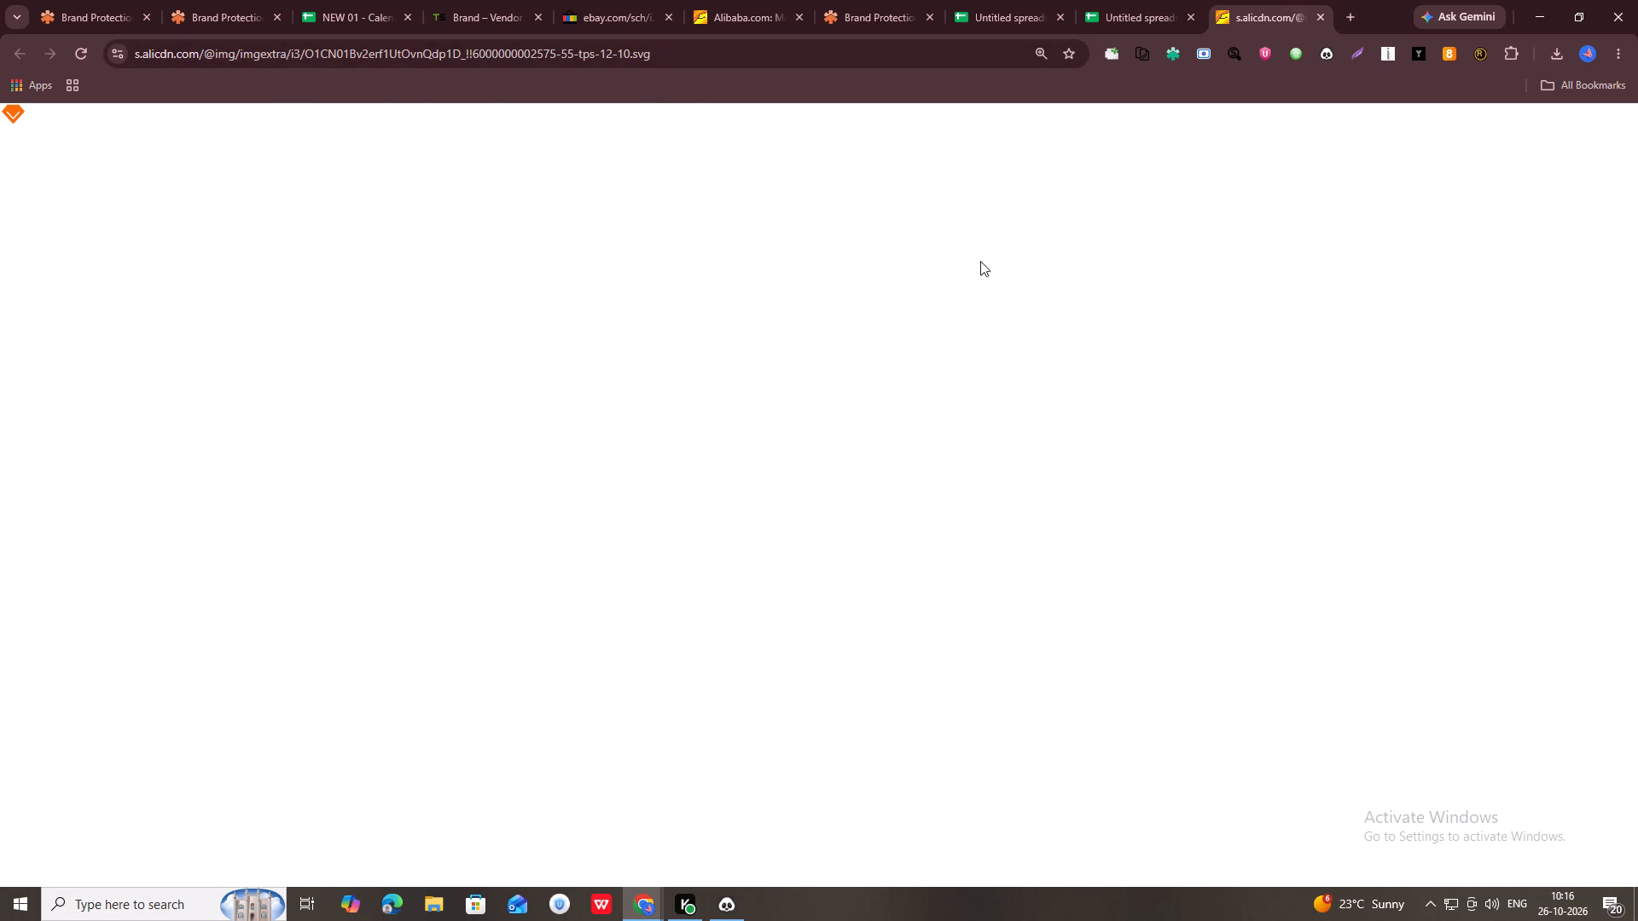
scroll(1046, 239, "down", 8)
scroll(1048, 239, "up", 9)
left_click(1321, 12)
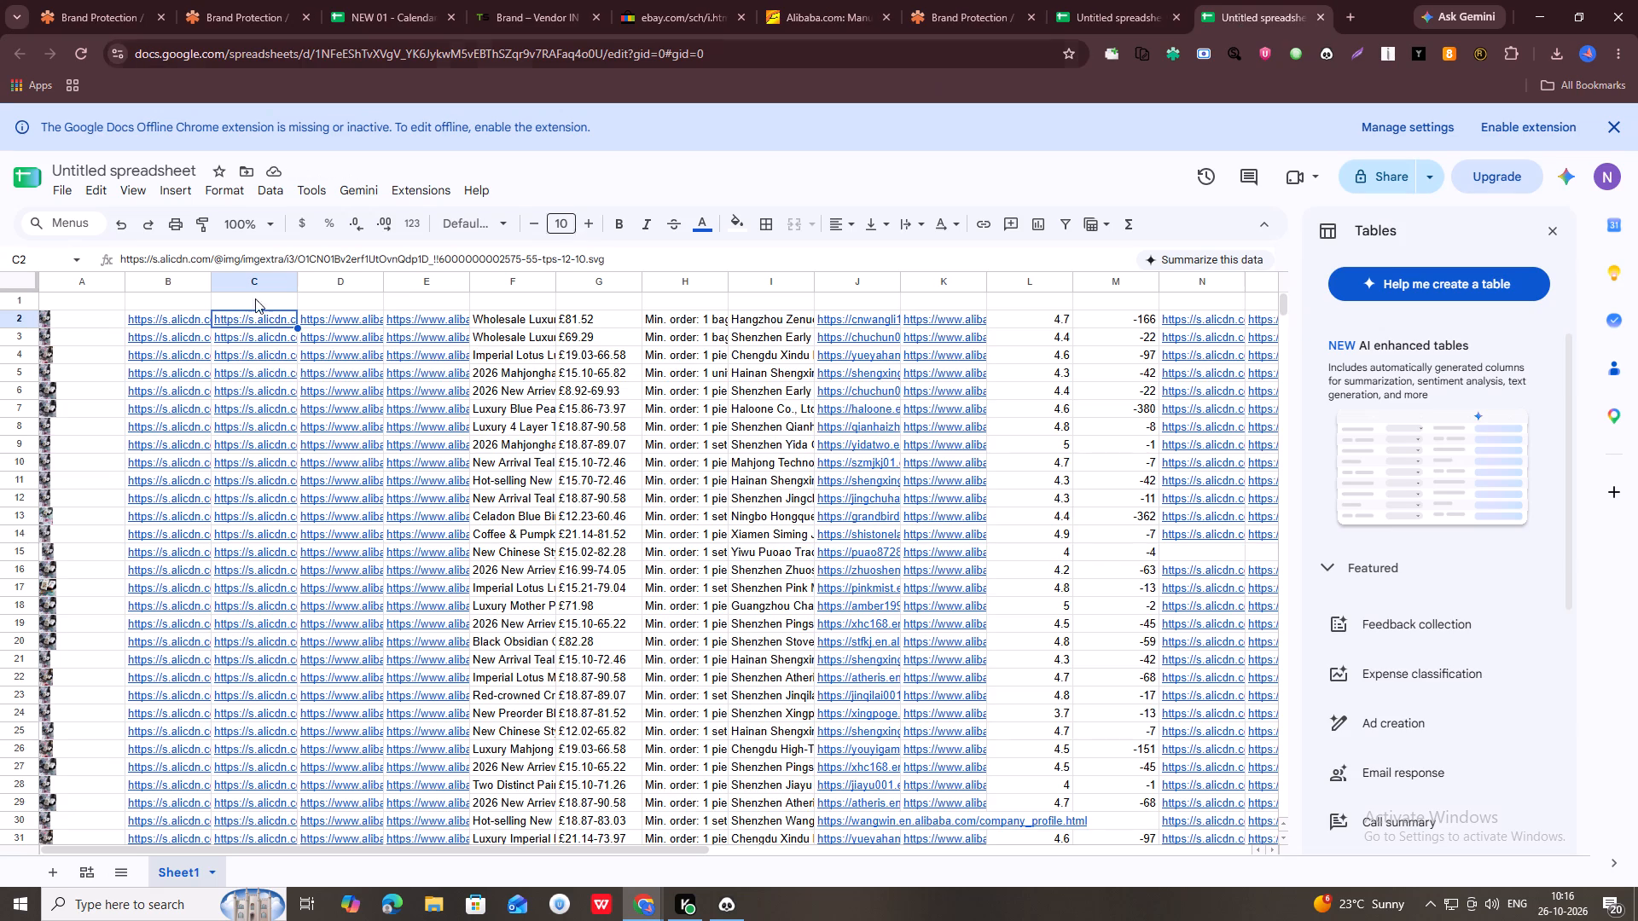
Open the Alibaba product links in D2 and E2 to compare which listing pages they lead to.
left_click(360, 319)
left_click(388, 352)
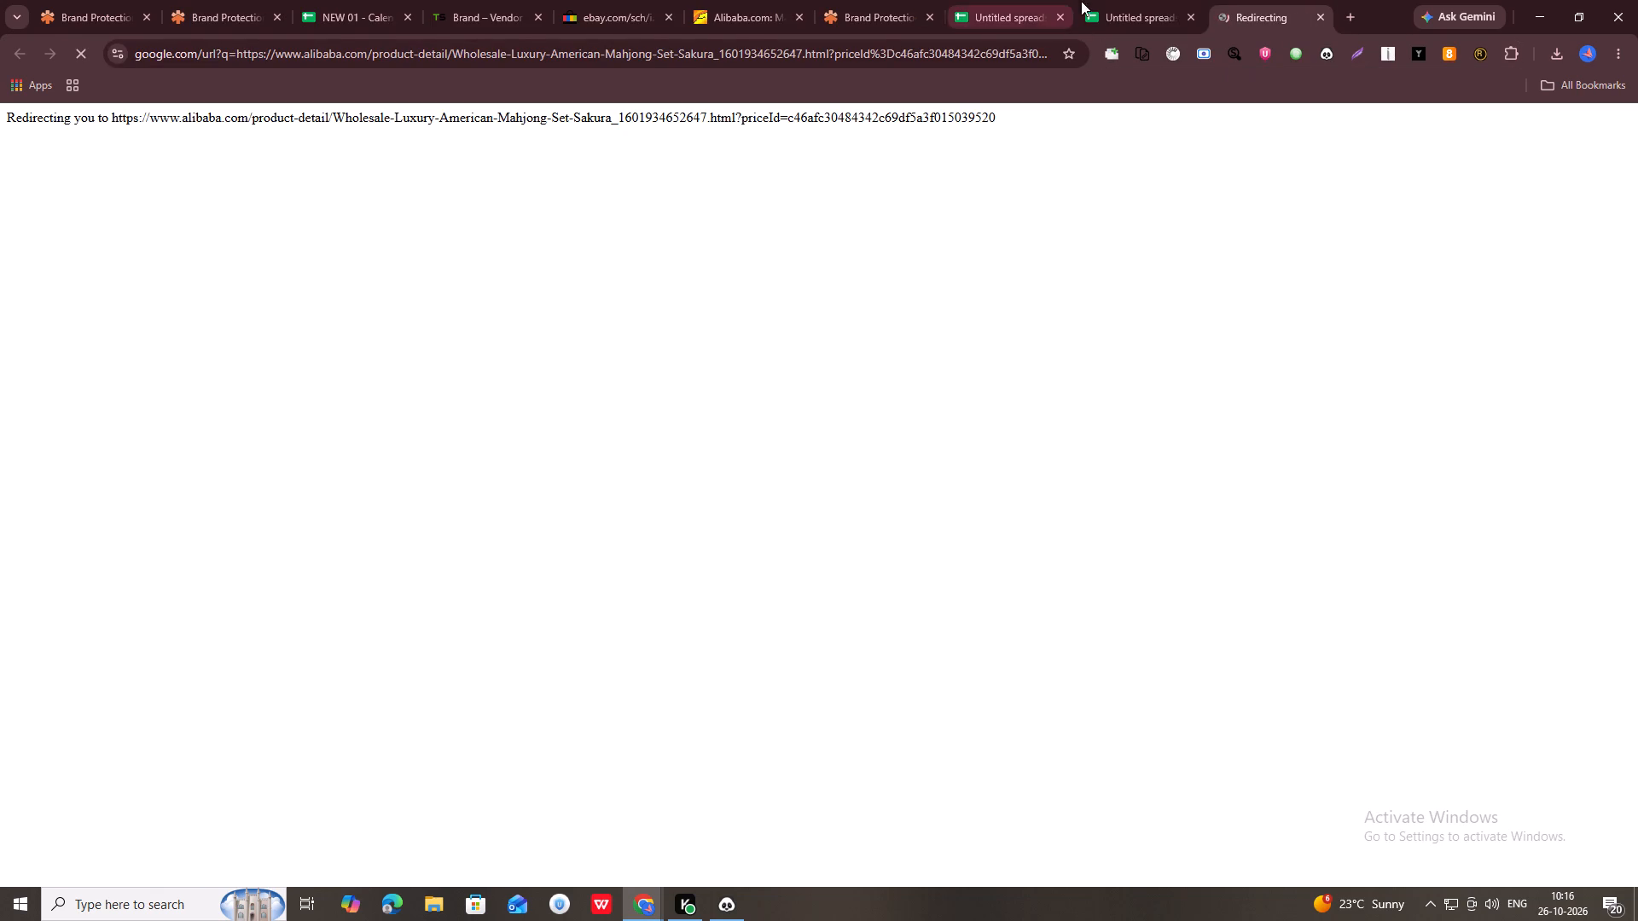
left_click(1136, 0)
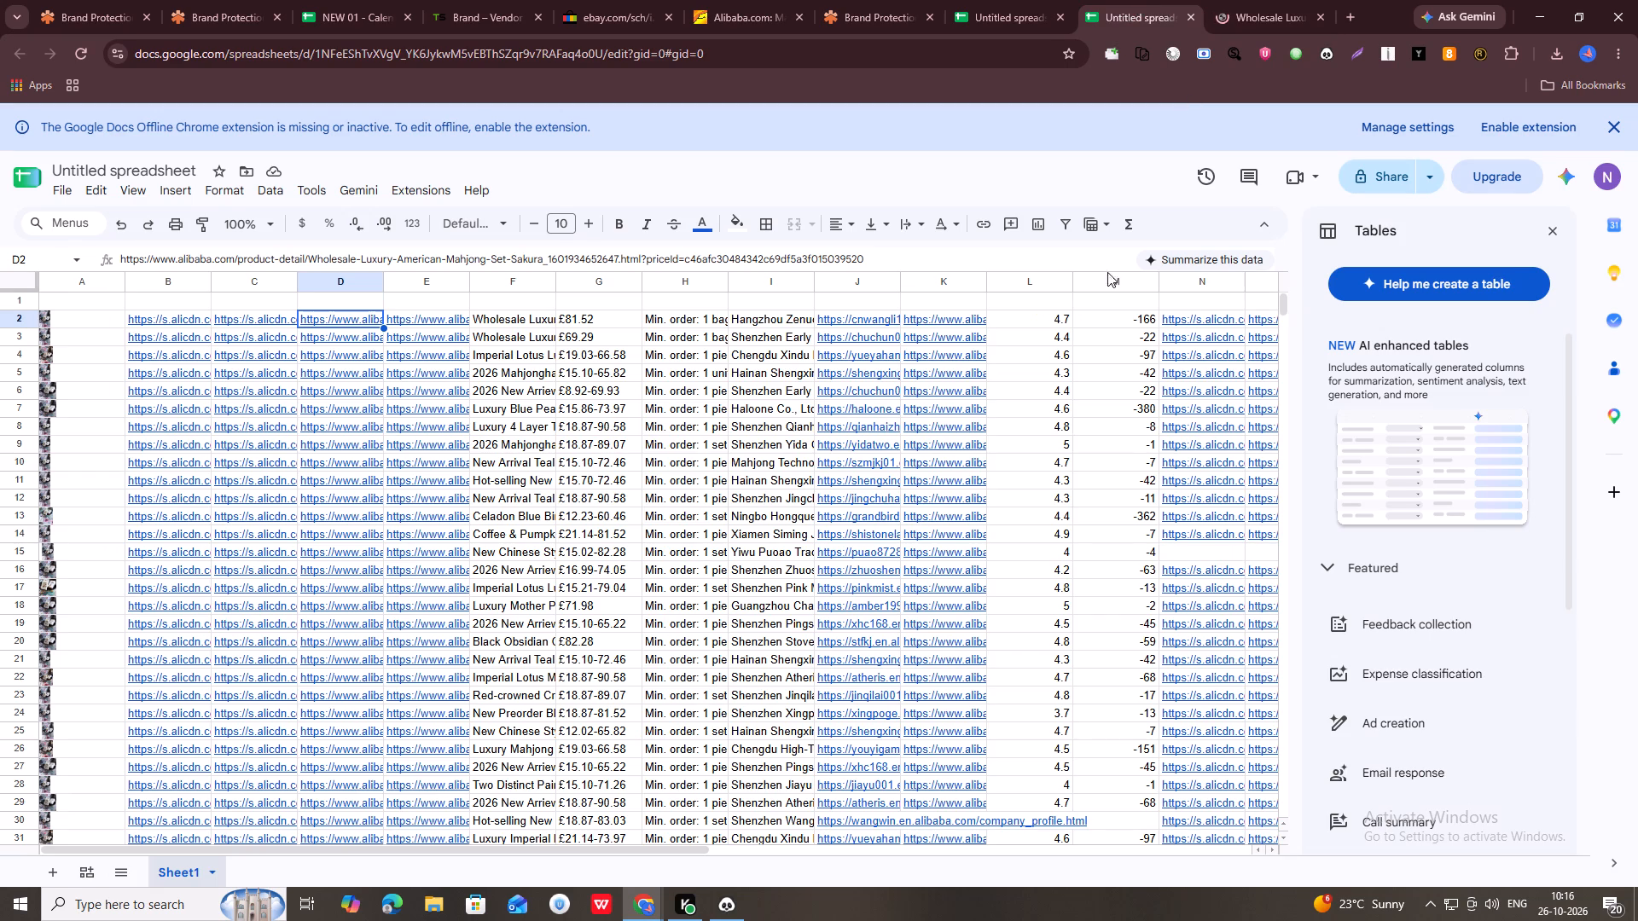
left_click(422, 319)
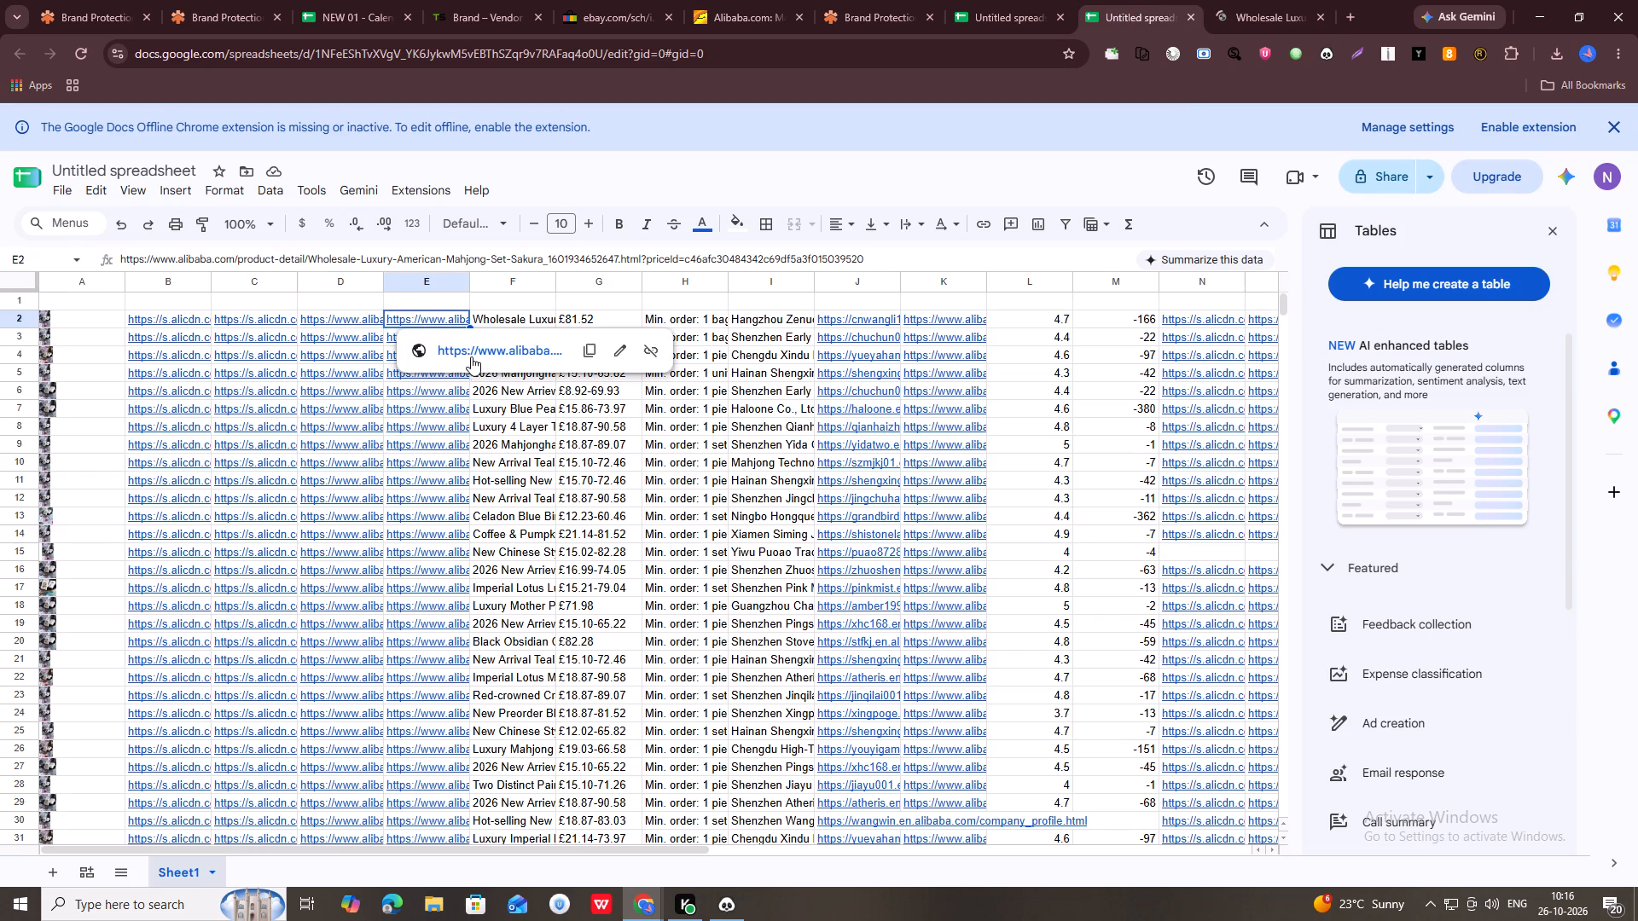
left_click(481, 355)
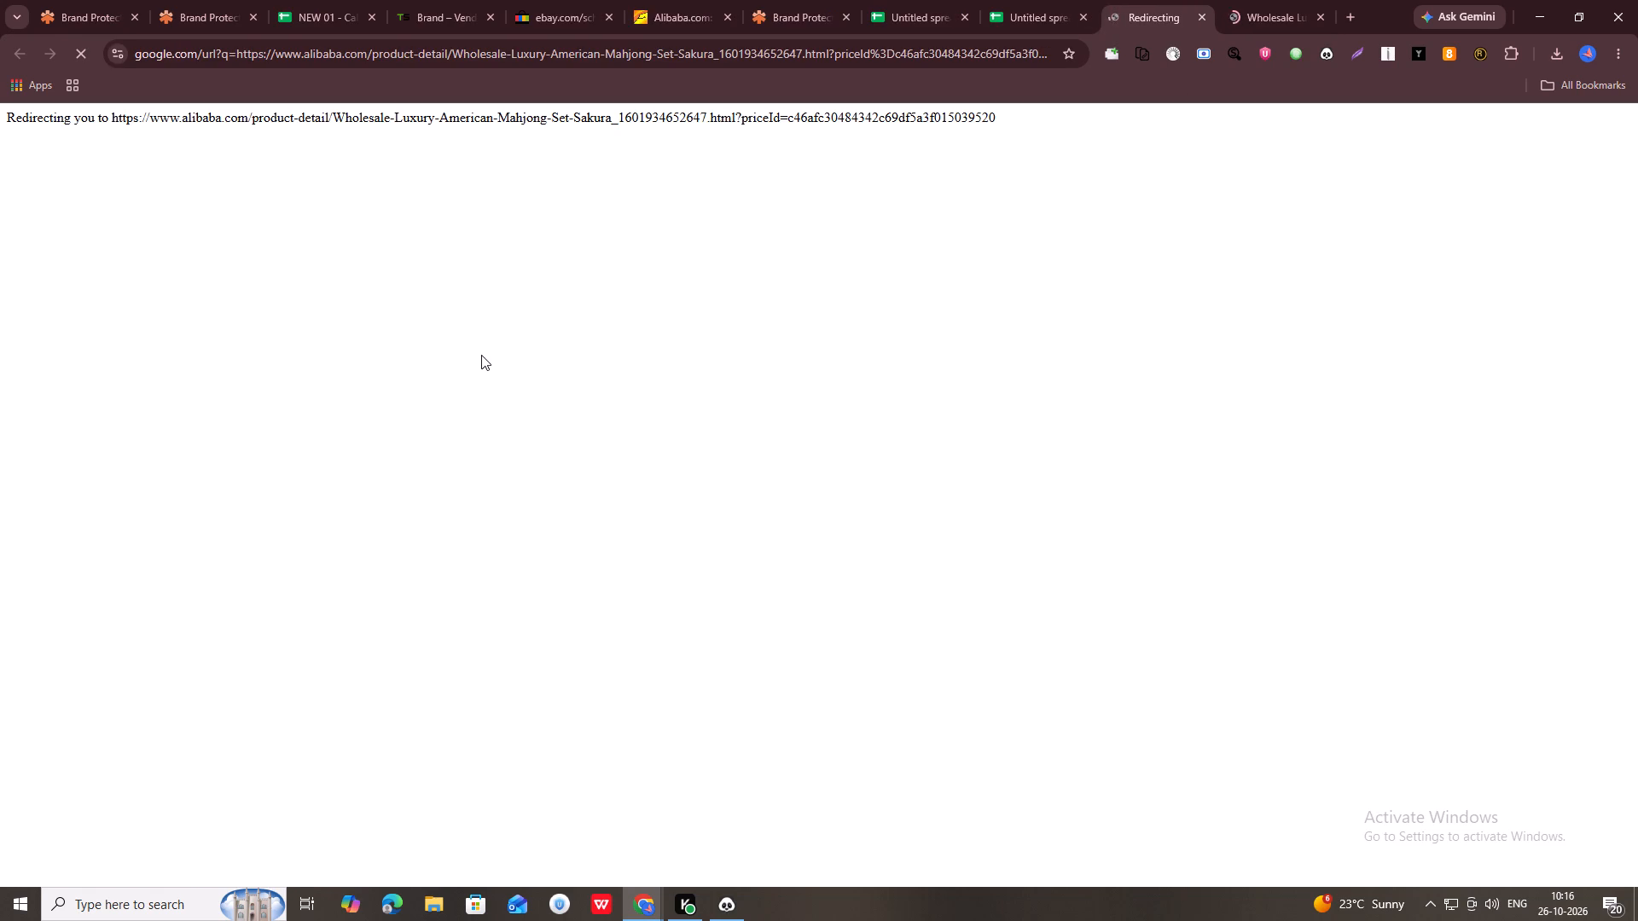
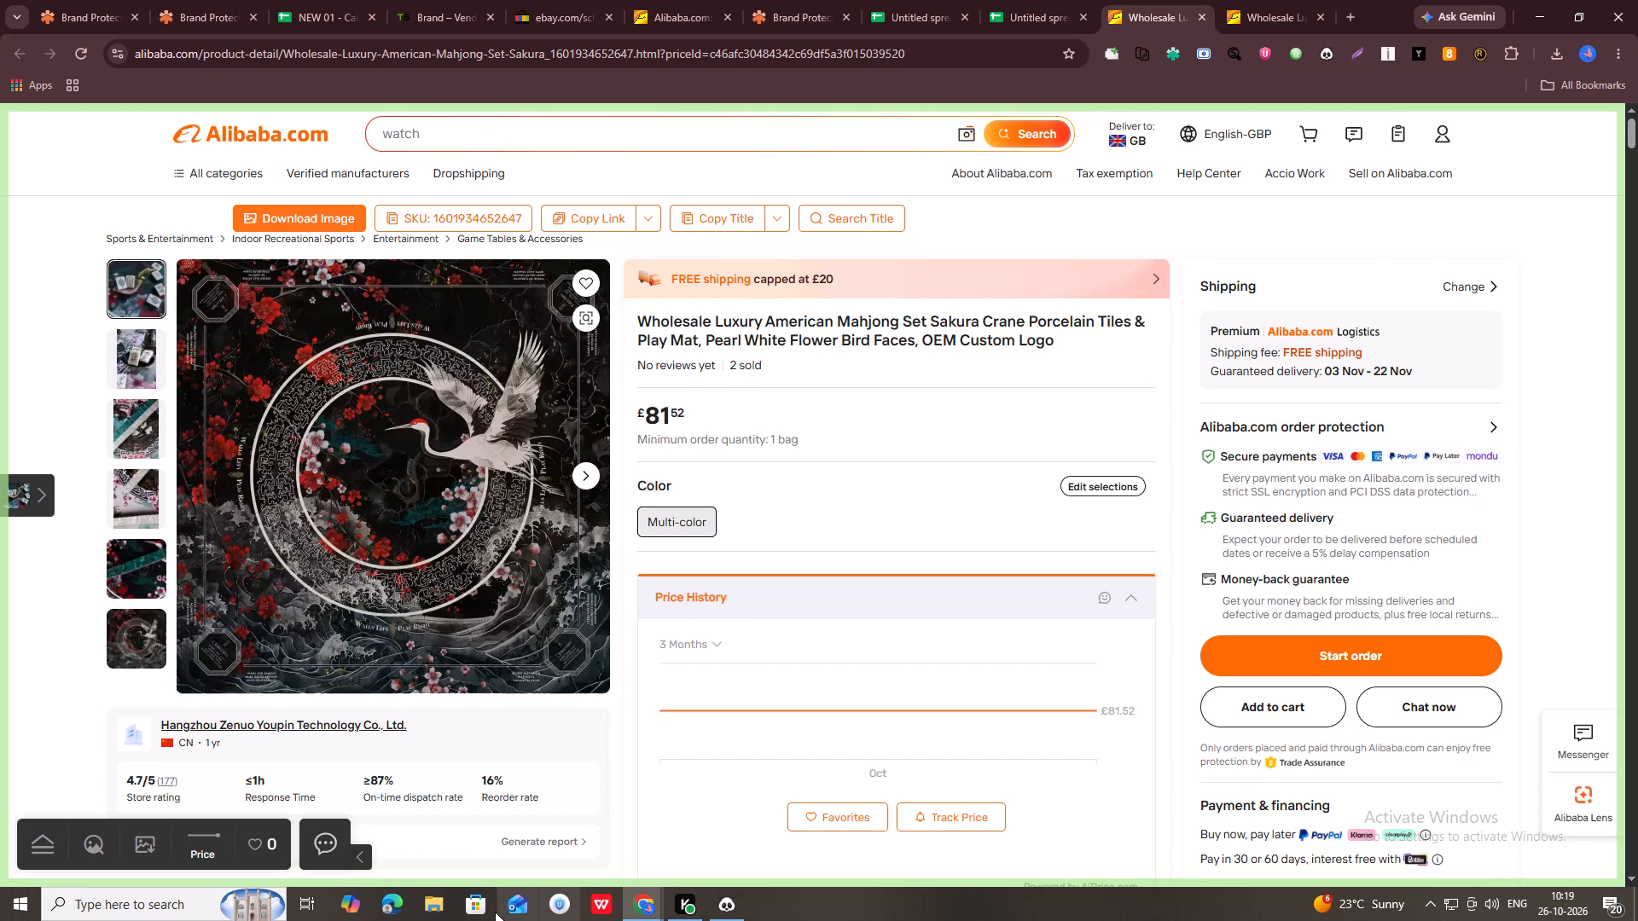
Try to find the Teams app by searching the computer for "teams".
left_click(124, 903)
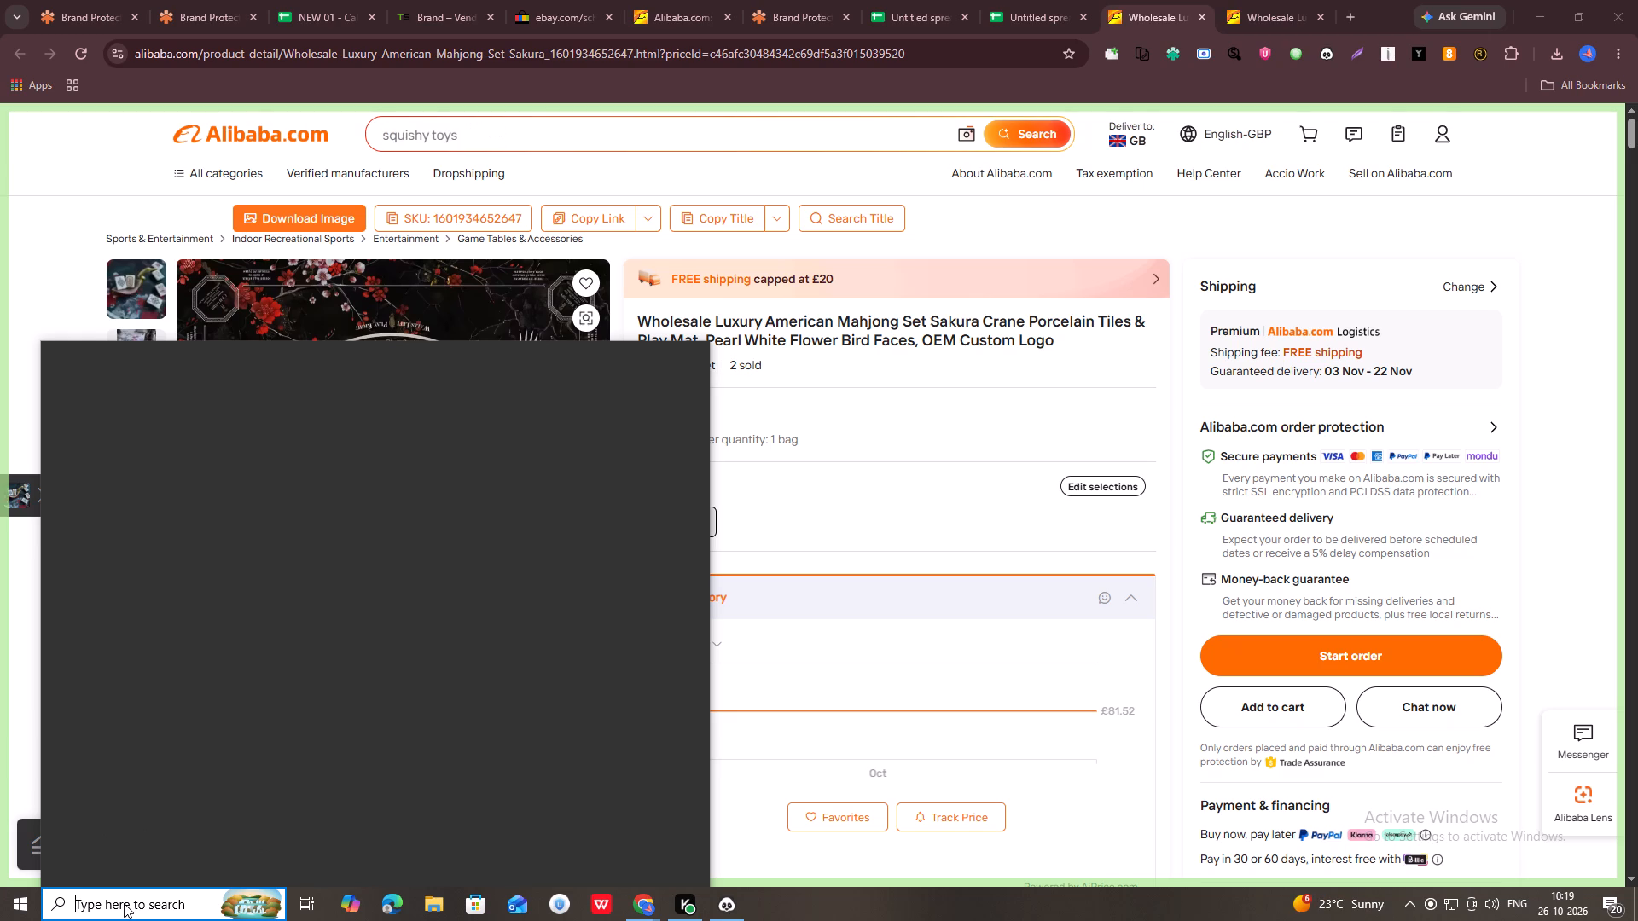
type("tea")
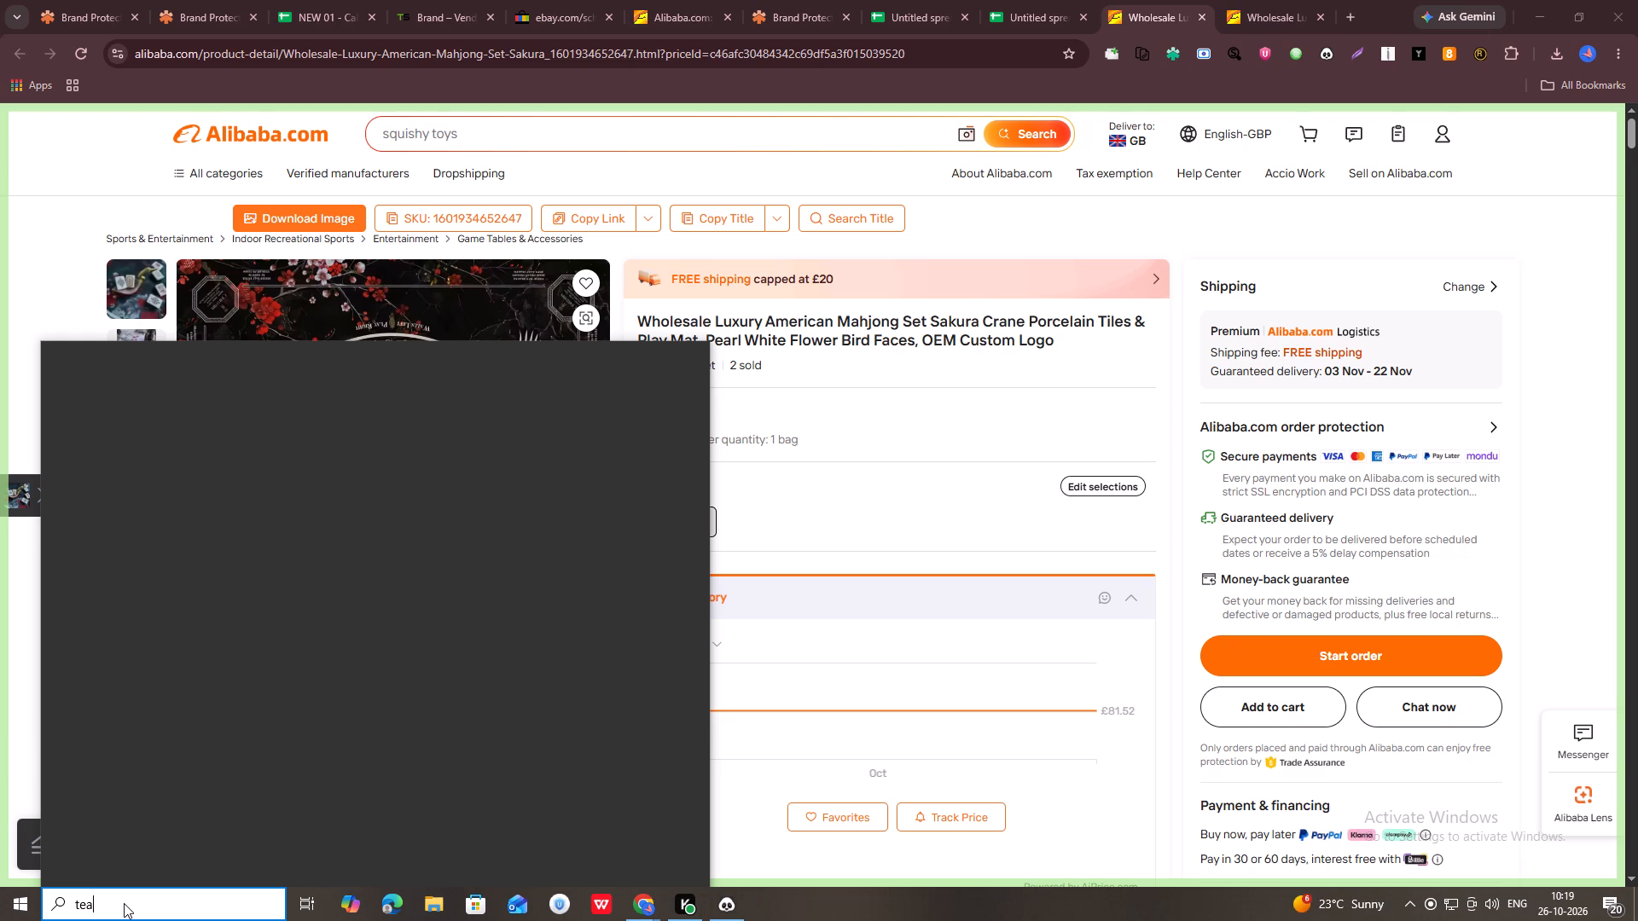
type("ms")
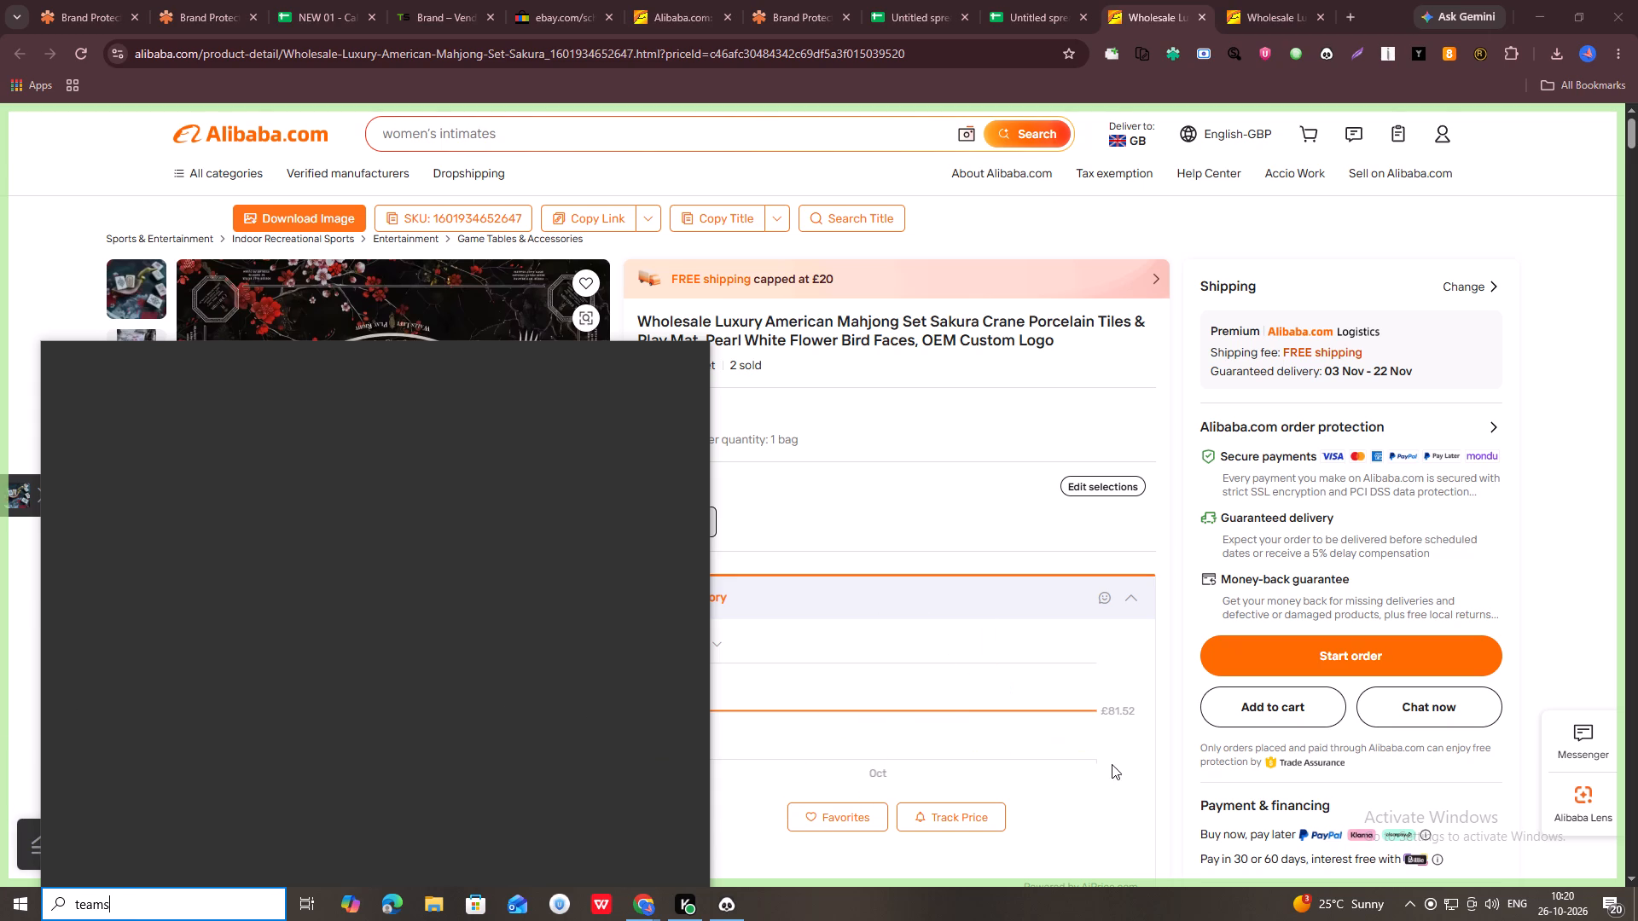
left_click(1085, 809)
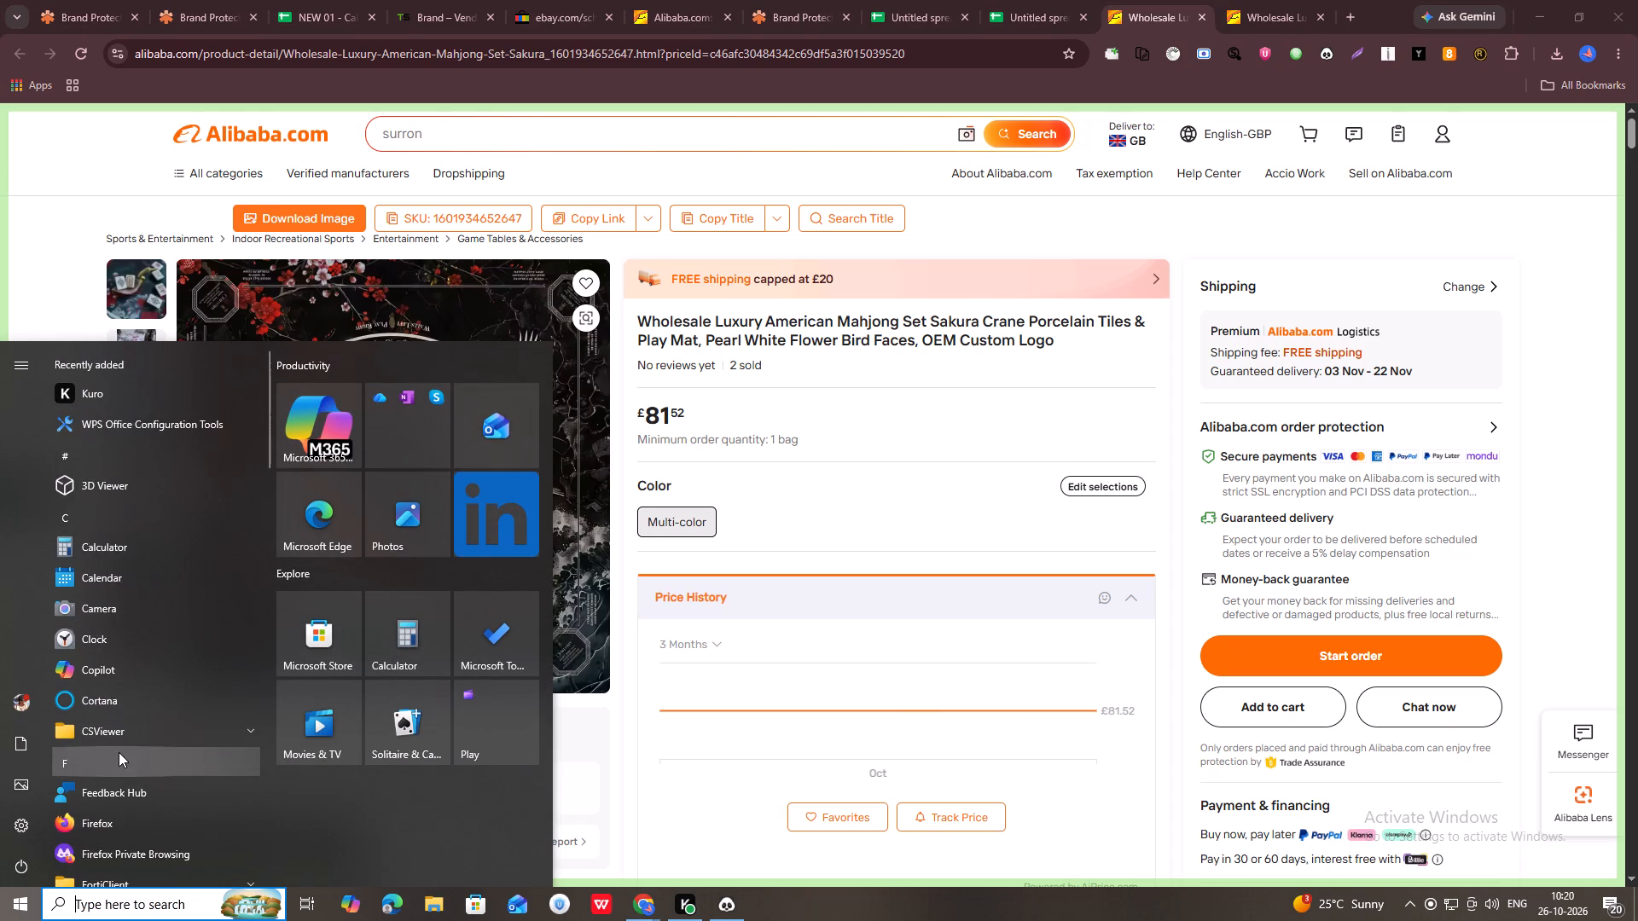
Look through the computer's alphabetical list of installed apps for Teams.
scroll(119, 752, "down", 6)
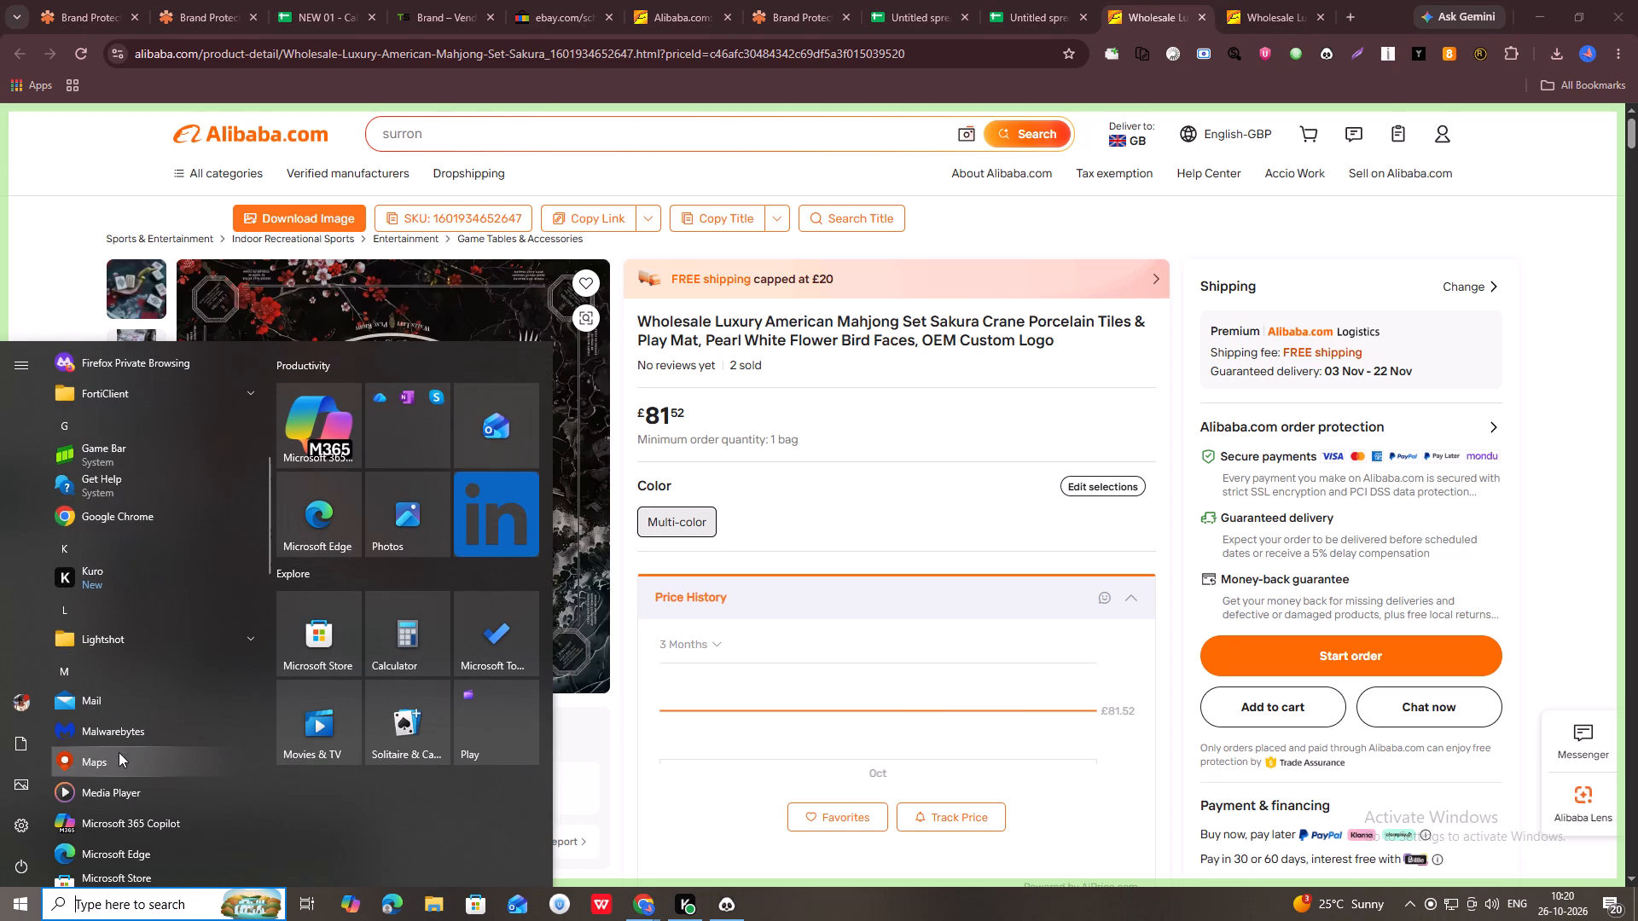
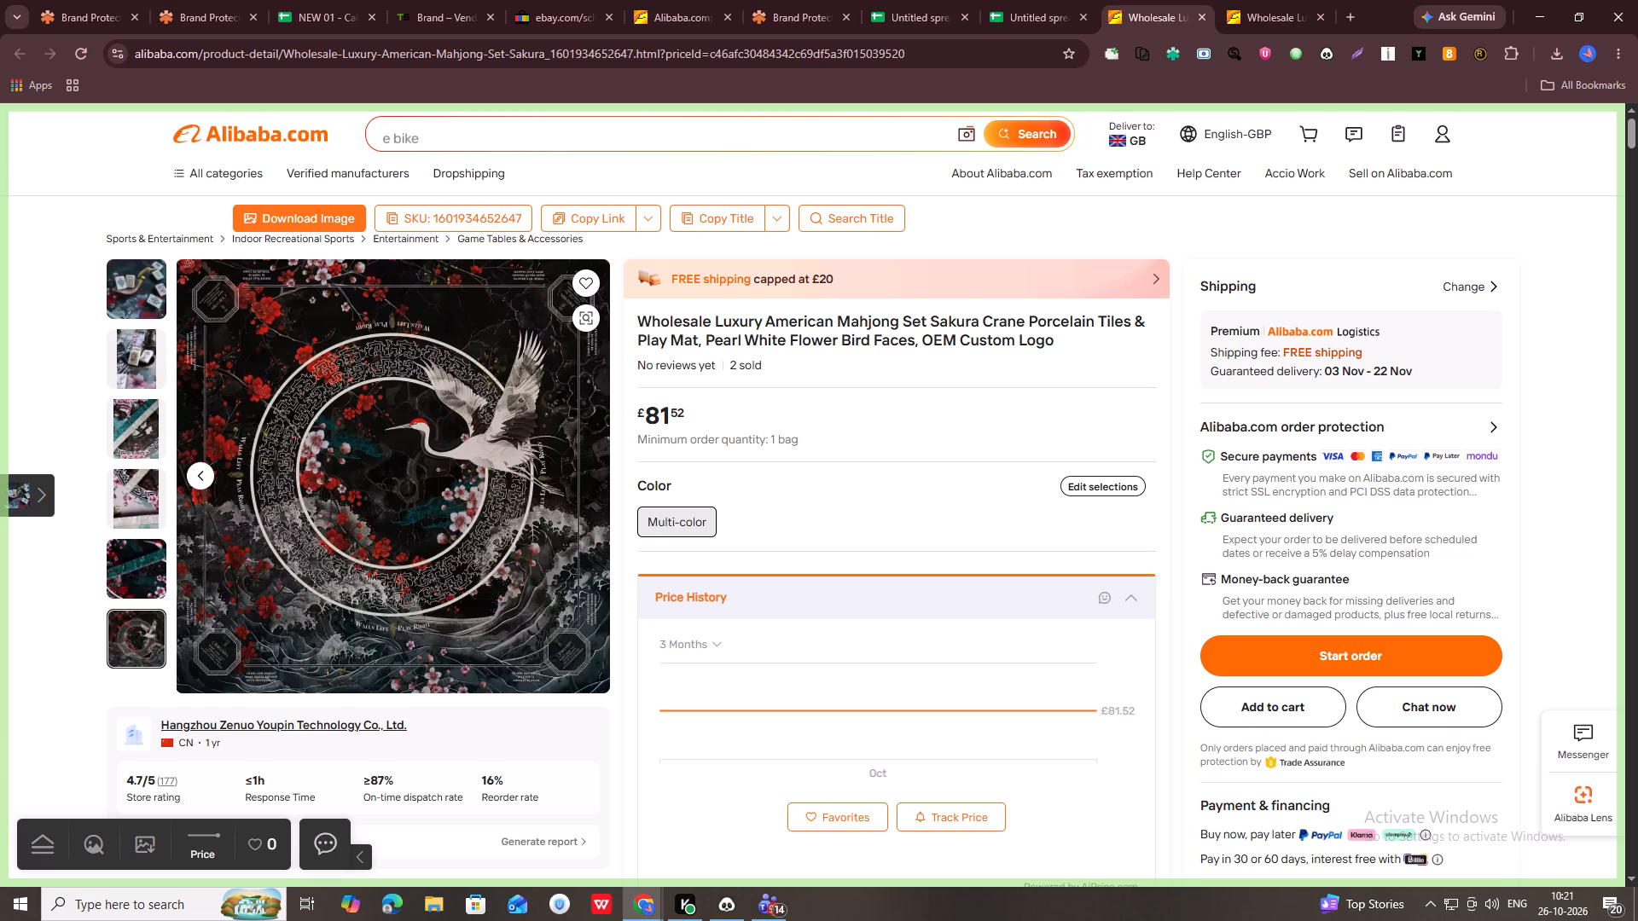
Copy the Sakura Crane mahjong set's full title from its Alibaba listing and search for it in the second untitled spreadsheet.
left_click_drag(673, 331, 808, 339)
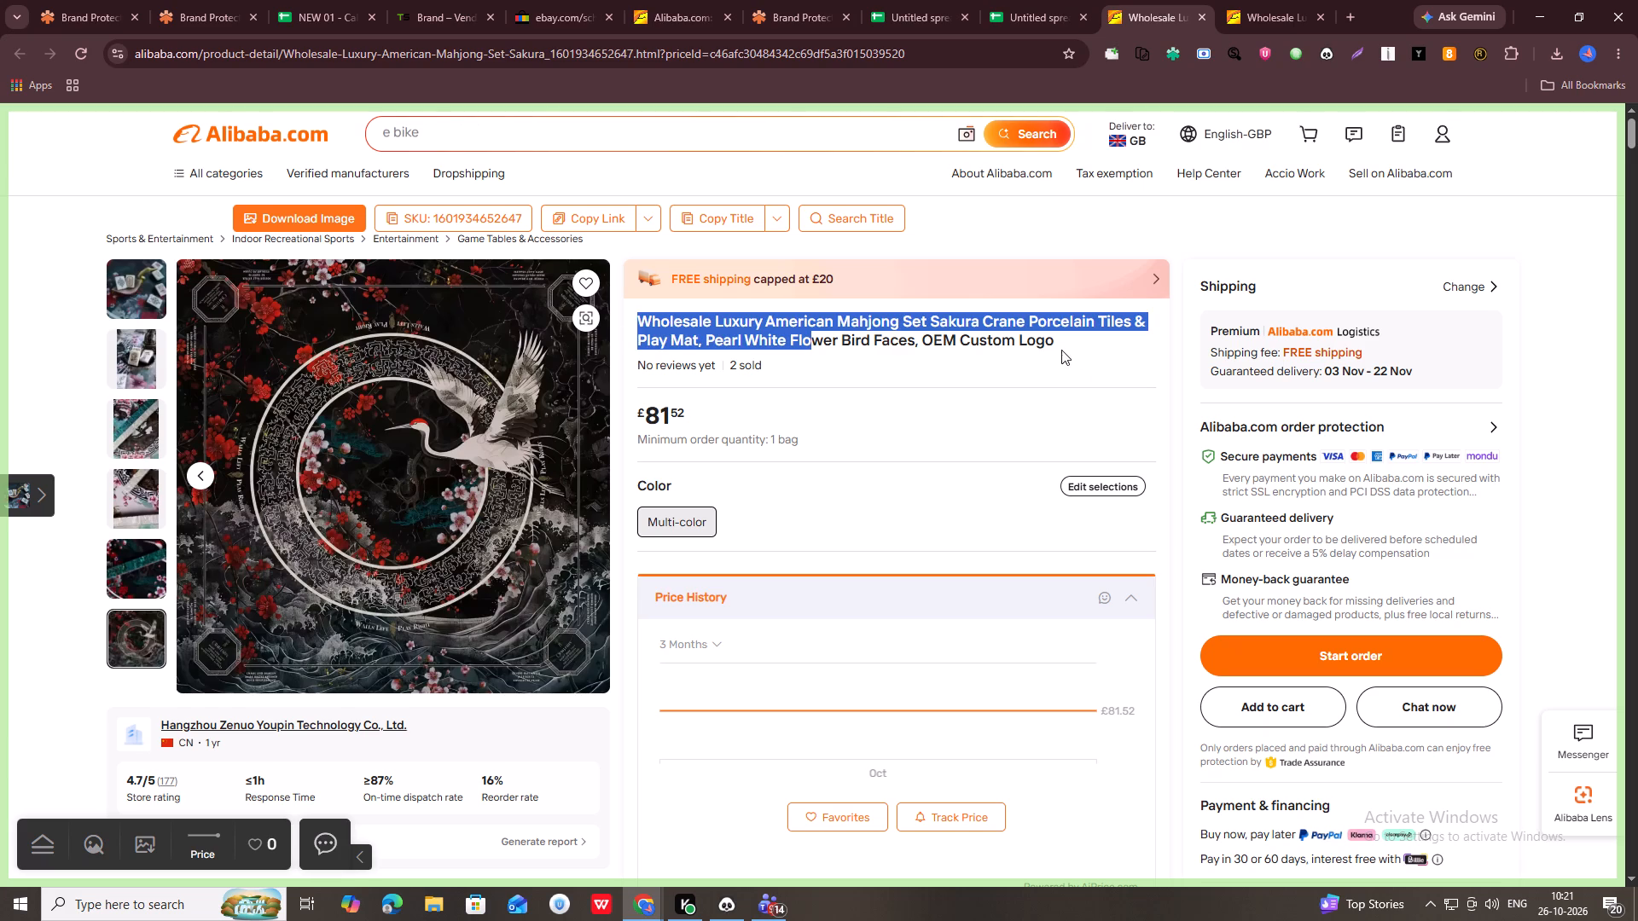
left_click(1060, 342, "shift")
key("ctrl+c")
key("ctrl+c")
key("ctrl+c")
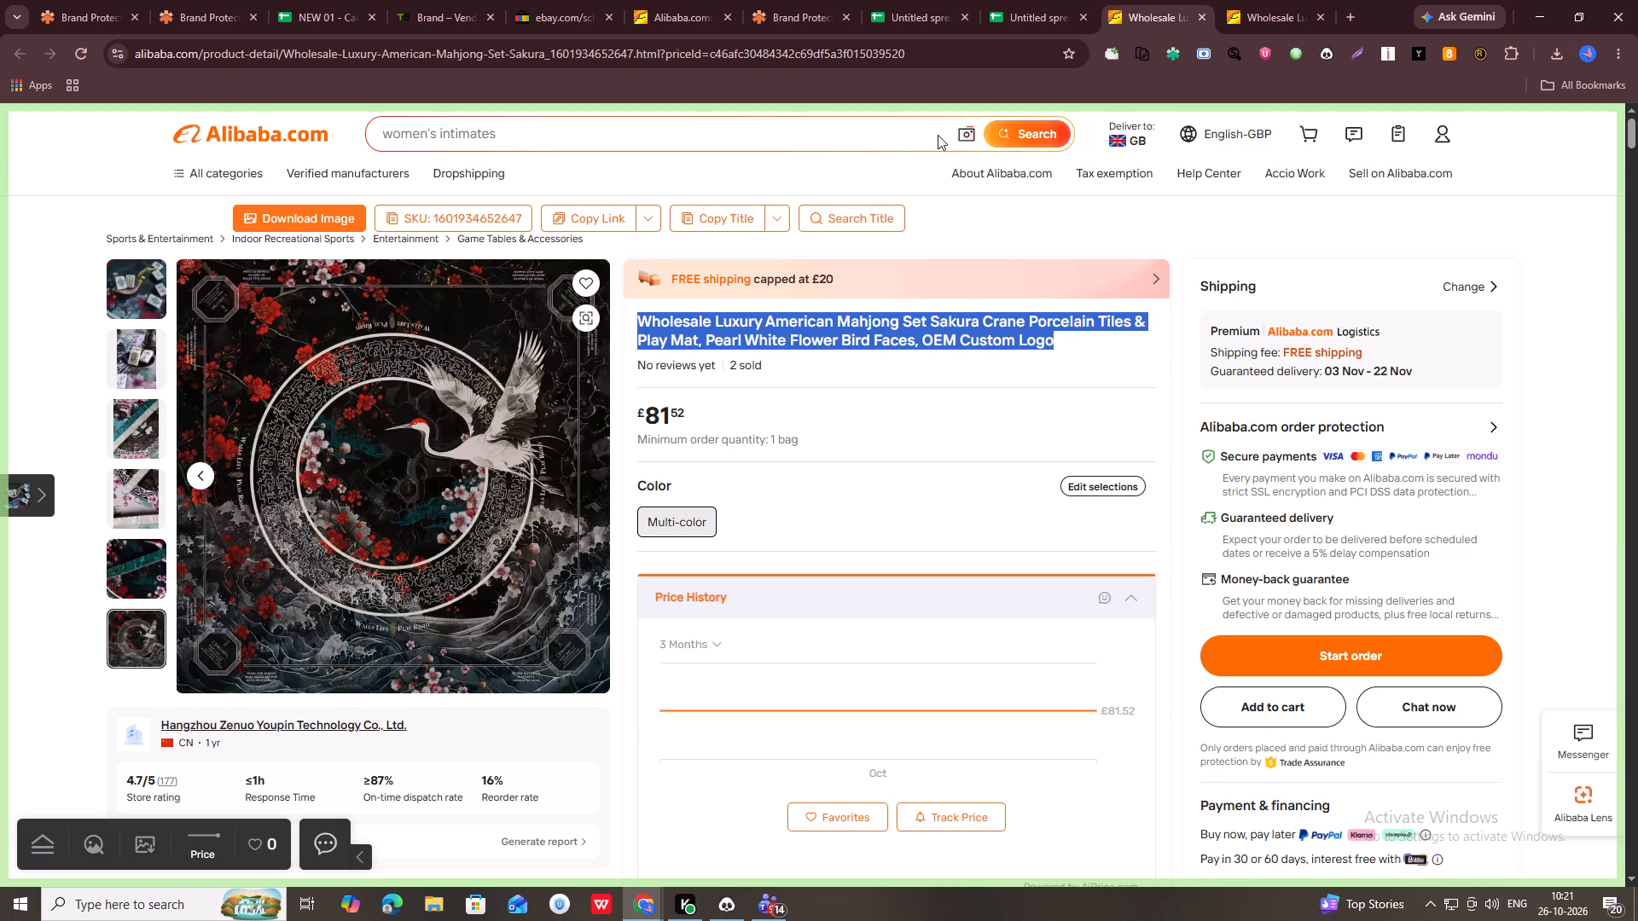
left_click(1011, 0)
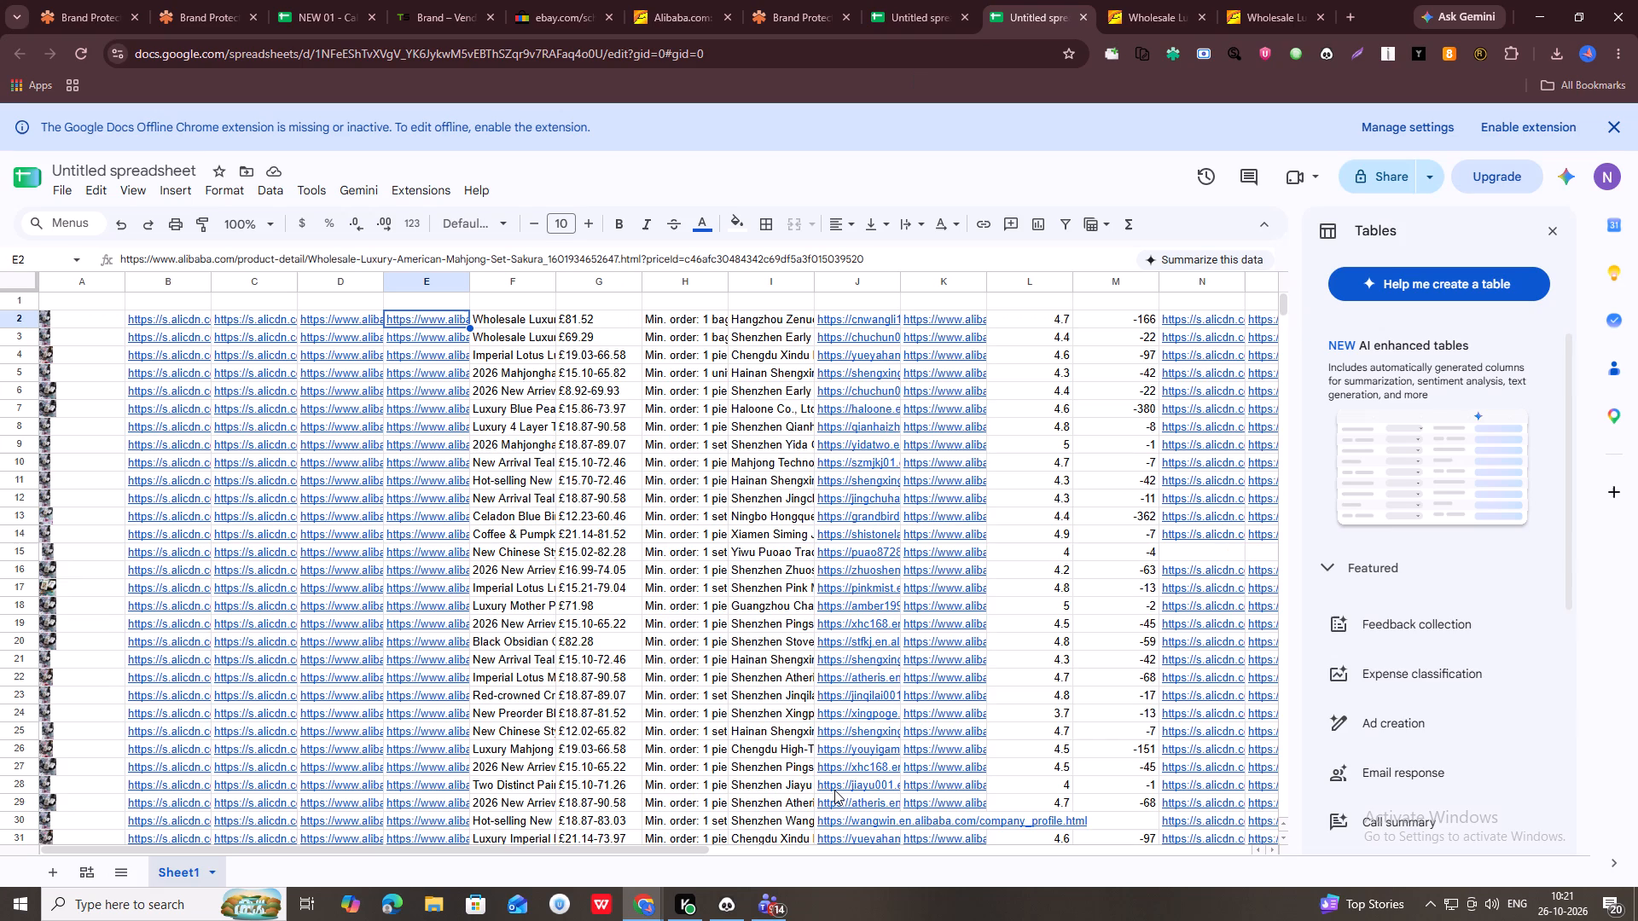
key("ctrl+f")
key("ctrl+v")
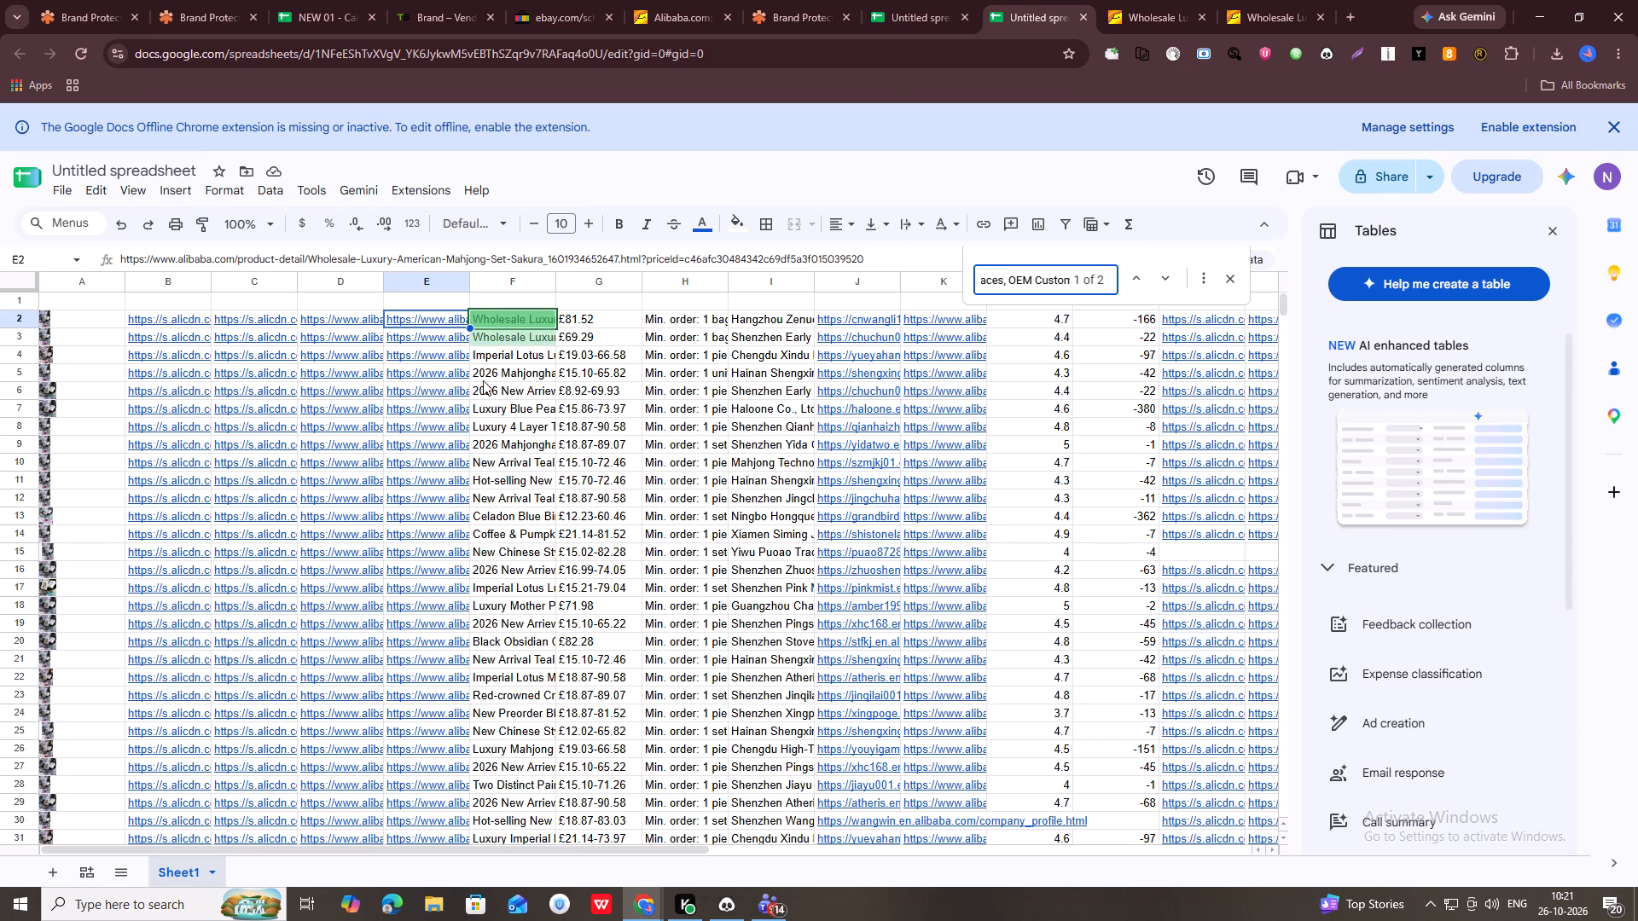
left_click(354, 356)
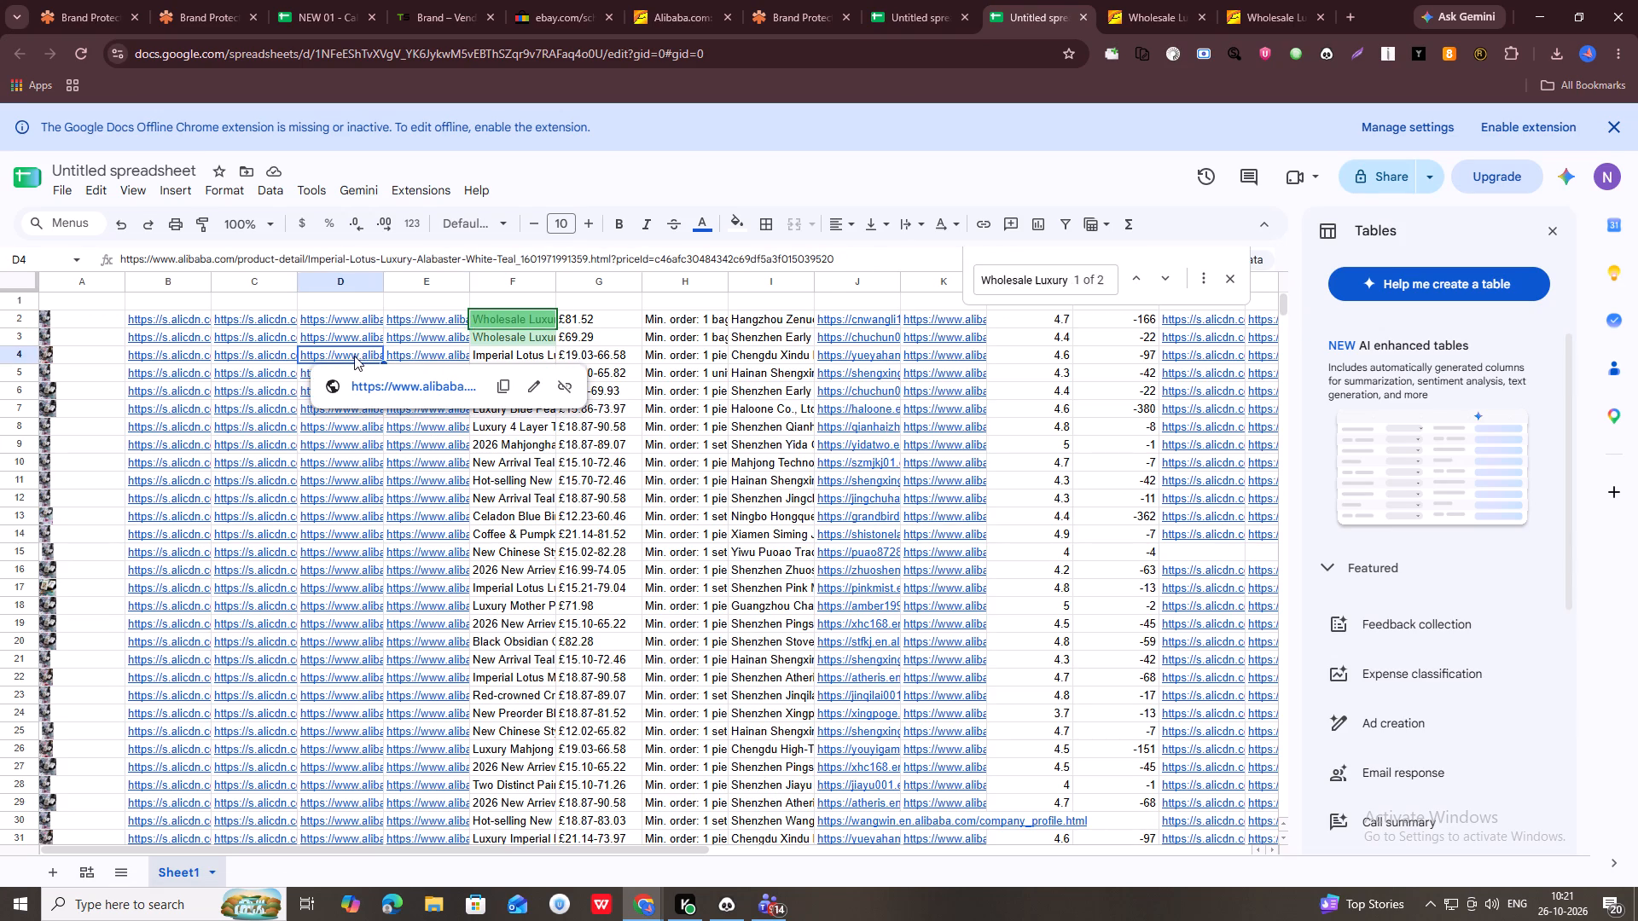
Close the duplicate Sakura Crane listing page and return to the second untitled spreadsheet.
left_click(1292, 0)
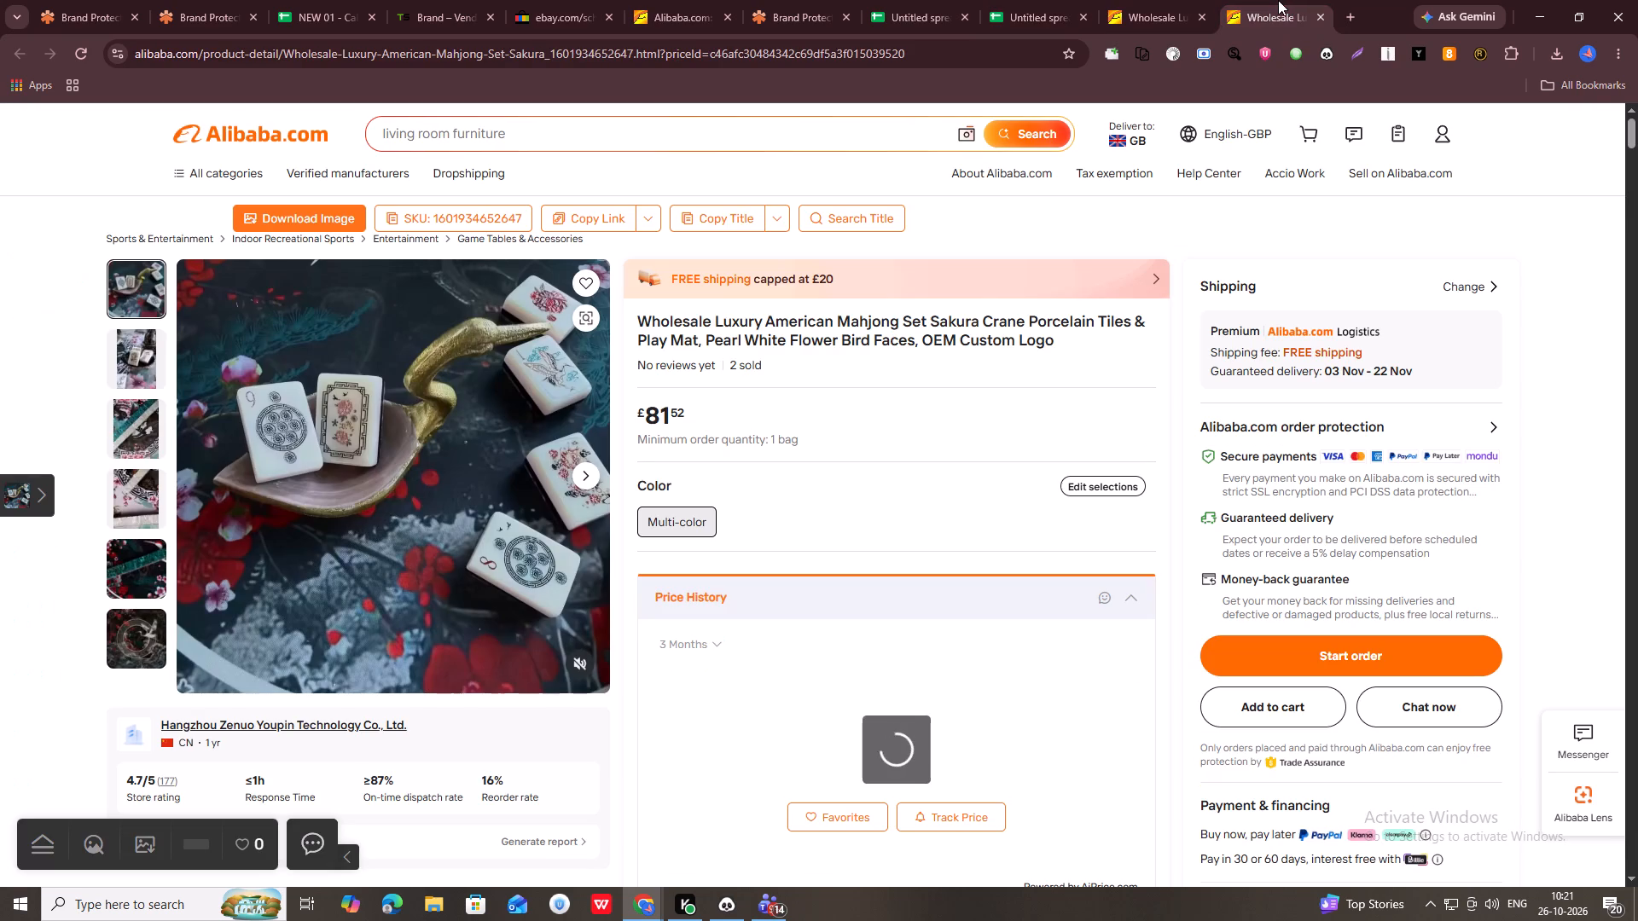
middle_click(1278, 0)
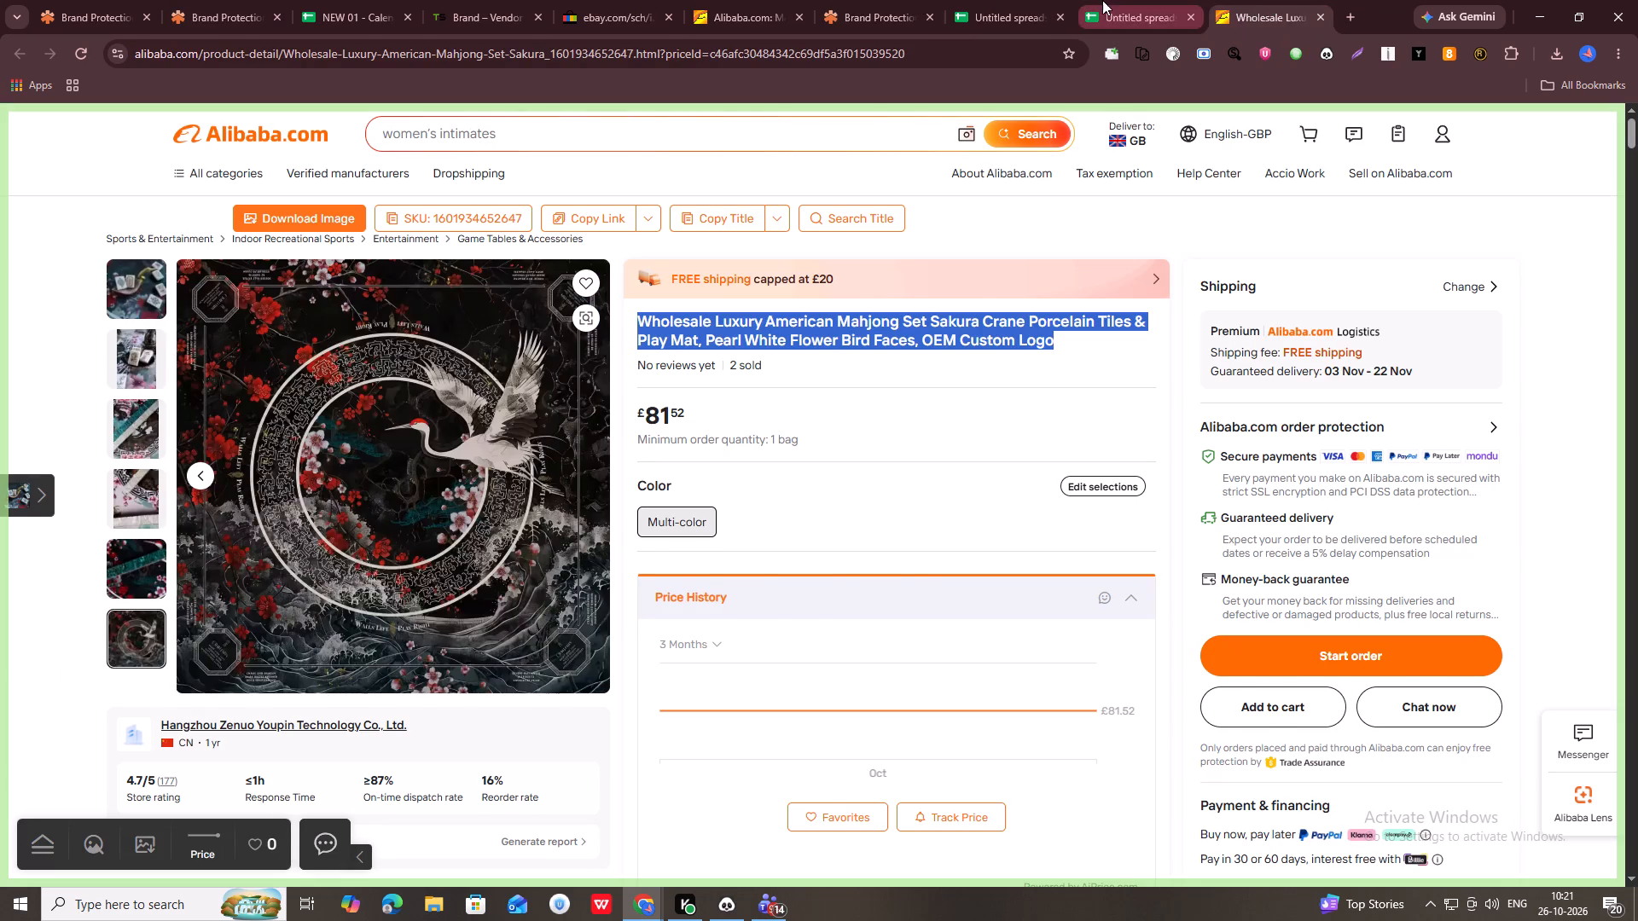
left_click(1114, 0)
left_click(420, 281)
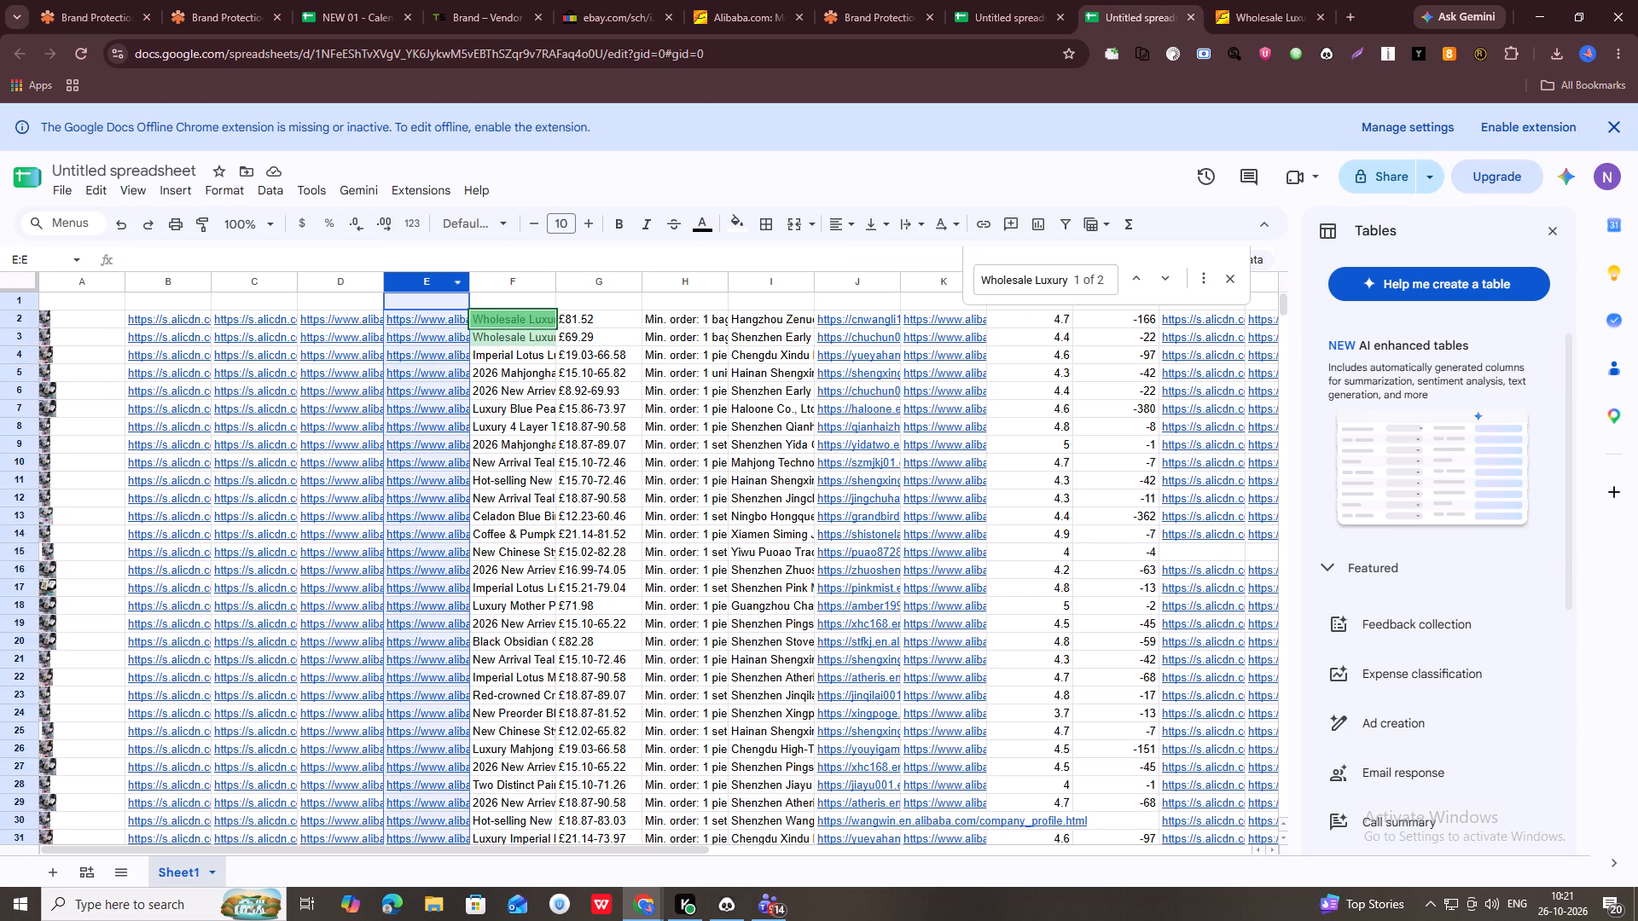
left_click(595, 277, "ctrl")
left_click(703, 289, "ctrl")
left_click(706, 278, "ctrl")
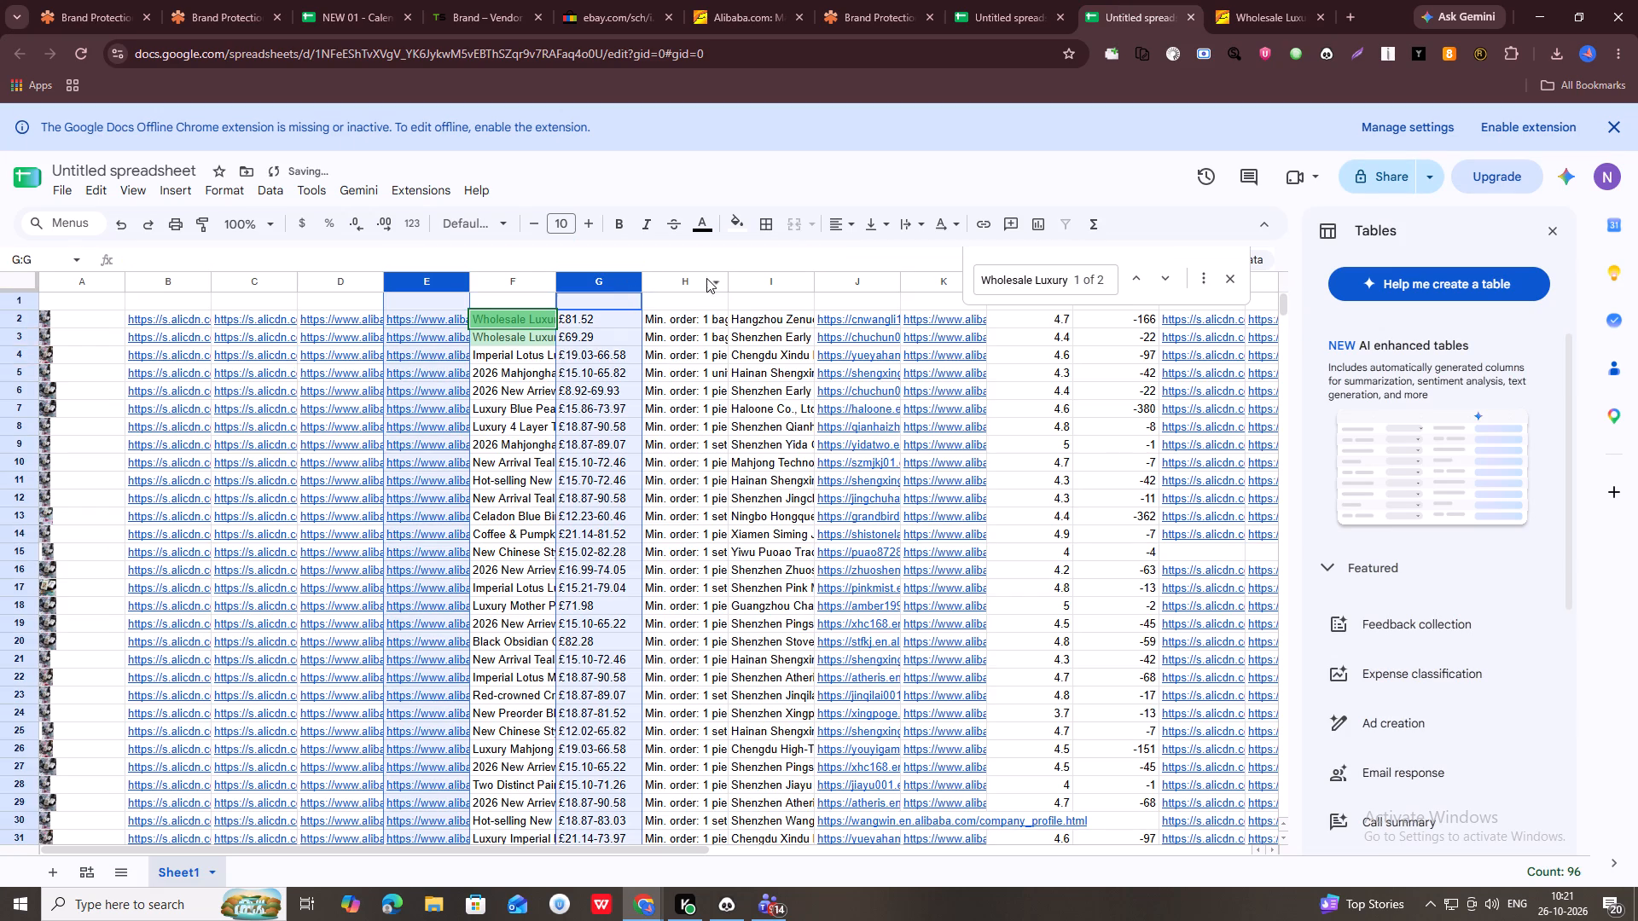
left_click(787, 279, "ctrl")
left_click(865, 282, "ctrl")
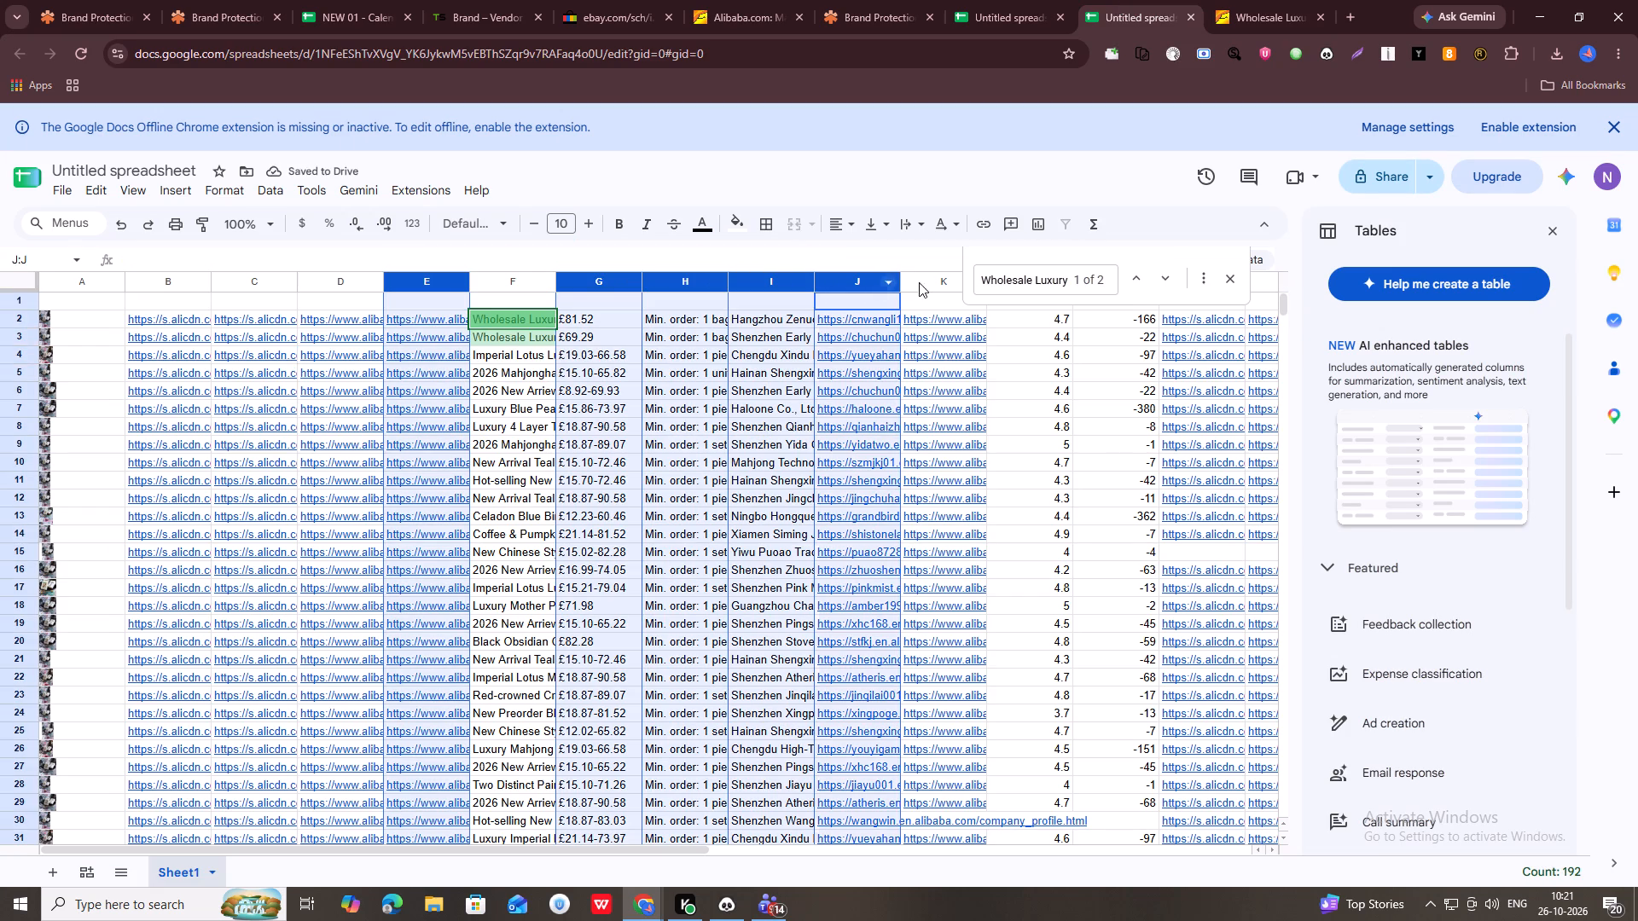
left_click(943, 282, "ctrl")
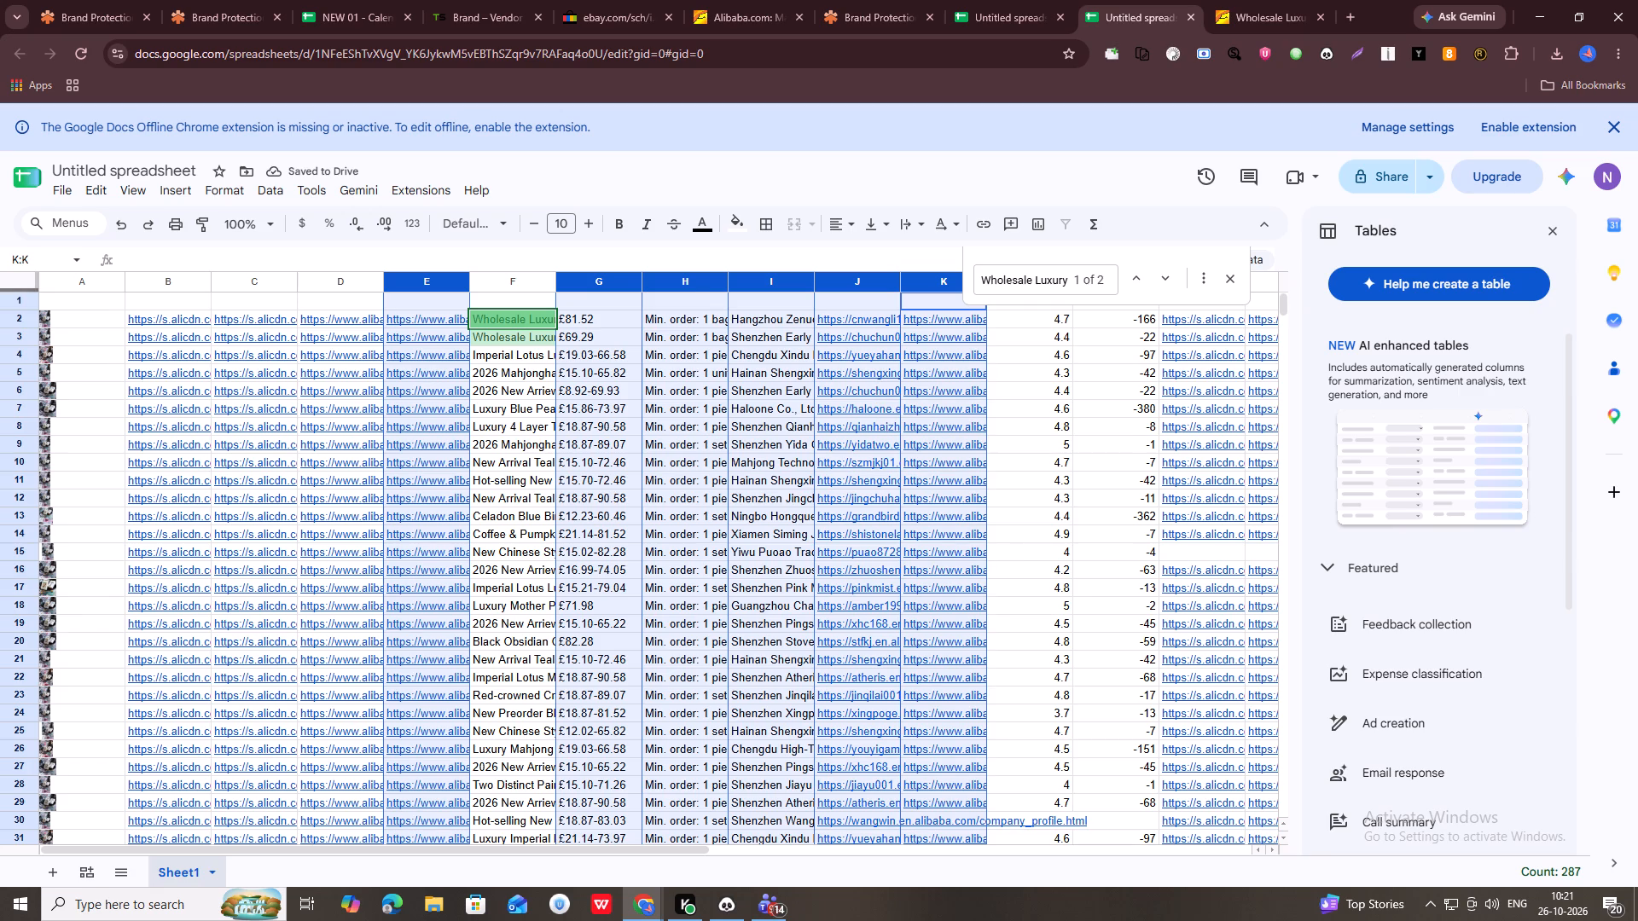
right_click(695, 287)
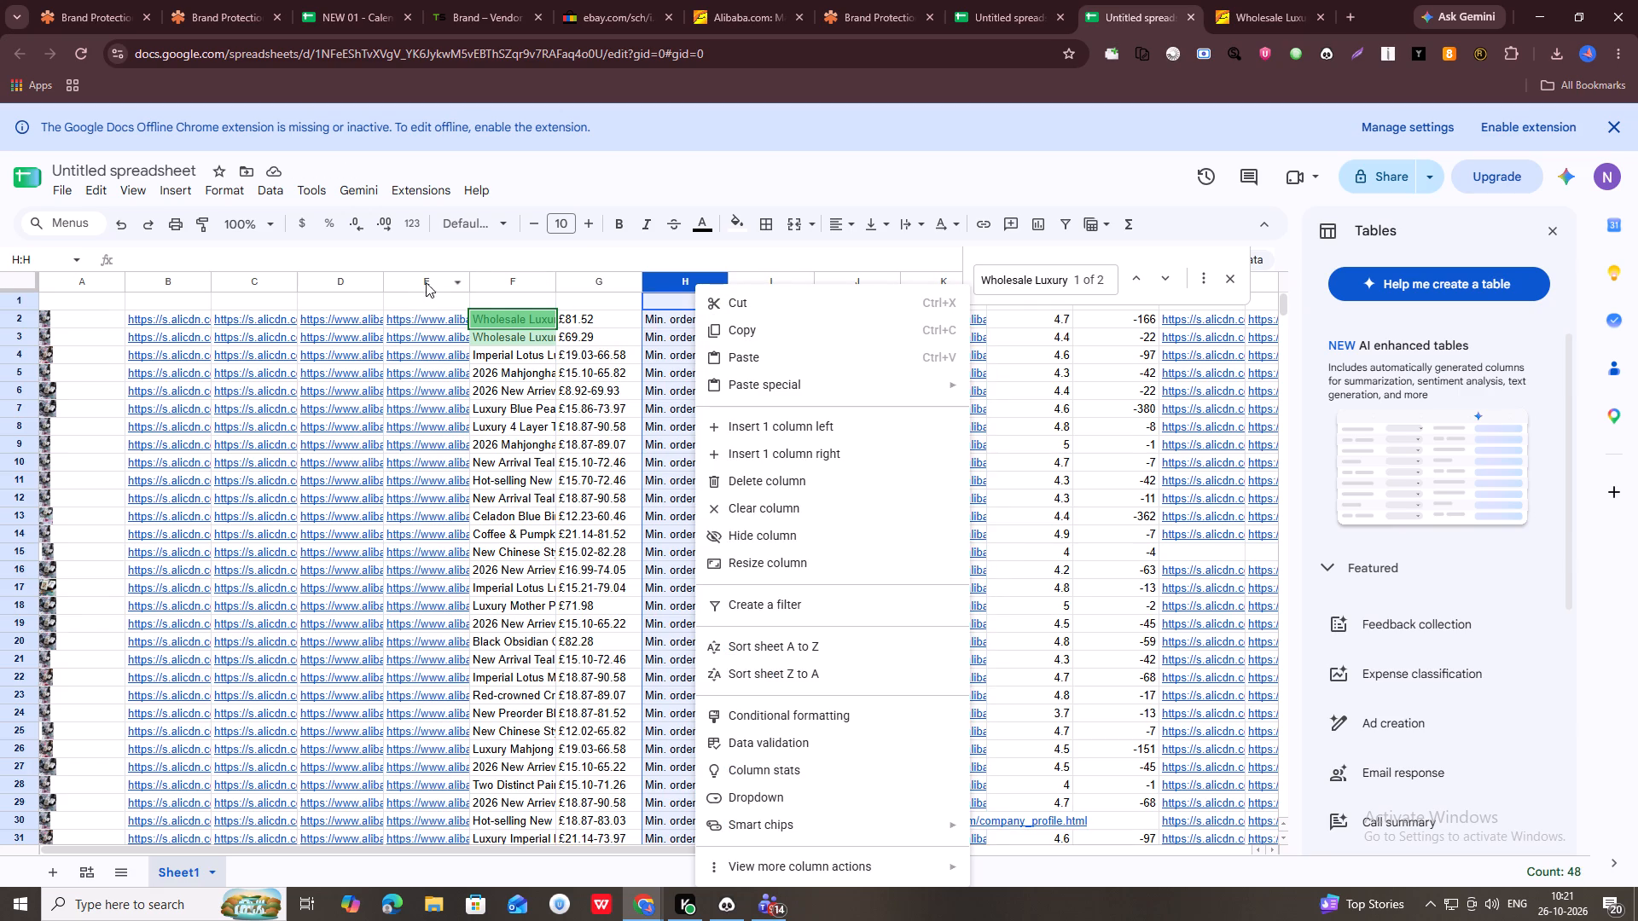
Clear the contents of column E and columns G to K, keeping the listing titles in column F, and dismiss the find bar.
left_click(428, 278)
left_click(620, 281, "ctrl")
left_click(688, 281, "ctrl")
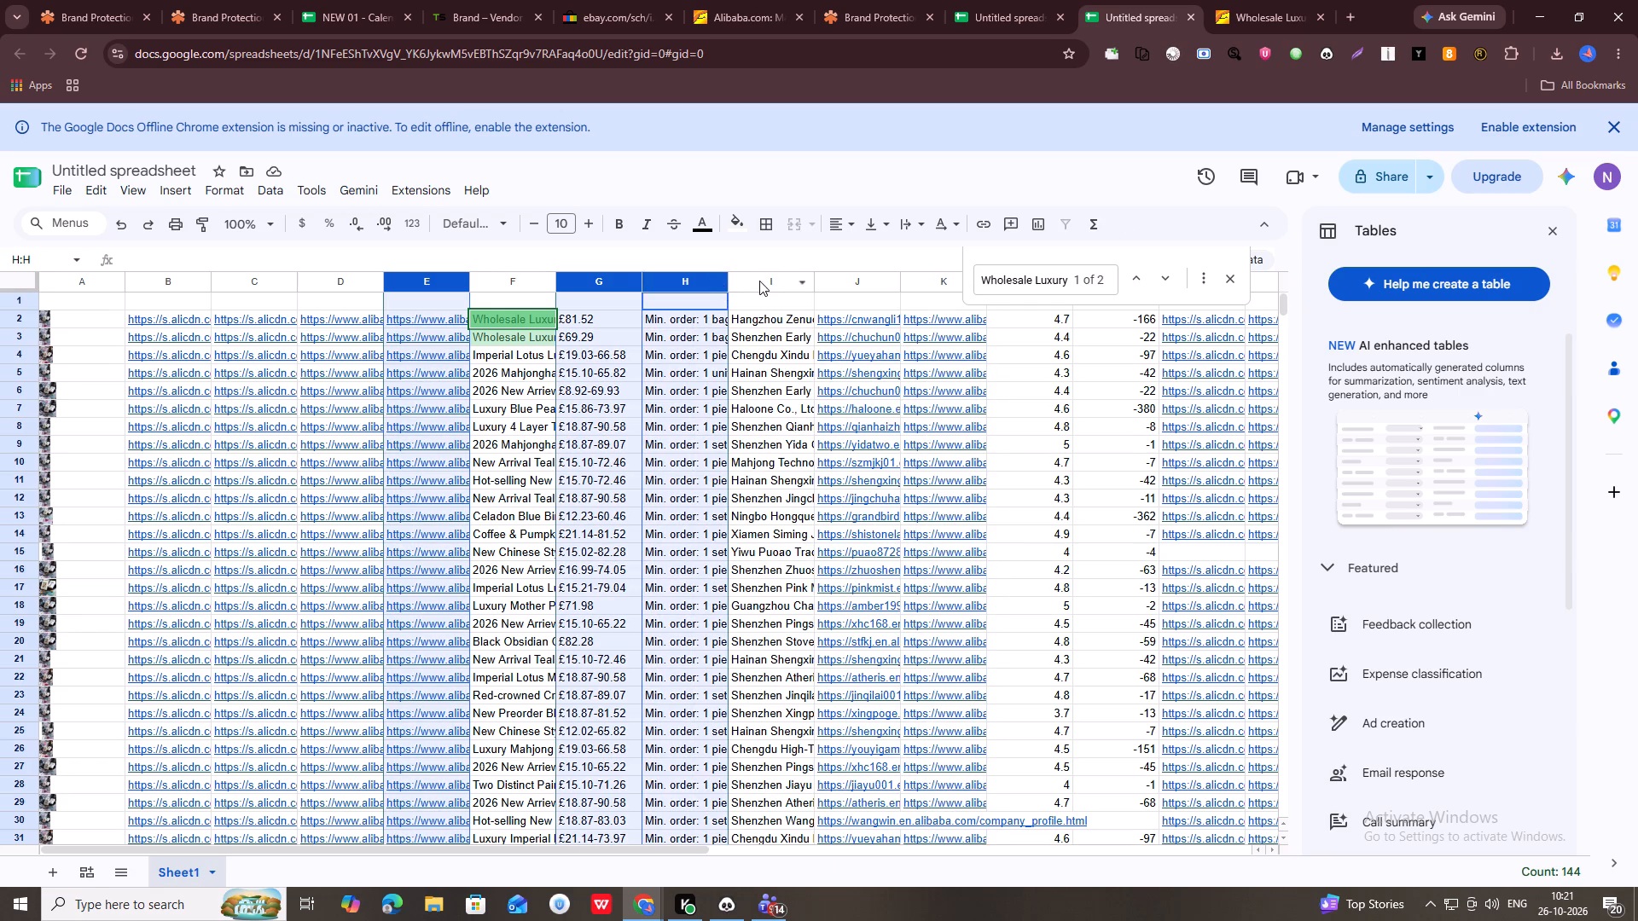
left_click(759, 281, "ctrl")
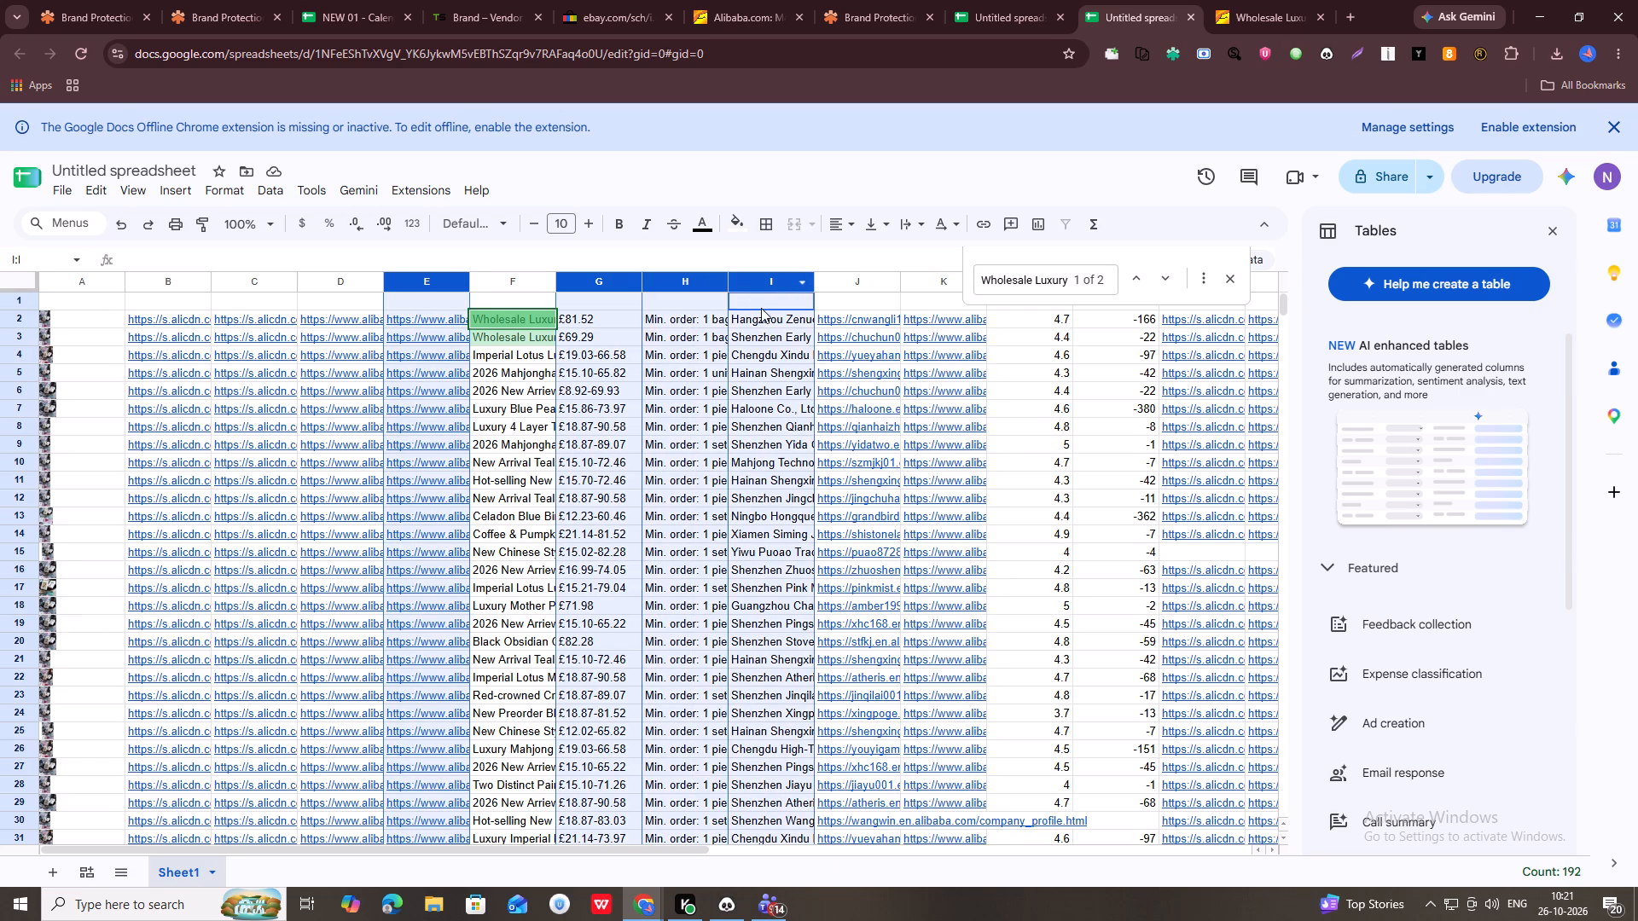
left_click(861, 284, "ctrl")
left_click(934, 282, "ctrl")
key("Delete")
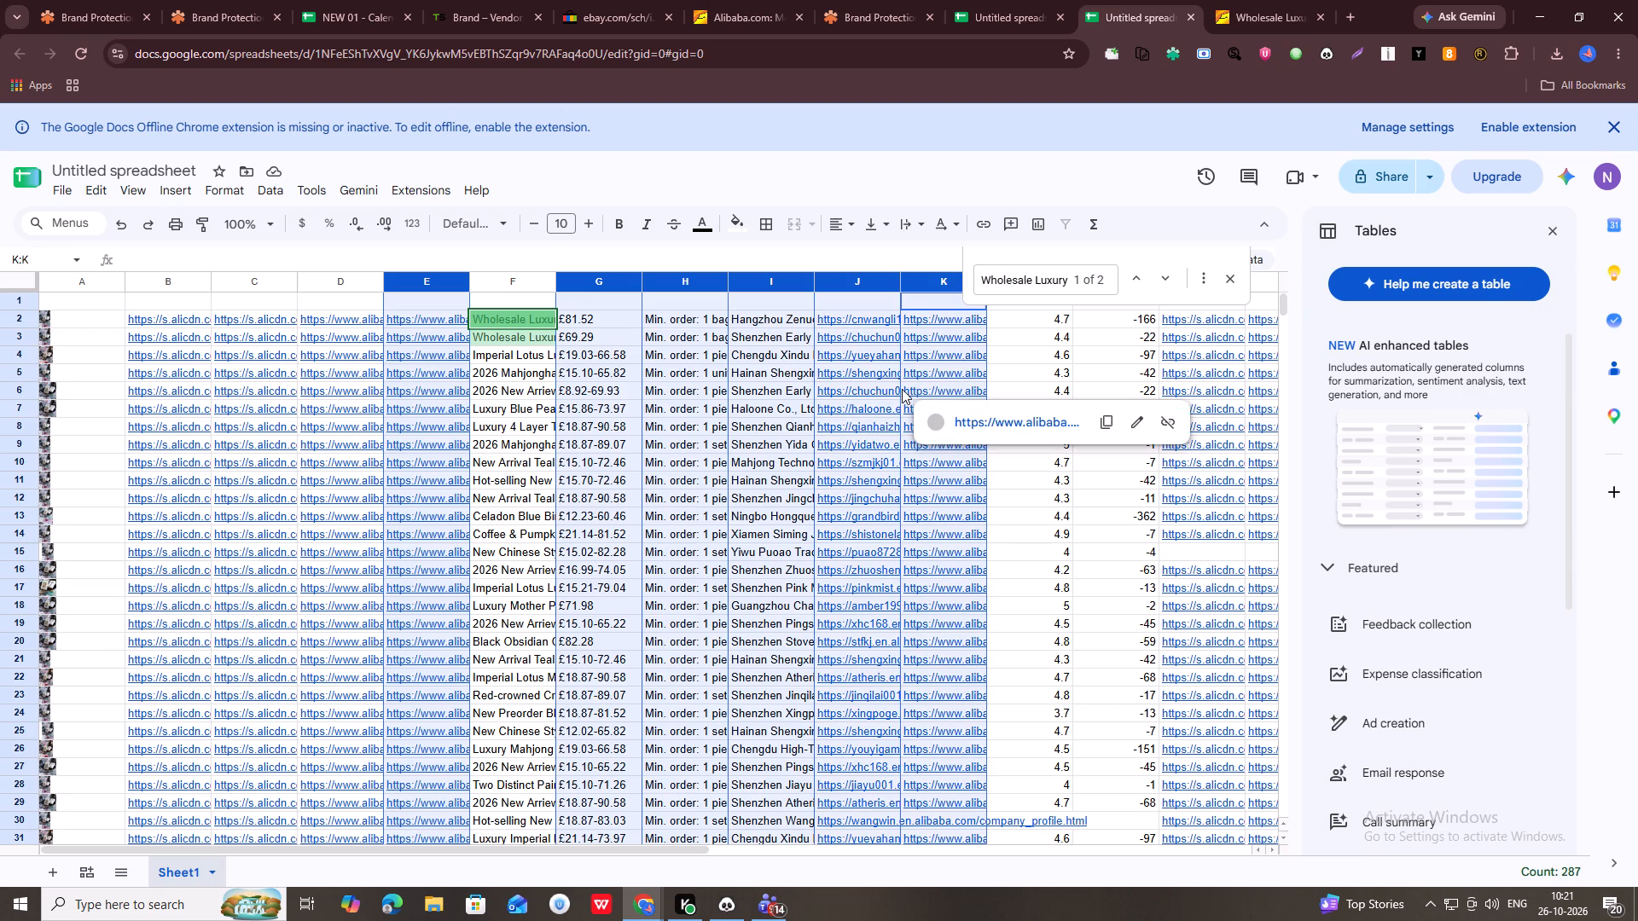
right_click(834, 375)
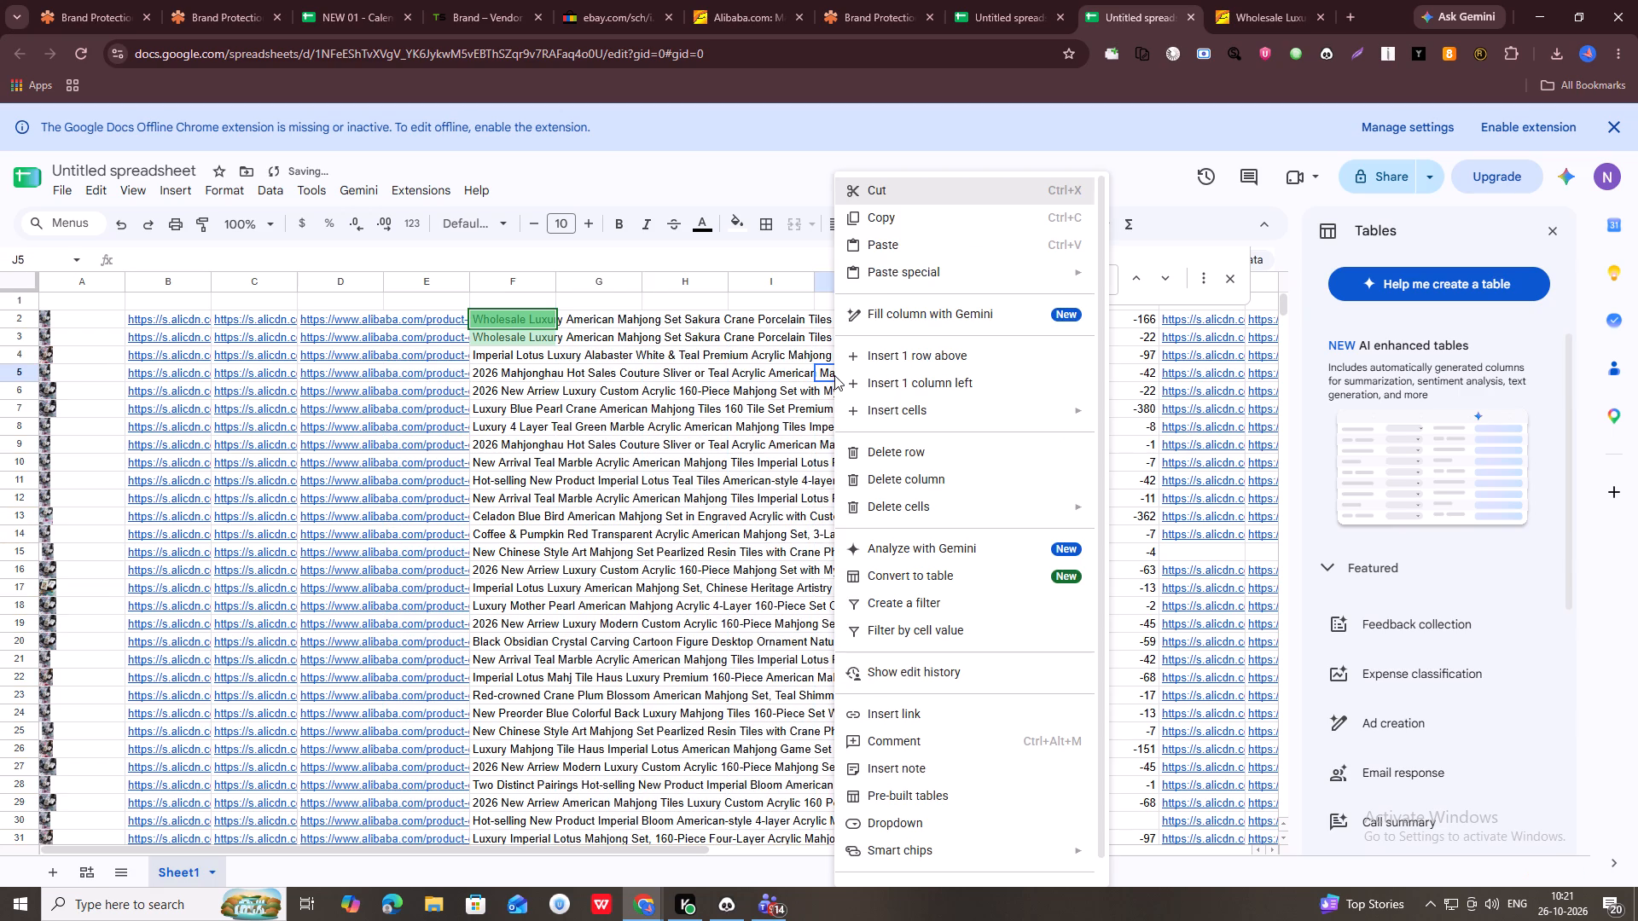
left_click(419, 283)
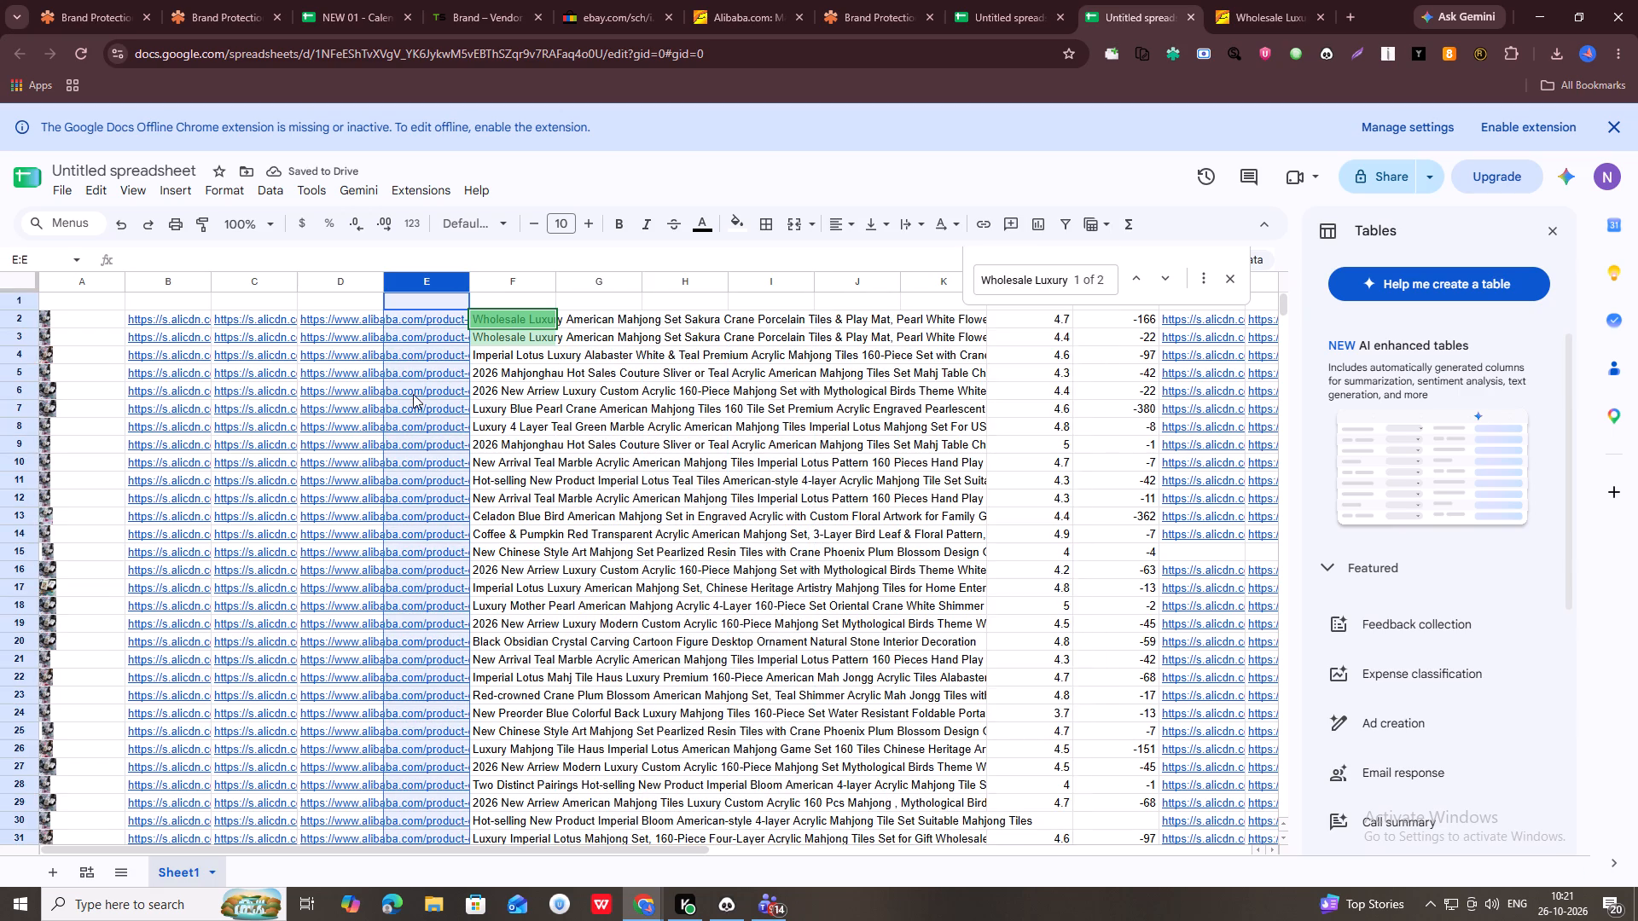
left_click(610, 434)
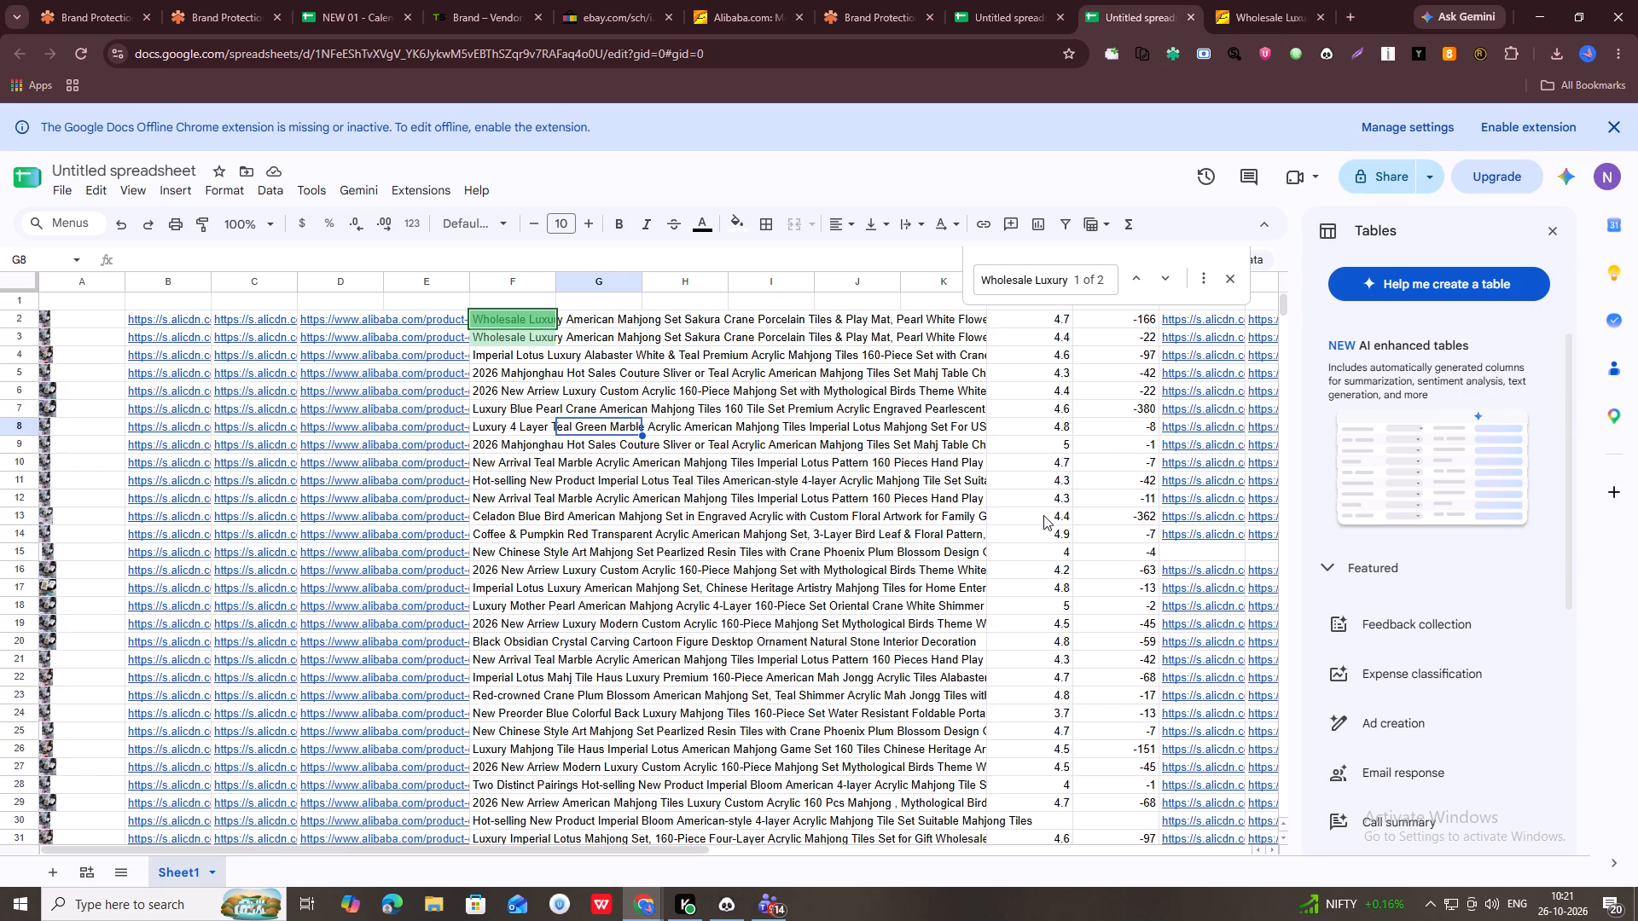
scroll(1066, 600, "up", 4)
left_click(1227, 274)
Clear the contents of all columns from L through Z.
left_click(1019, 282)
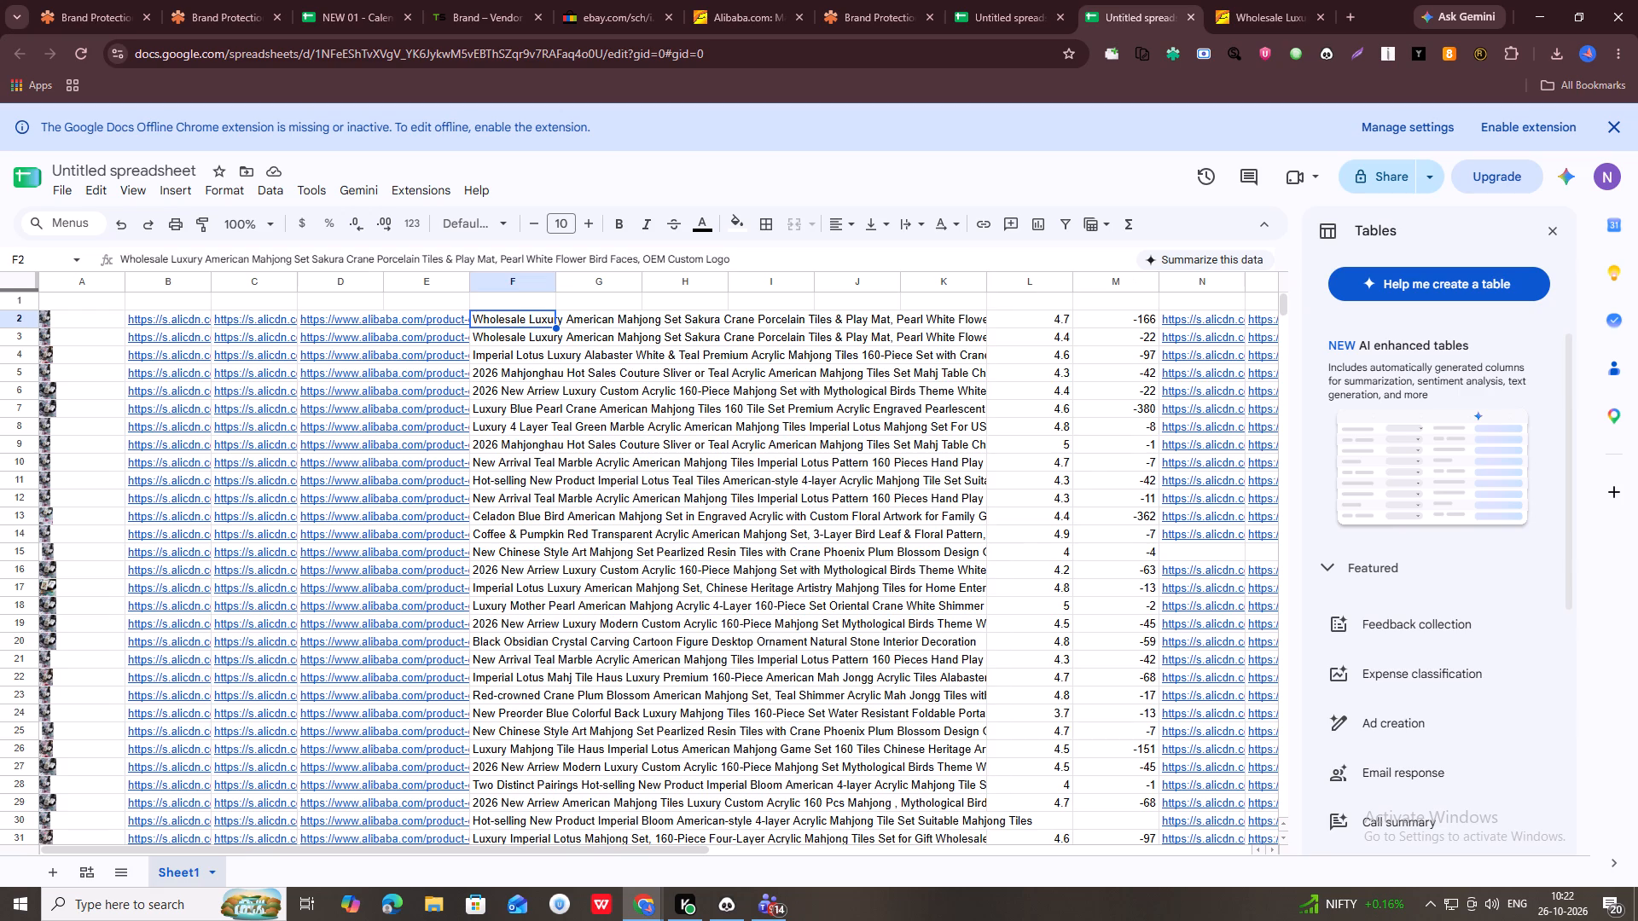
key("shift+Right")
key("shift+Right")
key("shift+Right")
key("shift+Right")
key("shift+Right")
key("shift+Right")
key("shift+Right")
key("shift+Right")
key("shift+Right")
key("shift+Right")
key("shift+Right")
key("shift+Right")
key("shift+Right")
key("shift+Right")
key("shift+Right")
key("shift+Right")
key("shift+Right")
key("shift+Right")
key("shift+Right")
key("shift+Right")
key("shift+Right")
key("shift+Right")
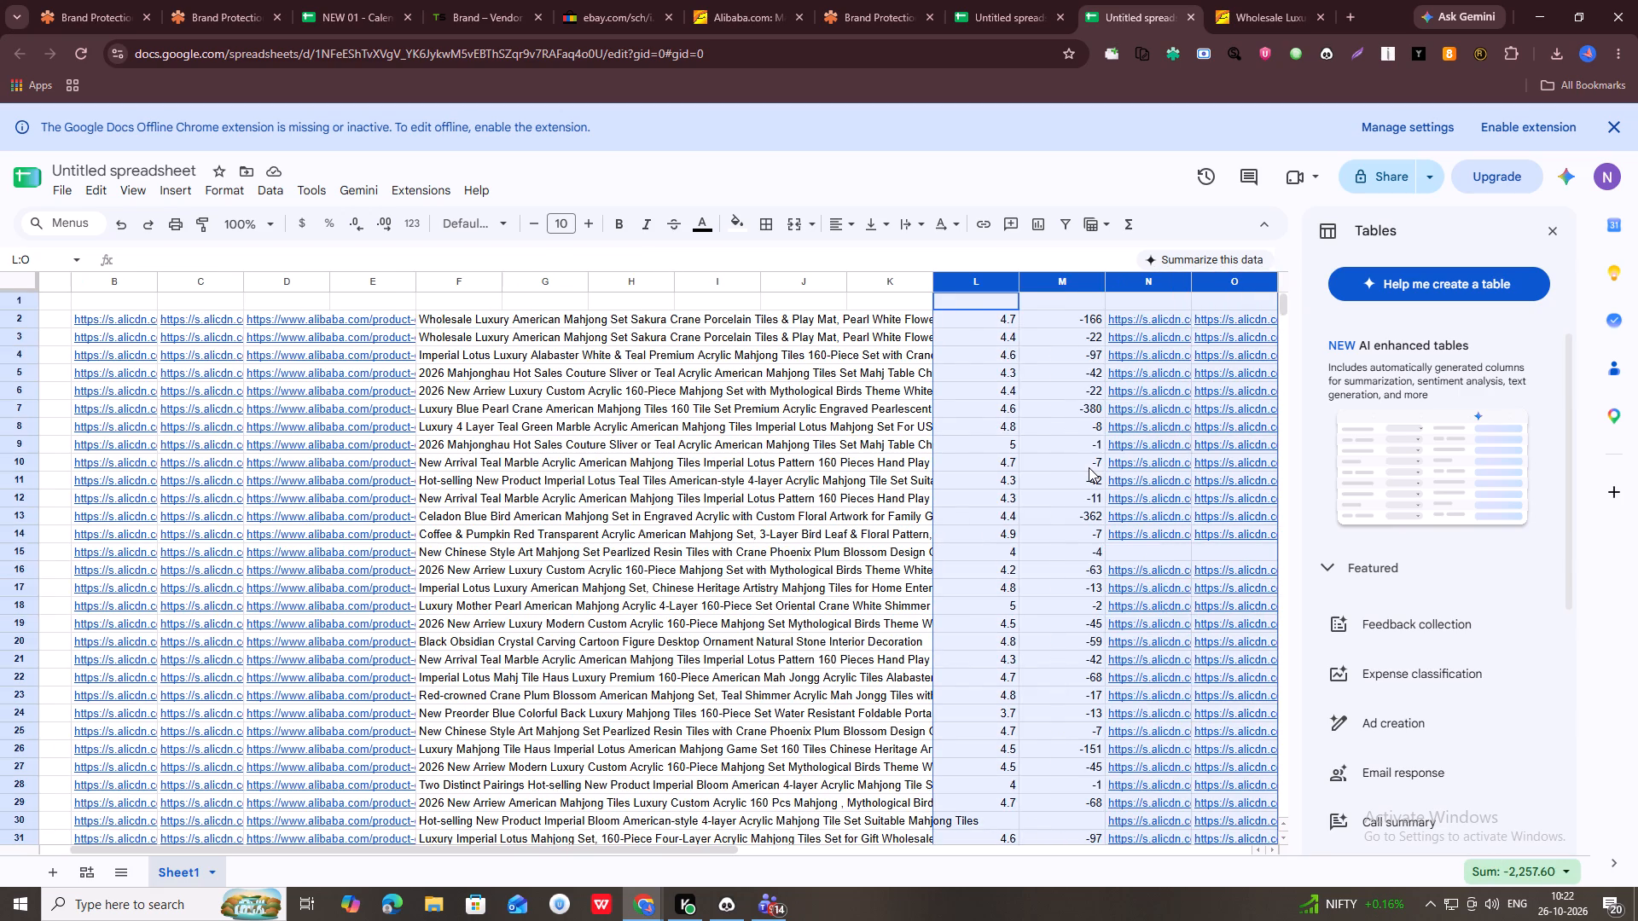
key("Delete")
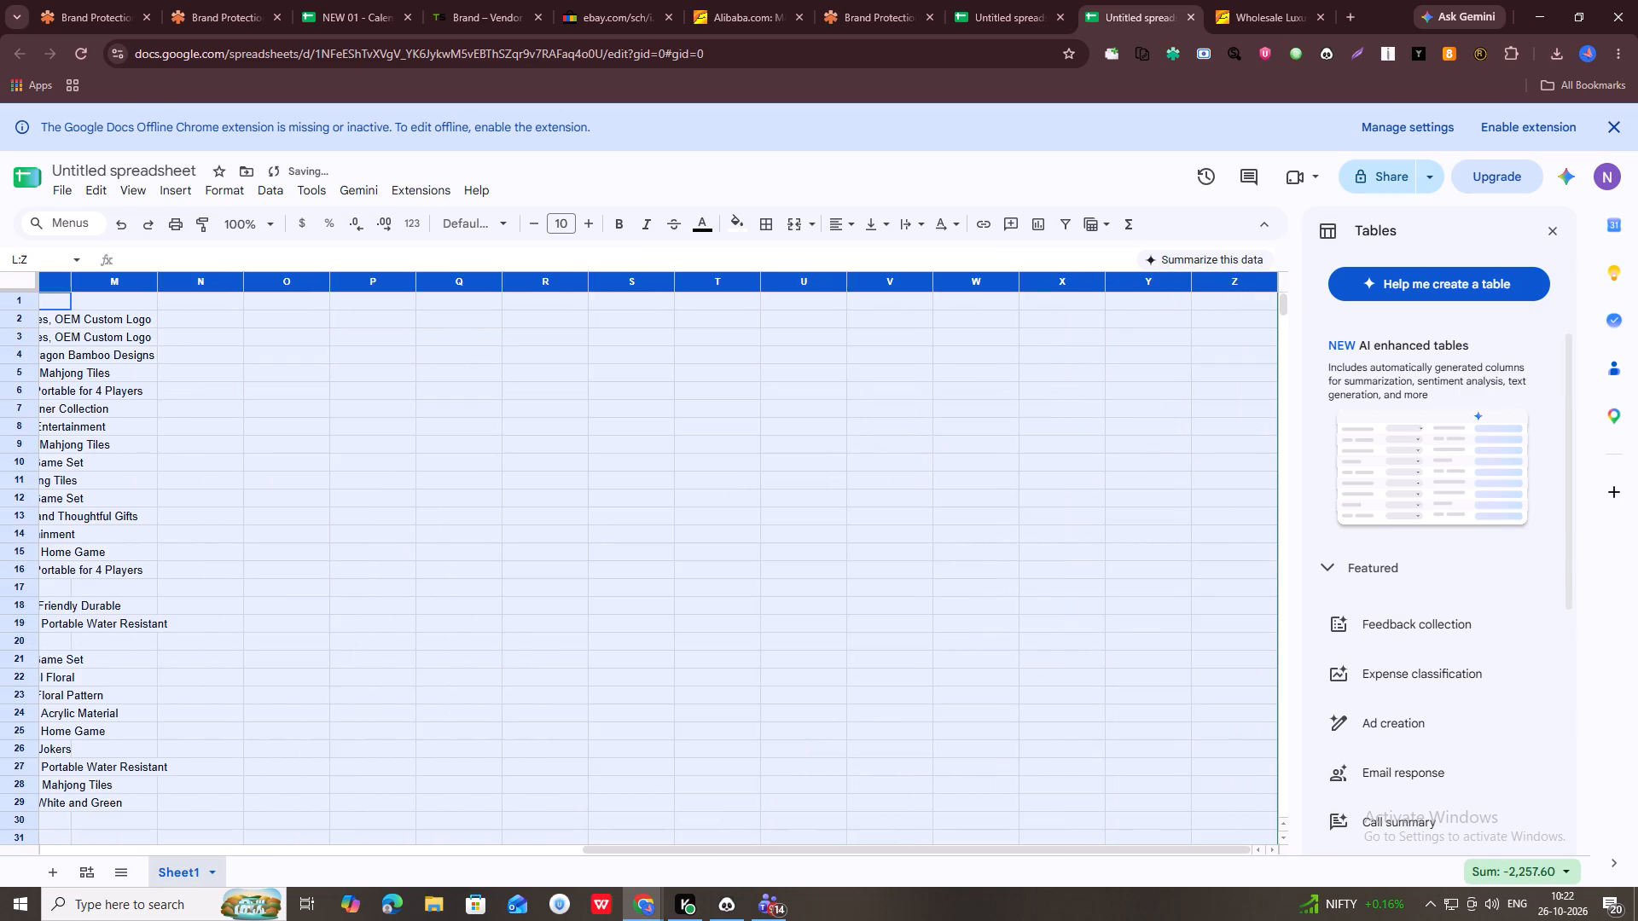
Delete column C, which holds the second set of alicdn image links.
key("Left")
key("Left")
key("Left")
key("Left")
key("Left")
key("Left")
key("Left")
key("Left")
key("Left")
key("Left")
key("Left")
key("Left")
key("Left")
key("Left")
key("Left")
key("Left")
key("Left")
key("Left")
key("Left")
key("Left")
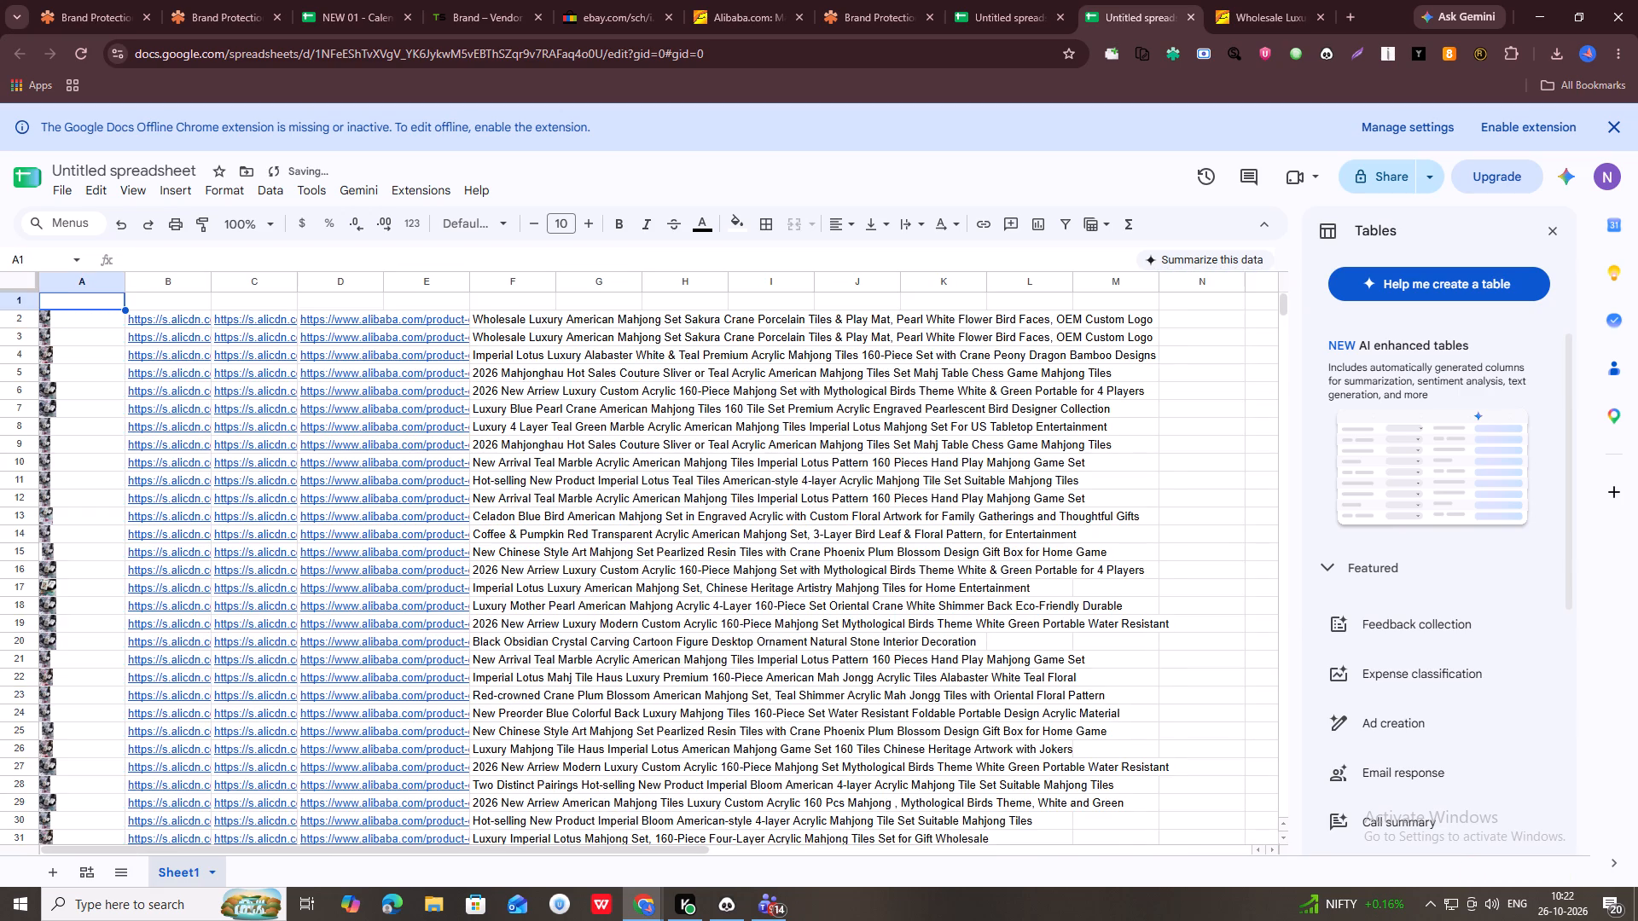
key("Right")
key("Right")
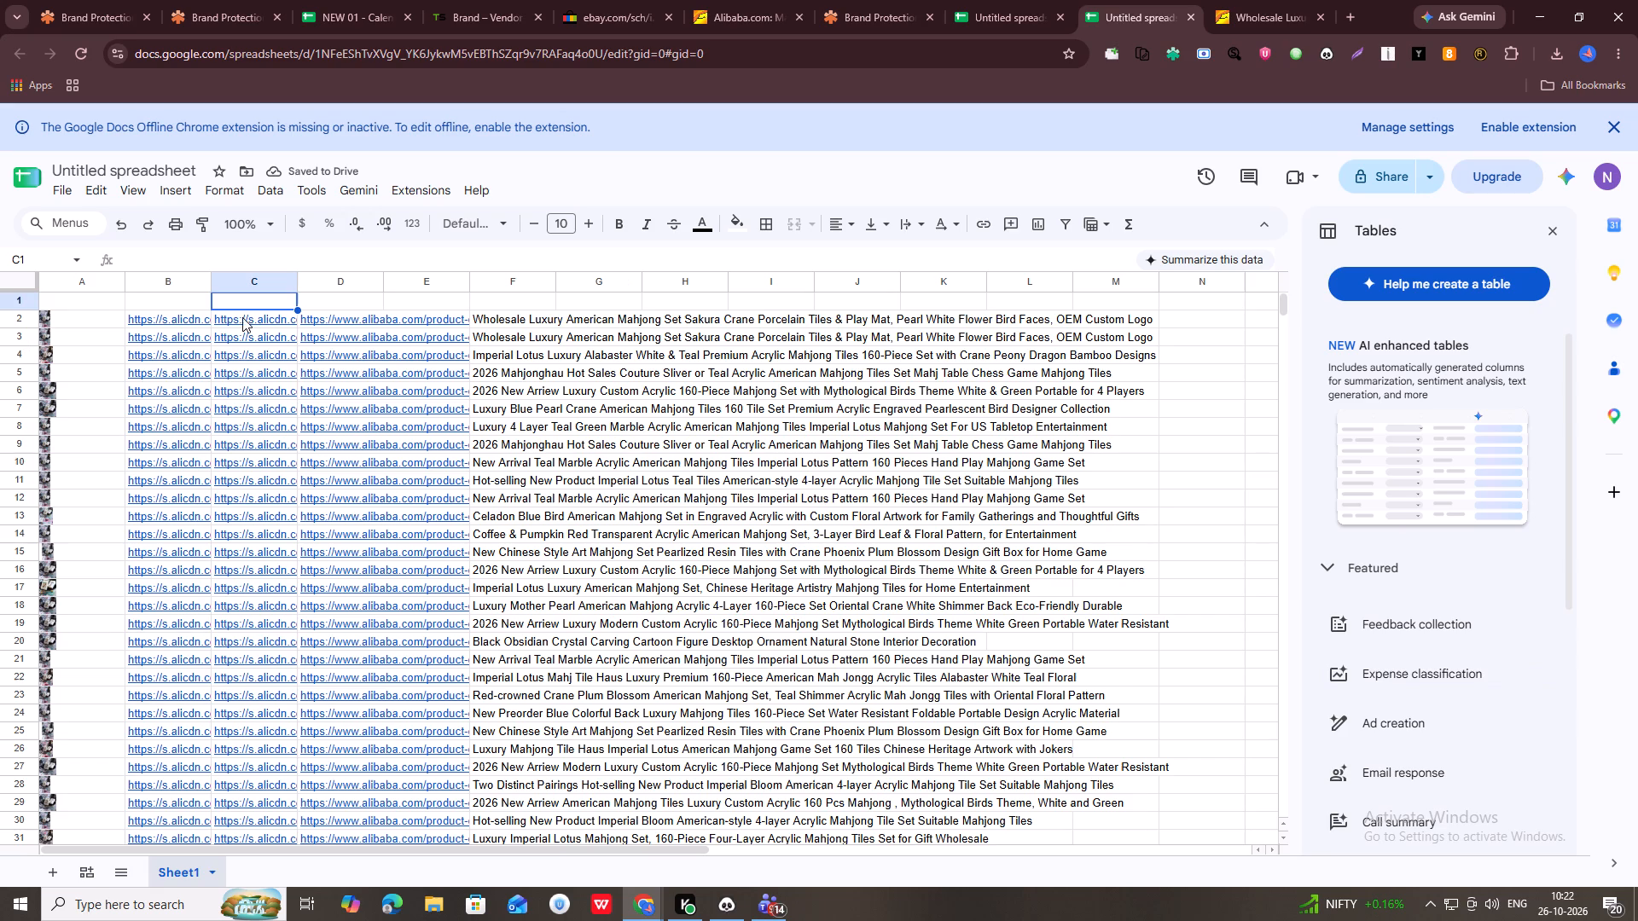
left_click(264, 277)
right_click(264, 366)
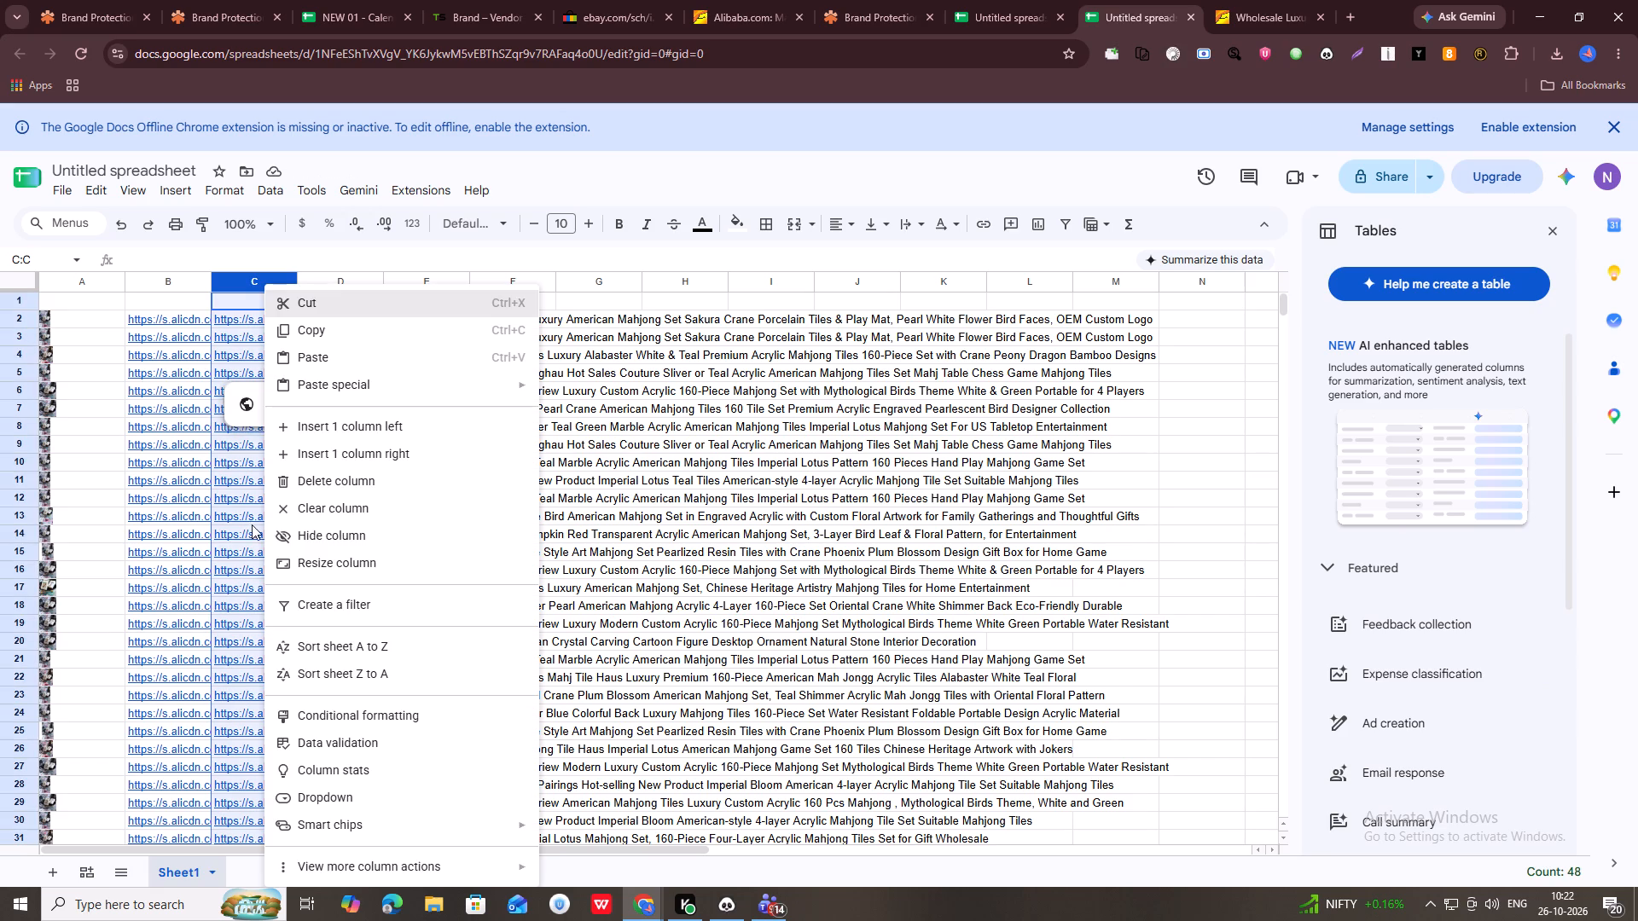
left_click(354, 476)
left_click(564, 454)
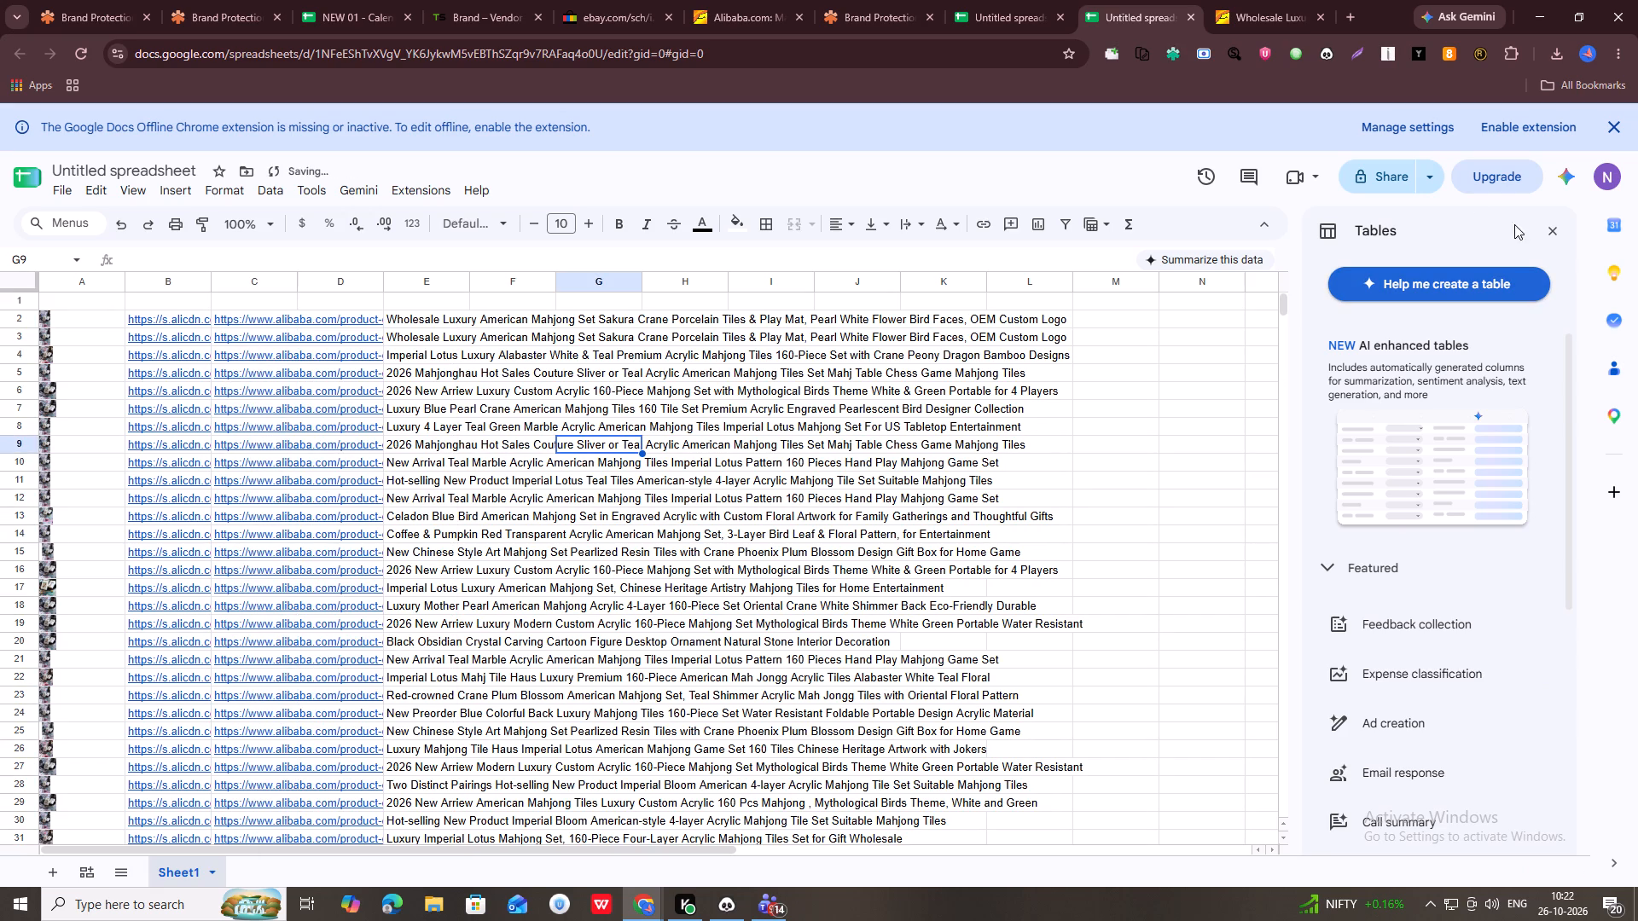
Close the Tables suggestions pane.
left_click(1553, 226)
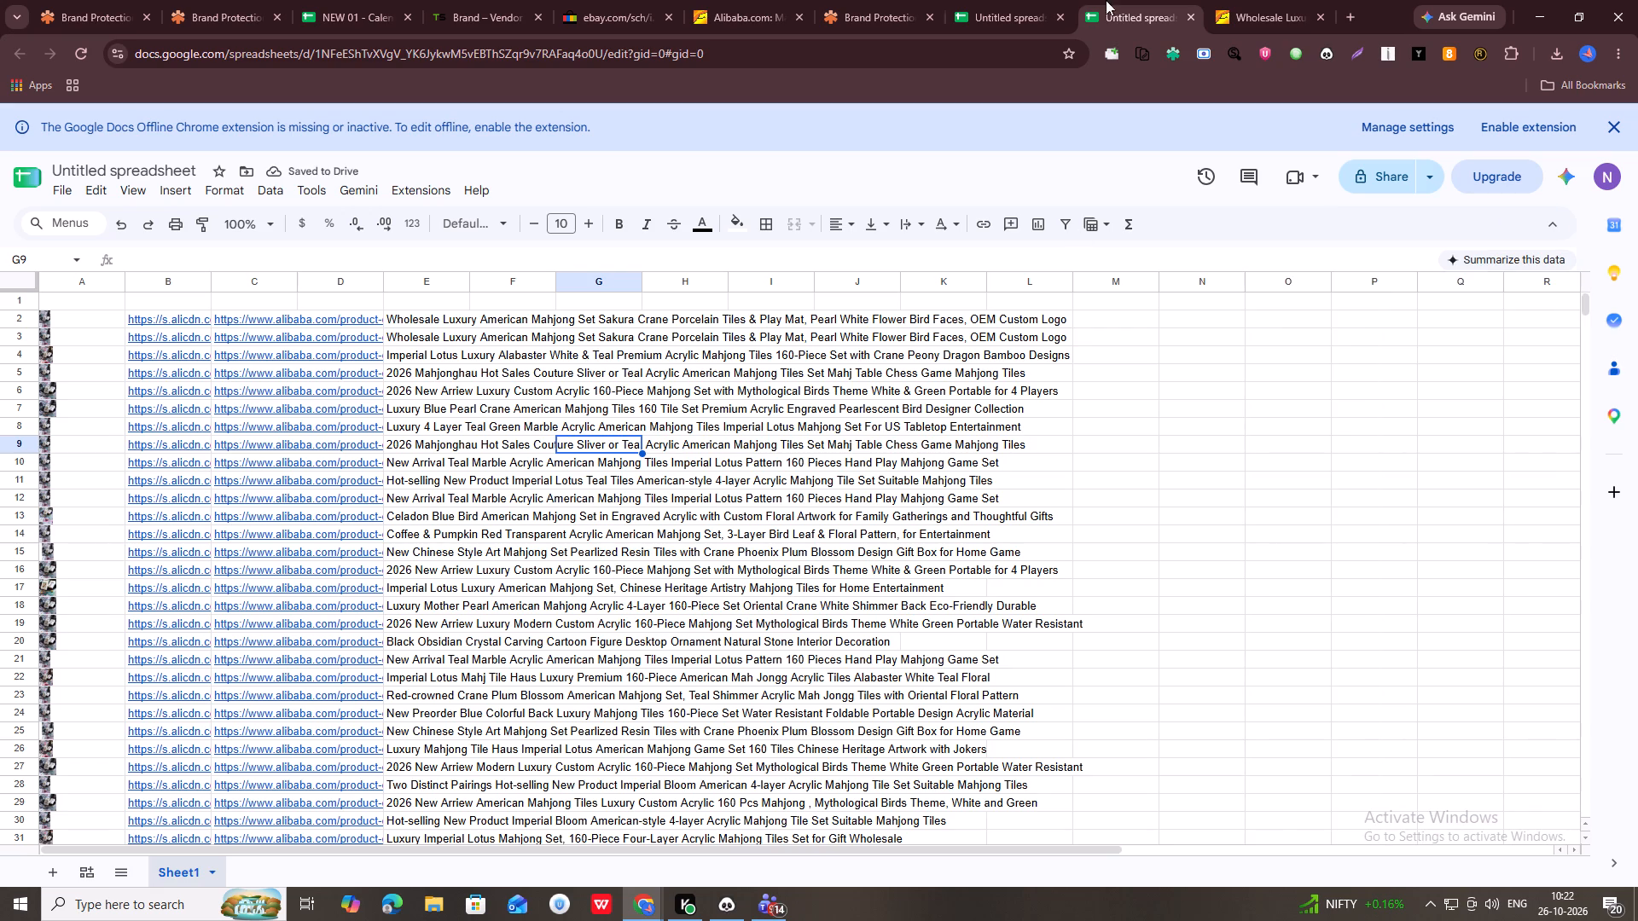
In the first untitled spreadsheet, clear the extra alicdn links in cells C2:C49.
left_click(991, 0)
scroll(280, 507, "up", 15)
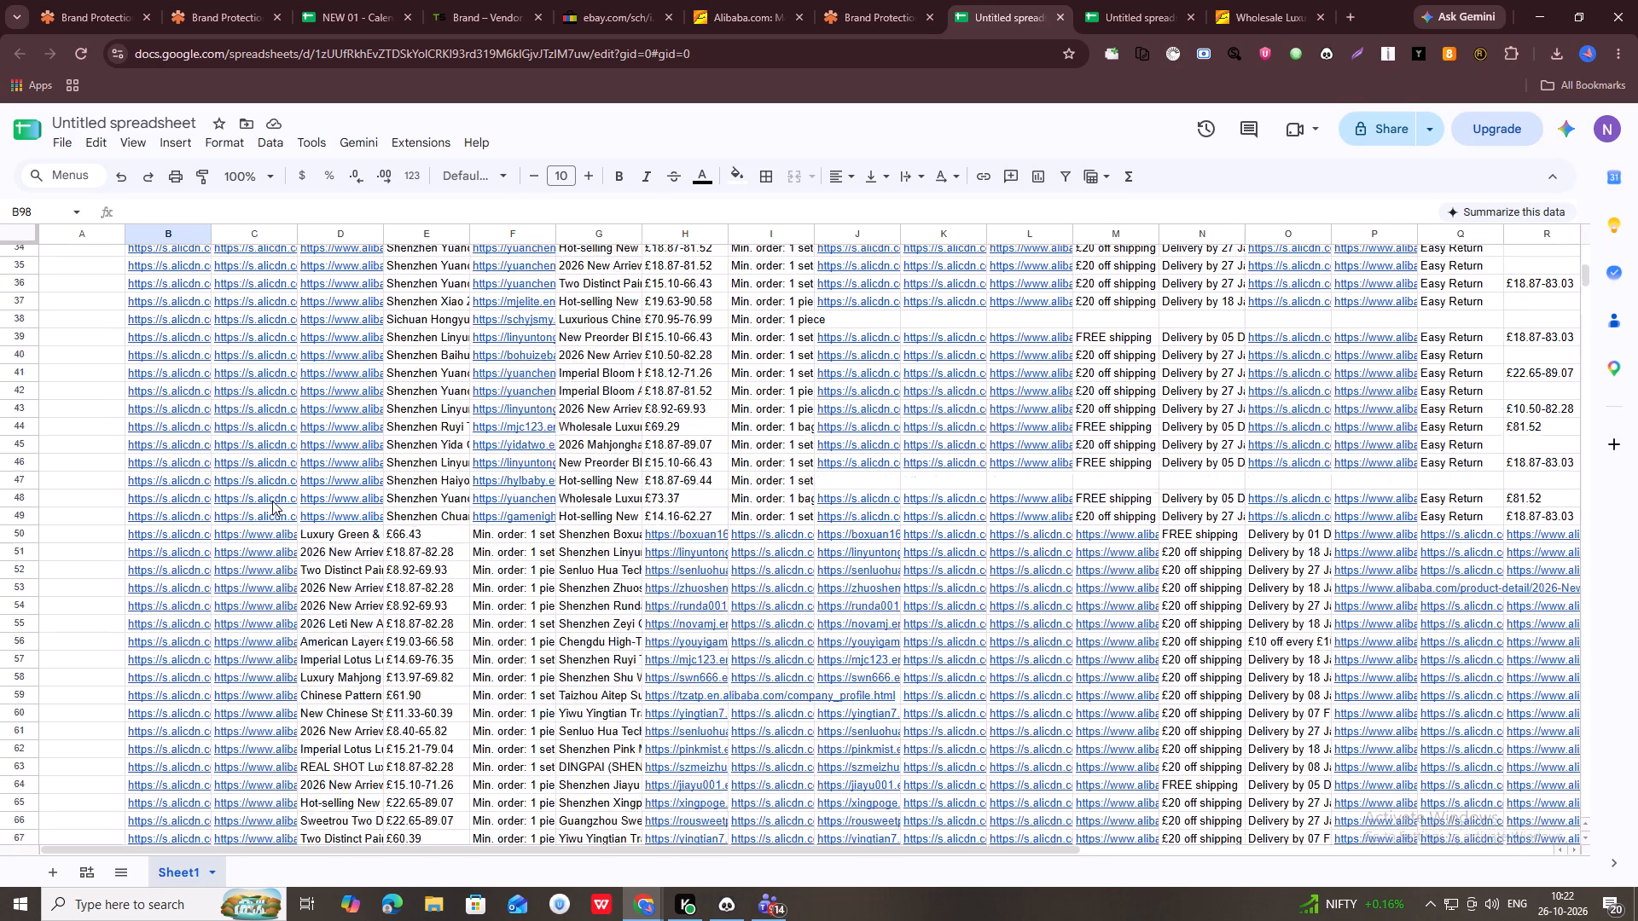
scroll(272, 501, "up", 14)
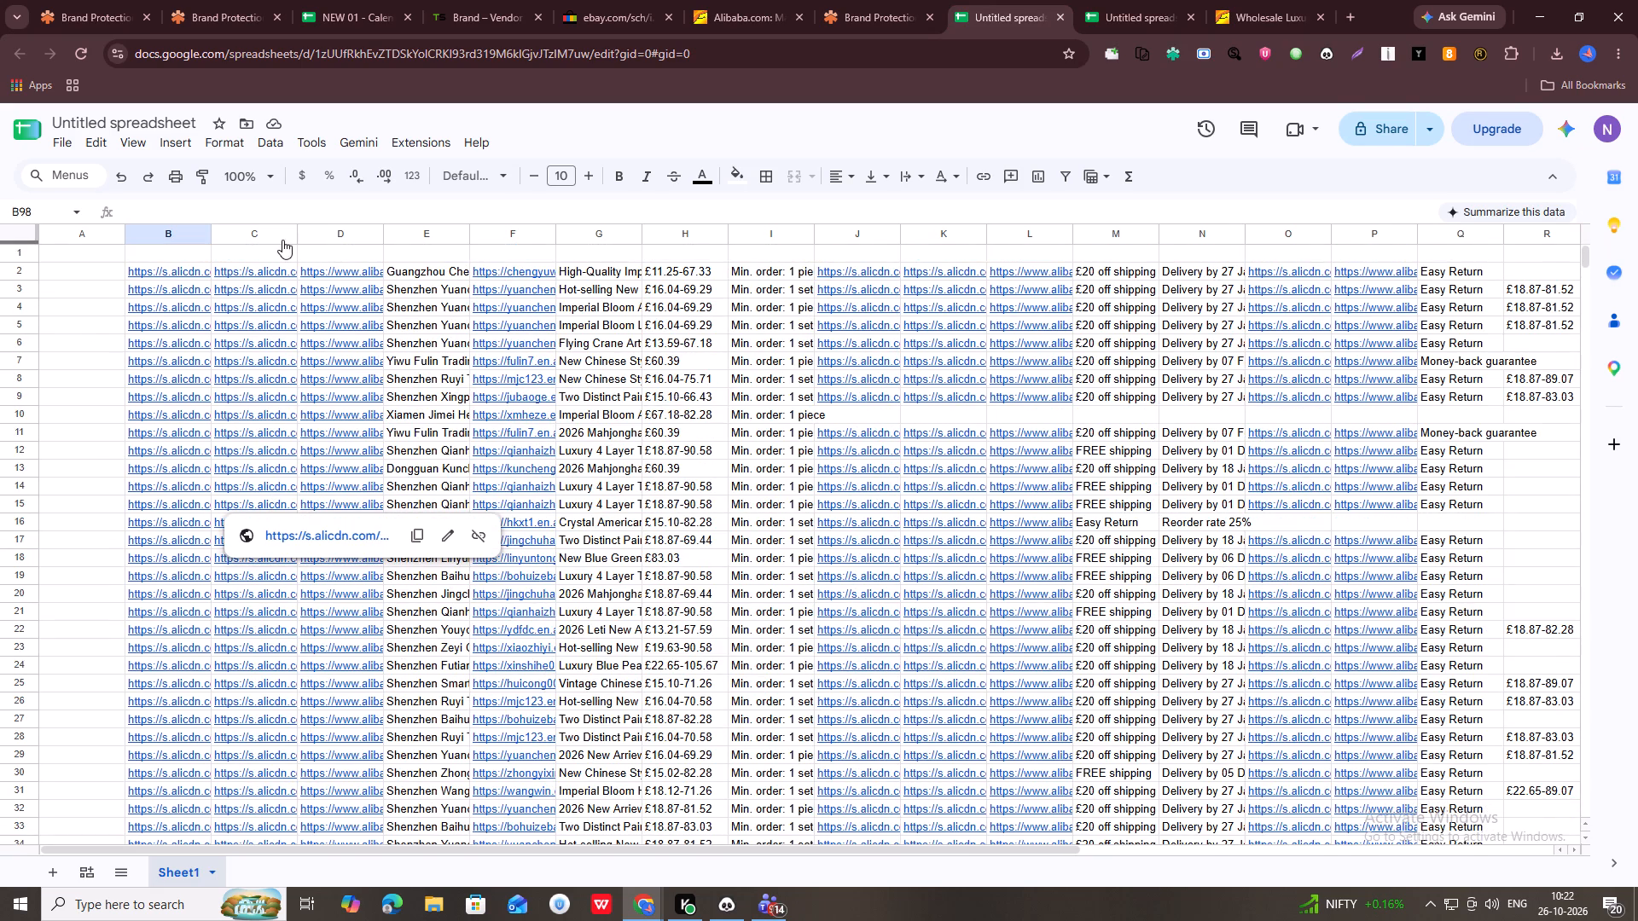
scroll(313, 600, "down", 13)
scroll(313, 600, "up", 6)
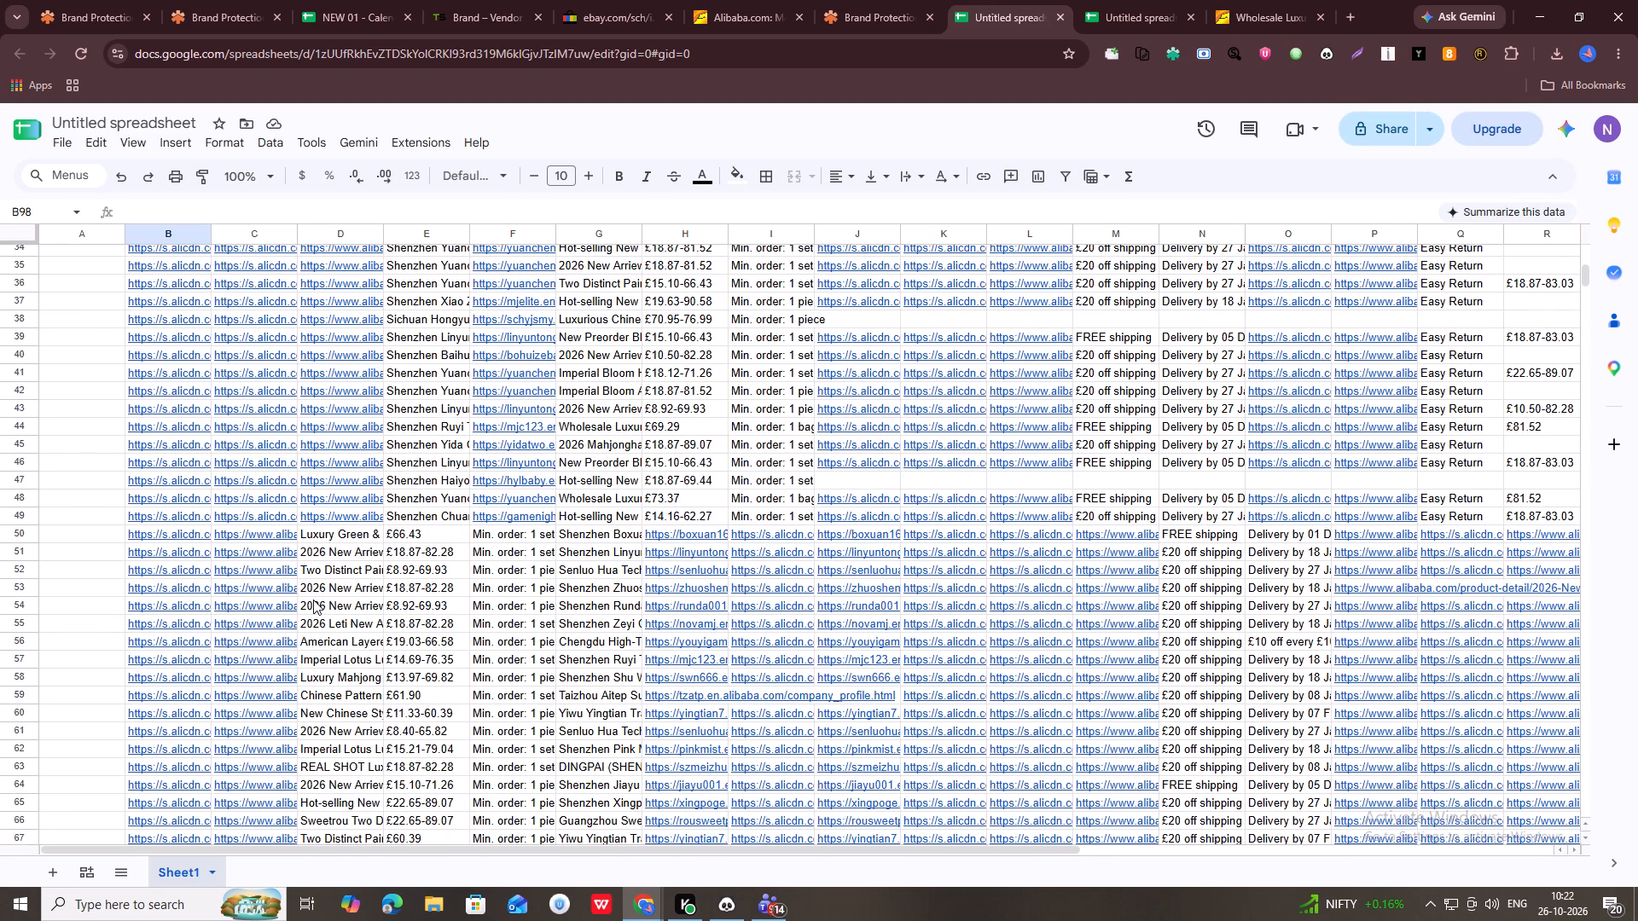
left_click(266, 519)
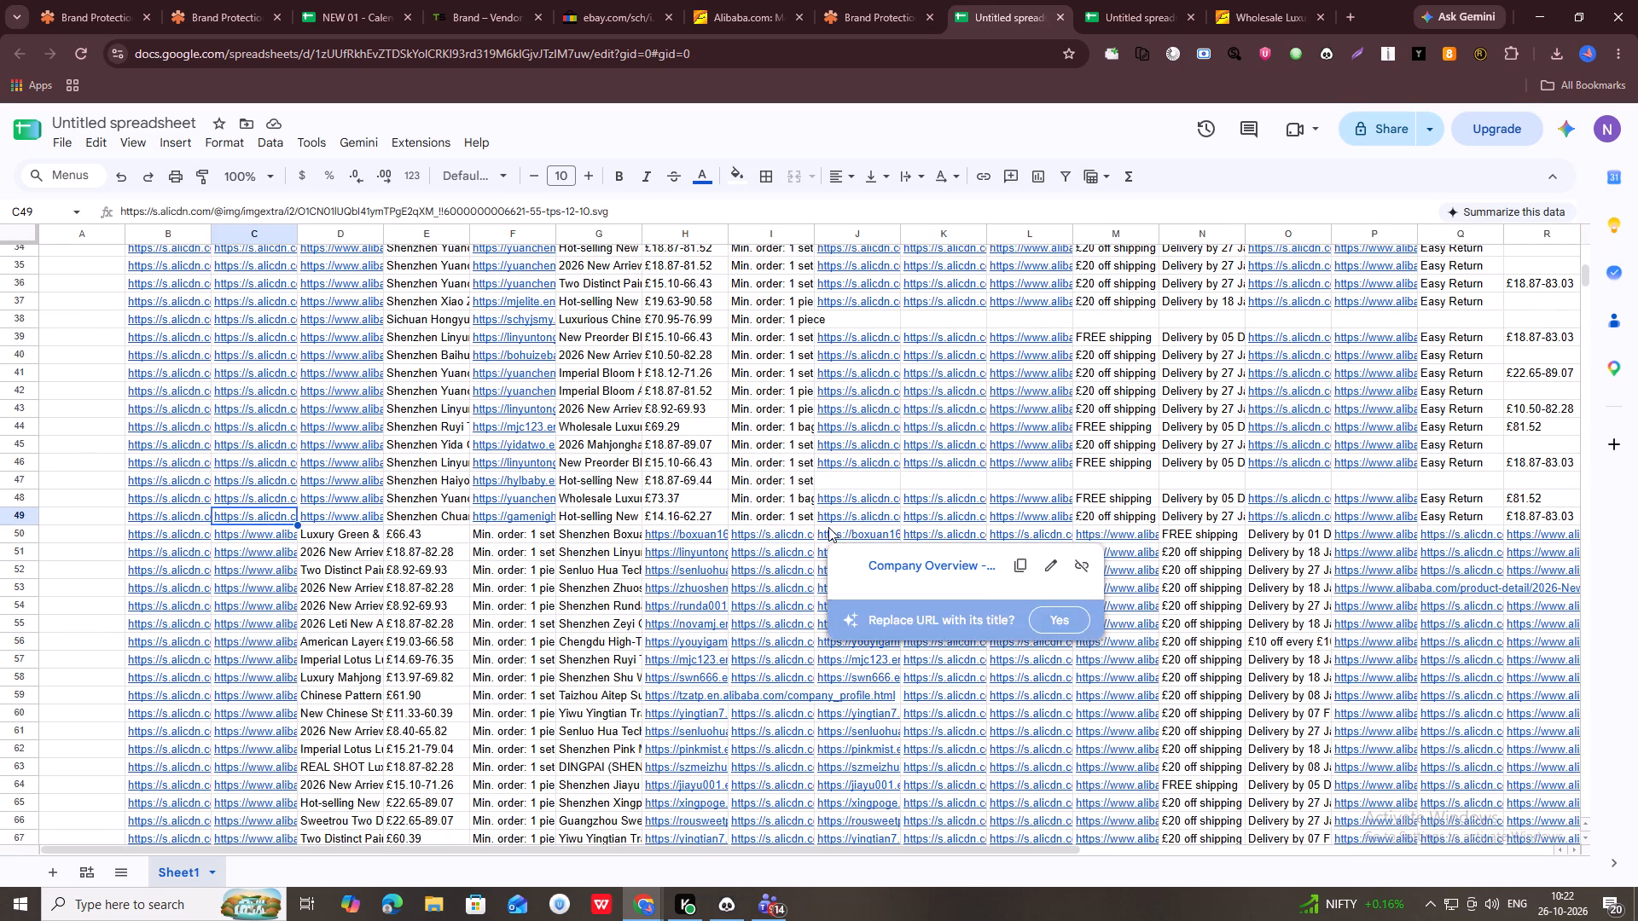
key("ctrl+shift+Up")
key("Delete")
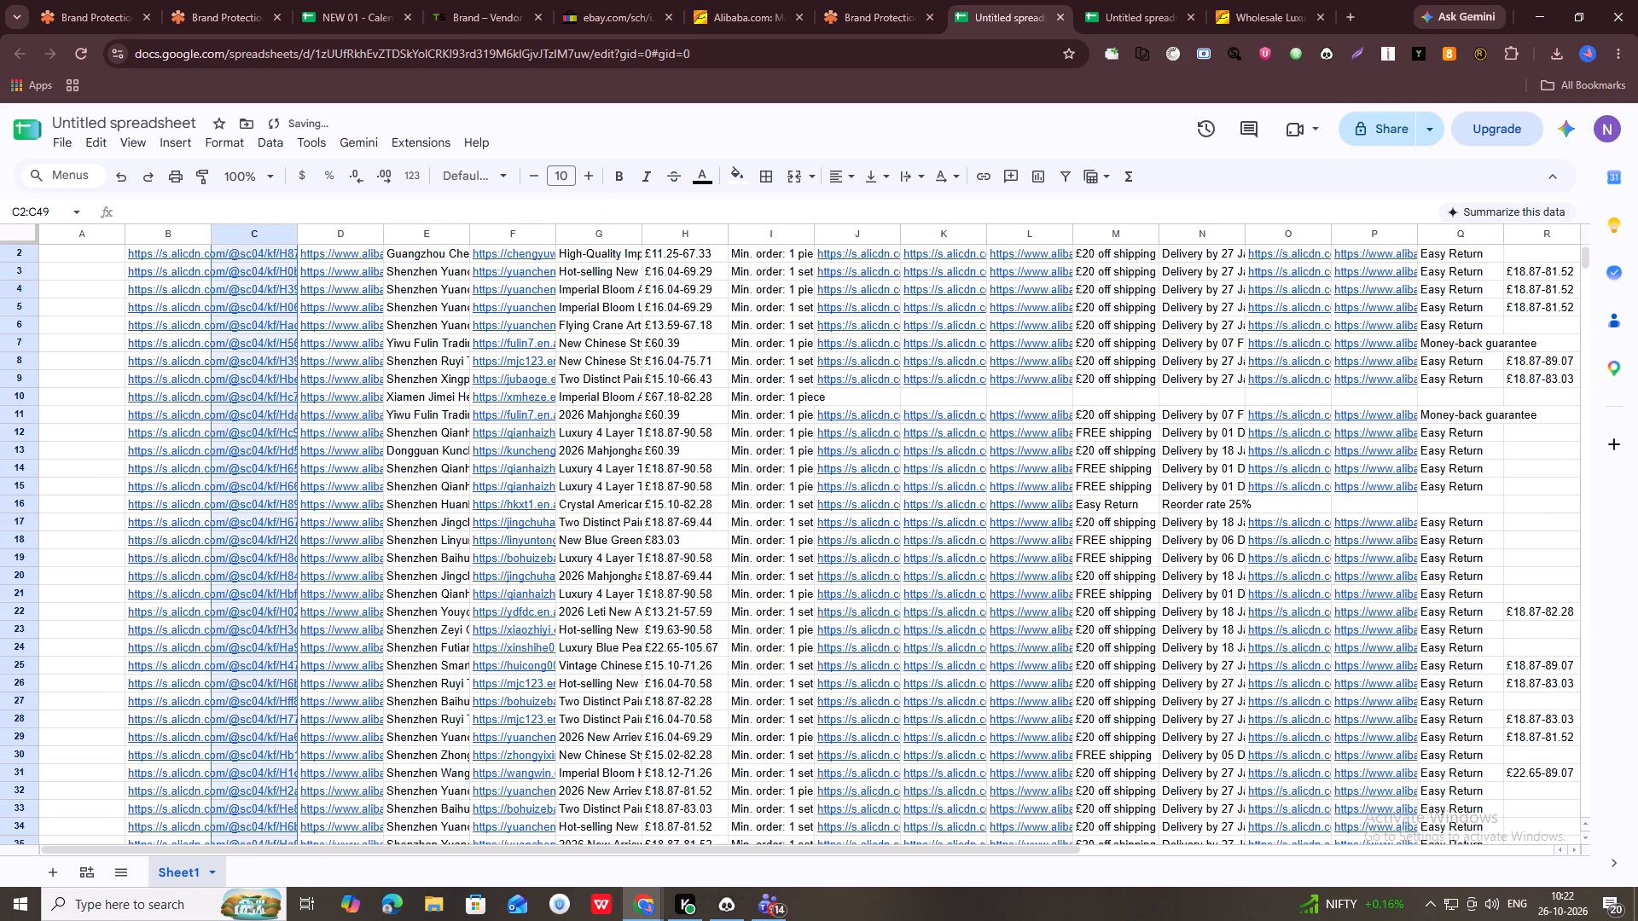
Move the Alibaba product links from cells D2:D49 into column C, starting at C2.
key("Right")
scroll(261, 528, "down", 2)
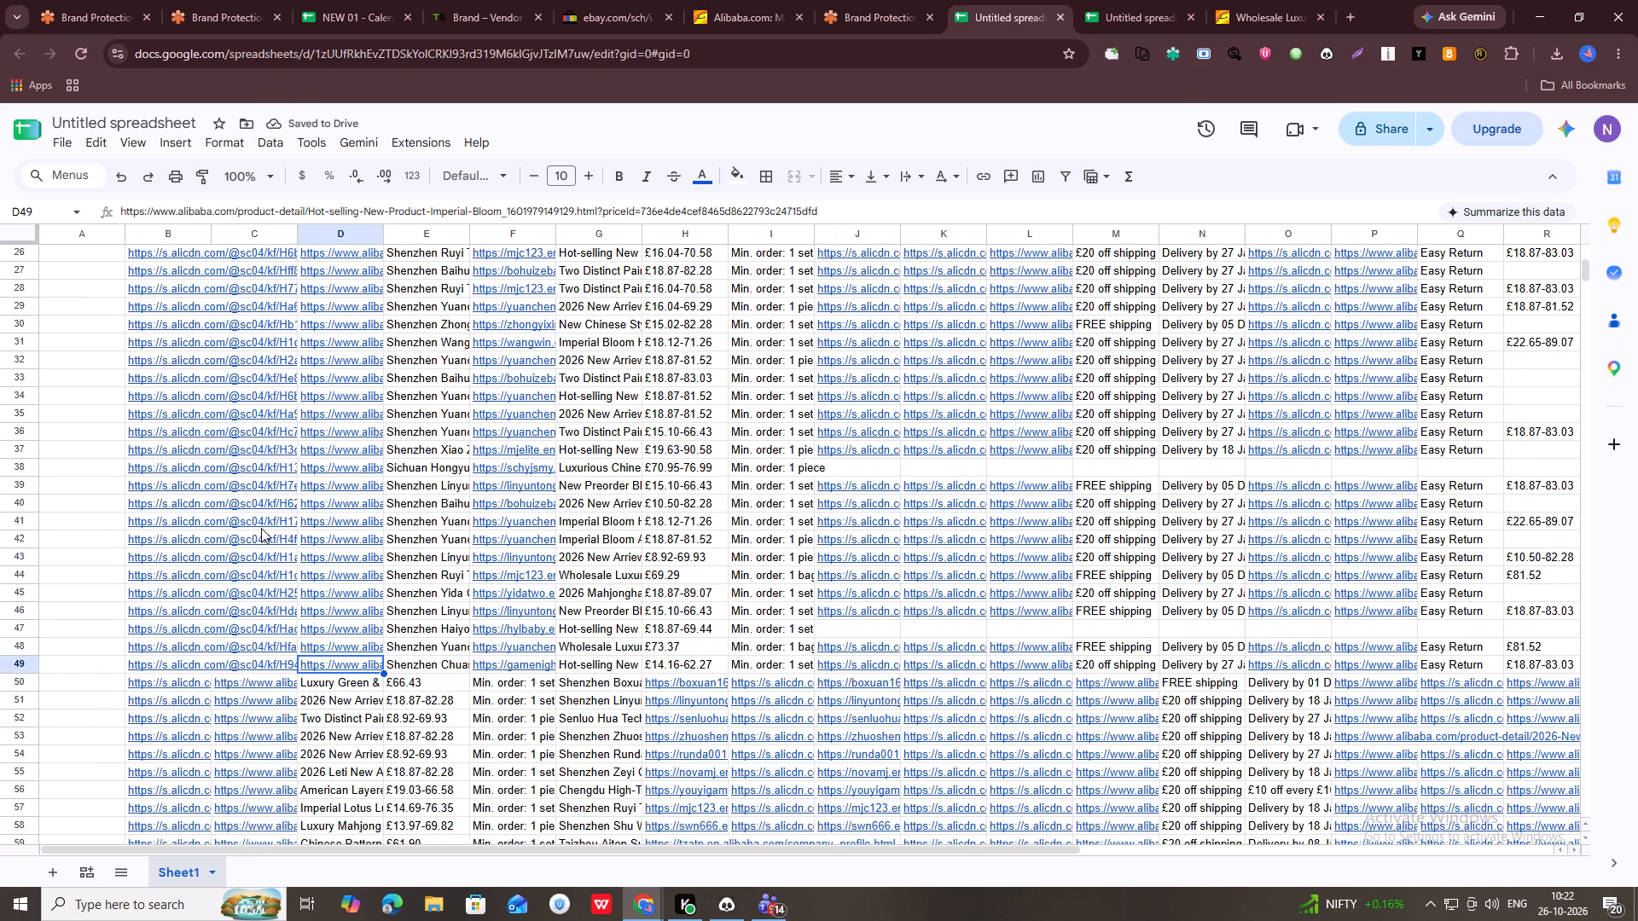
key("ctrl+shift+Up")
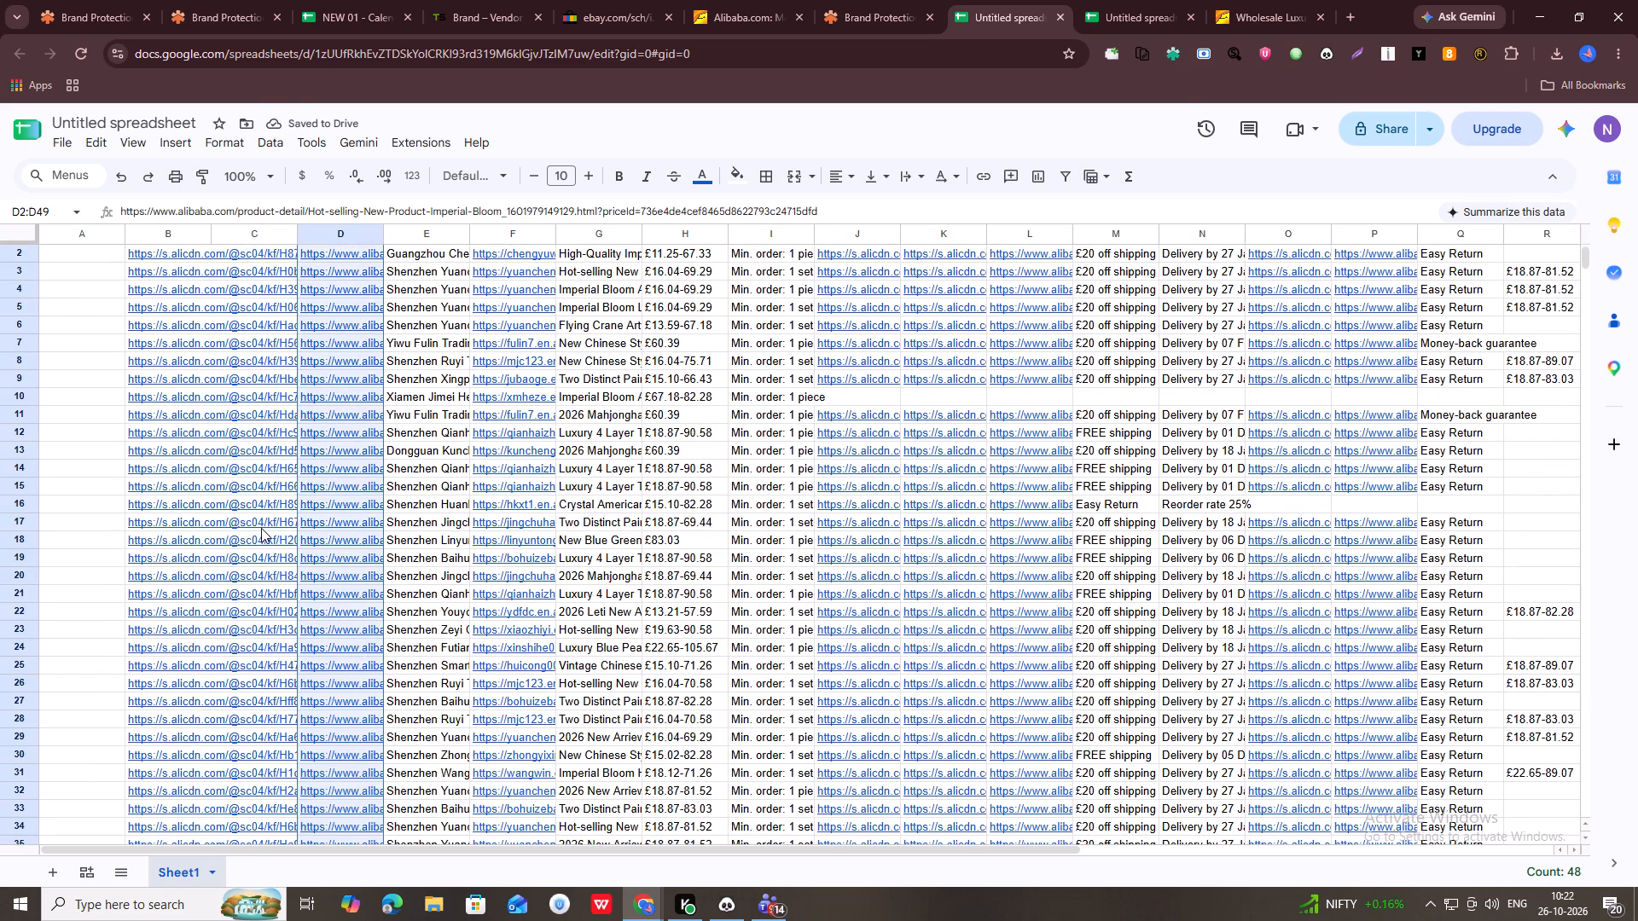
key("ctrl+x")
key("Left")
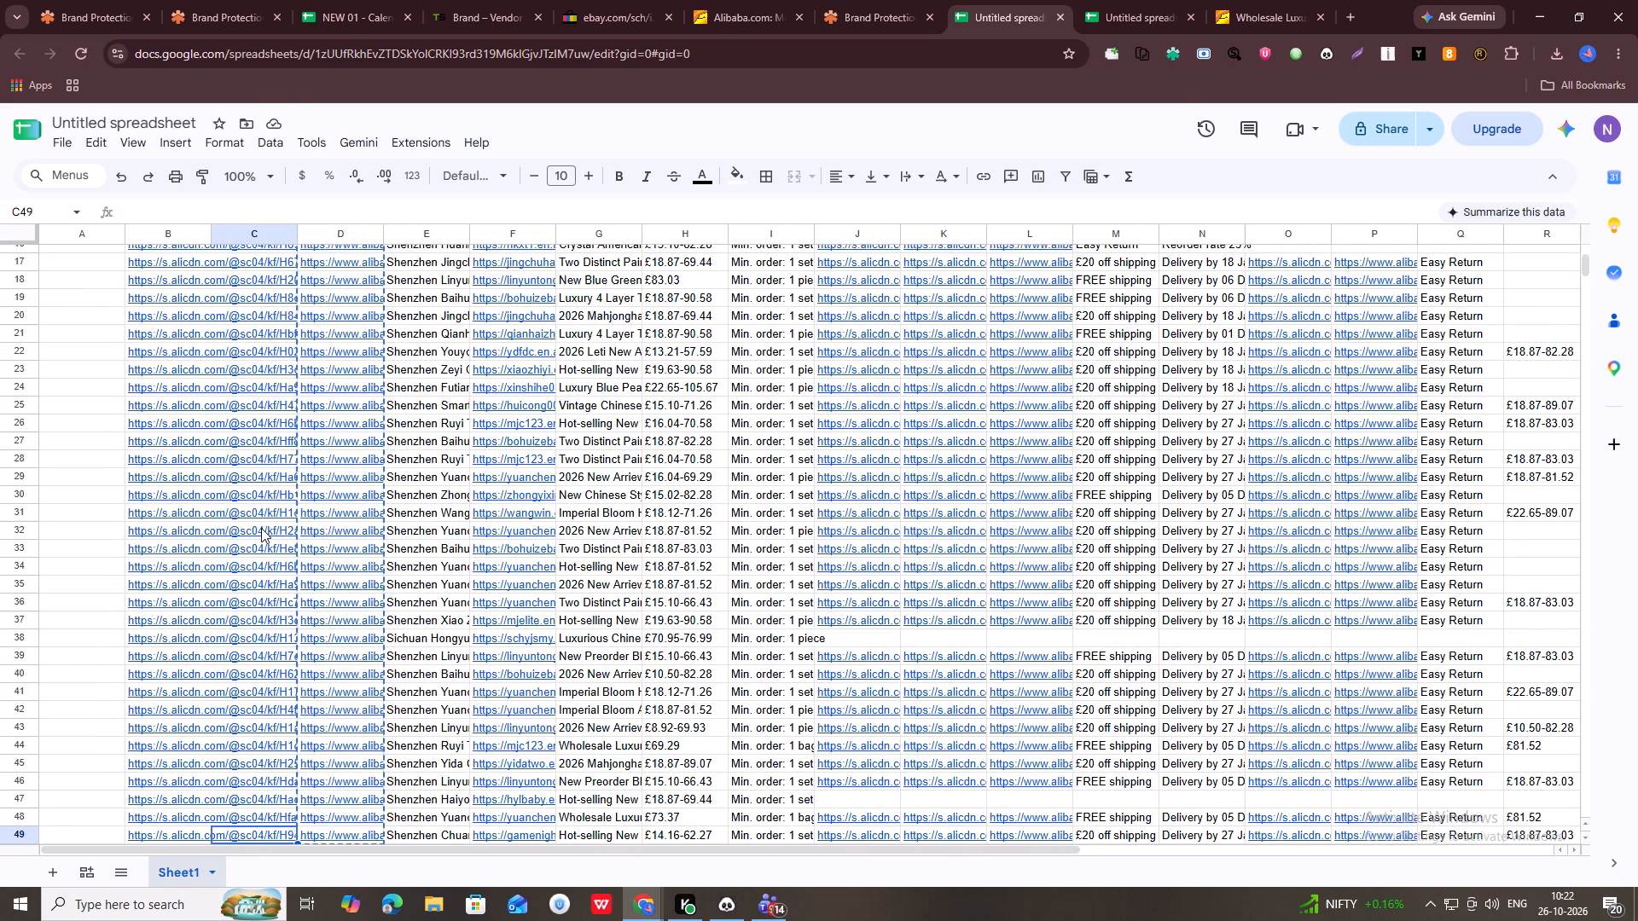
key("ctrl+Up")
key("Down")
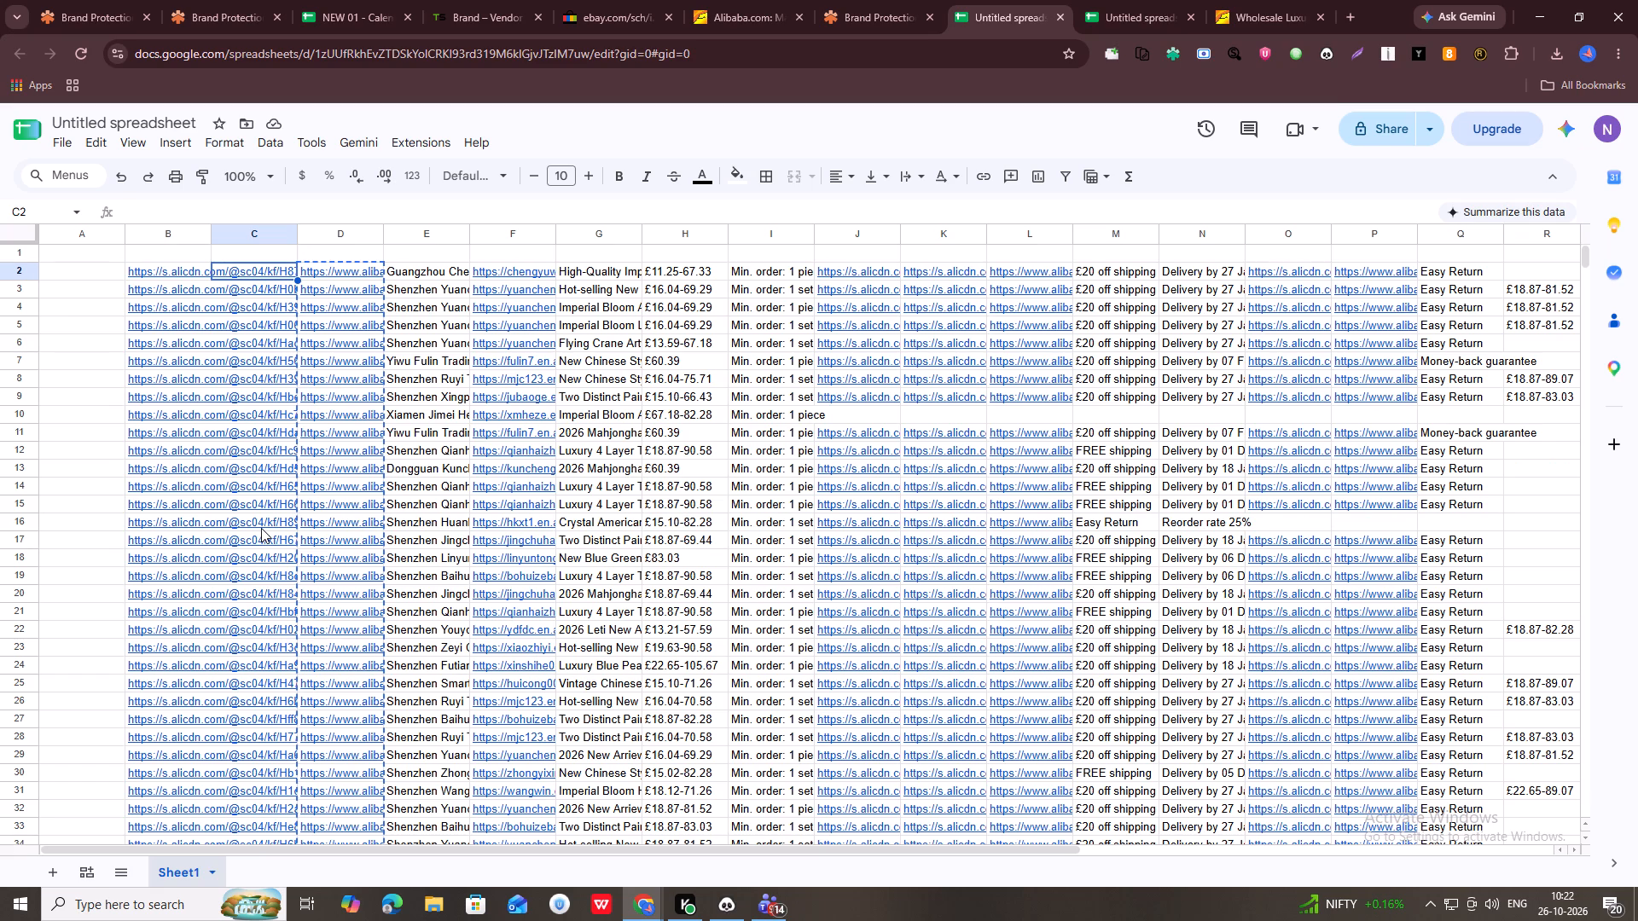
key("ctrl+v")
Clear the company profile links, prices and minimum-order details from columns F, H and I.
key("Right")
key("Right")
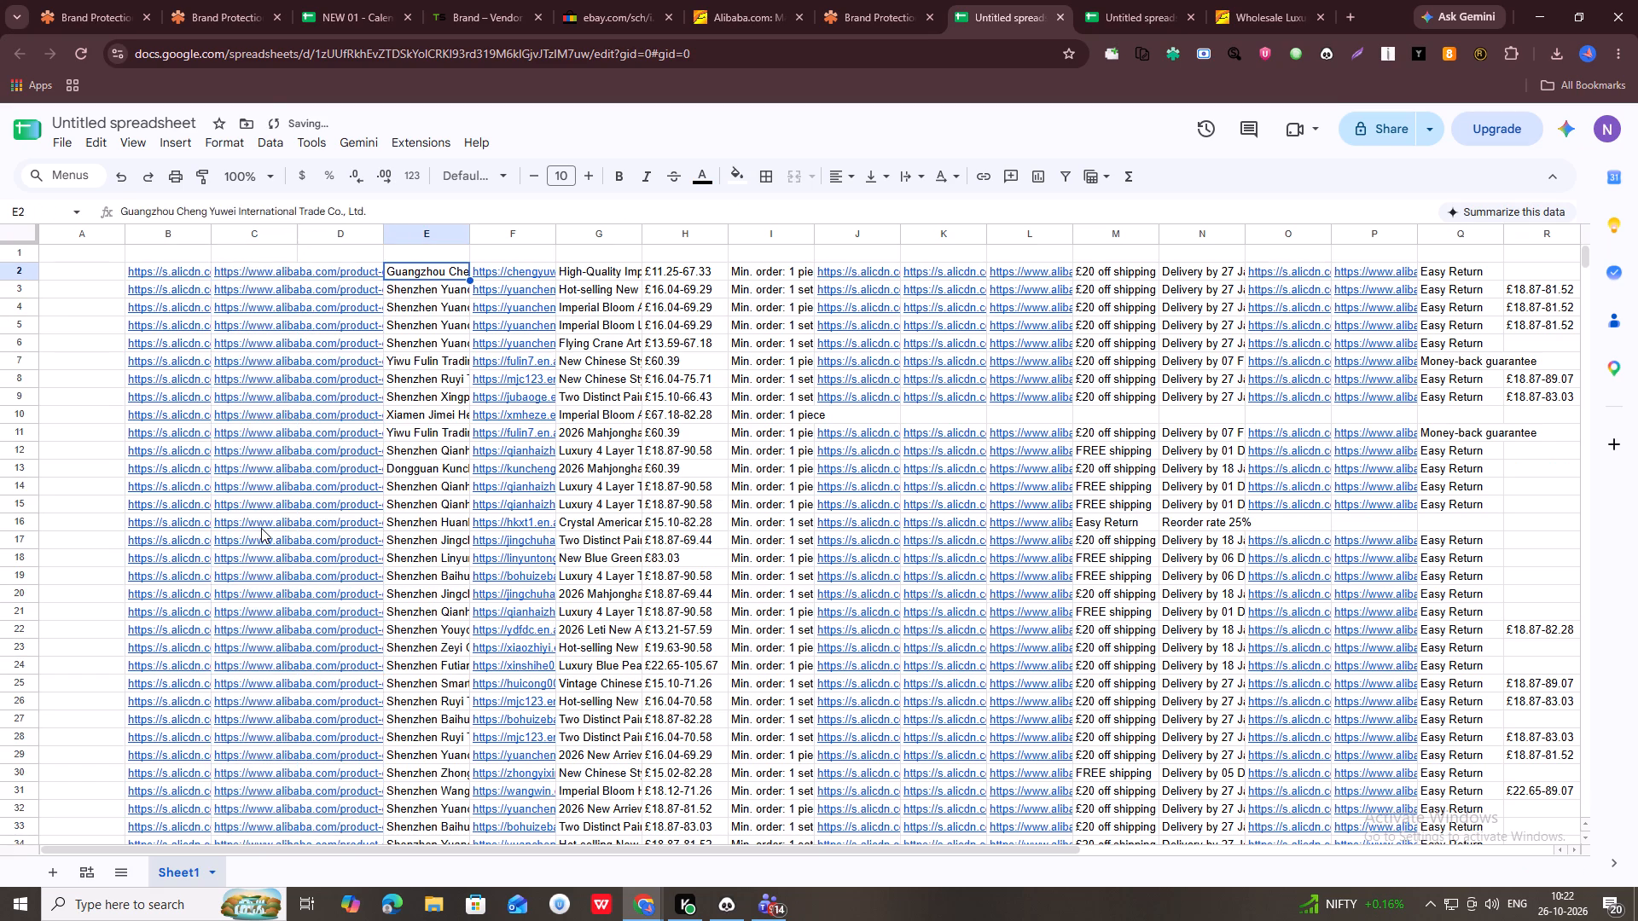
key("Right")
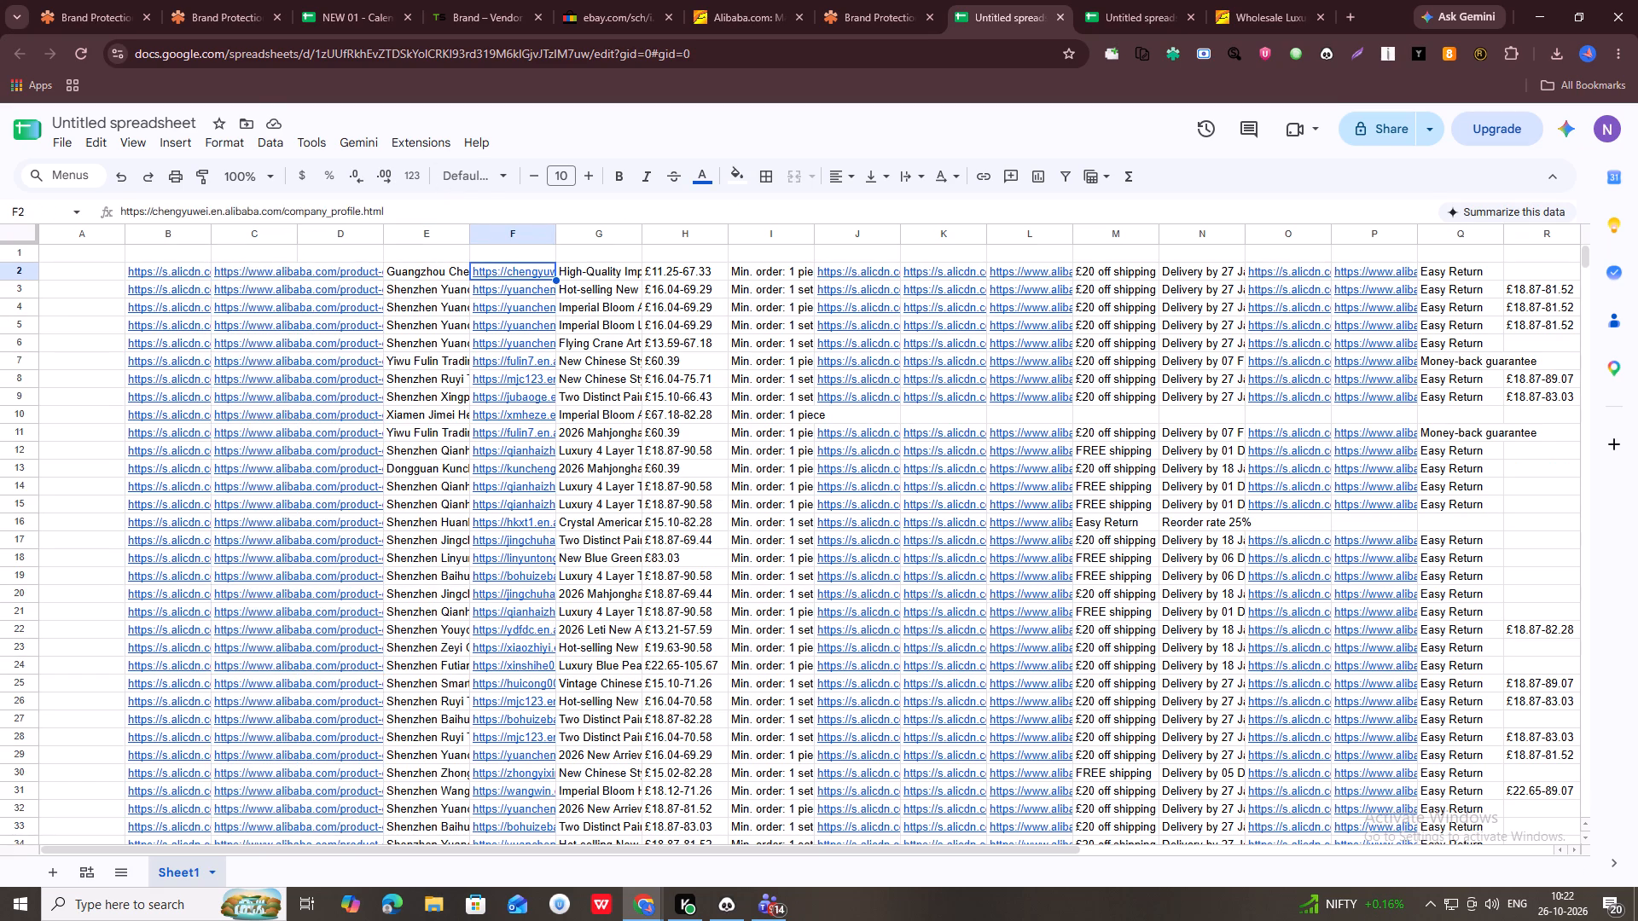
left_click(514, 229)
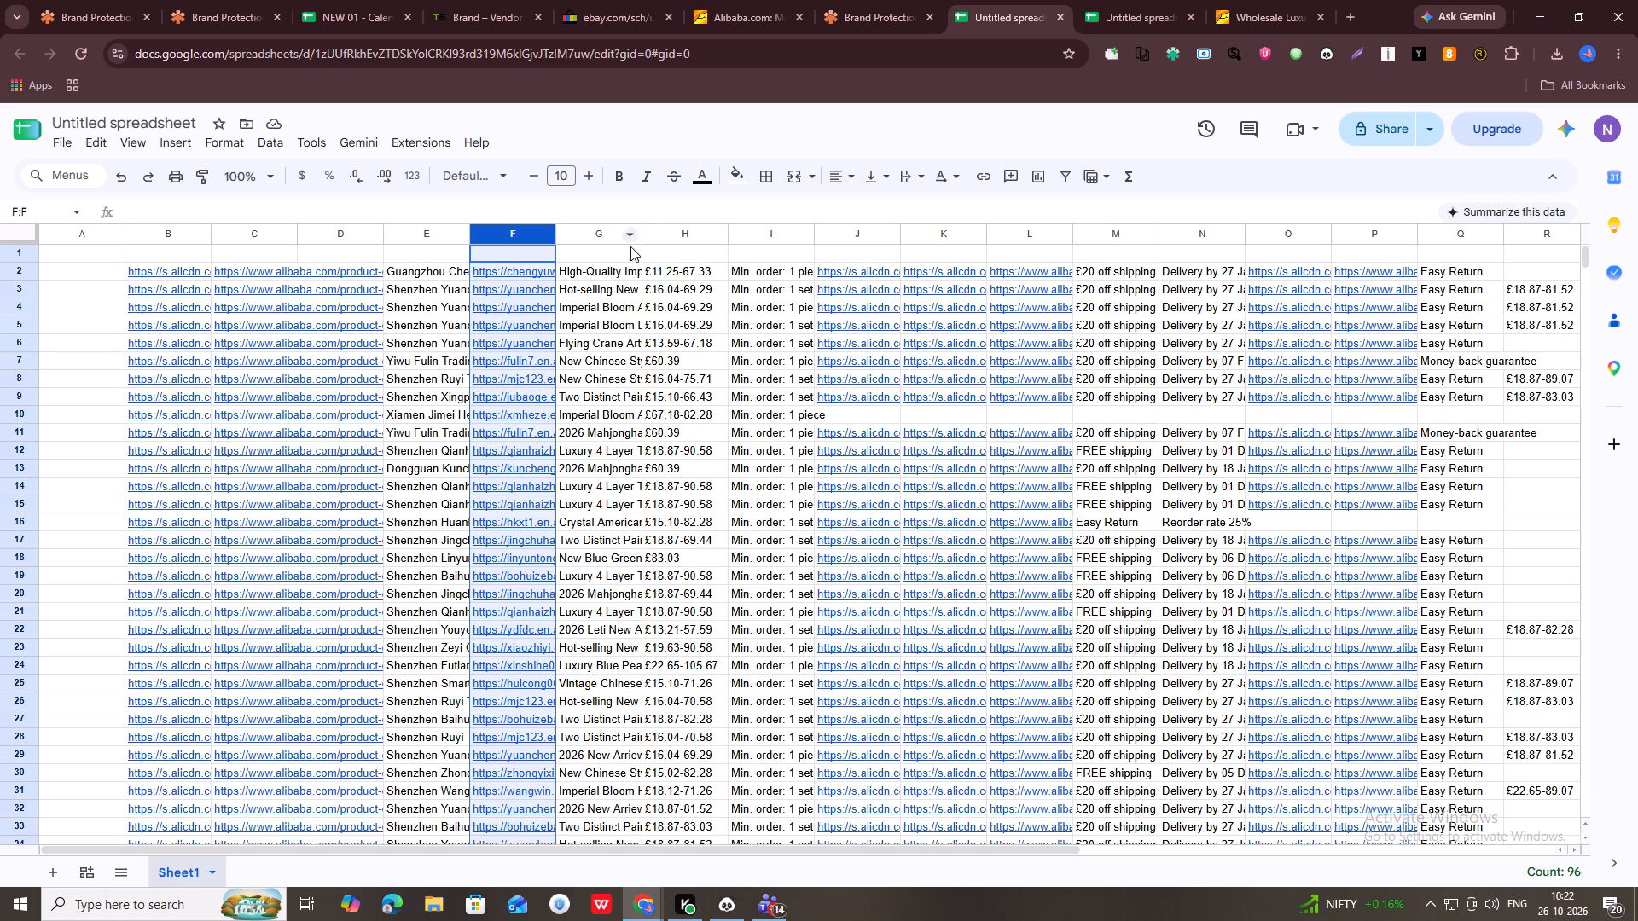
left_click(692, 236, "ctrl")
left_click(764, 226, "ctrl")
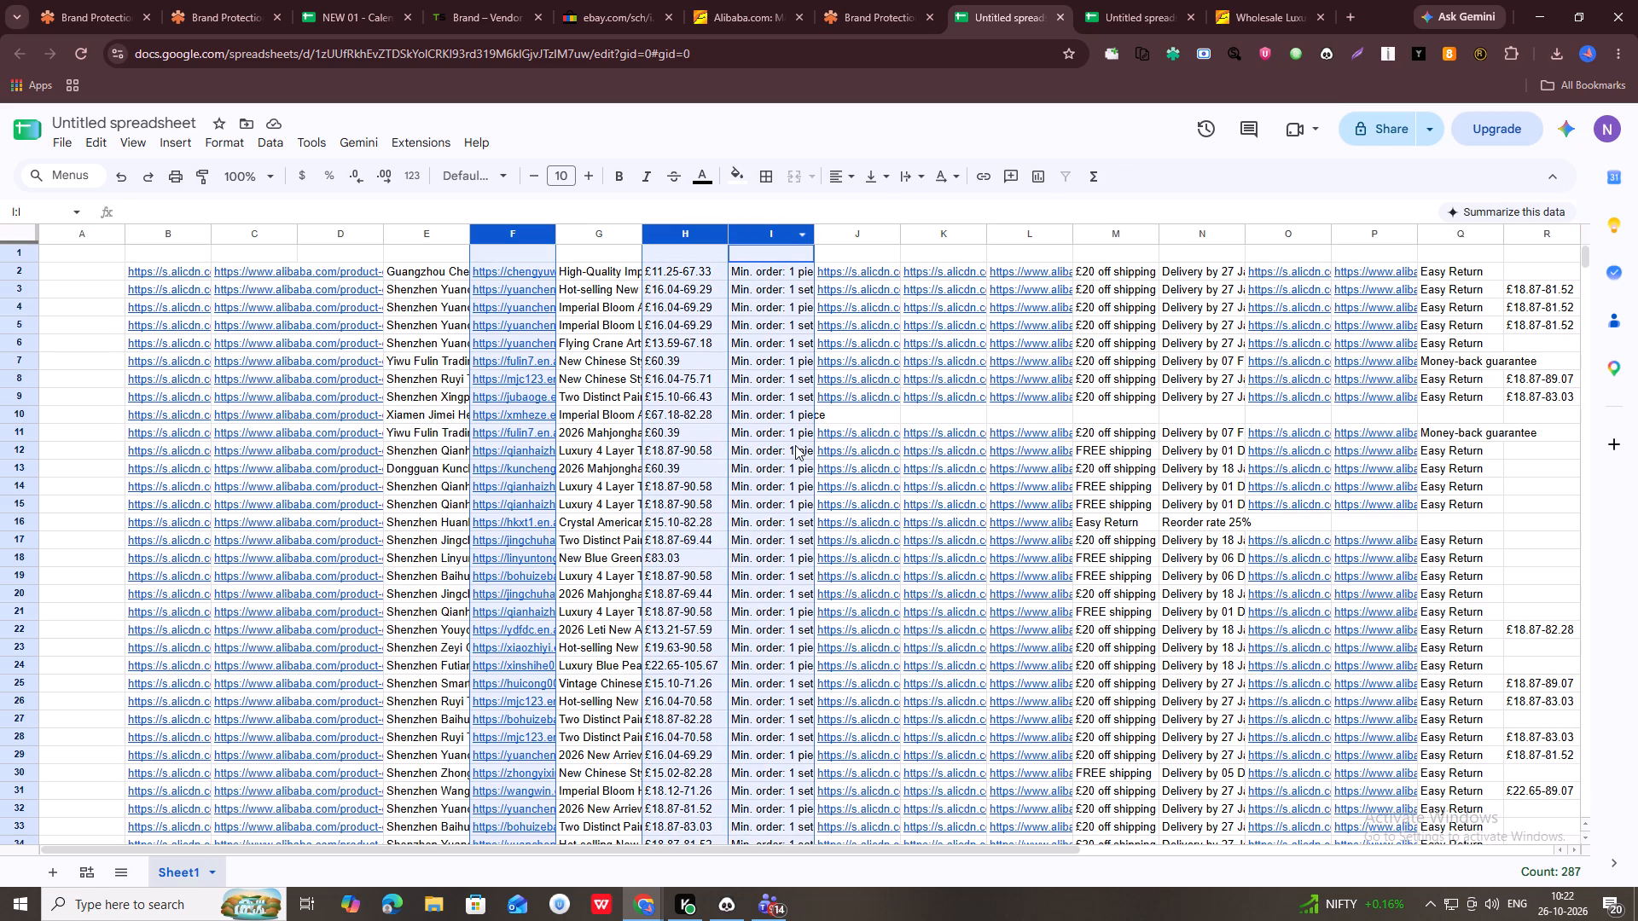
key("Delete")
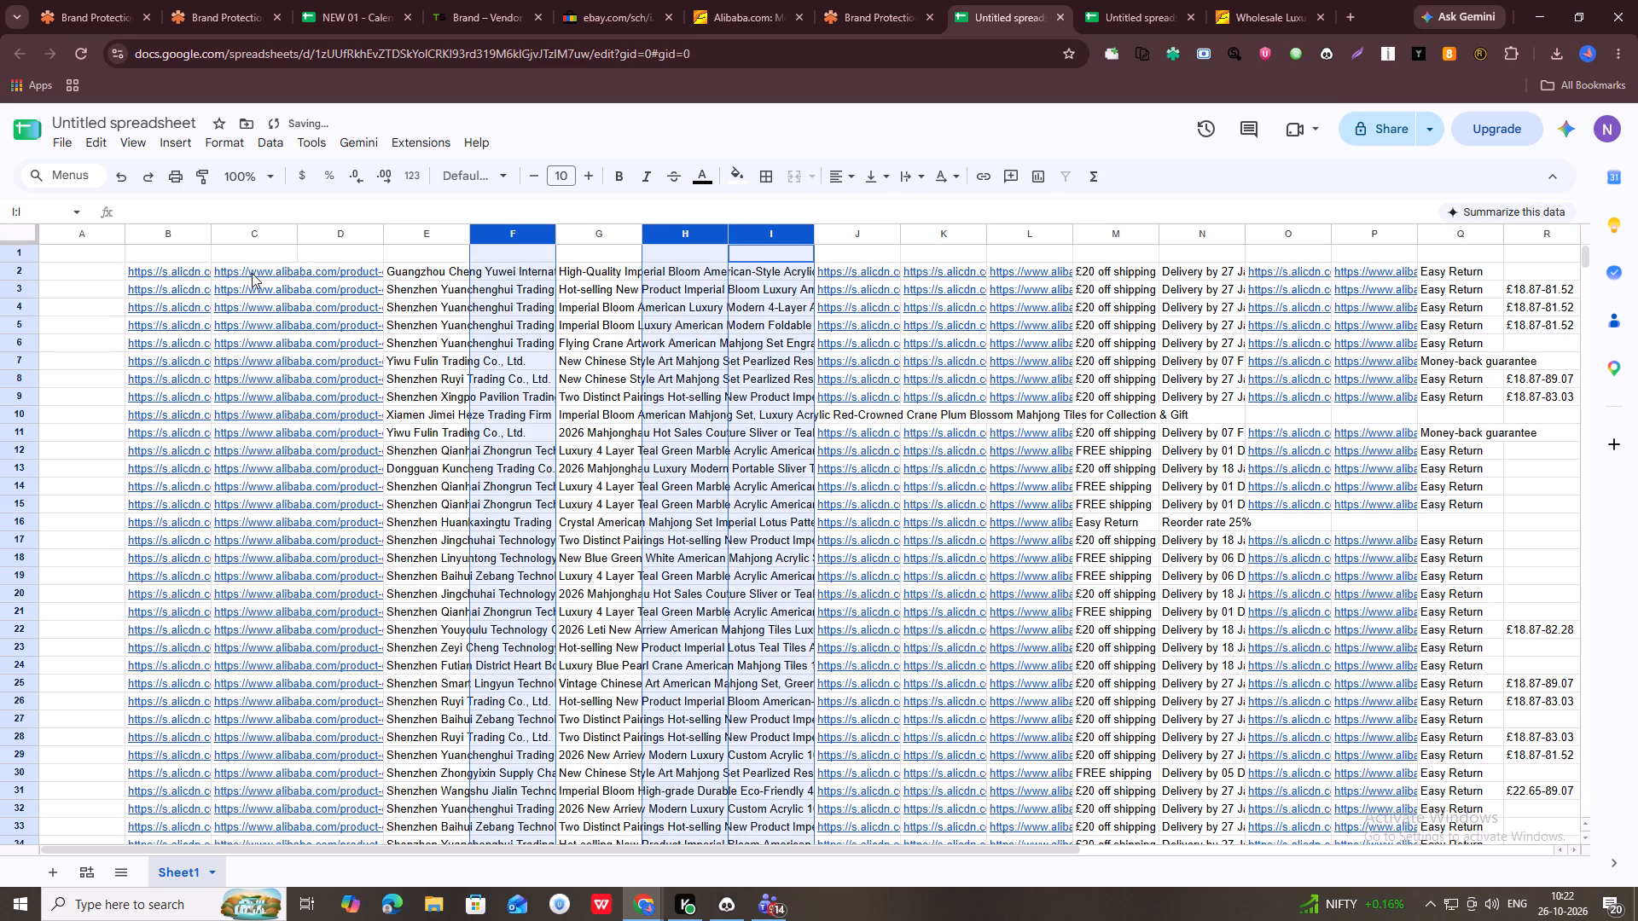
Open the image link in cell B2 to check the picture, and close its tab.
left_click(177, 273)
left_click(210, 302)
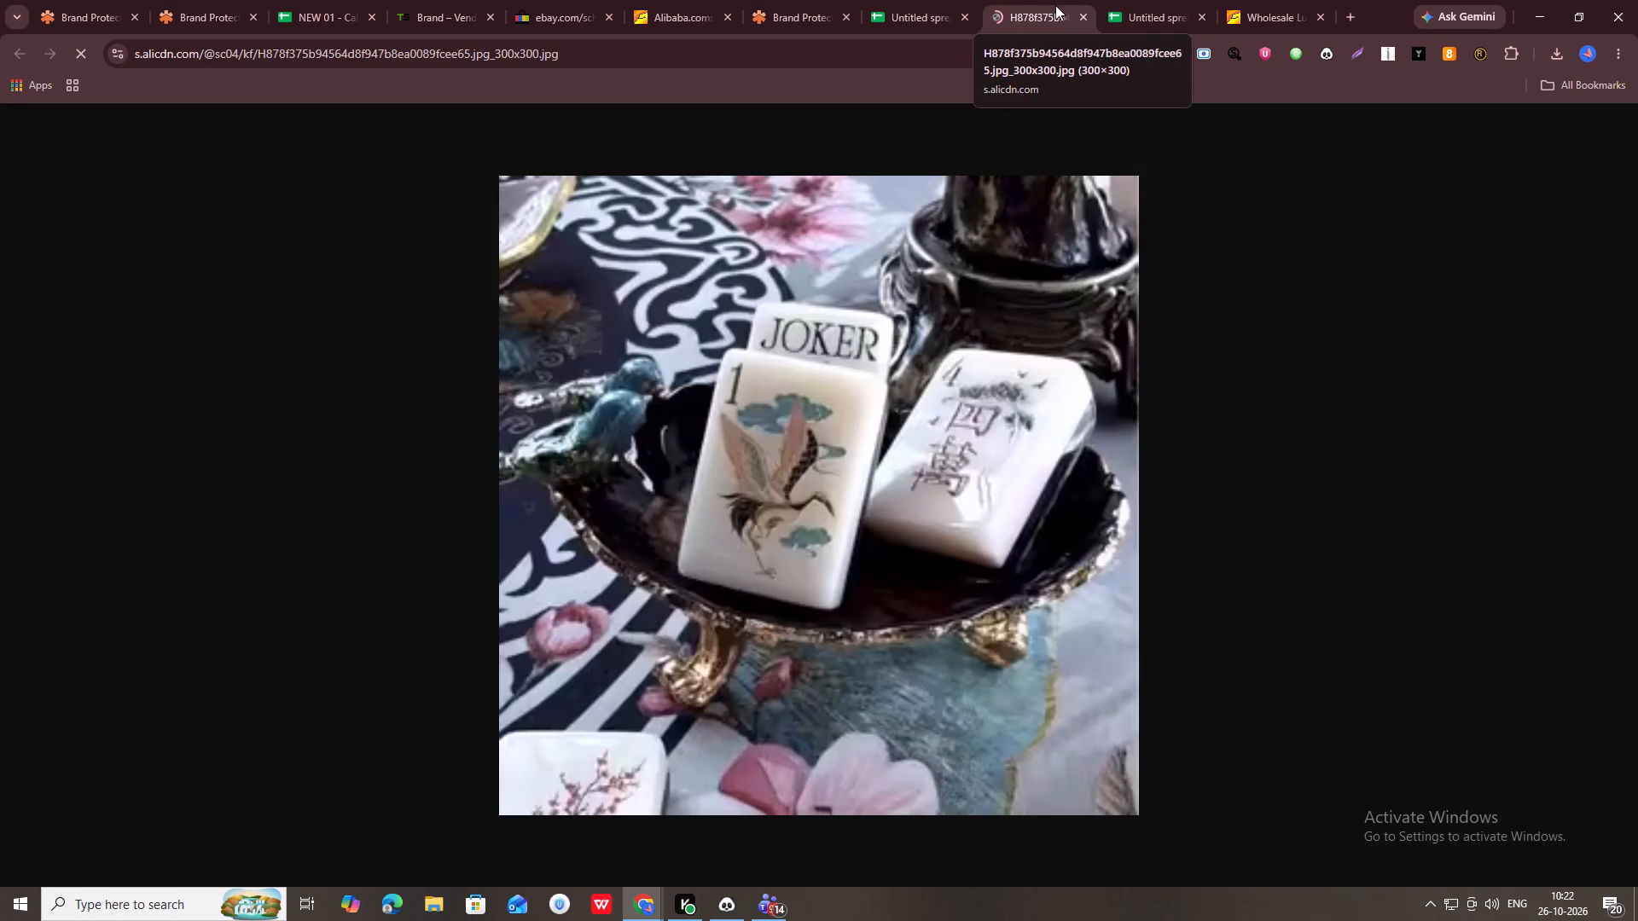
middle_click(1039, 5)
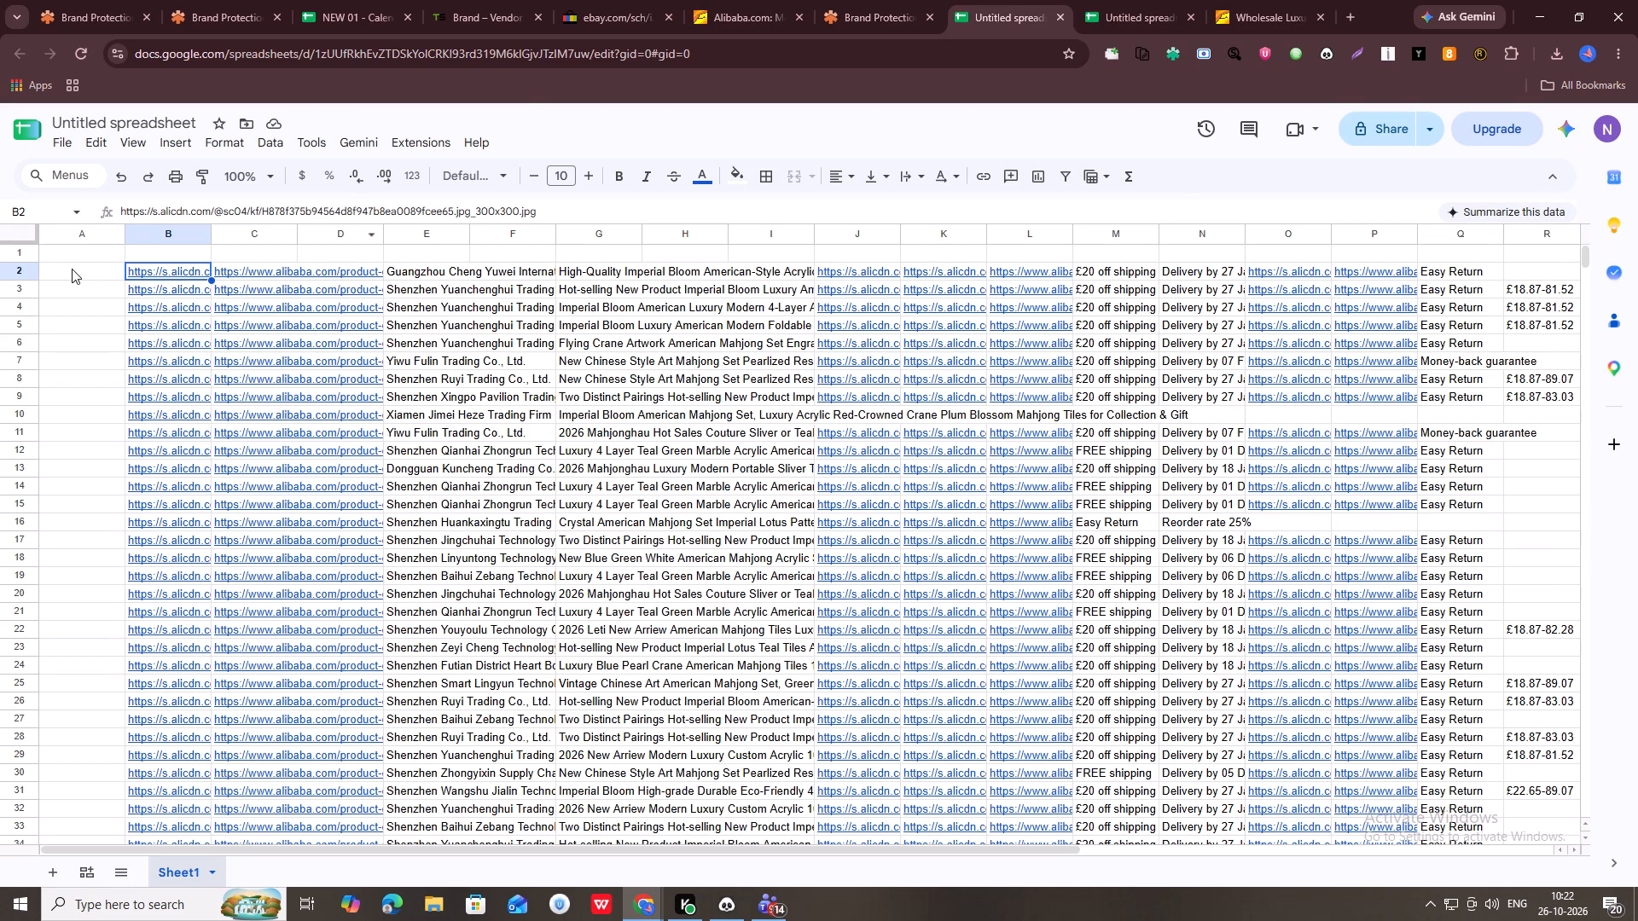
Enter the formula =IMAGE(B2) in cell A2 and allow formulas to access external data.
left_click(72, 269)
key("minus")
key("BackSpace")
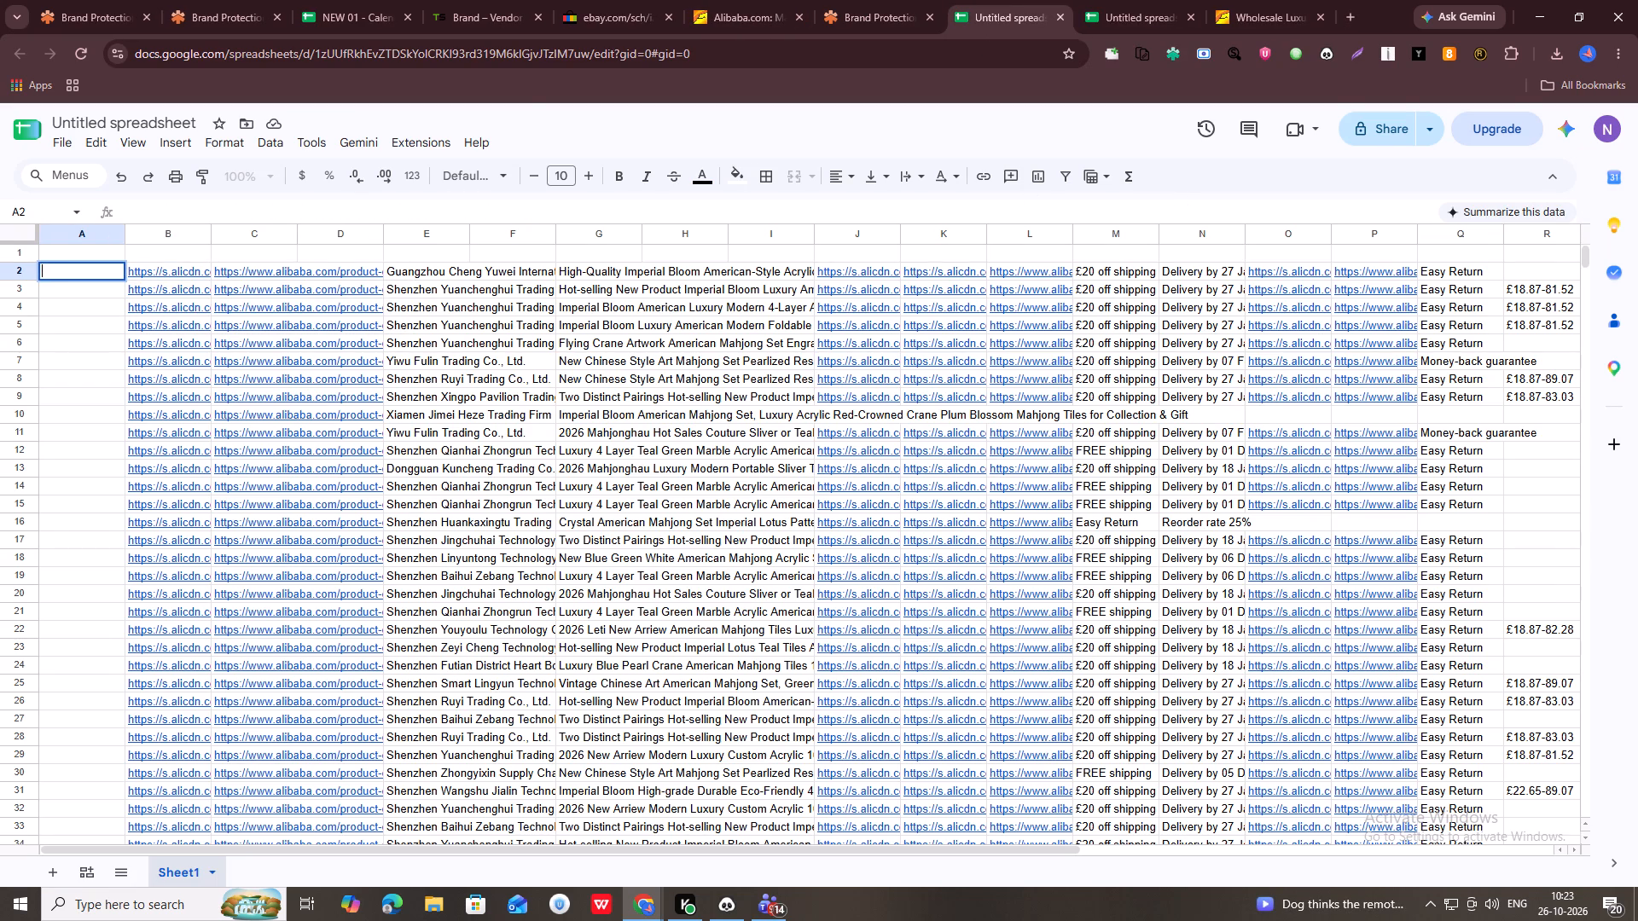
type("=image")
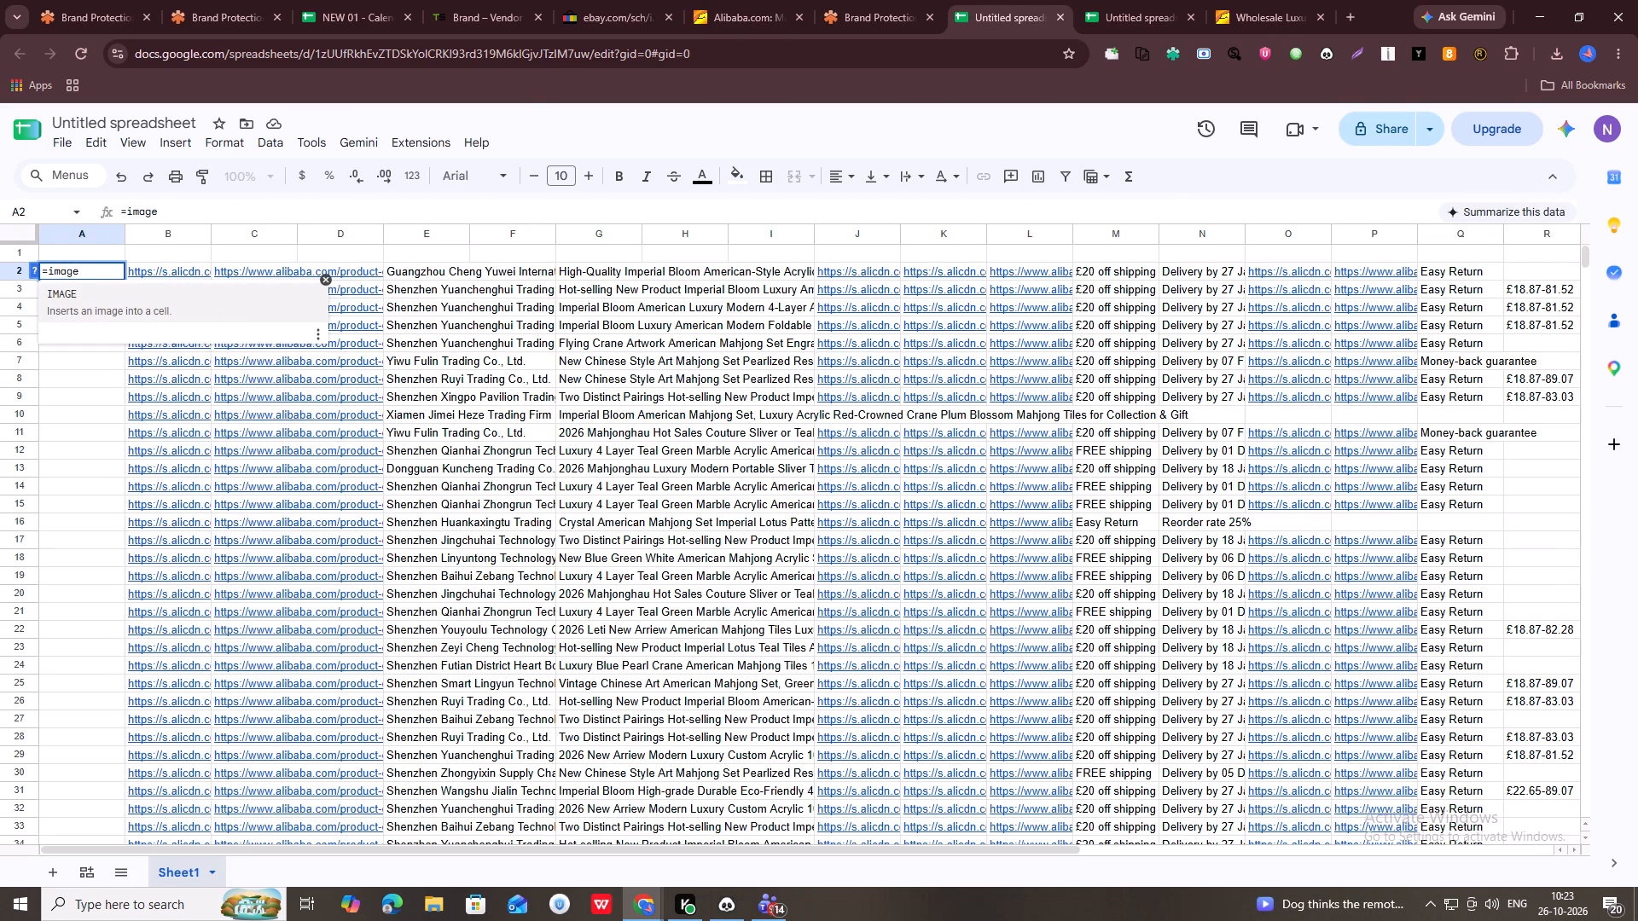
key("shift+parenleft")
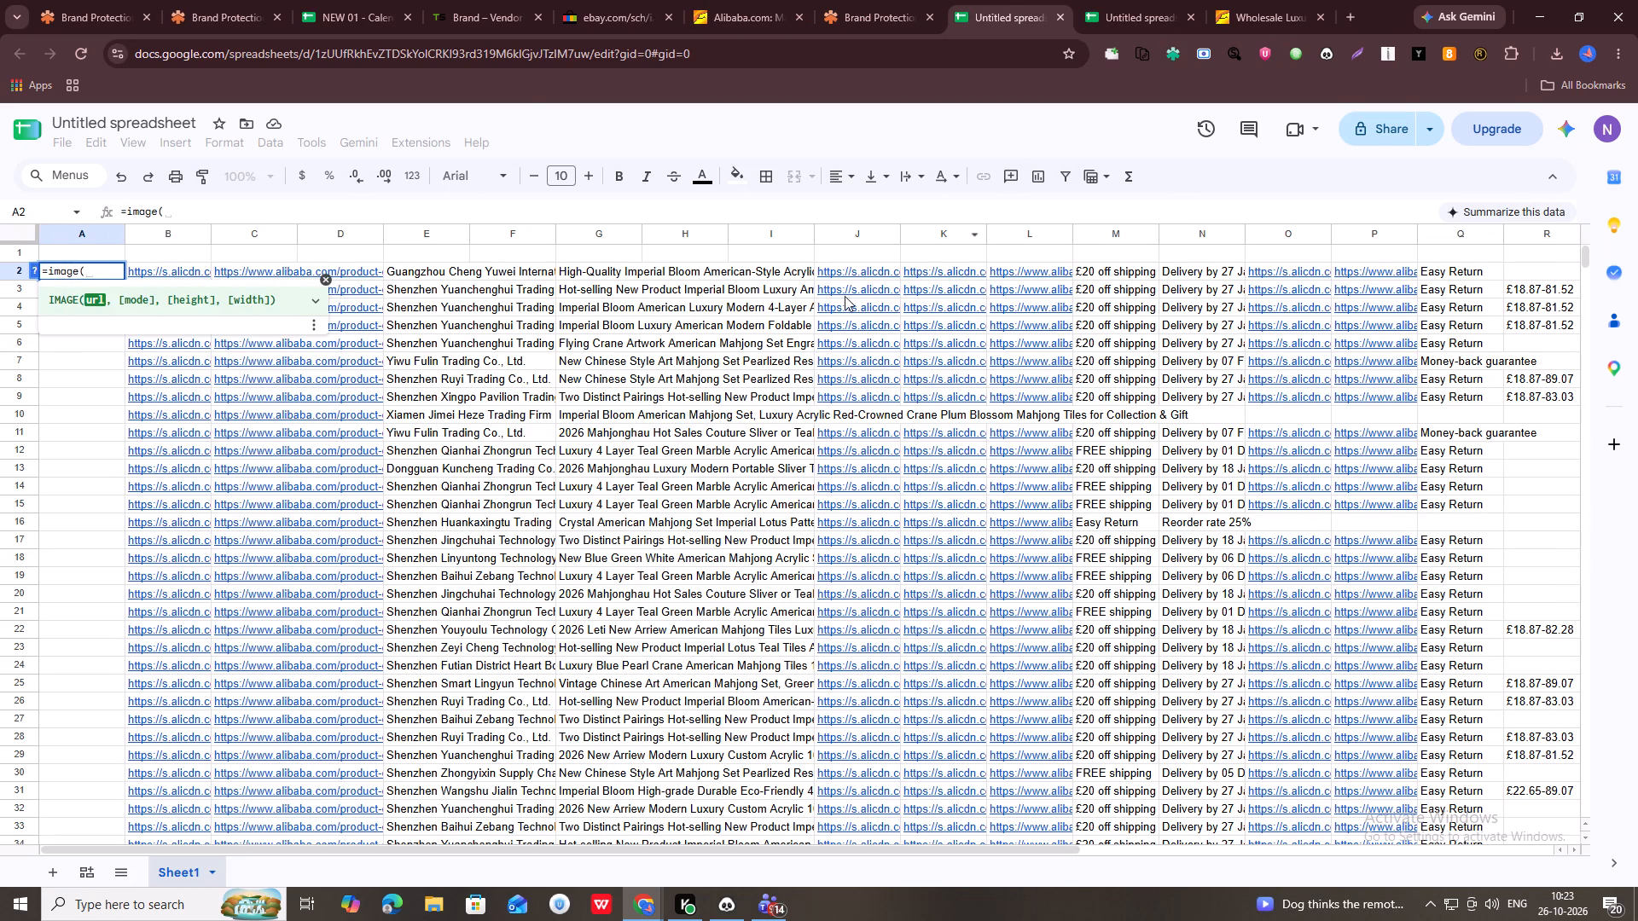
left_click(188, 272)
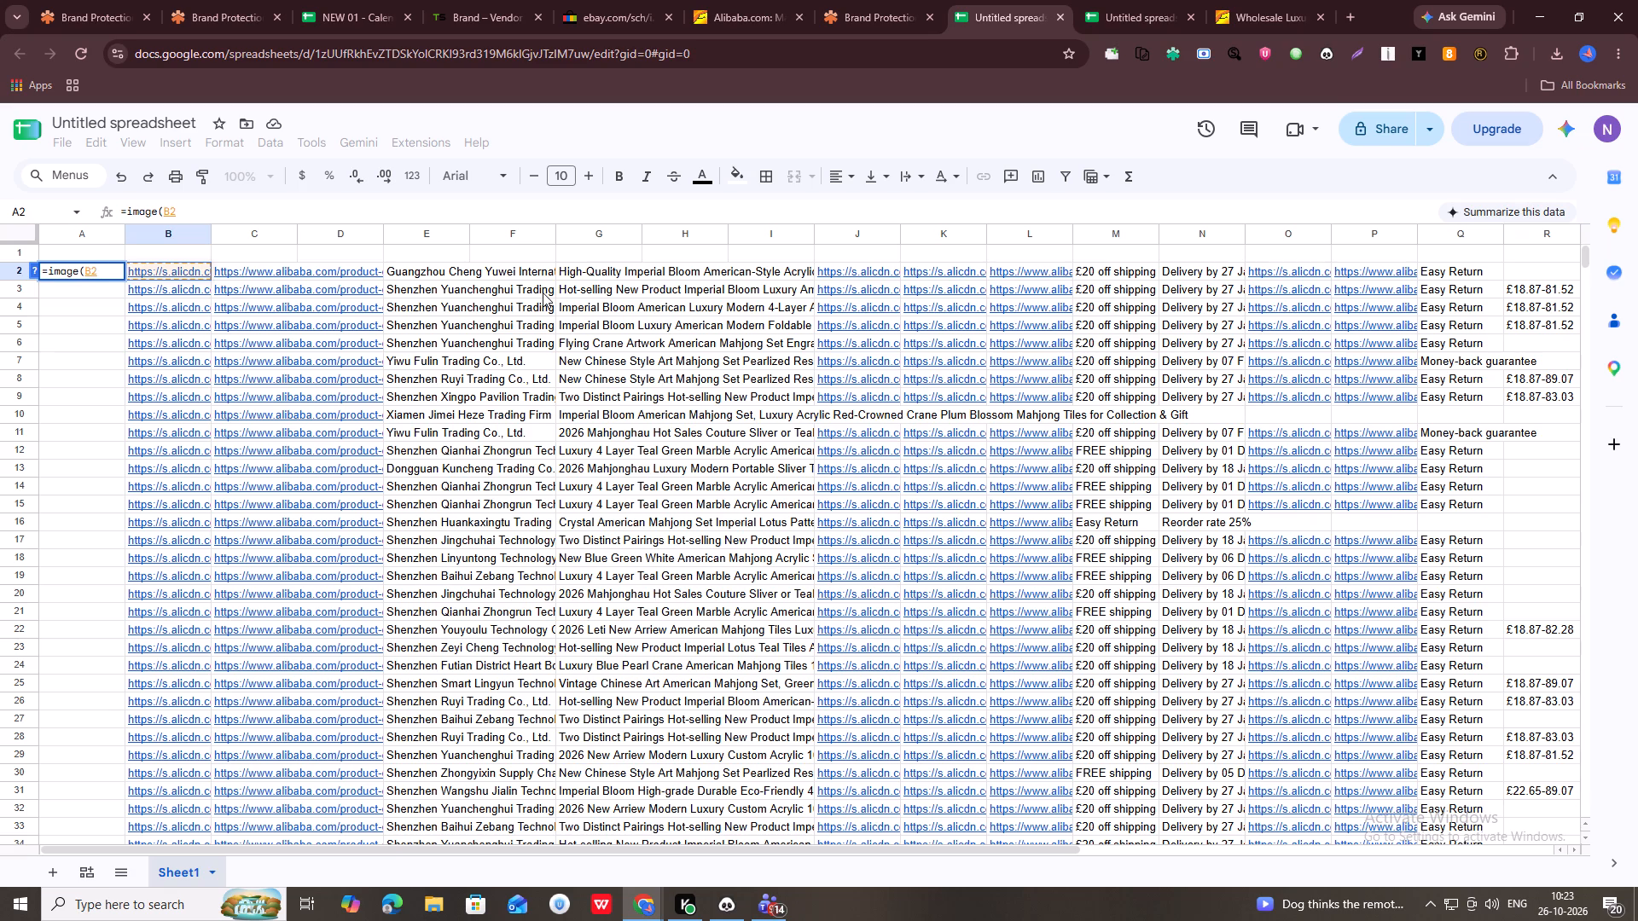
key("Return")
key("Up")
key("Right")
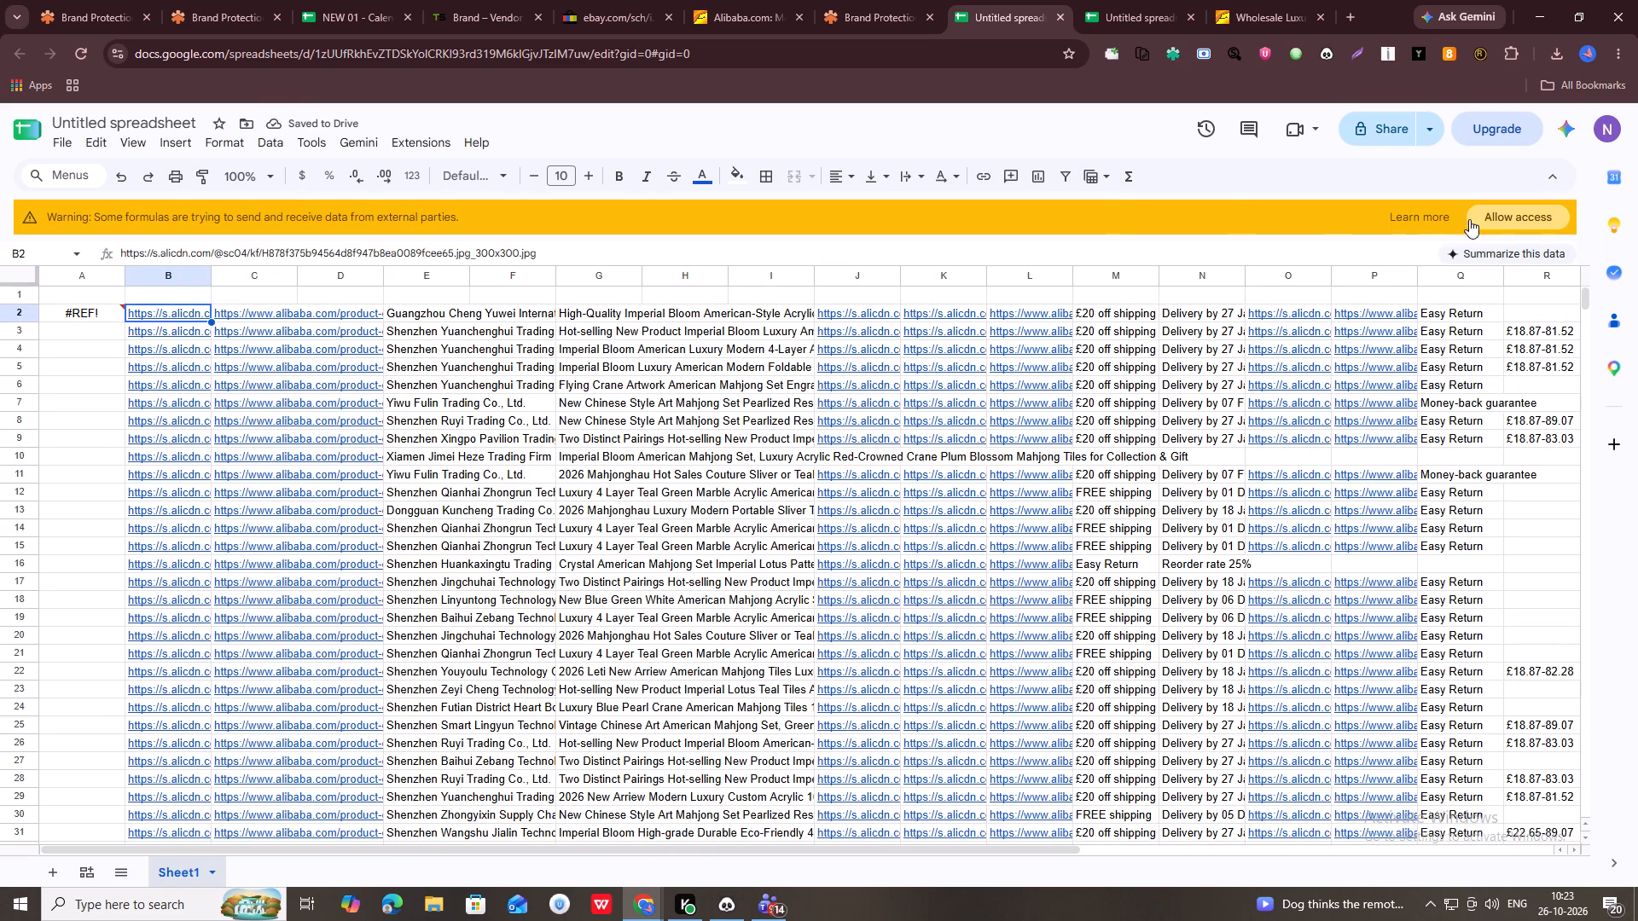
left_click(1535, 222)
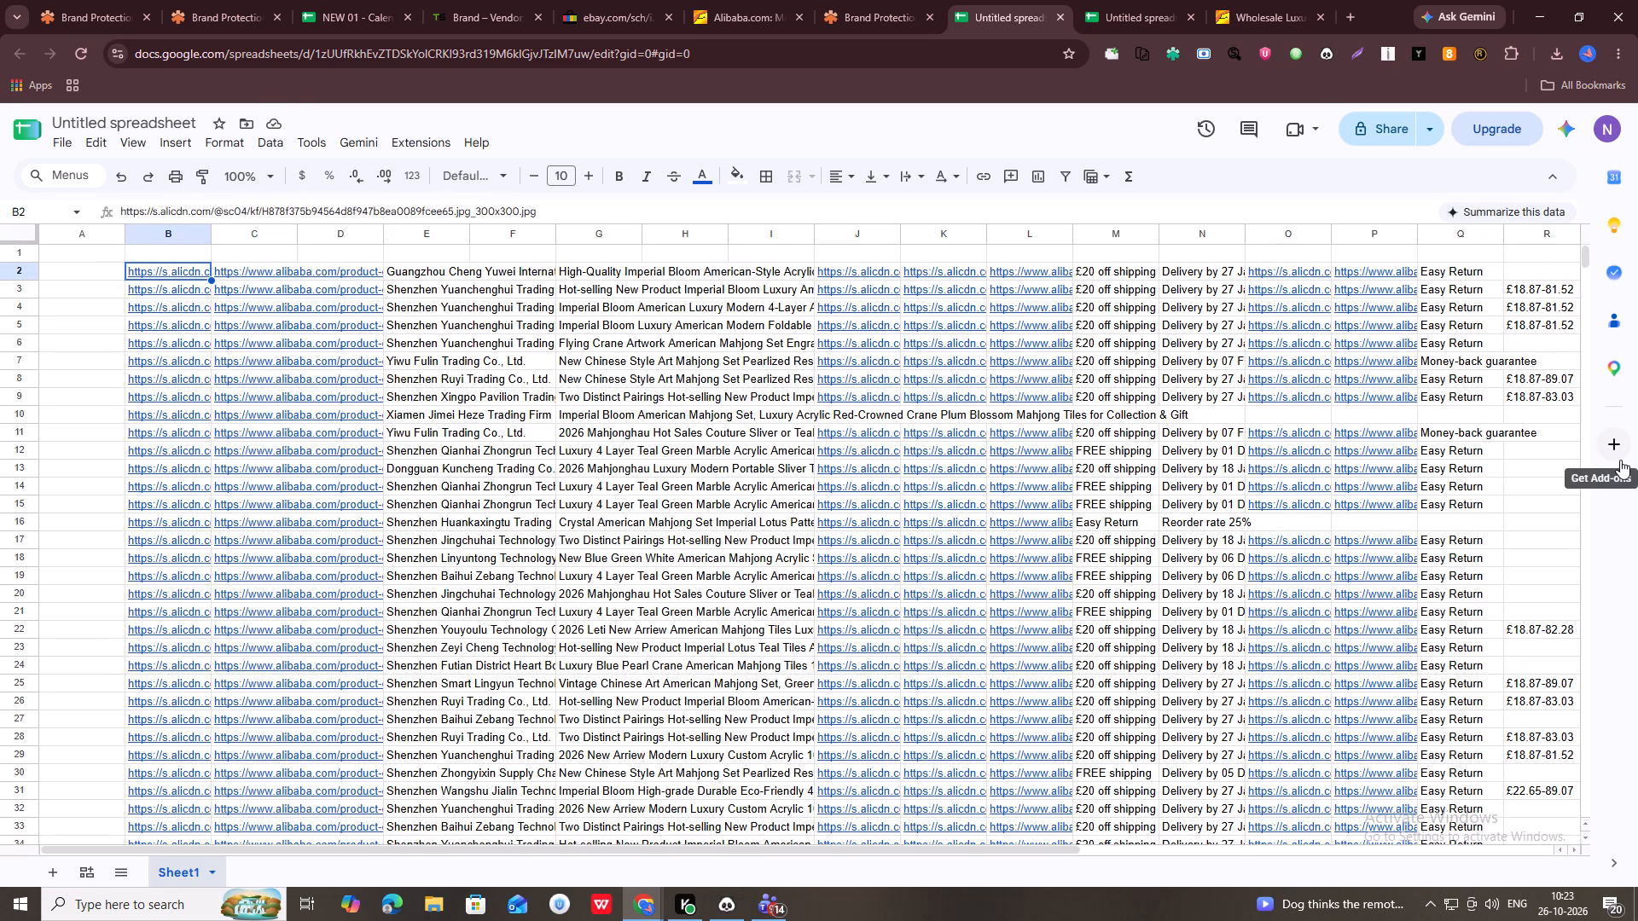
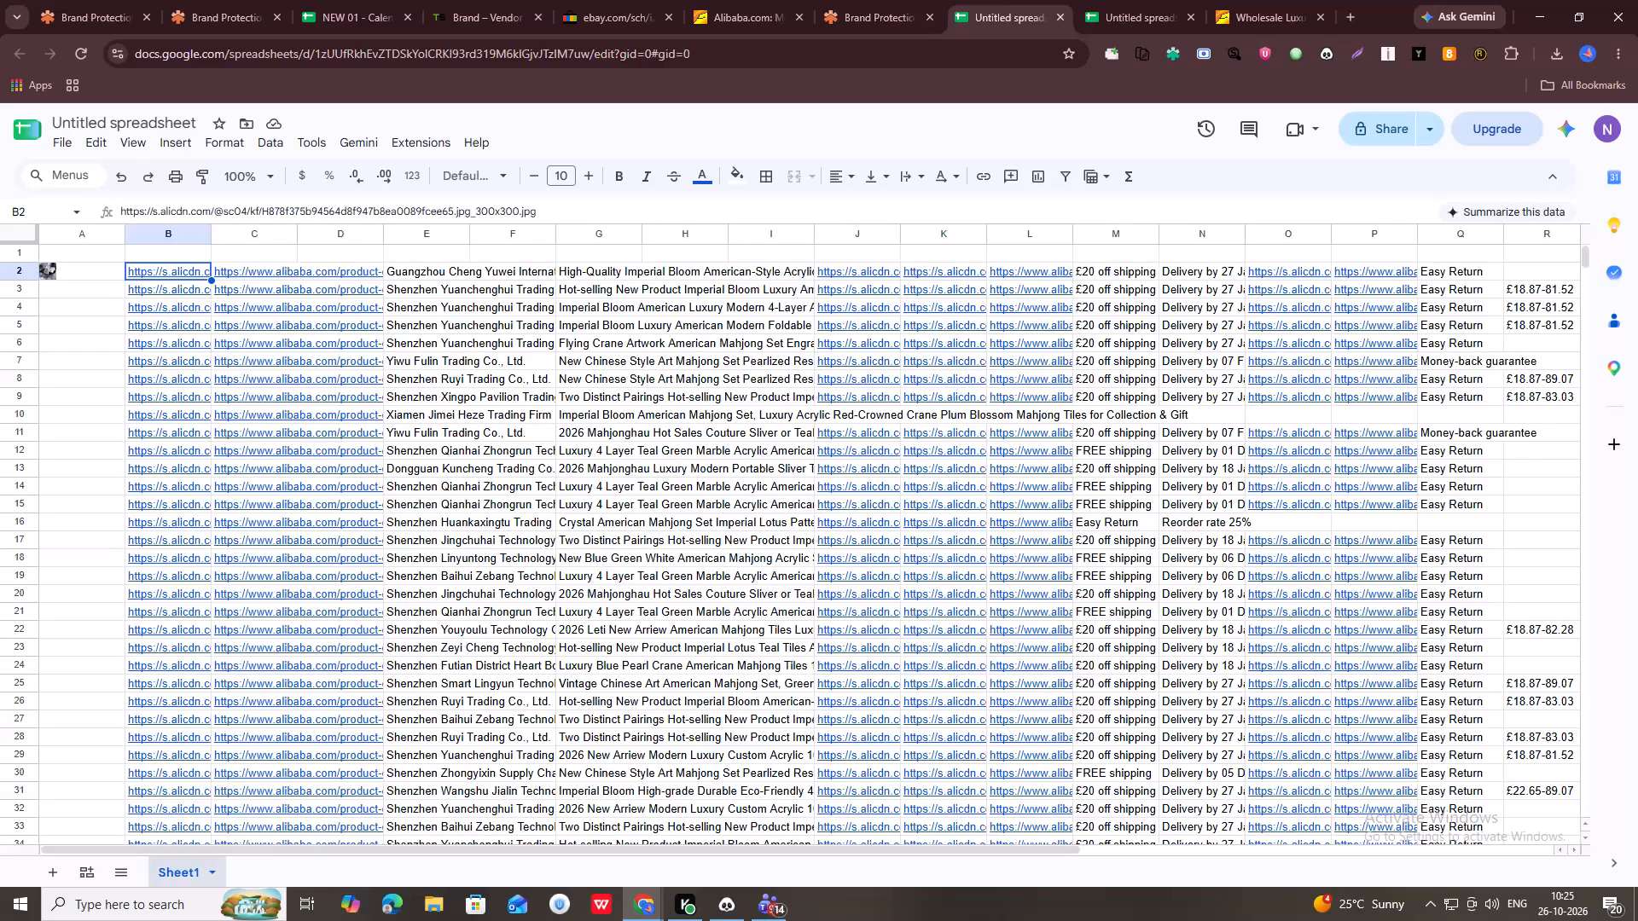
Fill the IMAGE formula from cell A2 down through A97 to add previews for all listings.
scroll(1, 631, "down", 7)
scroll(151, 669, "down", 7)
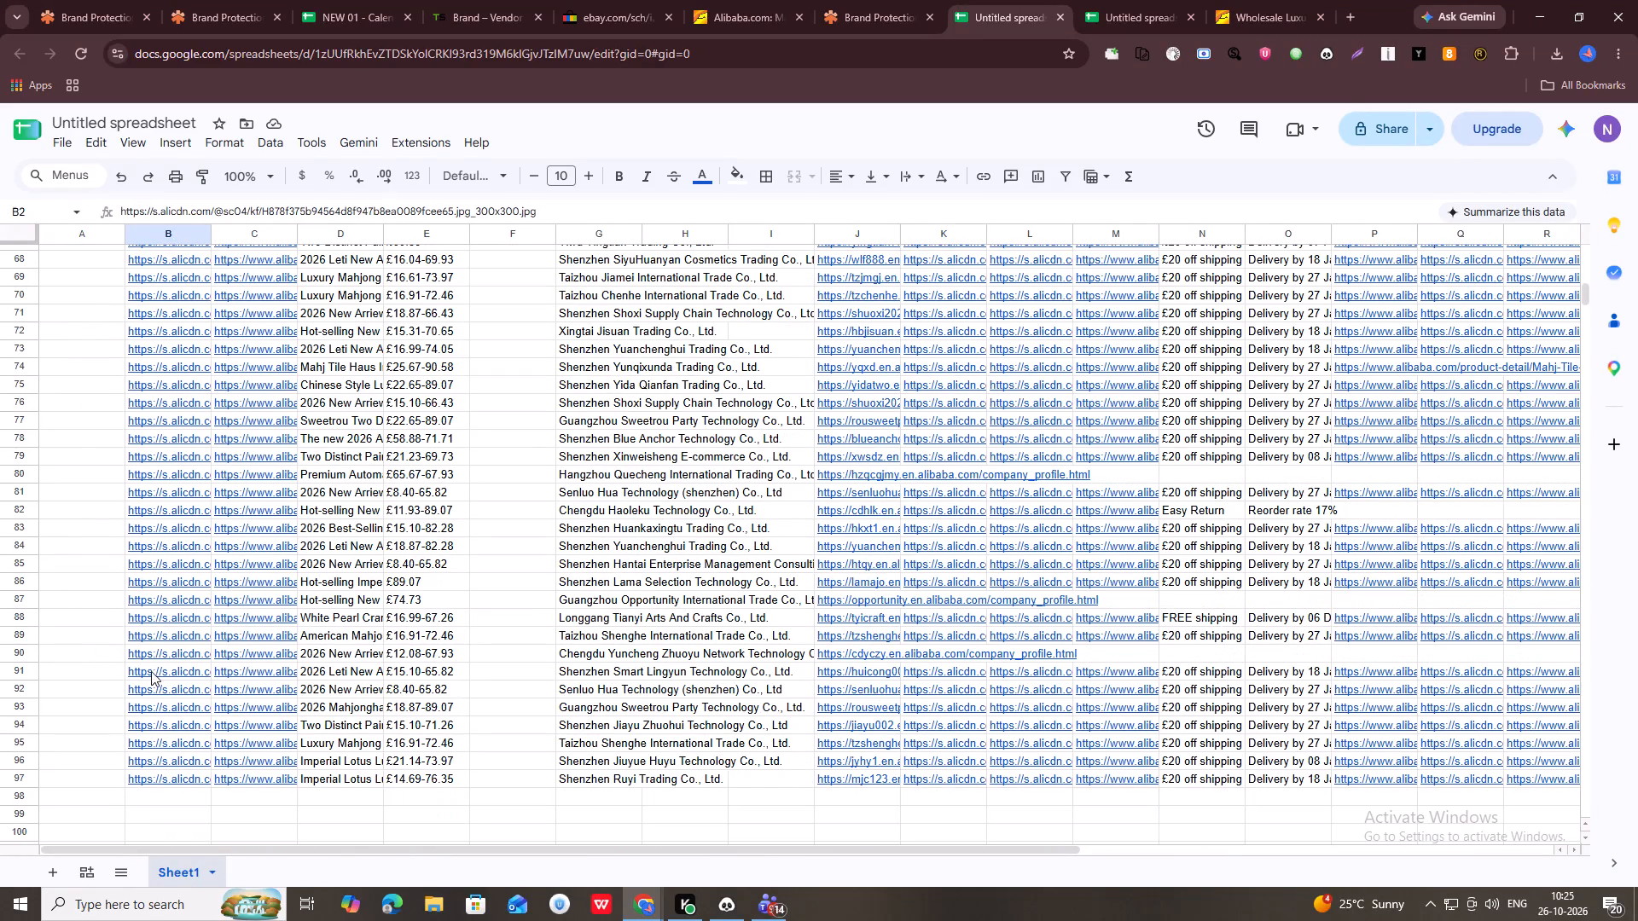
left_click(90, 782)
key("ctrl+shift+Up")
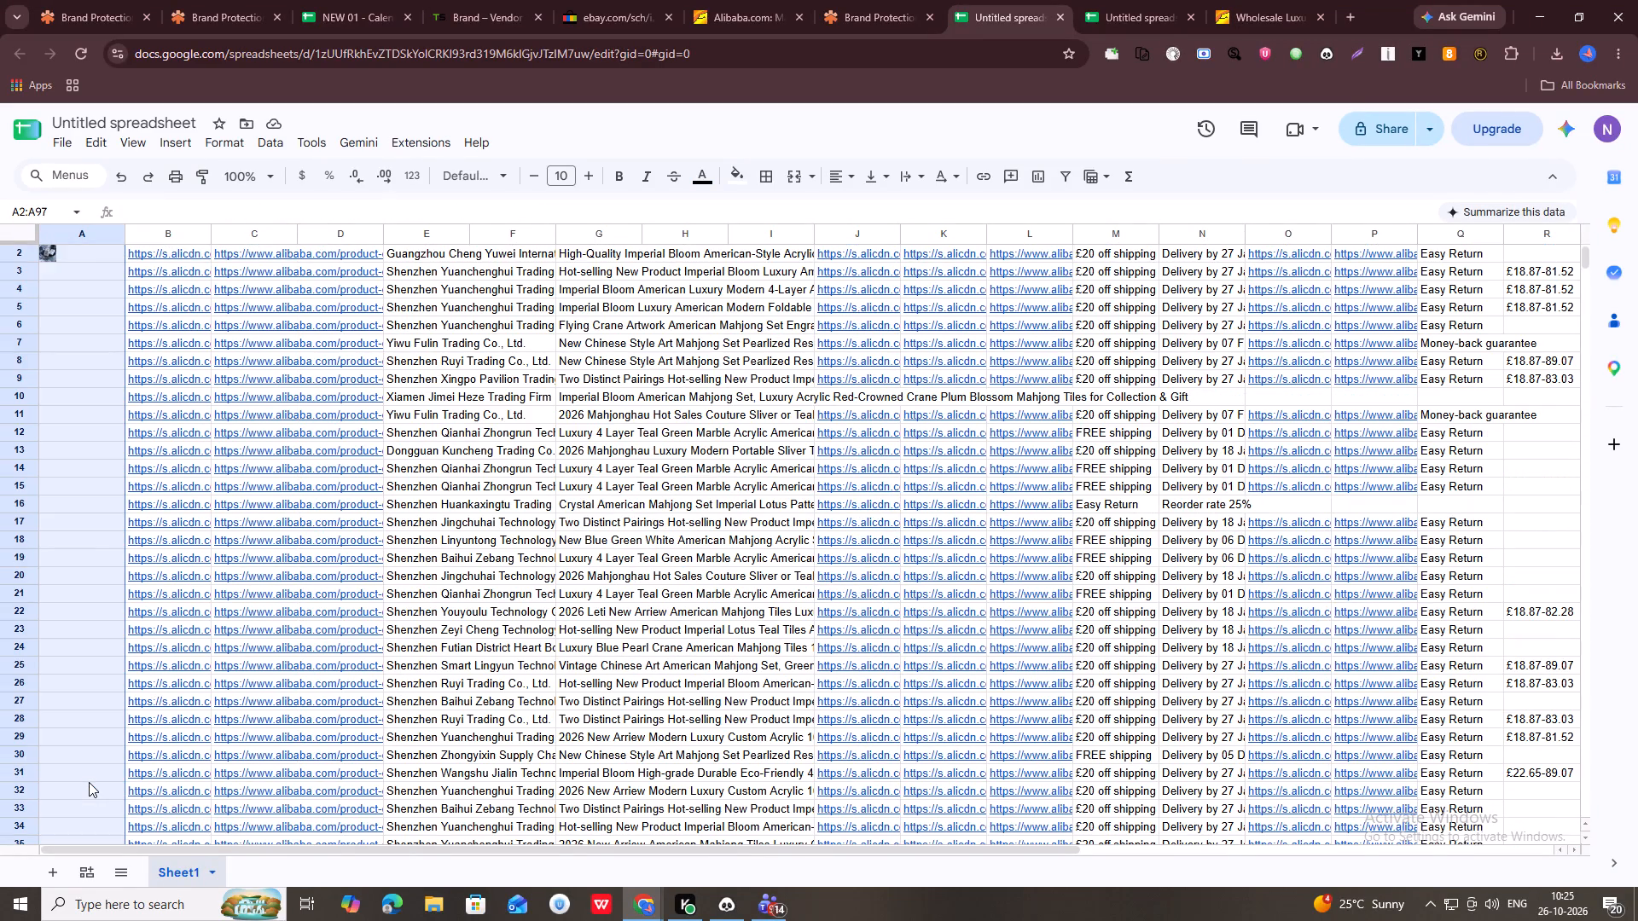
key("ctrl+d")
key("Right")
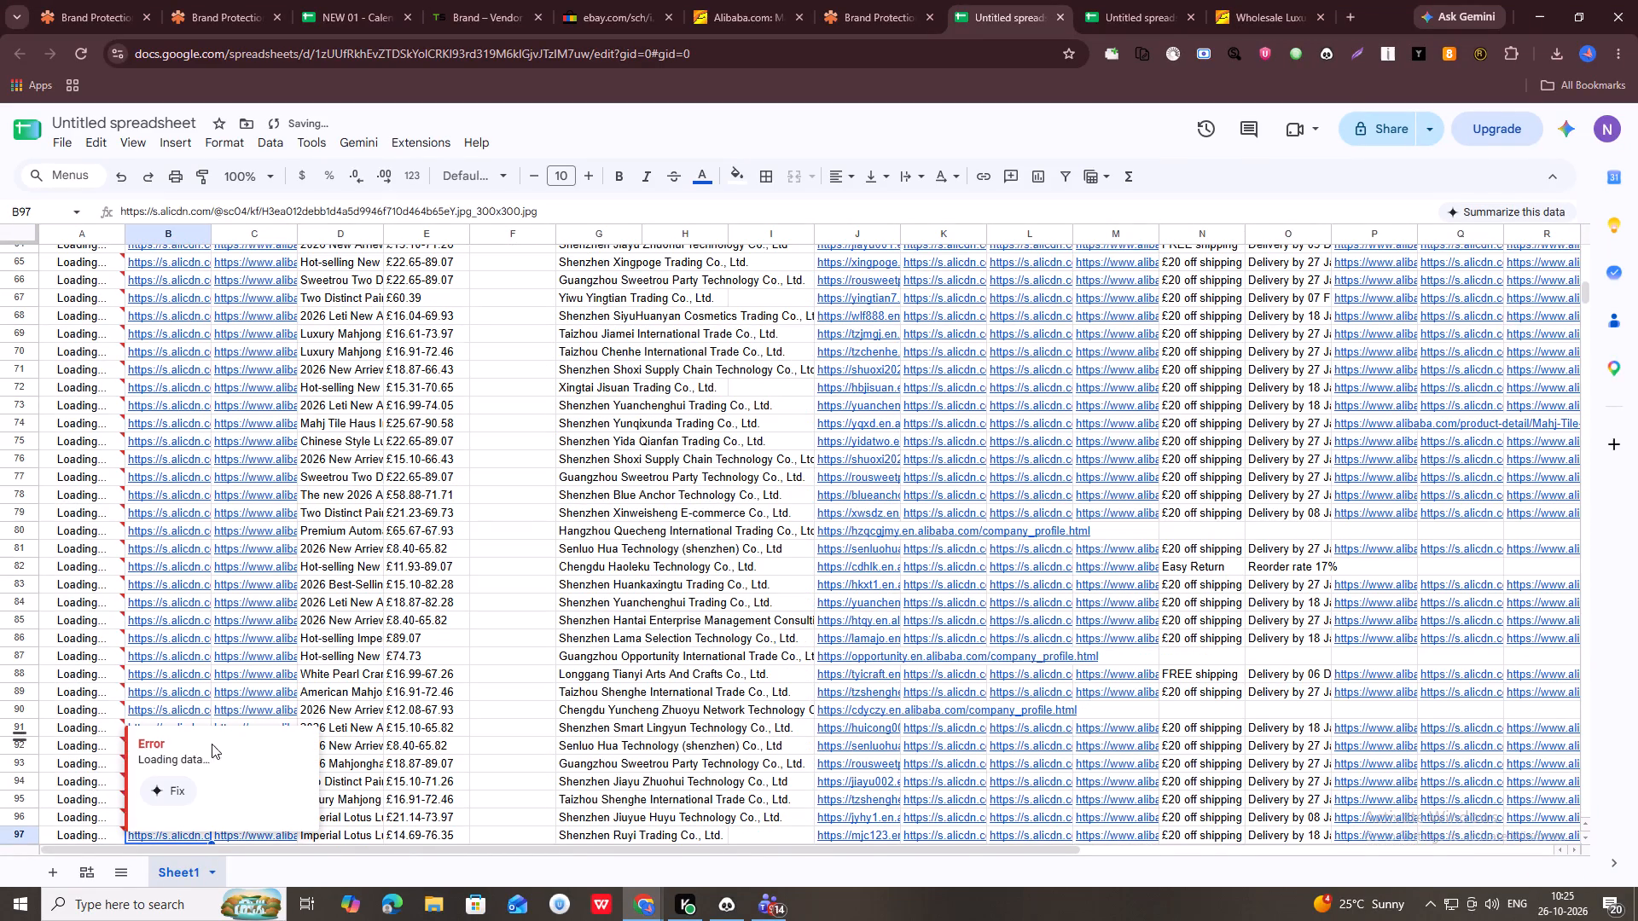
Open the Alibaba product link in cell C2 and close the leftover wholesale listing tab.
scroll(409, 673, "up", 13)
scroll(409, 671, "up", 8)
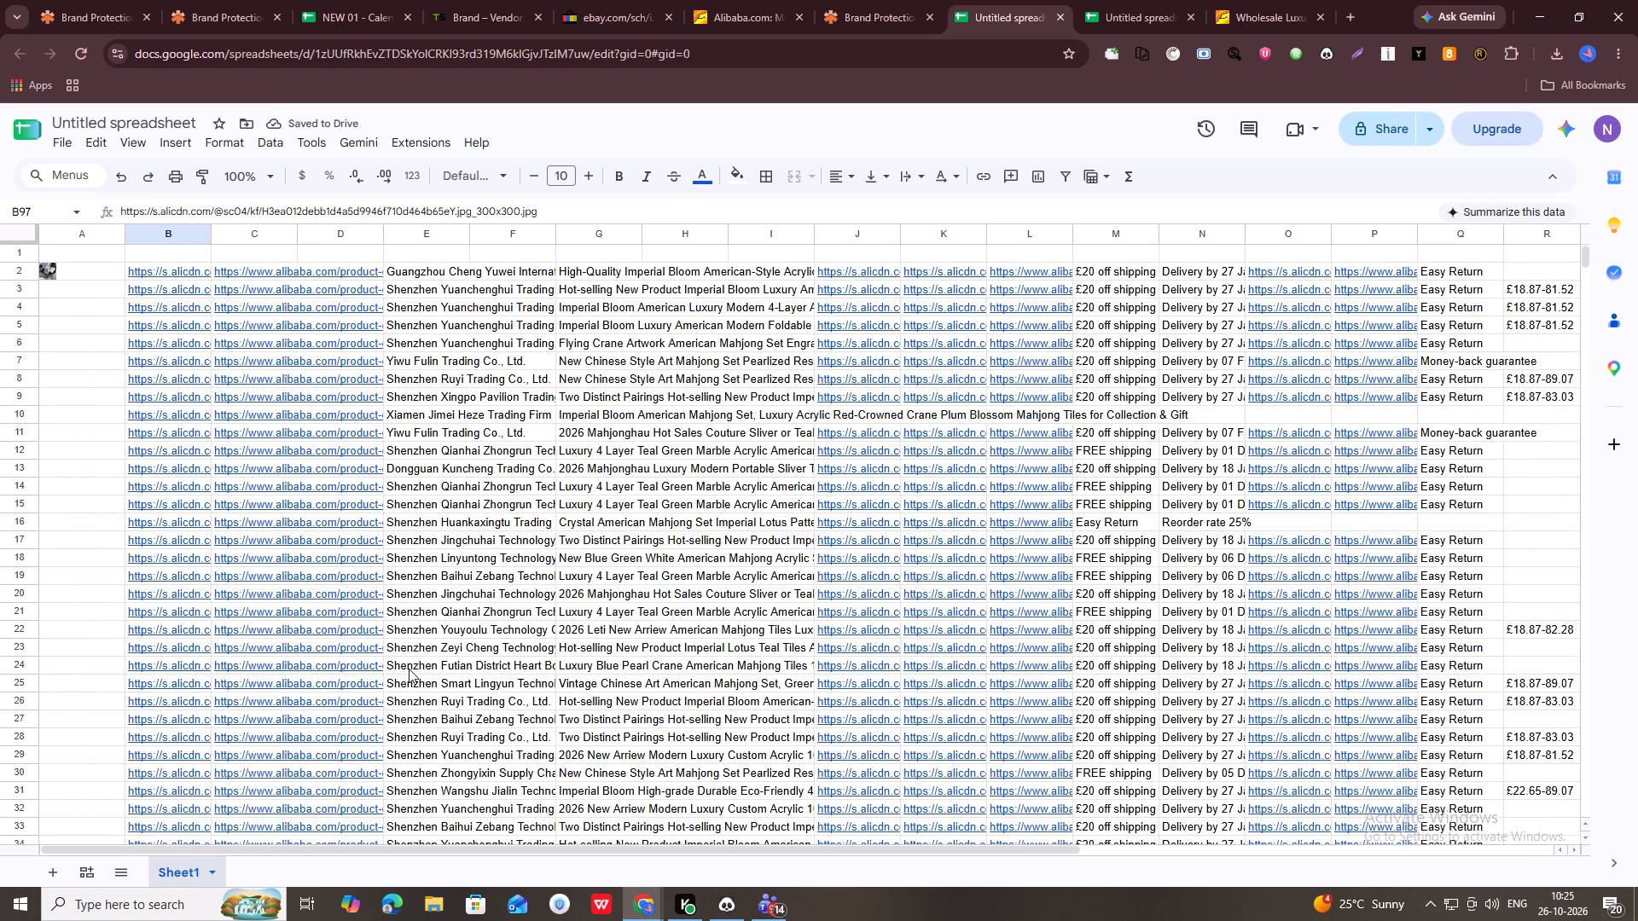
scroll(409, 669, "up", 7)
left_click(236, 273)
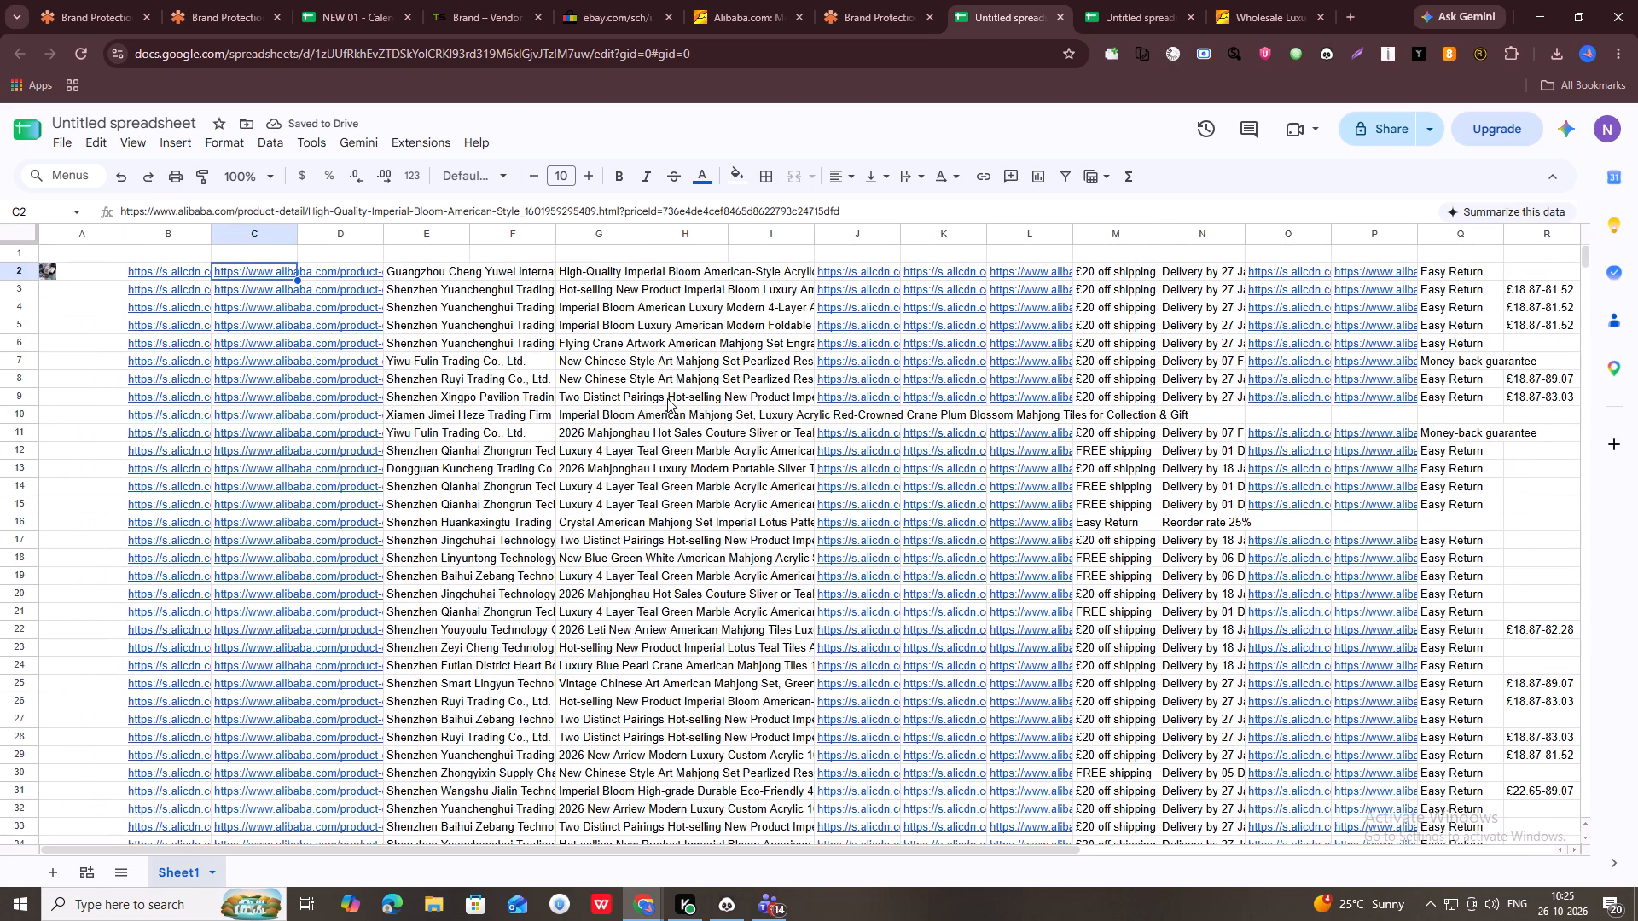
key("alt+Return")
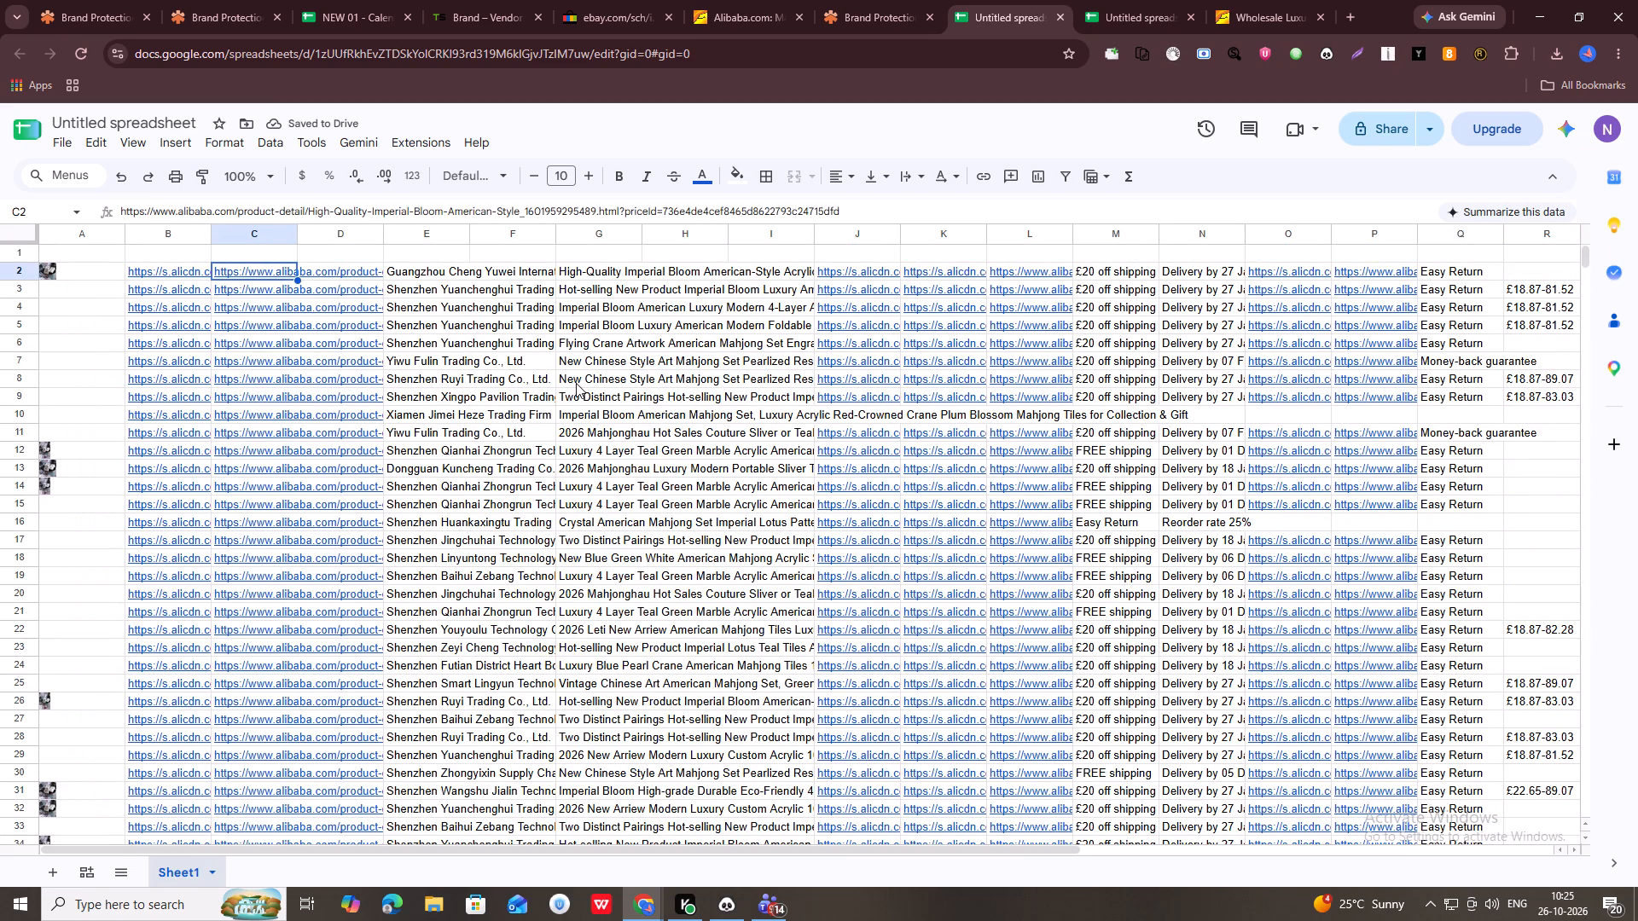
middle_click(1286, 0)
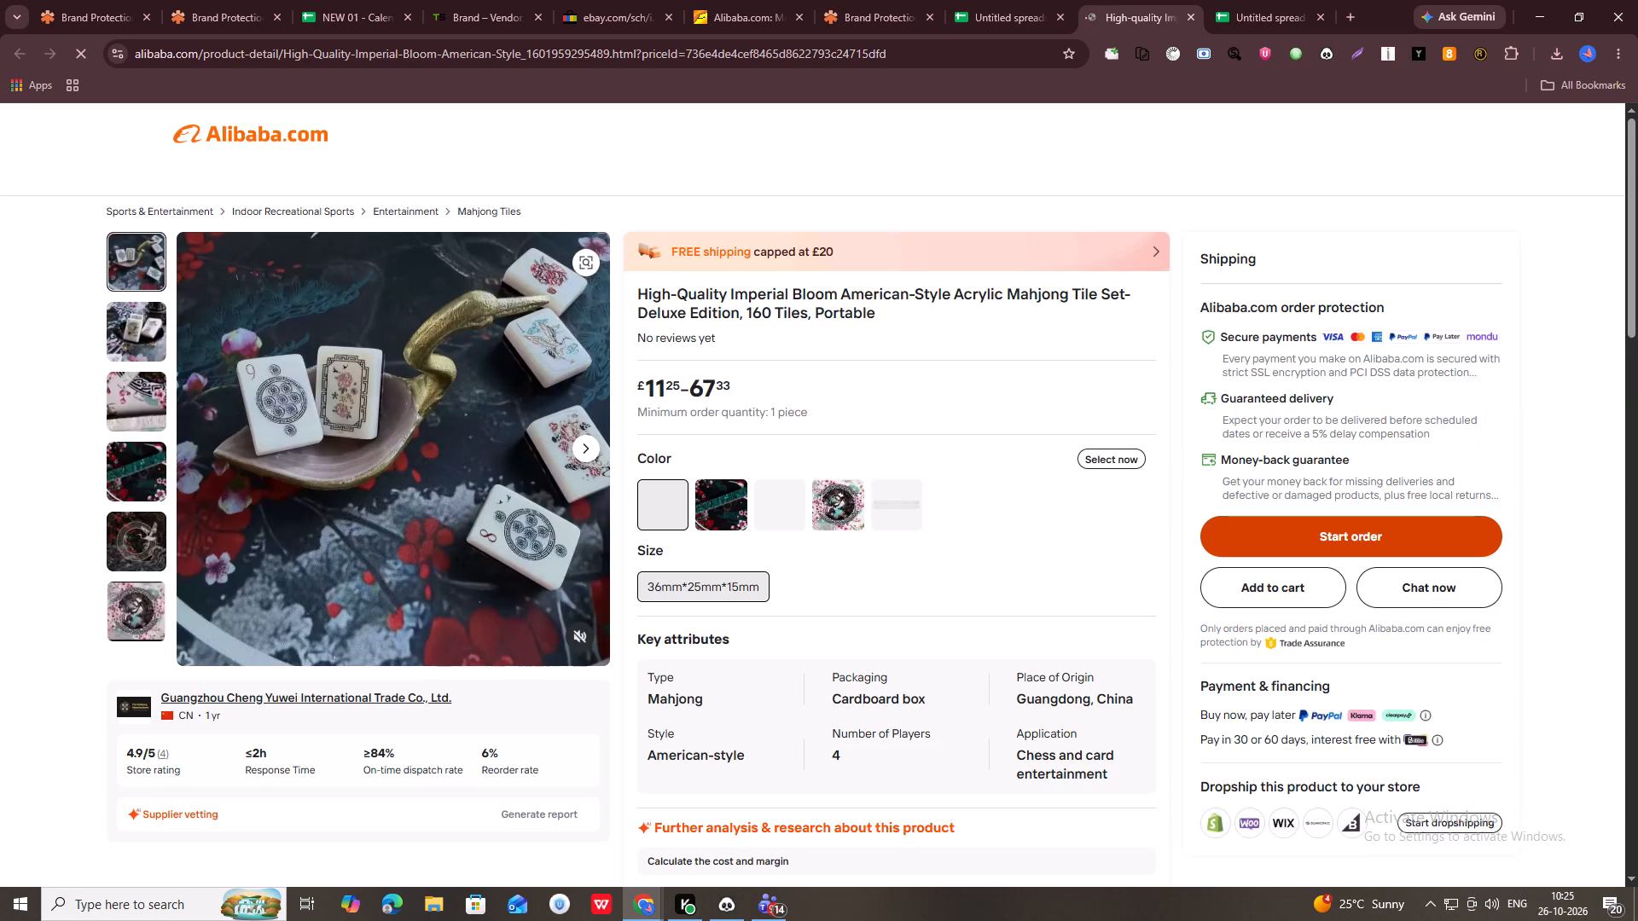
Copy the listing's full title, from "High-Quality Imperial Bloom American-Style" through "160 Tiles, Portable".
left_click_drag(634, 293, 729, 306)
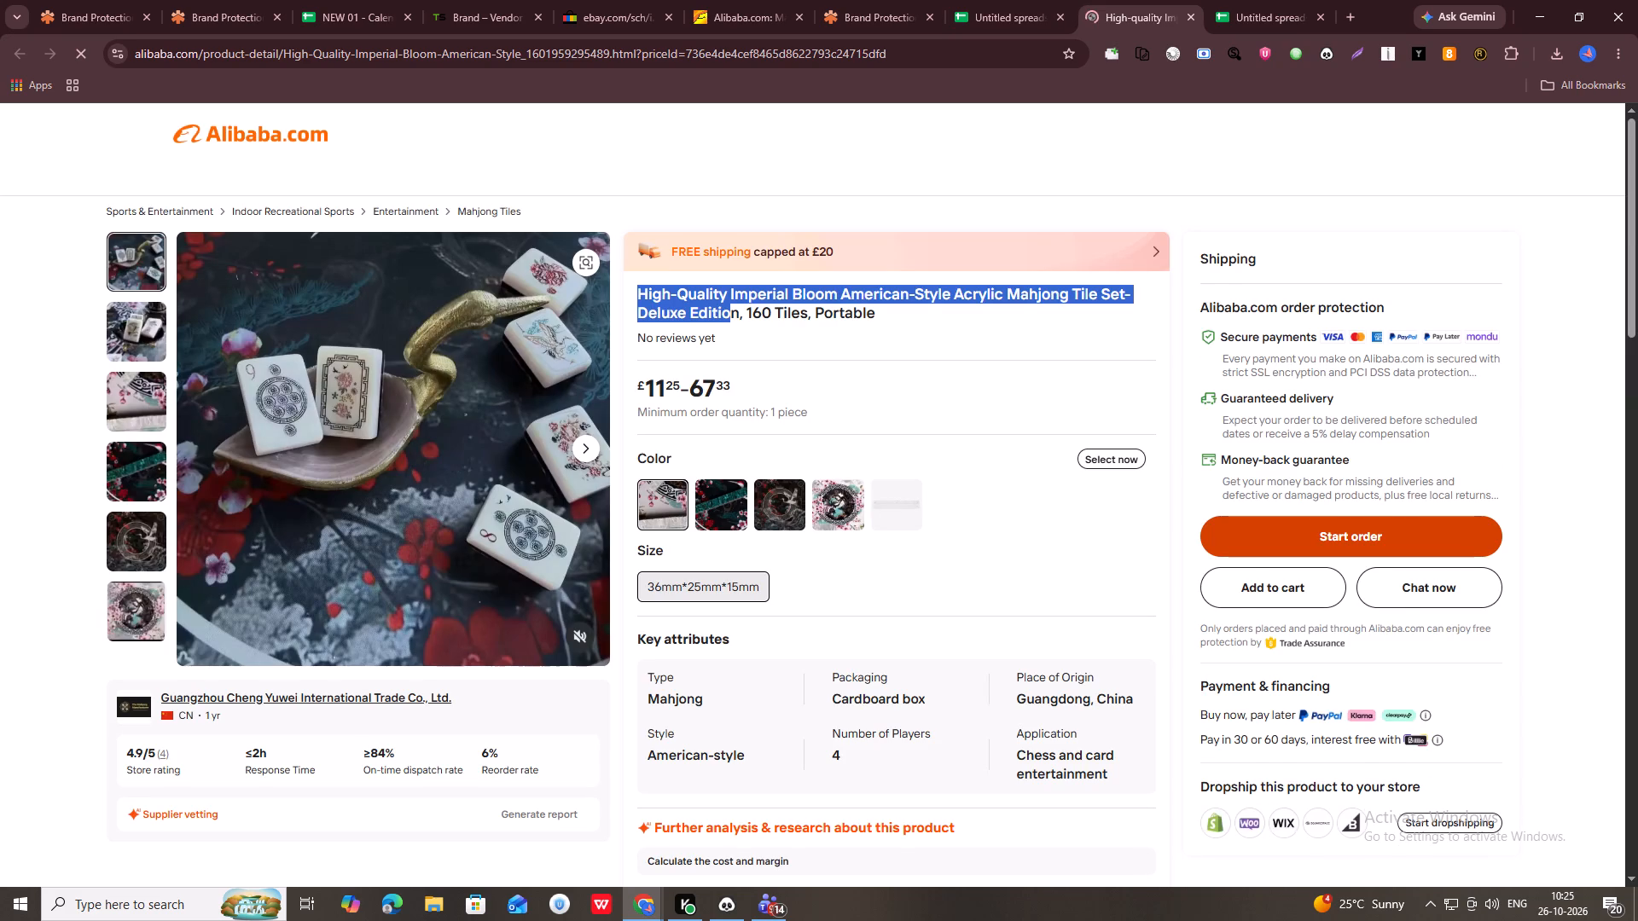
key("shift+Right")
key("shift+Right")
key("shift+Right")
key("shift+Right")
key("shift+Right")
key("shift+Right")
key("shift+Right")
key("shift+Right")
key("shift+Right")
key("shift+Right")
key("shift+Right")
key("shift+Right")
key("shift+Right")
key("shift+Right")
key("shift+Right")
key("shift+Right")
key("shift+Right")
key("shift+Right")
key("shift+Right")
key("shift+Right")
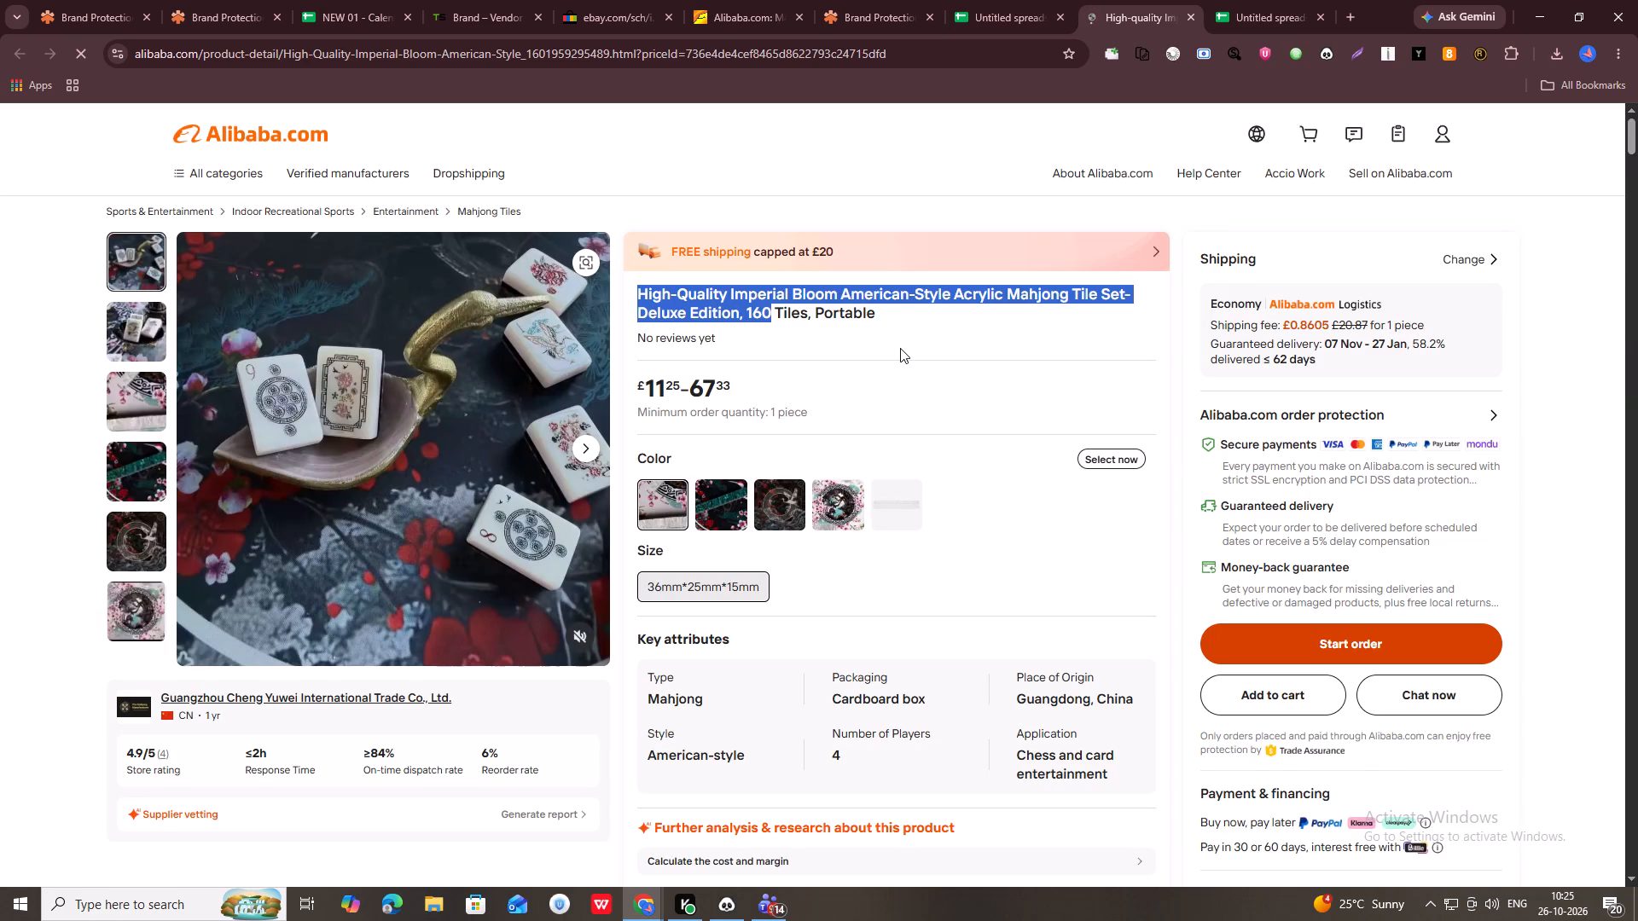
key("shift+Left")
key("shift+Left")
key("shift+Left")
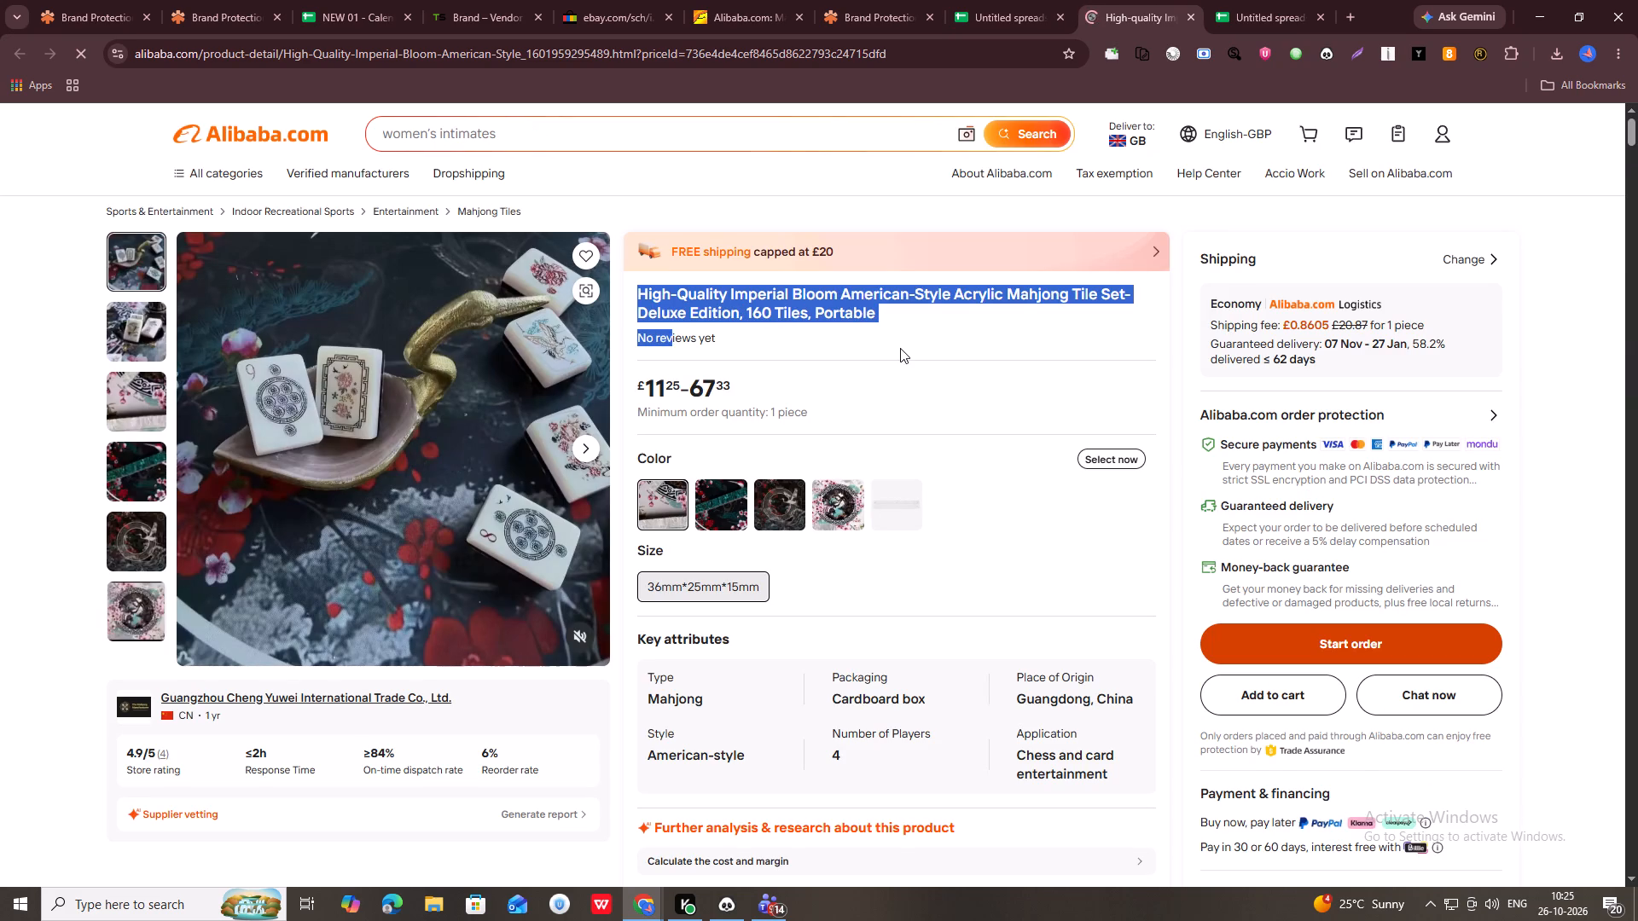
key("shift+Left")
key("shift+Left")
key("shift+Left")
key("shift+Left")
key("shift+Left")
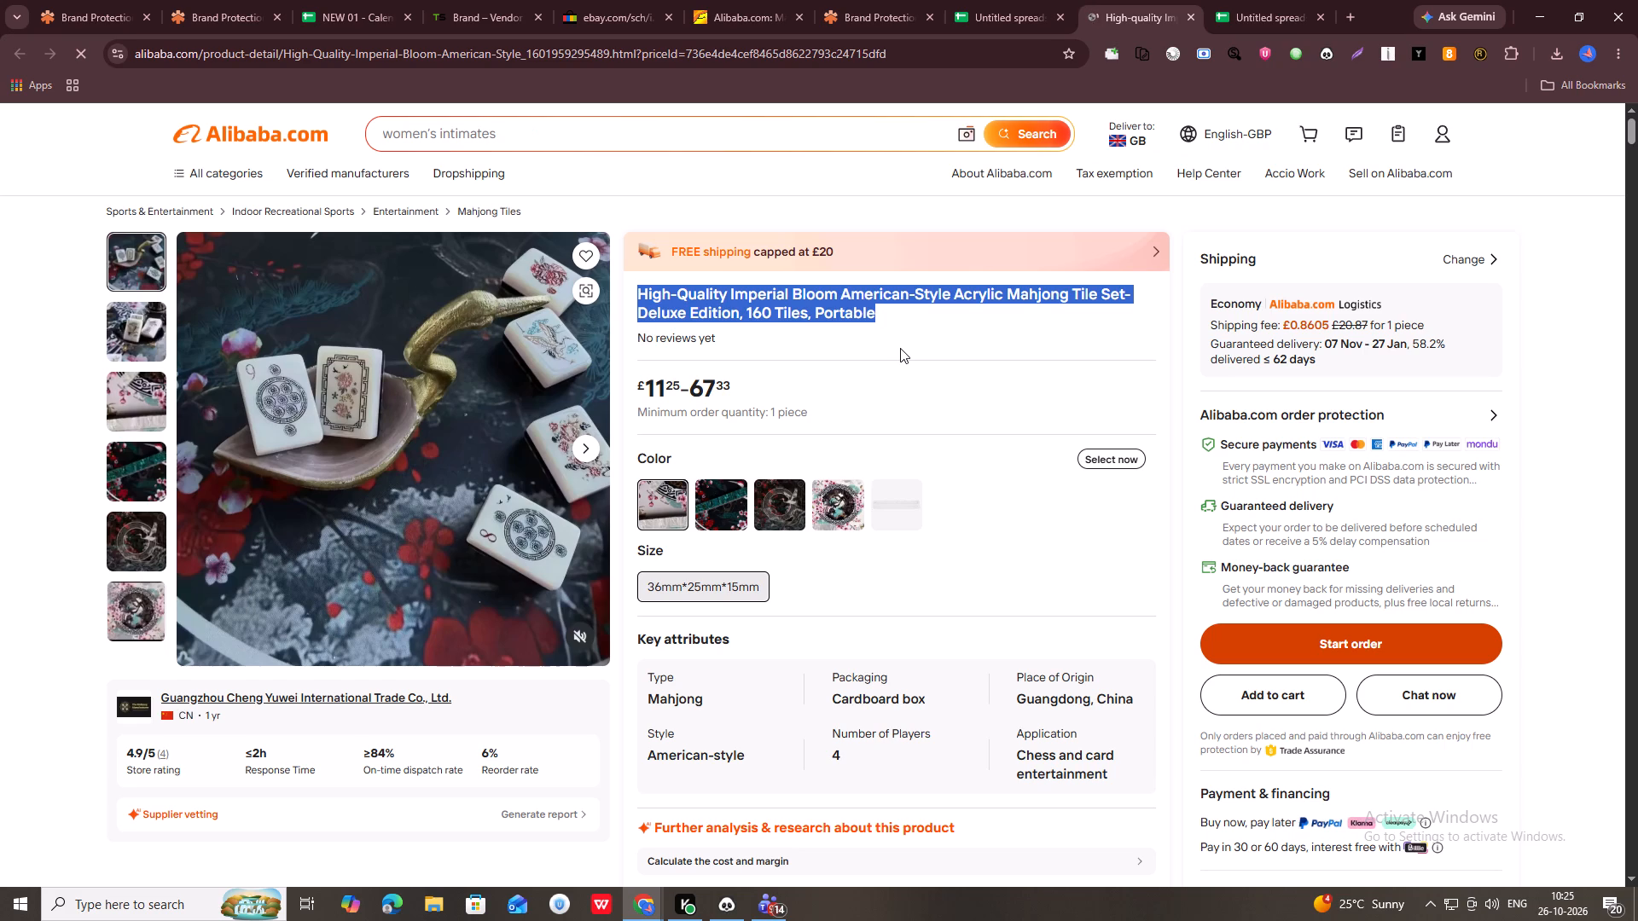
key("ctrl+c")
key("ctrl+c")
key("ctrl+c")
key("ctrl+c")
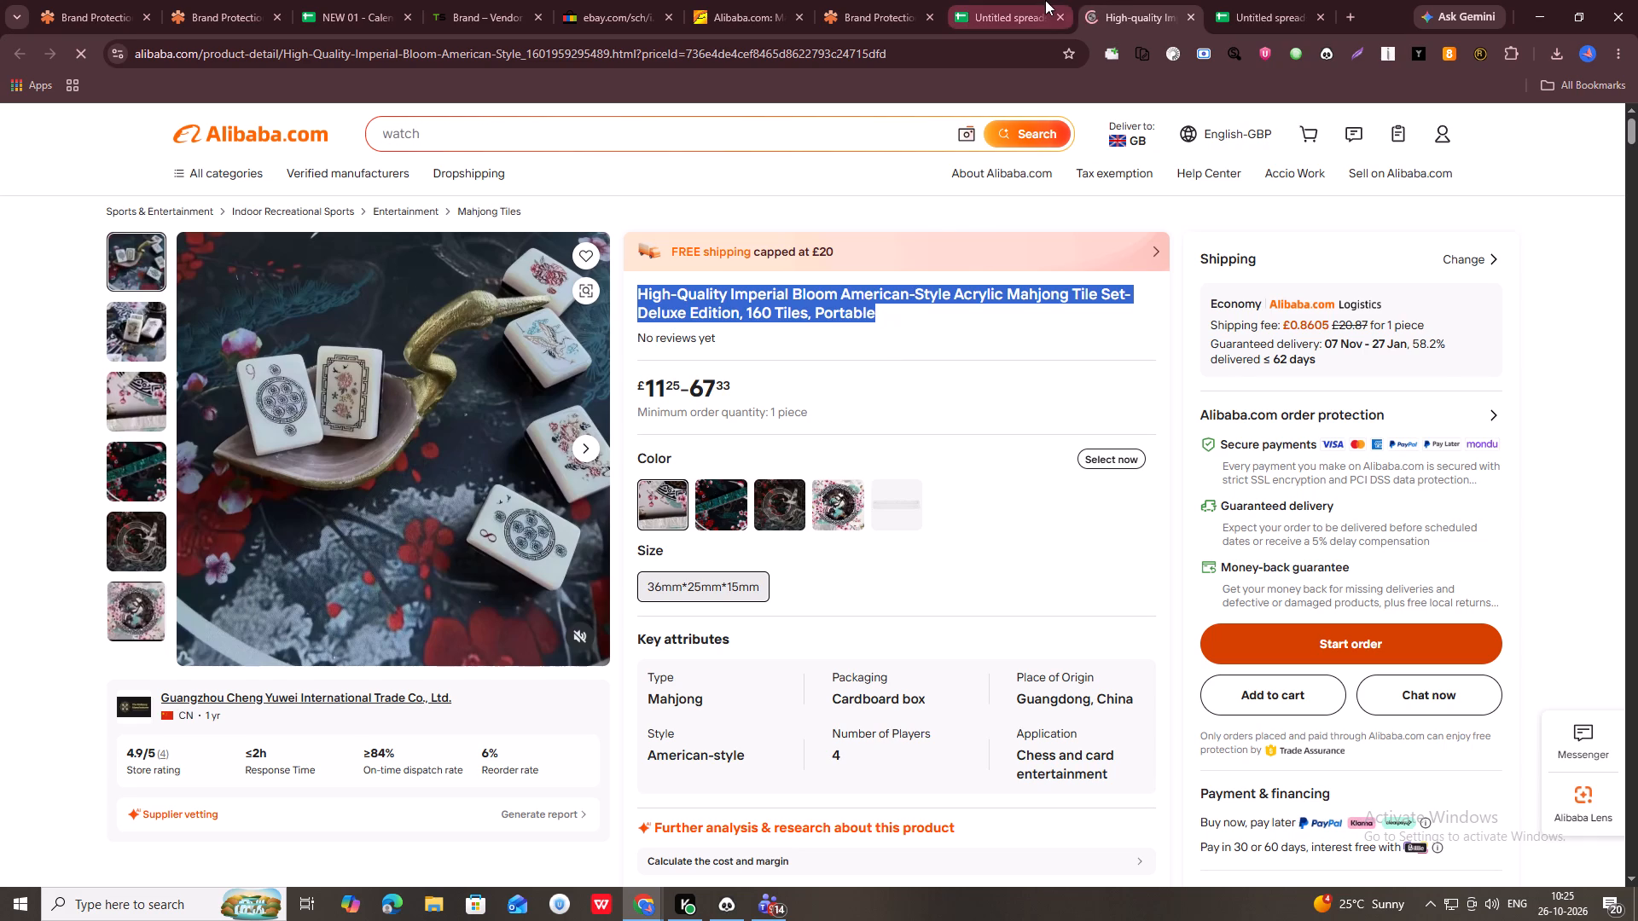
Search the listing spreadsheet for the copied High-Quality Imperial Bloom title to locate its column.
left_click(1045, 0)
key("ctrl+f")
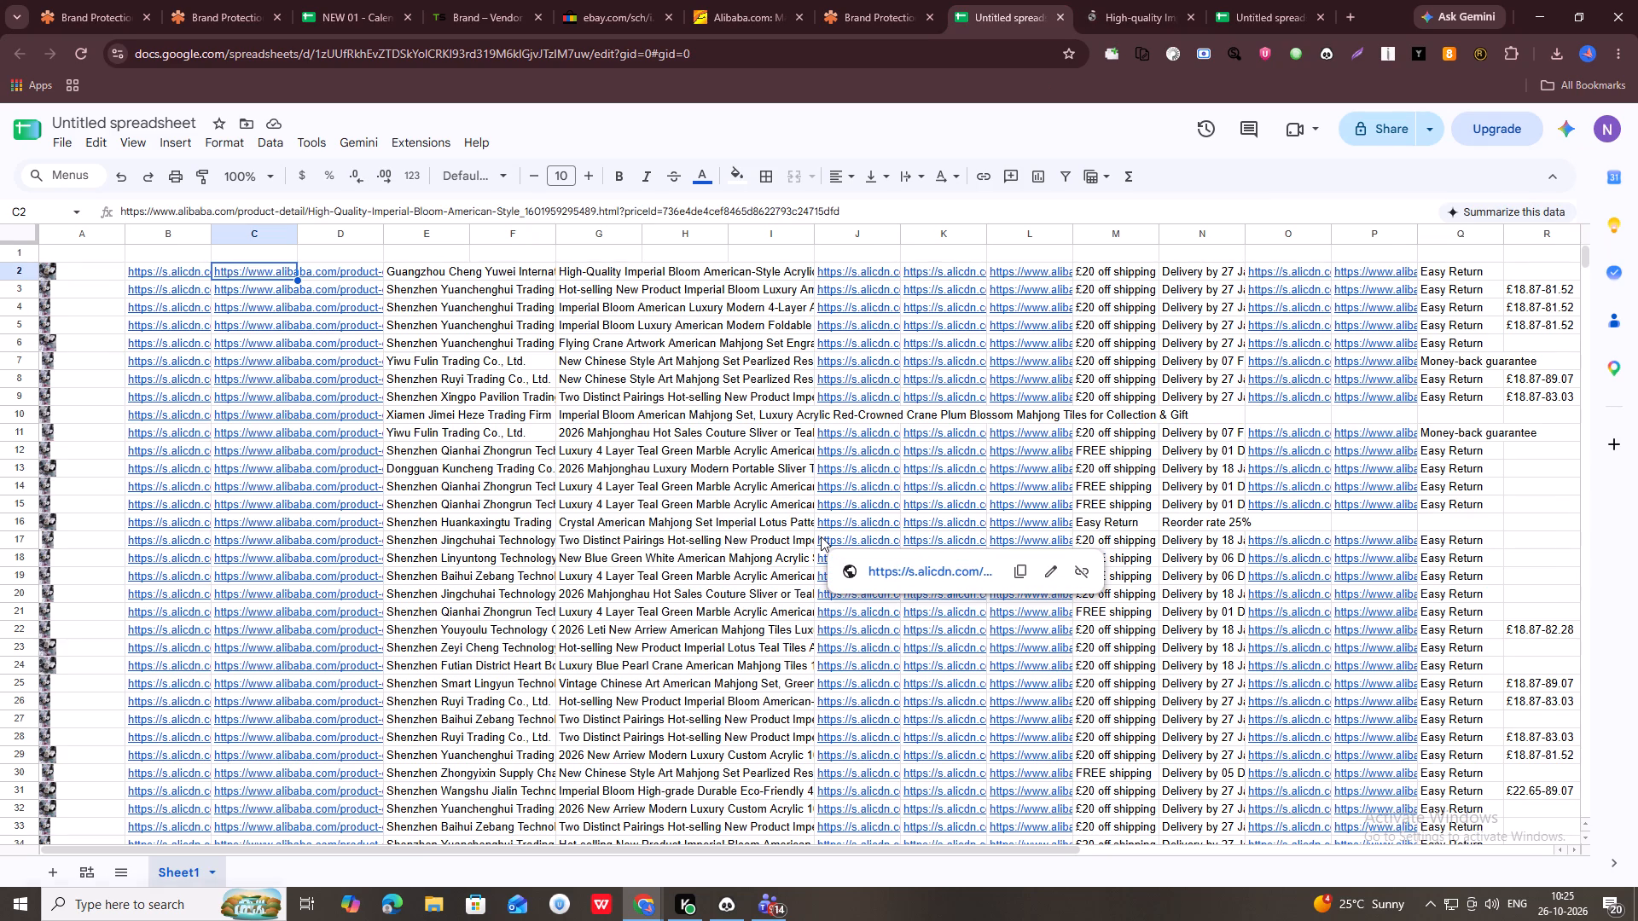
key("ctrl+v")
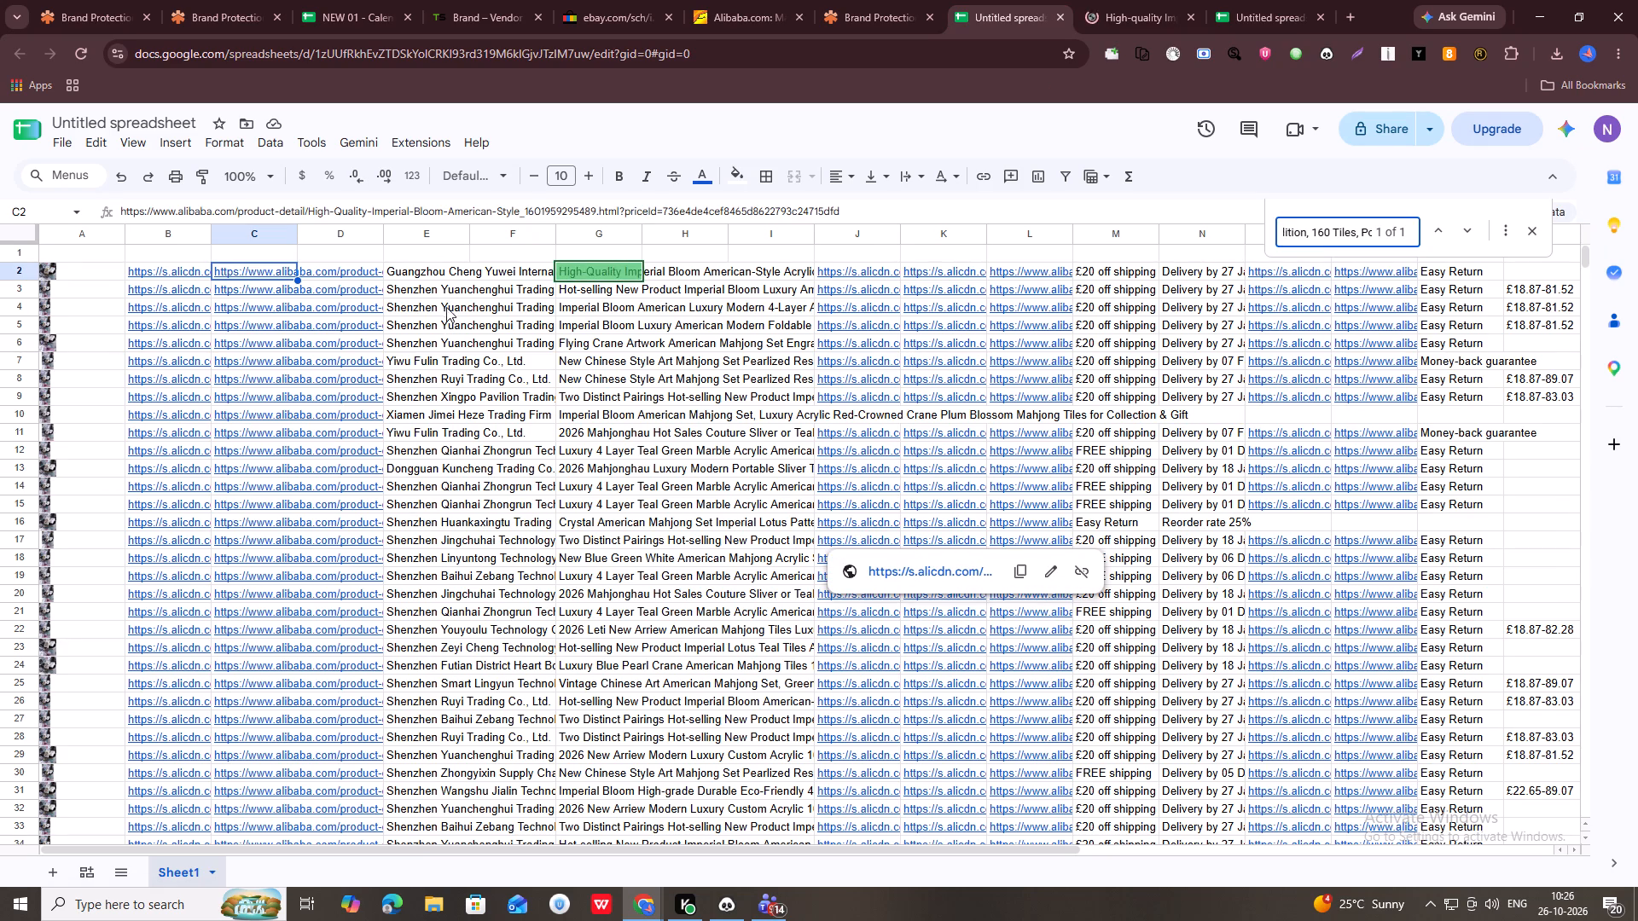
Clear the supplier names and prices from column E.
left_click(444, 230)
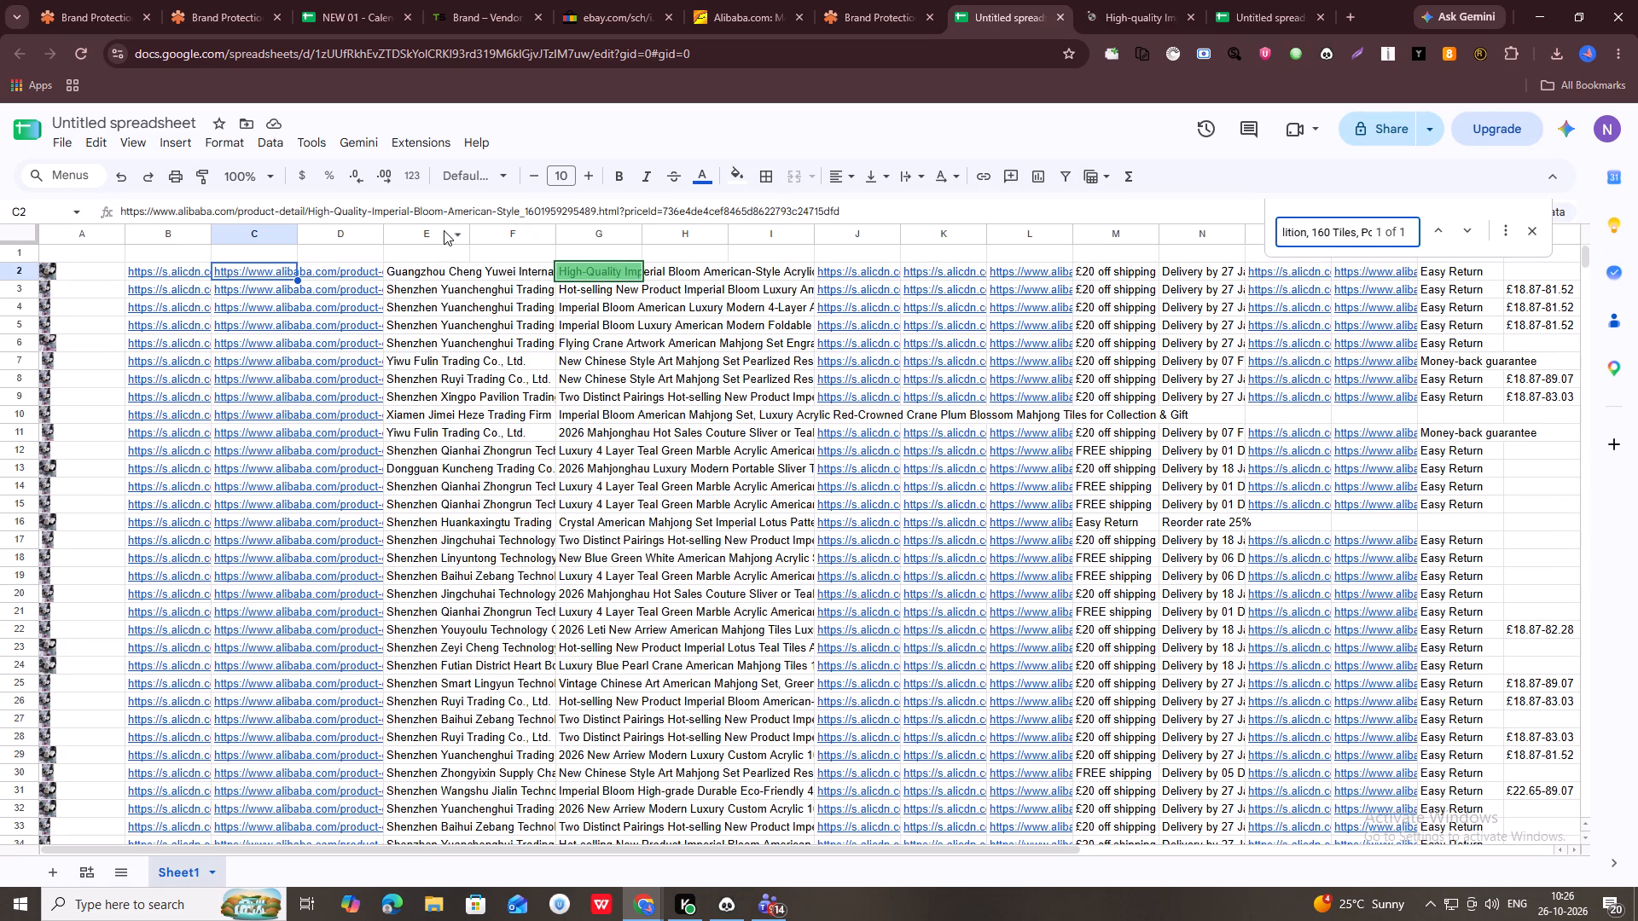
key("Delete")
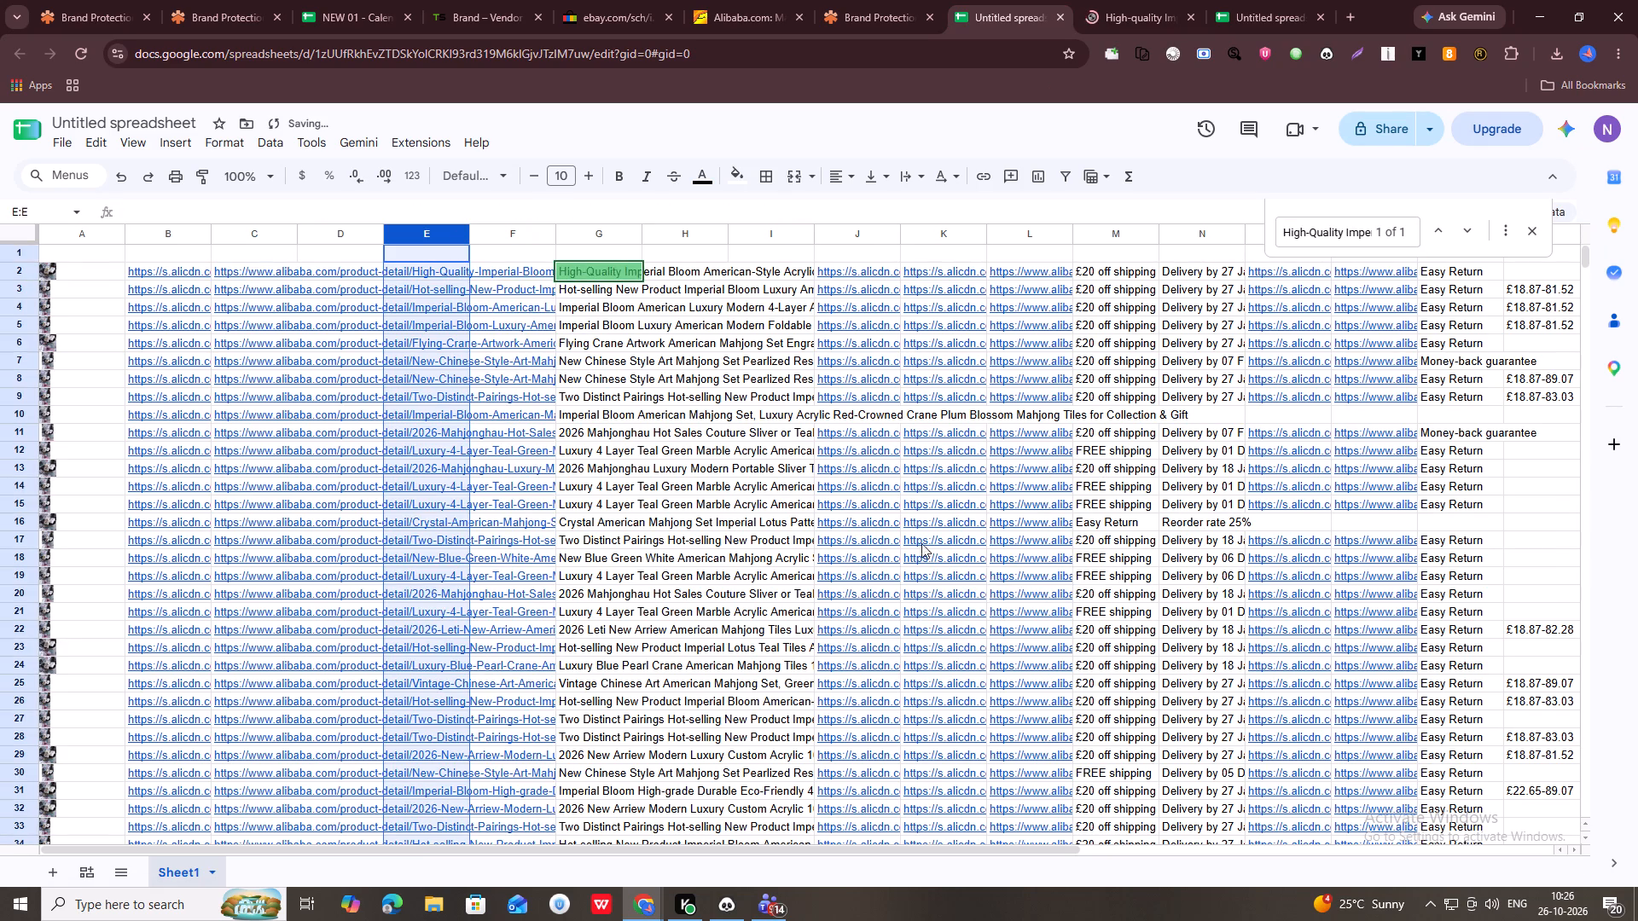
Open the product link in cell C50, close the earlier listing tab, and copy the Luxury Green & Blue Acrylic listing's full title.
left_click(607, 233)
scroll(669, 443, "down", 4)
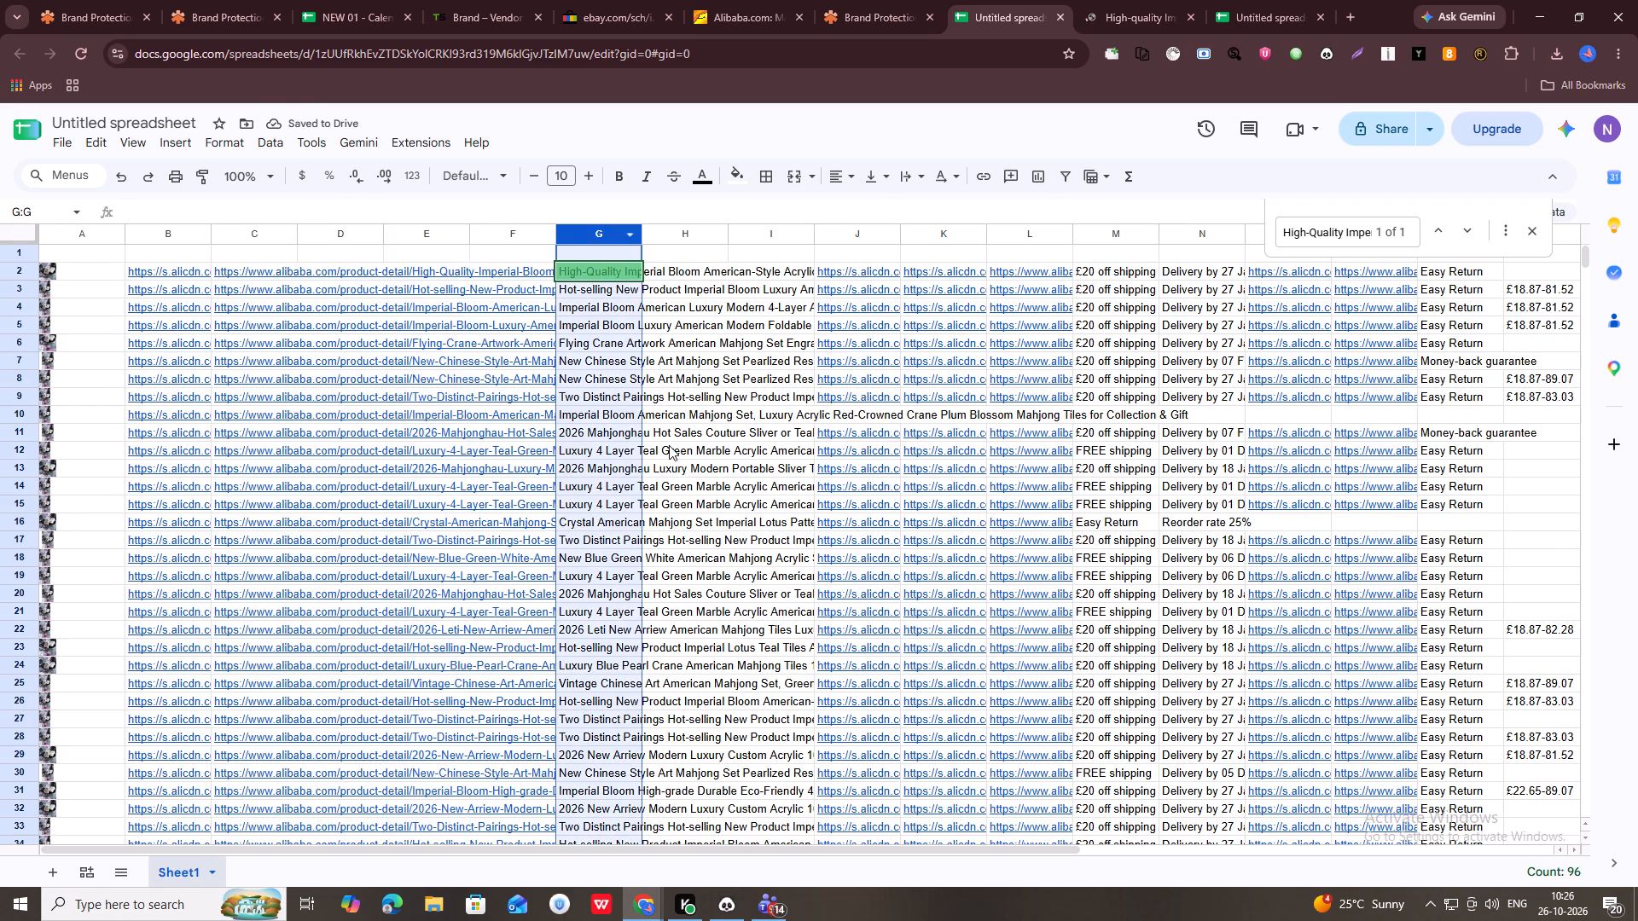
scroll(669, 445, "down", 7)
scroll(669, 445, "up", 5)
left_click(274, 622)
left_click(299, 654)
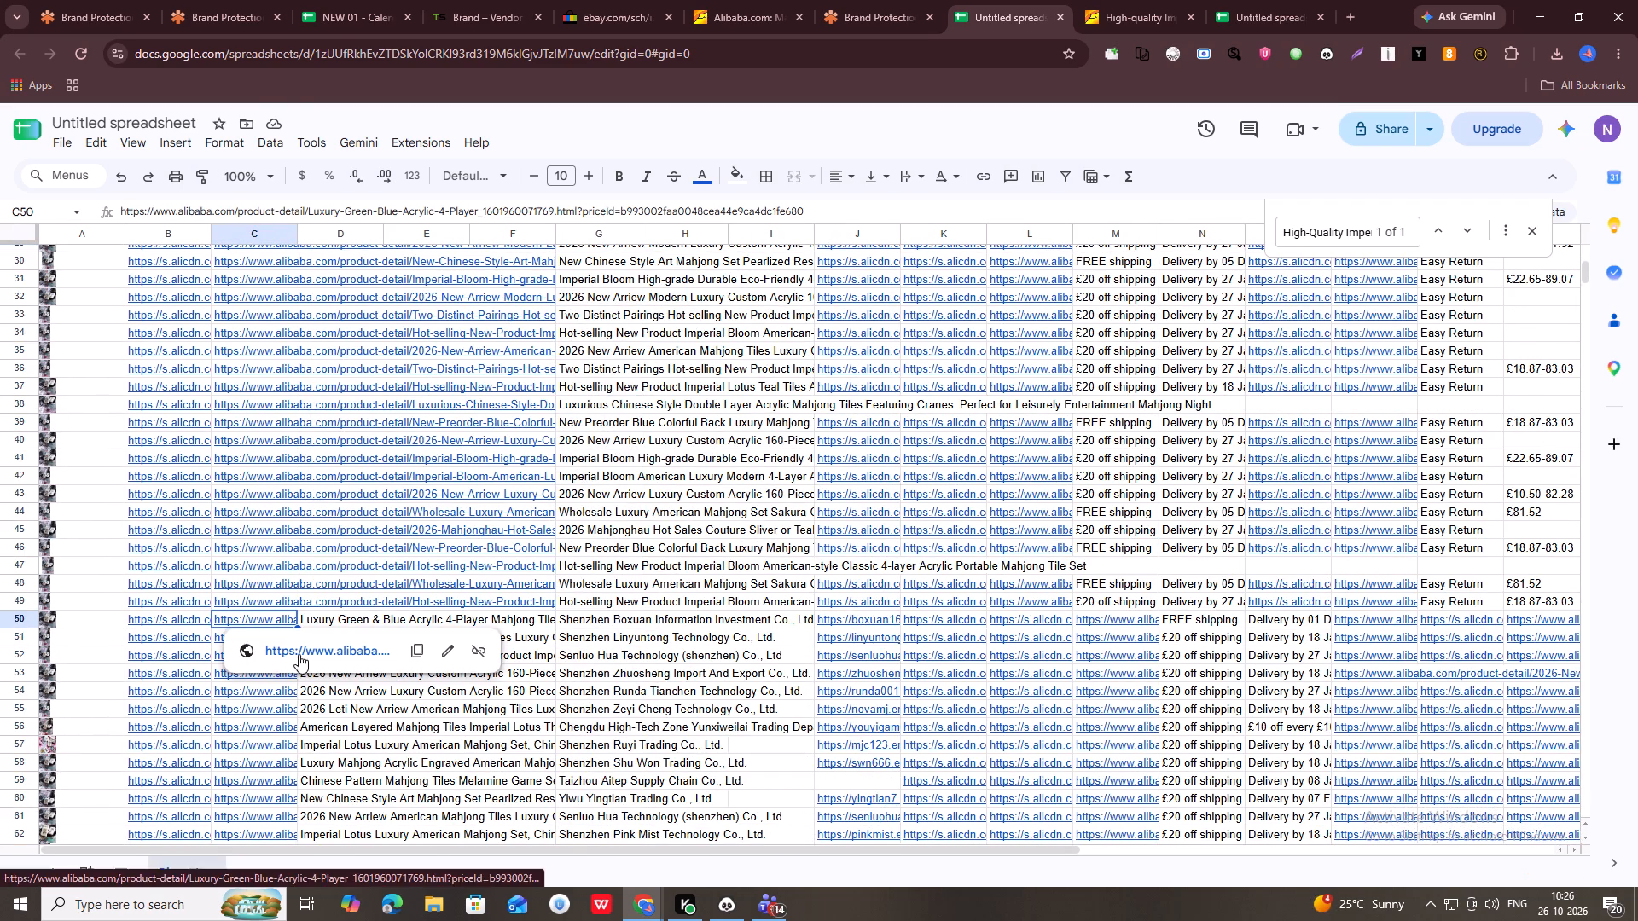
middle_click(1145, 0)
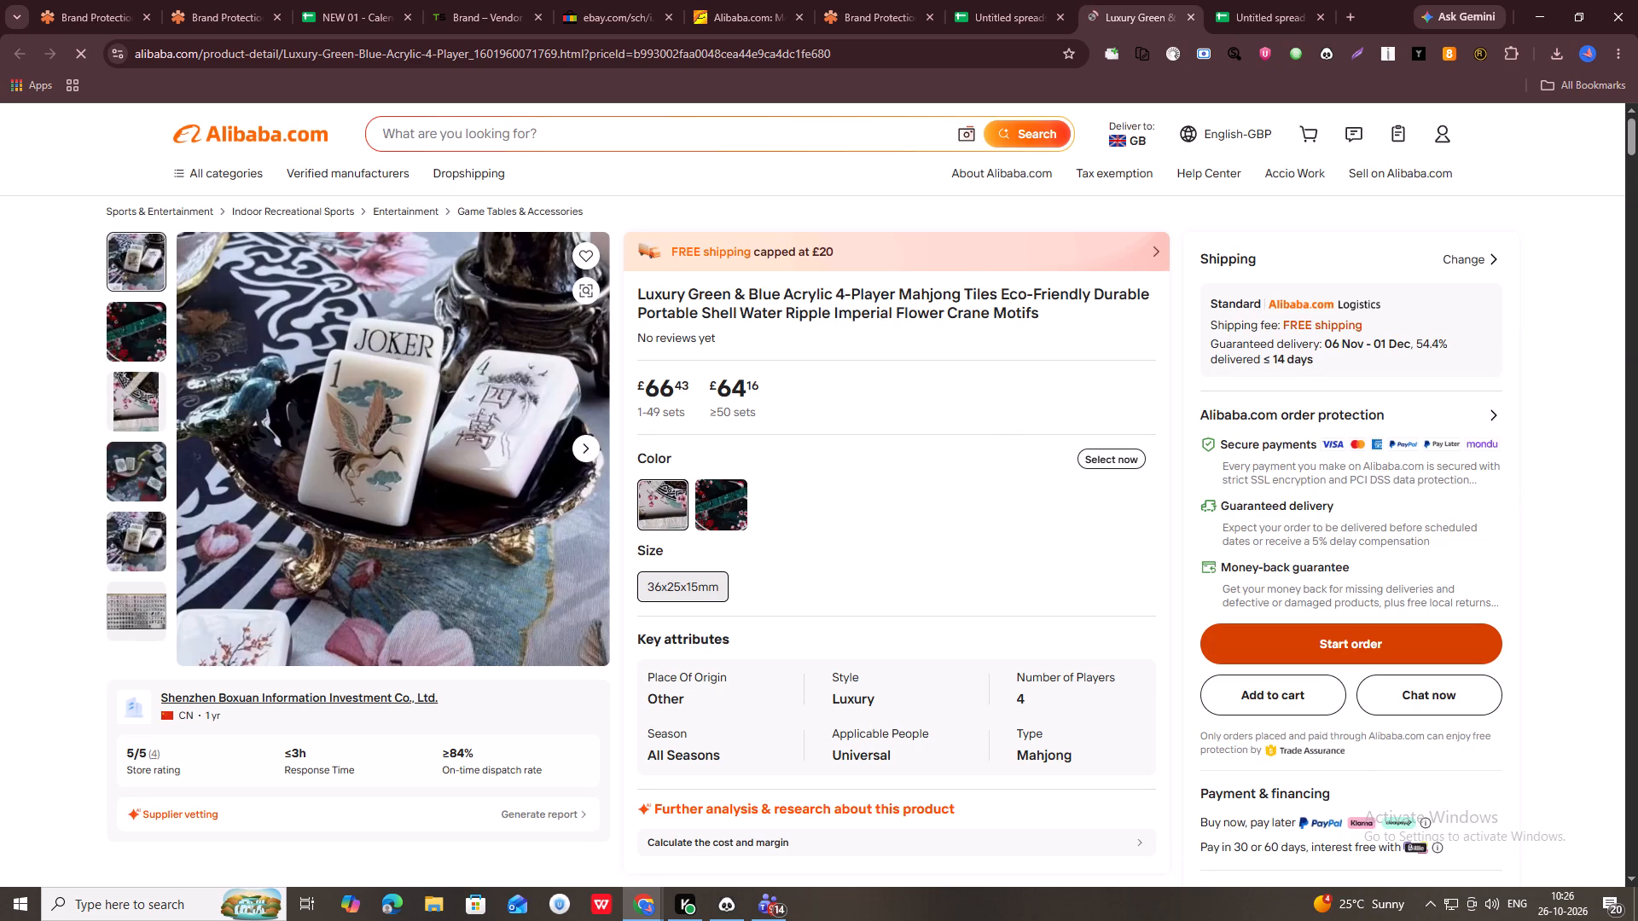
left_click_drag(634, 292, 732, 314)
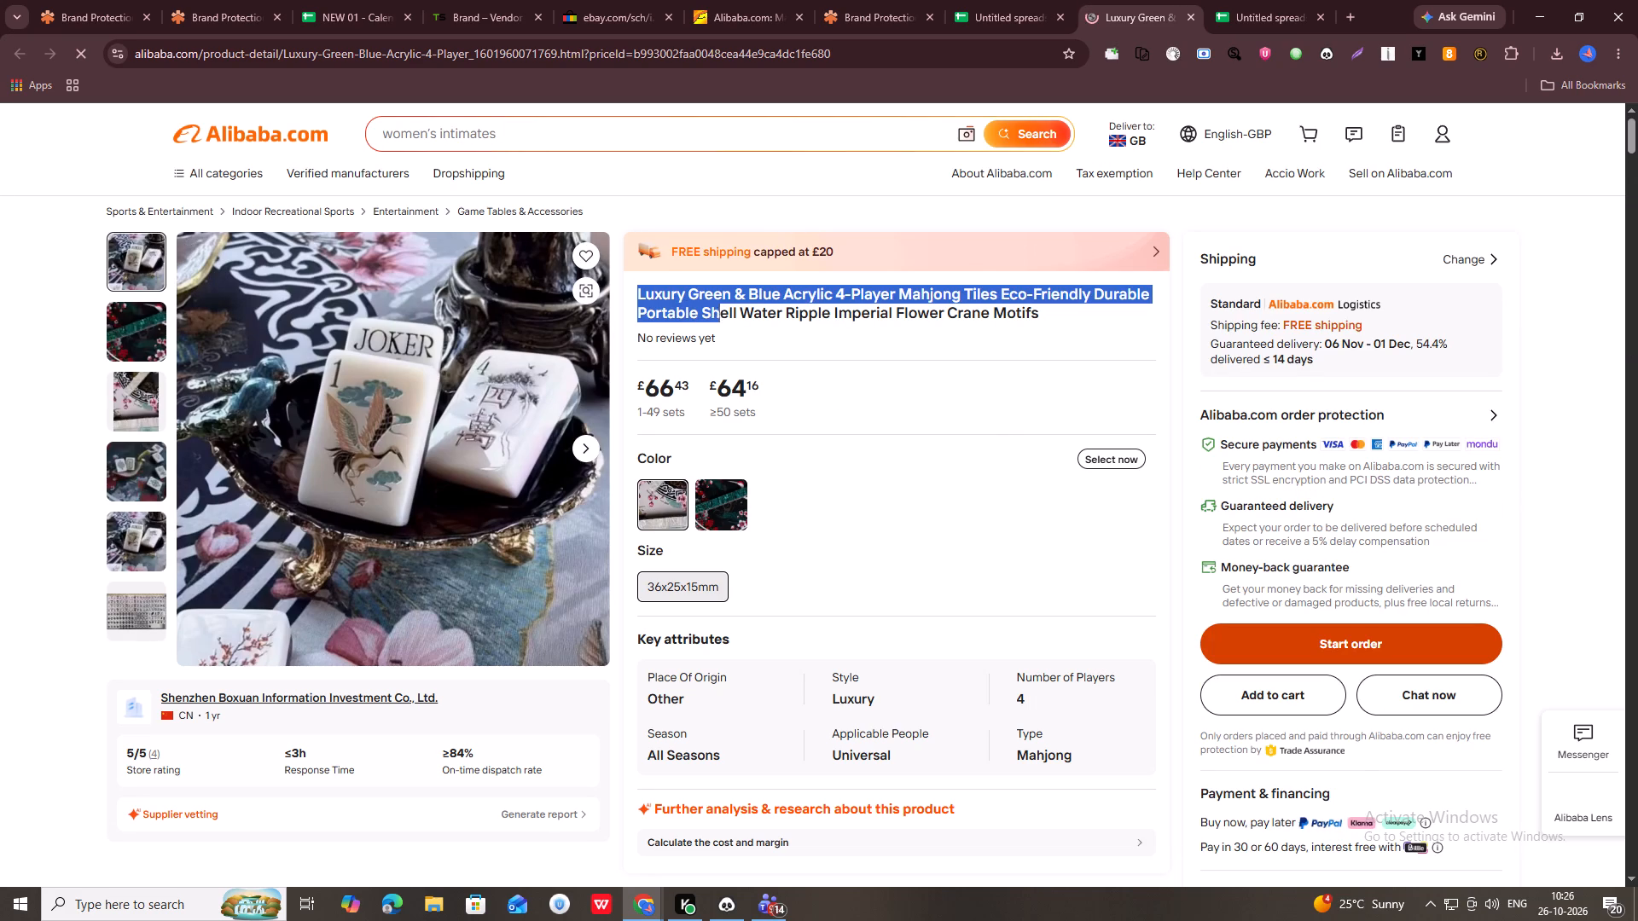
left_click_drag(732, 314, 1043, 317)
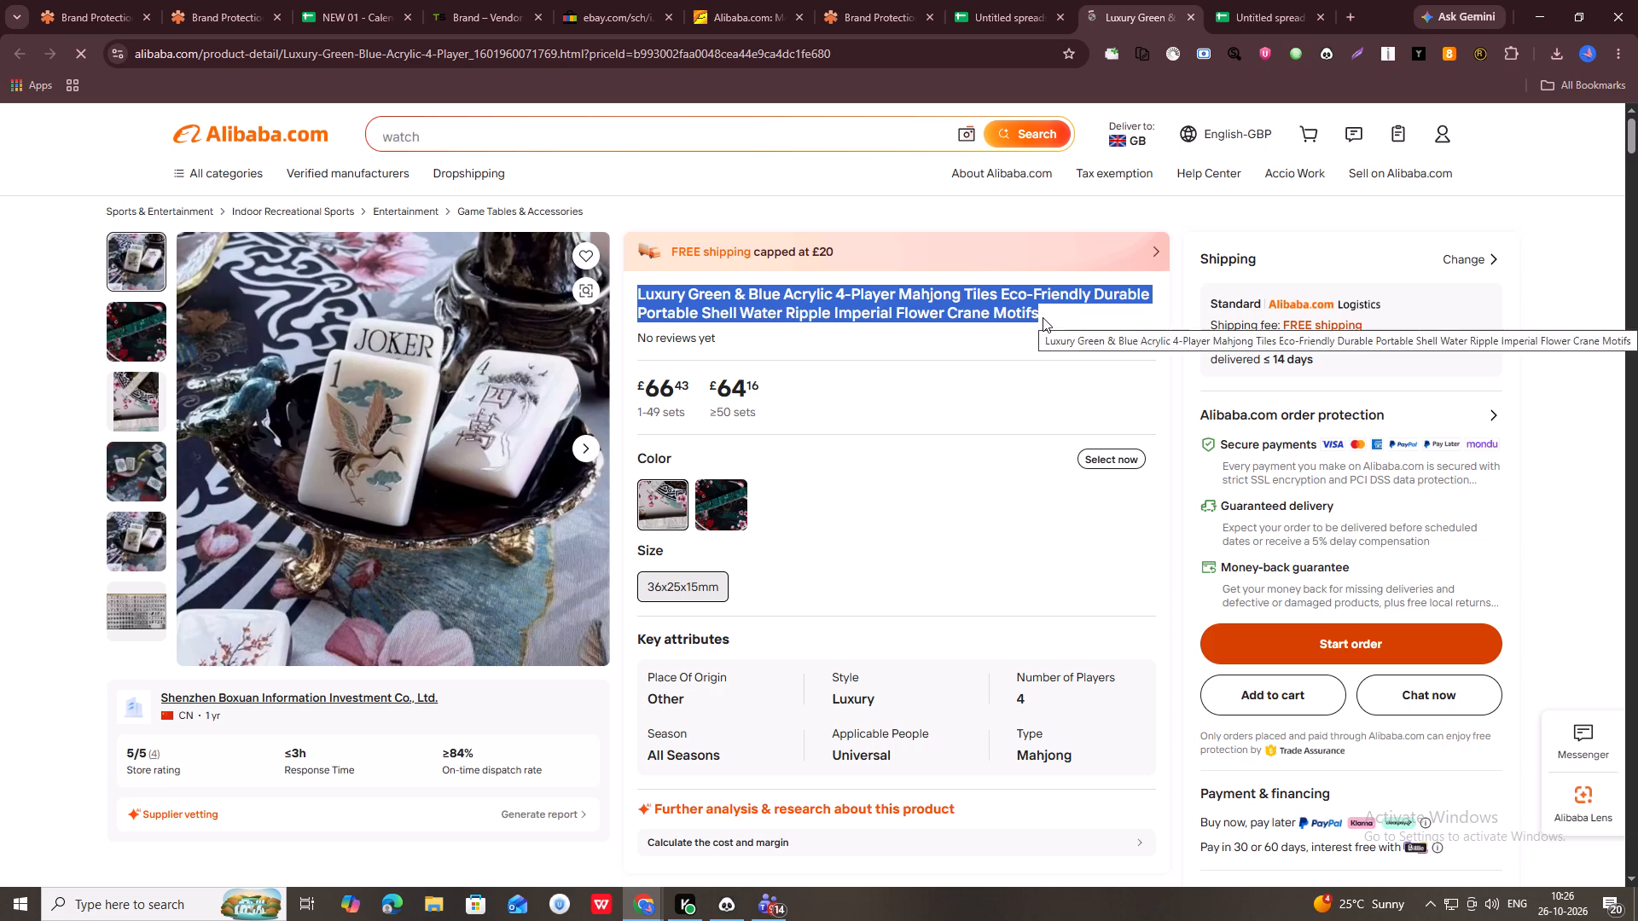
key("ctrl+c")
key("ctrl+c")
key("ctrl+c")
key("ctrl+c")
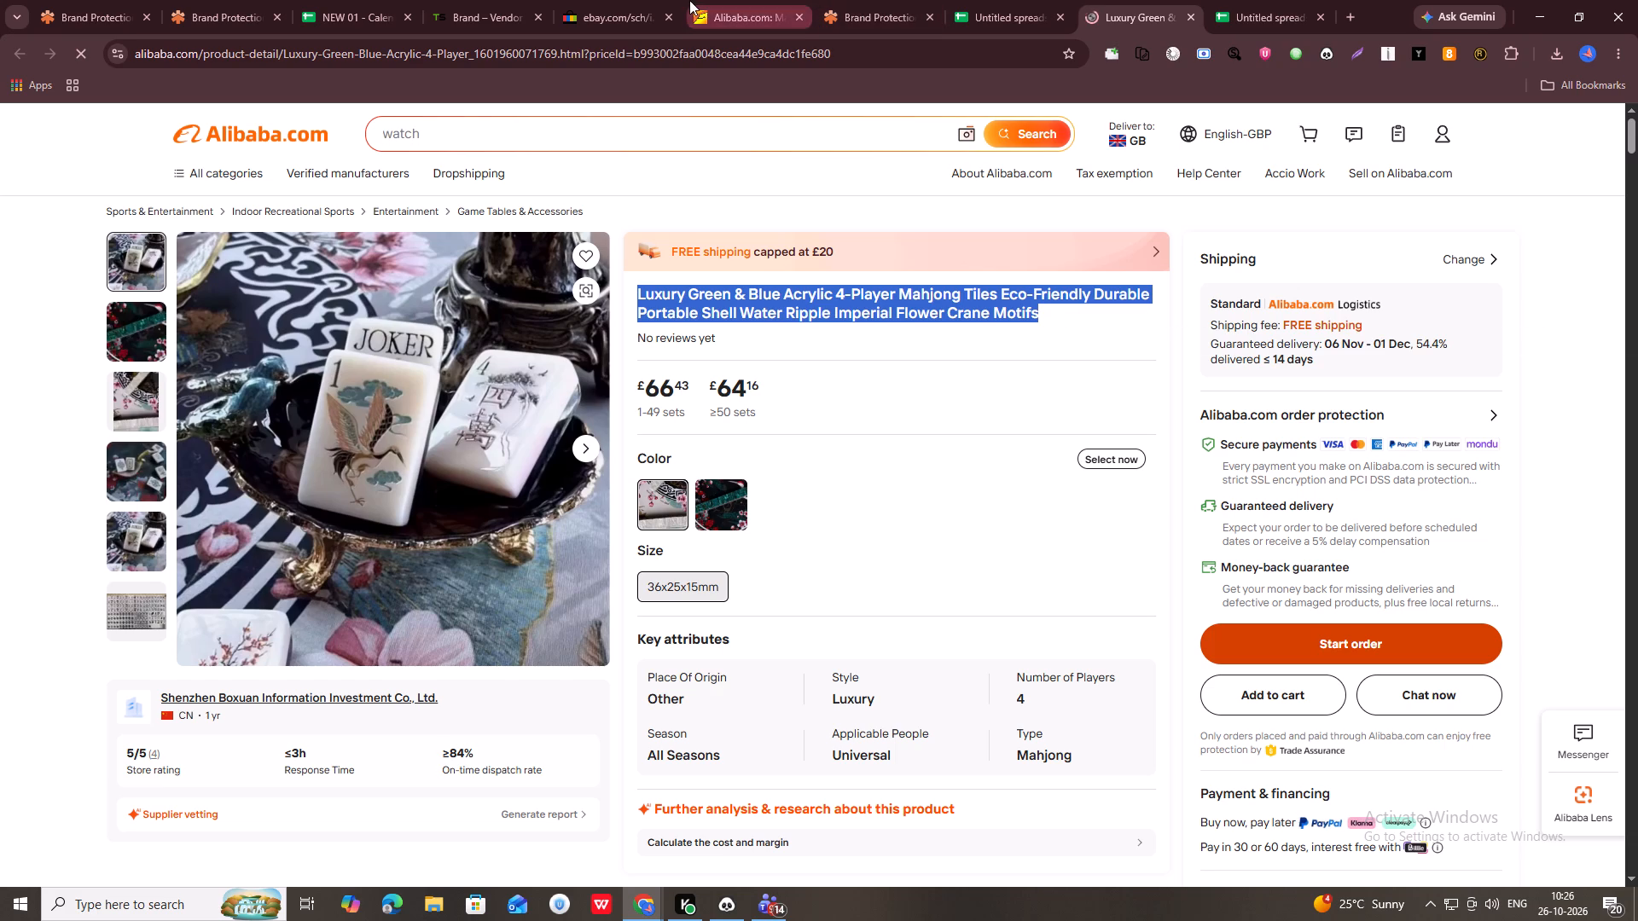
Search the listing spreadsheet for the copied Luxury Green & Blue Acrylic title.
left_click(922, 0)
left_click(979, 0)
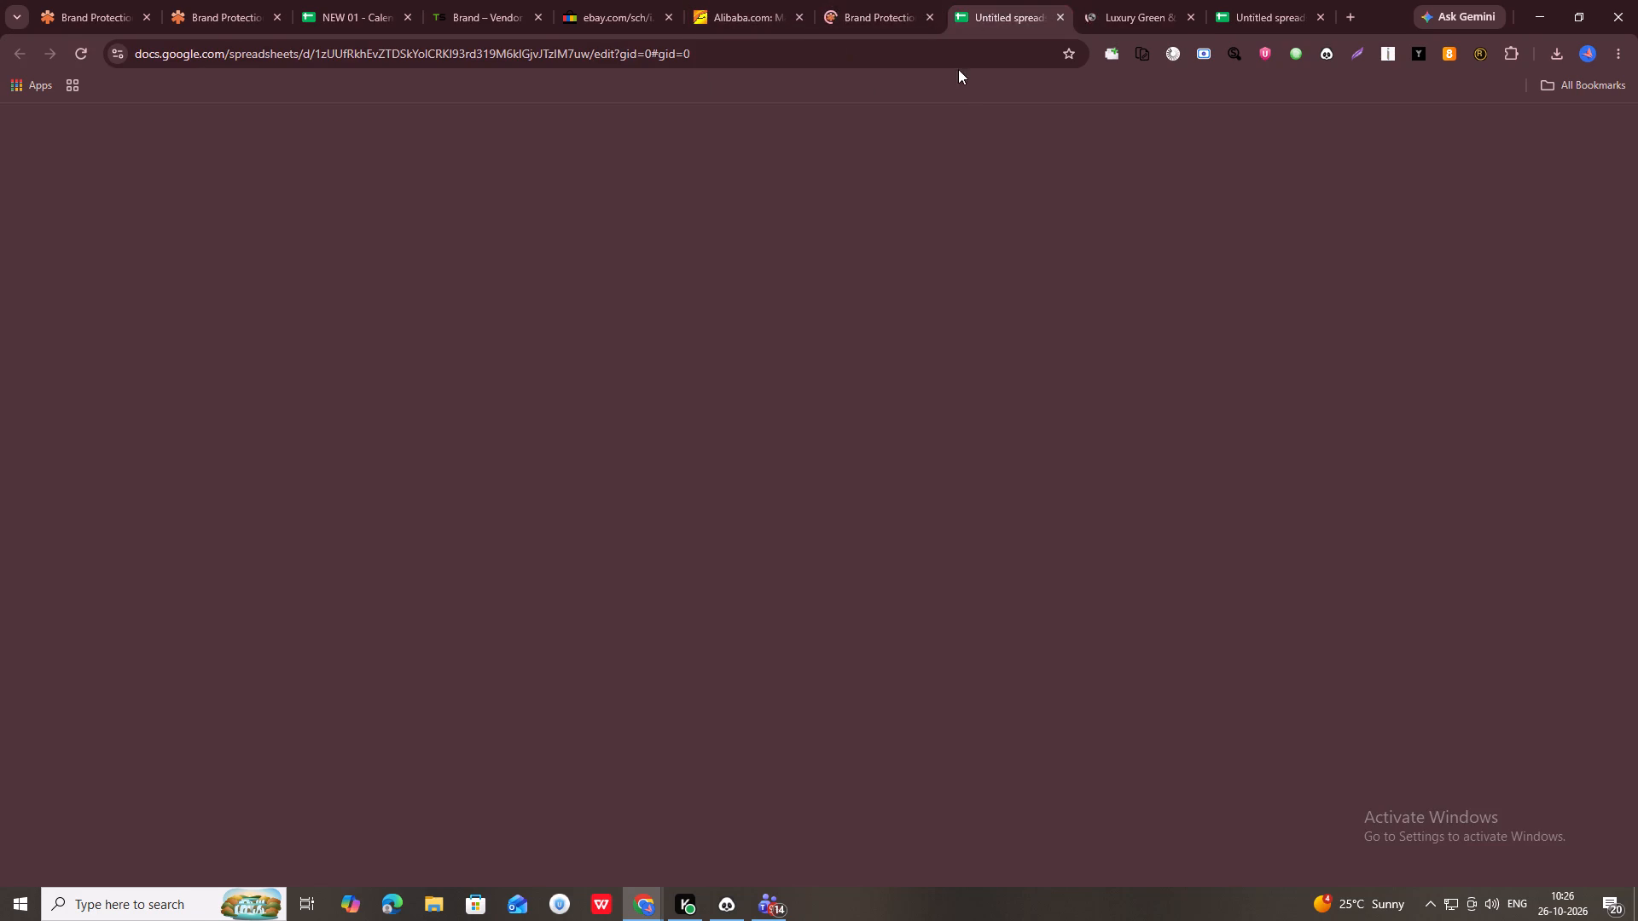
key("ctrl+f")
key("ctrl+v")
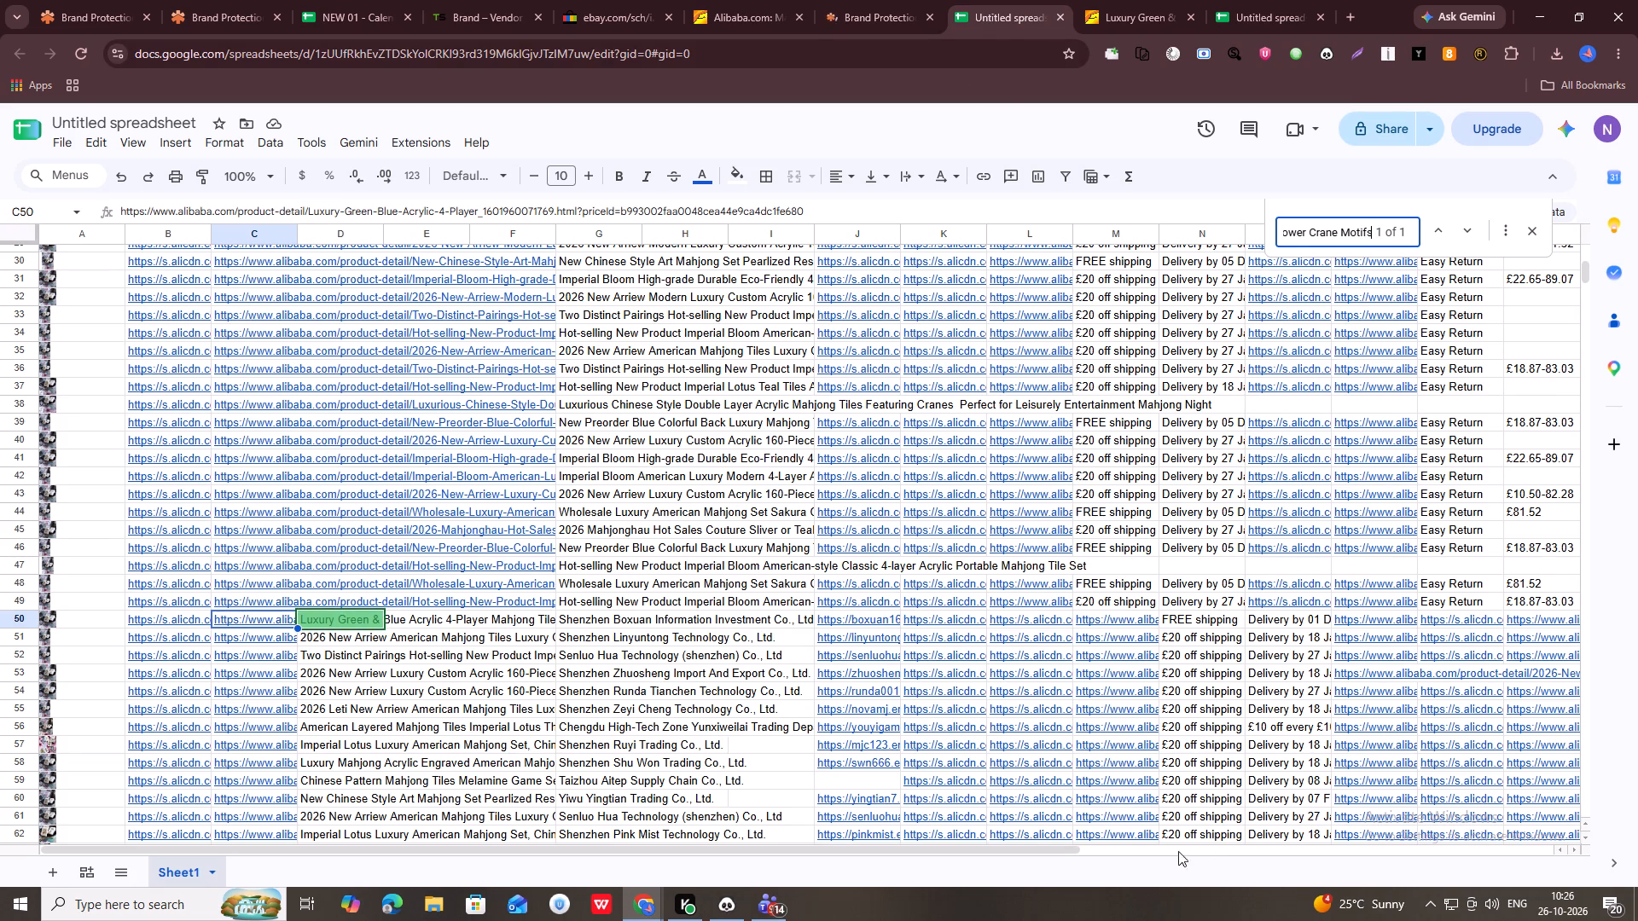
Move the product titles from cells G2:G49 into column D, starting at D2.
scroll(619, 714, "down", 6)
scroll(619, 712, "up", 7)
left_click(603, 681)
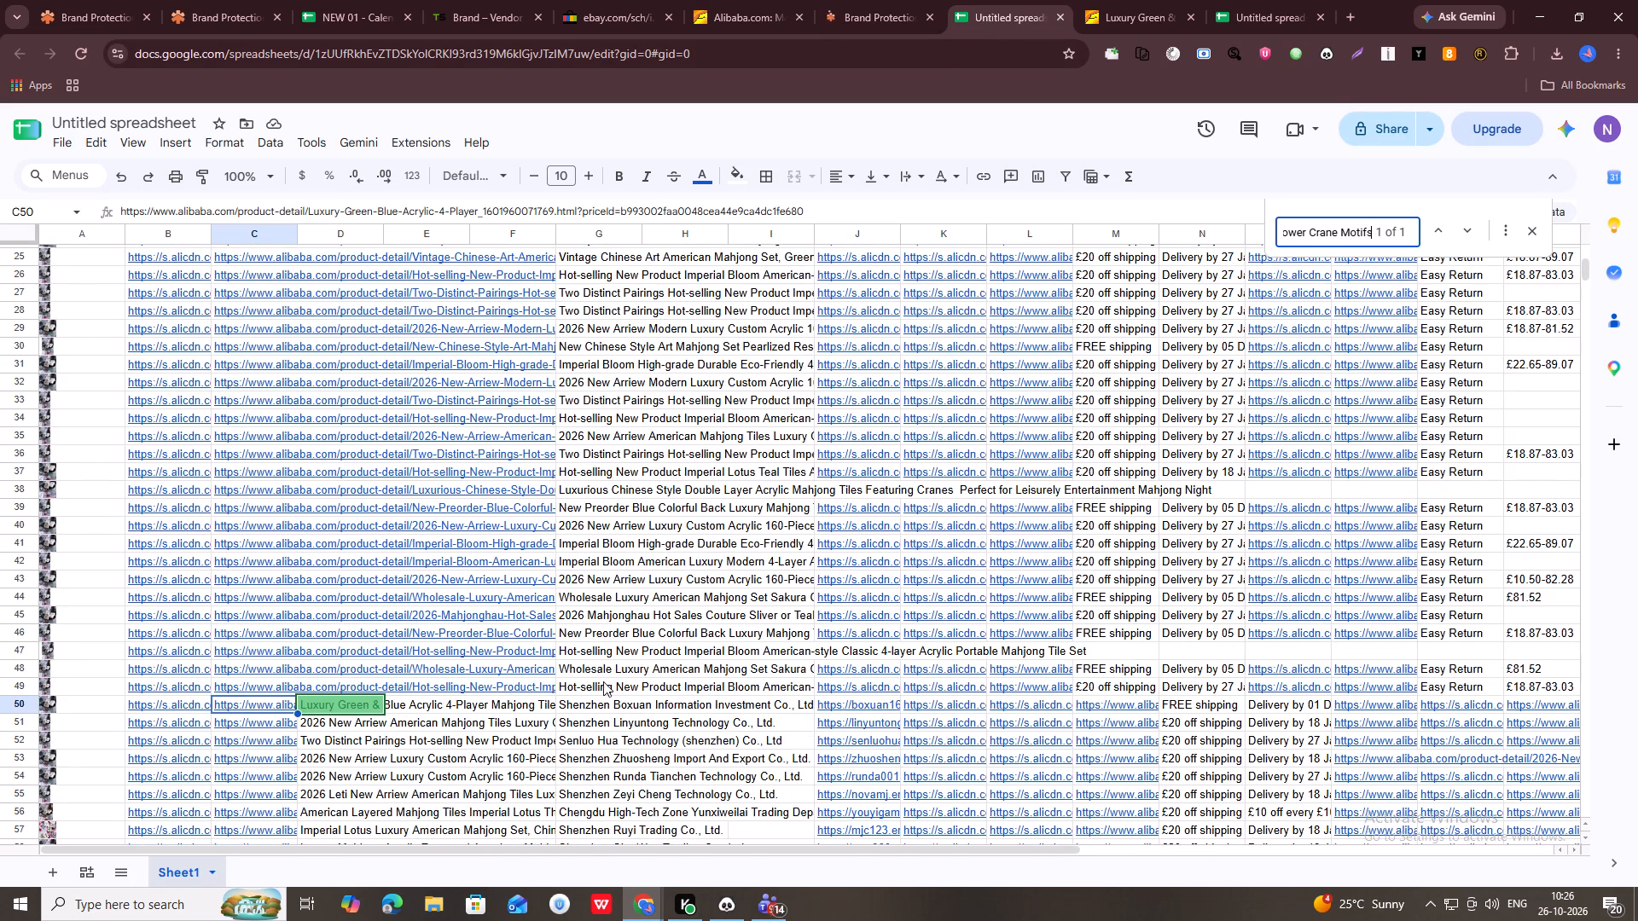
scroll(787, 650, "up", 11)
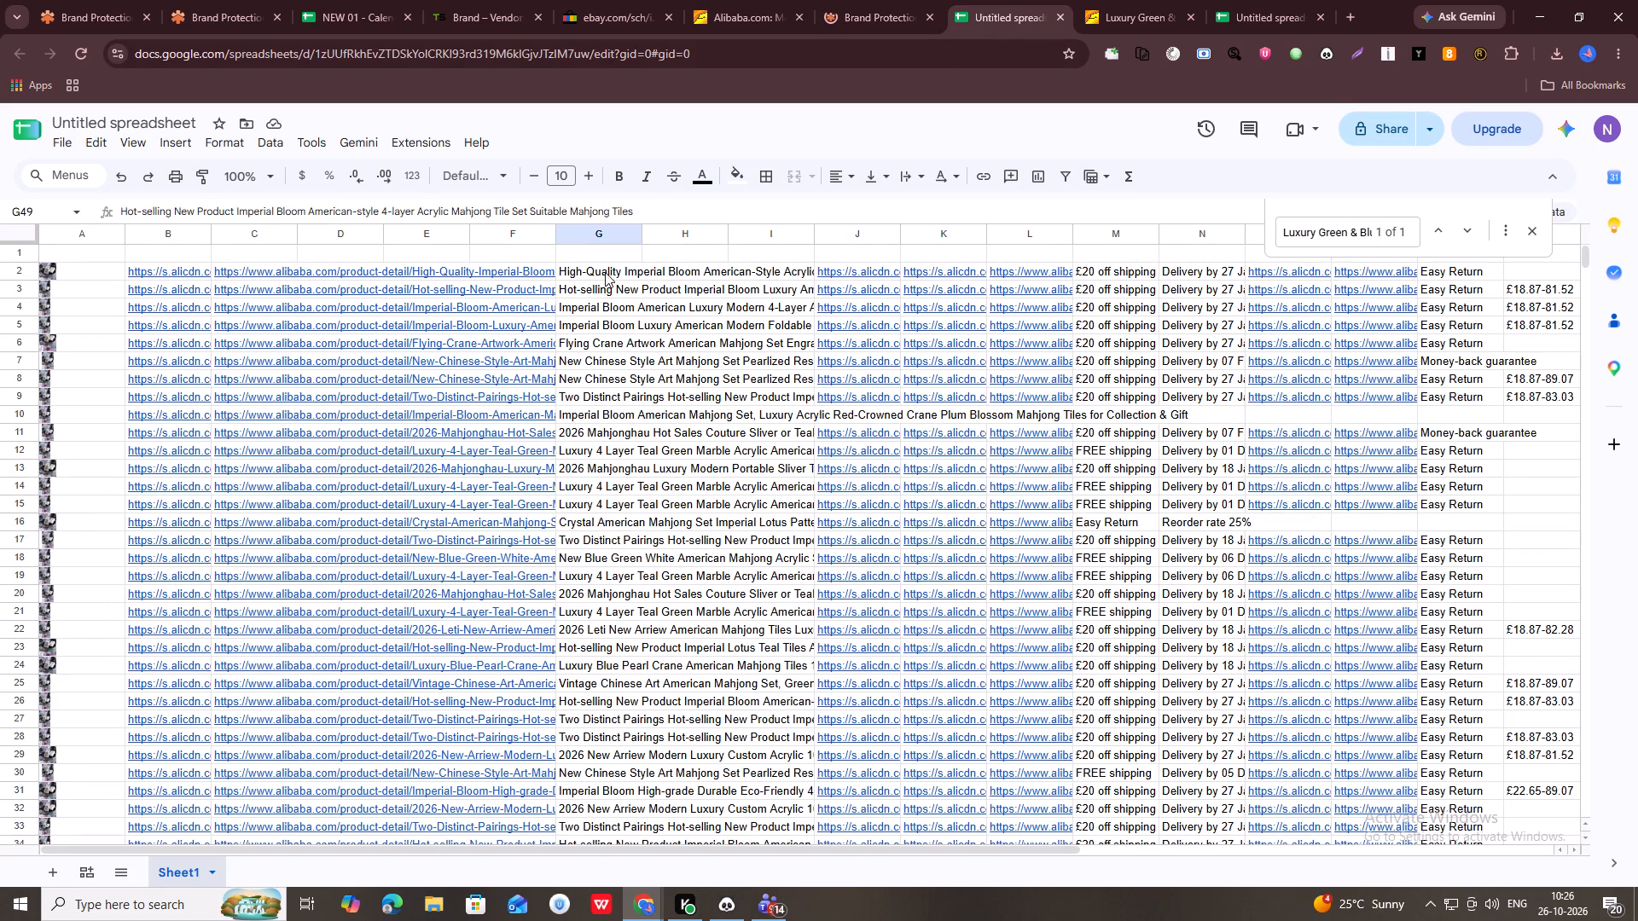
left_click(607, 267, "shift")
key("ctrl+x")
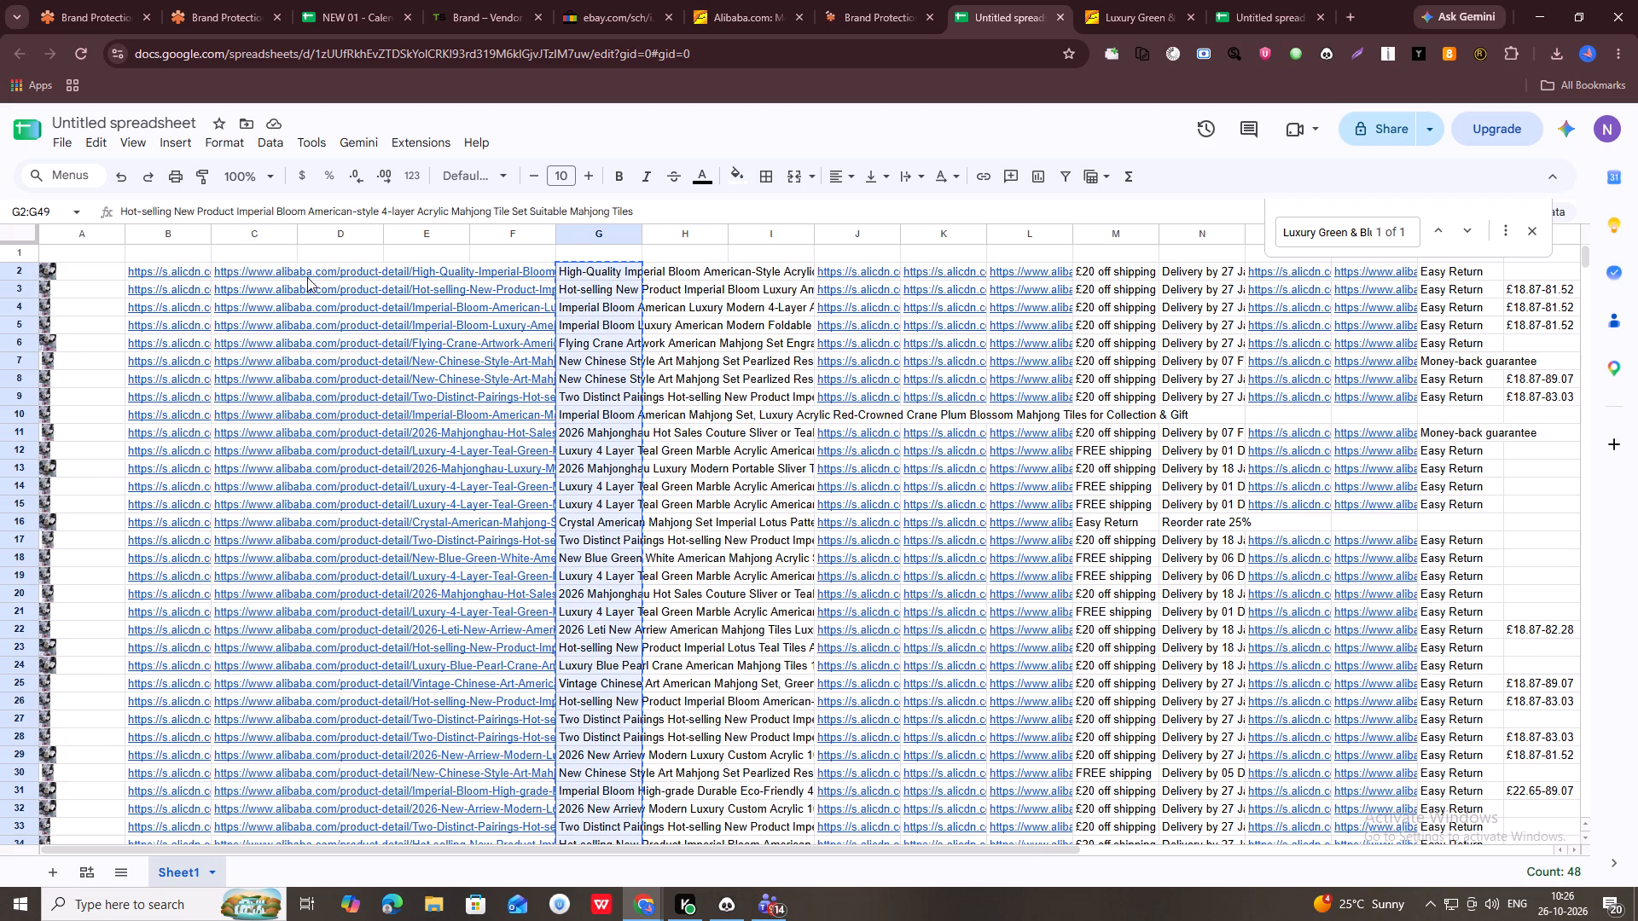
left_click(332, 272)
key("ctrl+v")
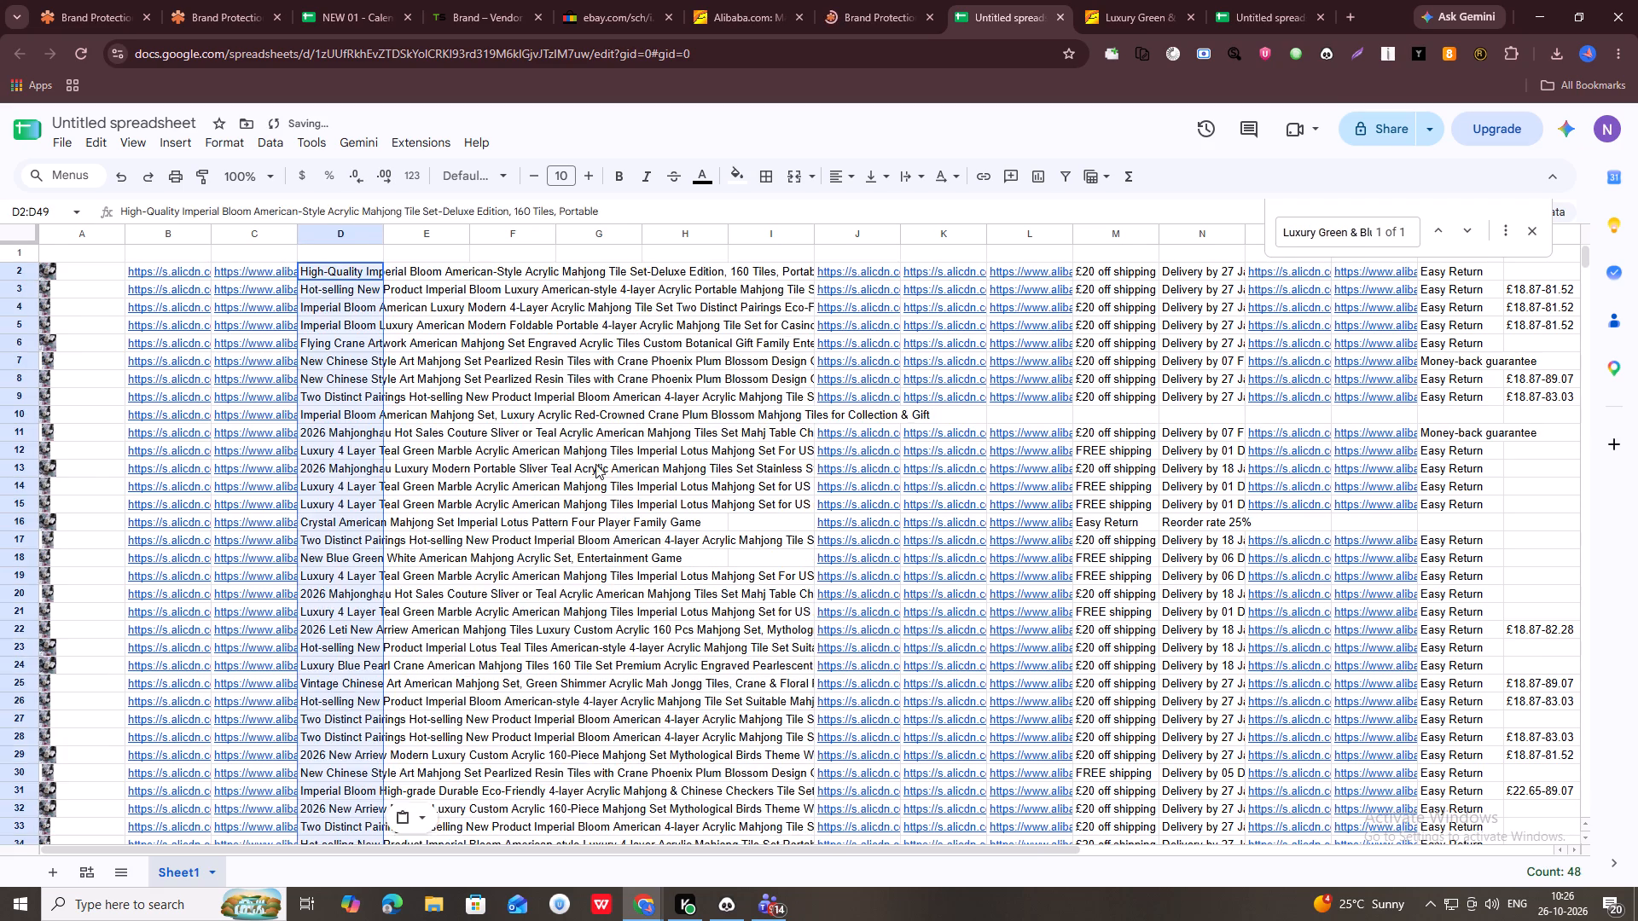
Clear the leftover links, shipping, delivery and price details from column J and the columns after it.
scroll(573, 466, "down", 6)
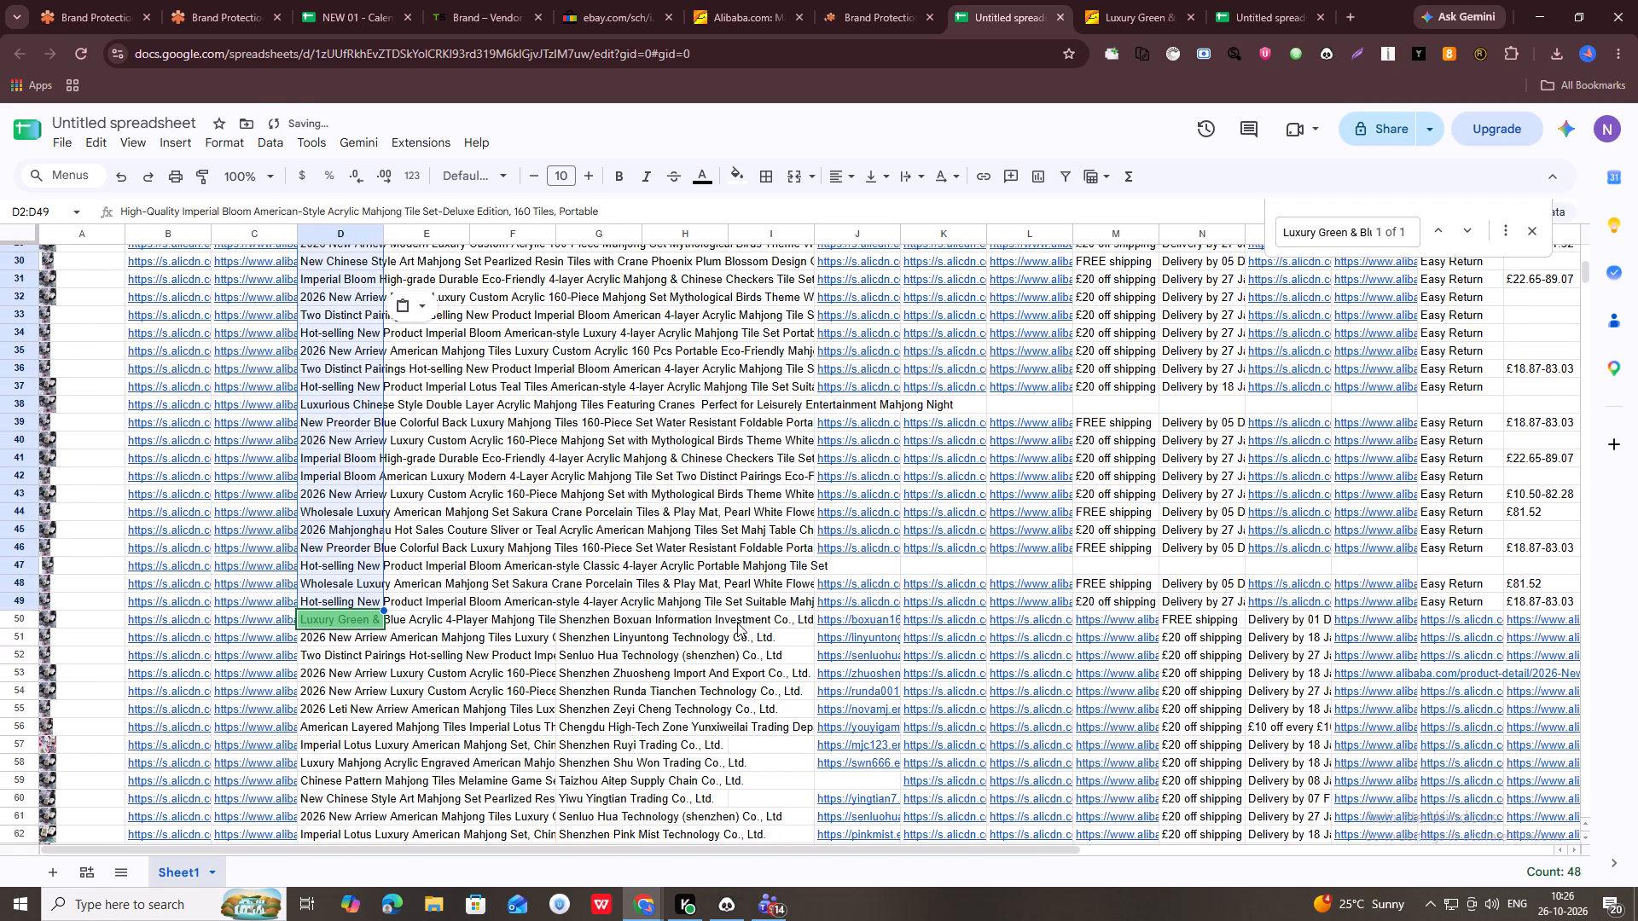
scroll(737, 623, "up", 14)
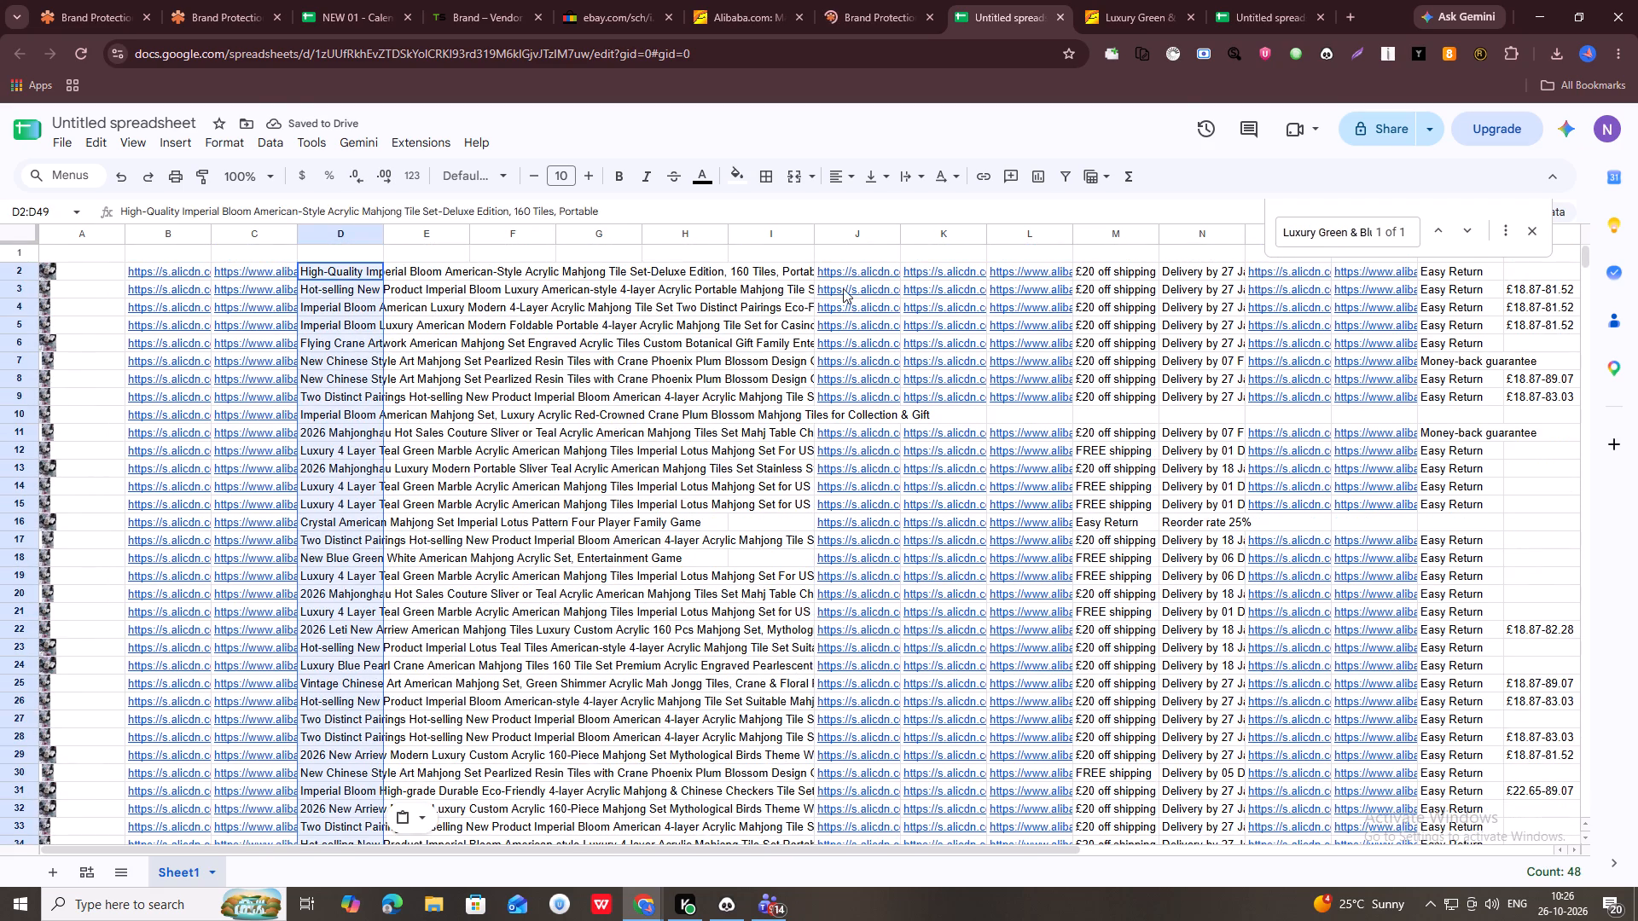
left_click(852, 229)
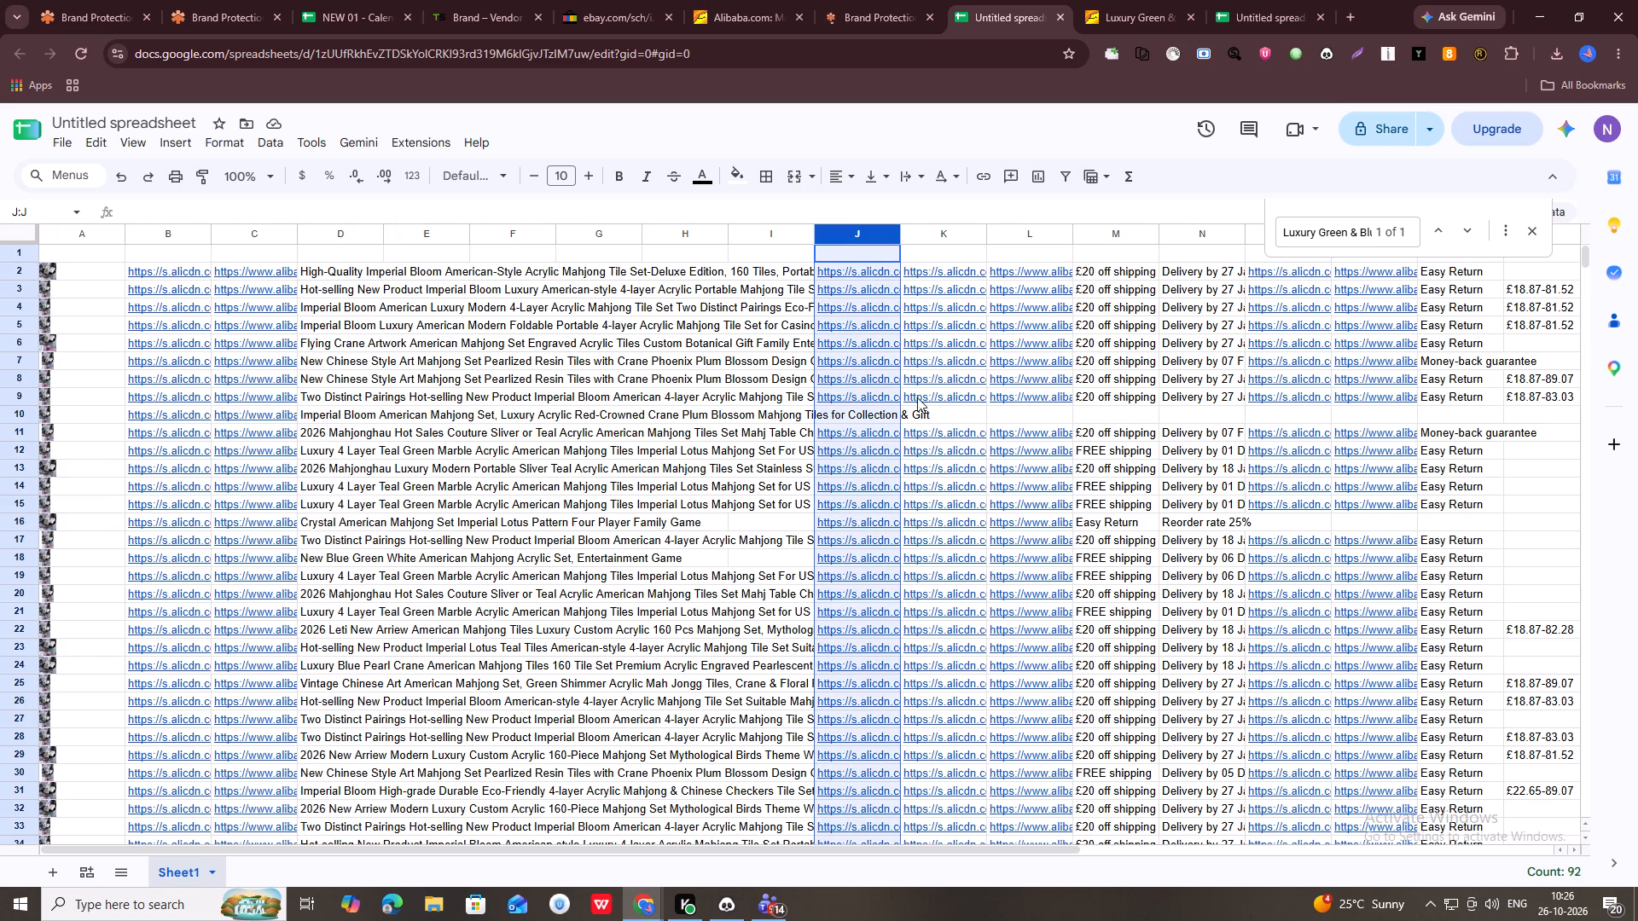
key("shift+Right")
key("shift+Right")
key("shift+Right")
key("shift+Right")
key("shift+Right")
key("shift+Right")
key("shift+Right")
key("shift+Right")
key("shift+Right")
key("shift+Right")
key("shift+Right")
key("shift+Right")
key("shift+Right")
key("shift+Right")
key("shift+Right")
key("shift+Right")
key("shift+Right")
key("shift+Right")
key("shift+Right")
key("shift+Right")
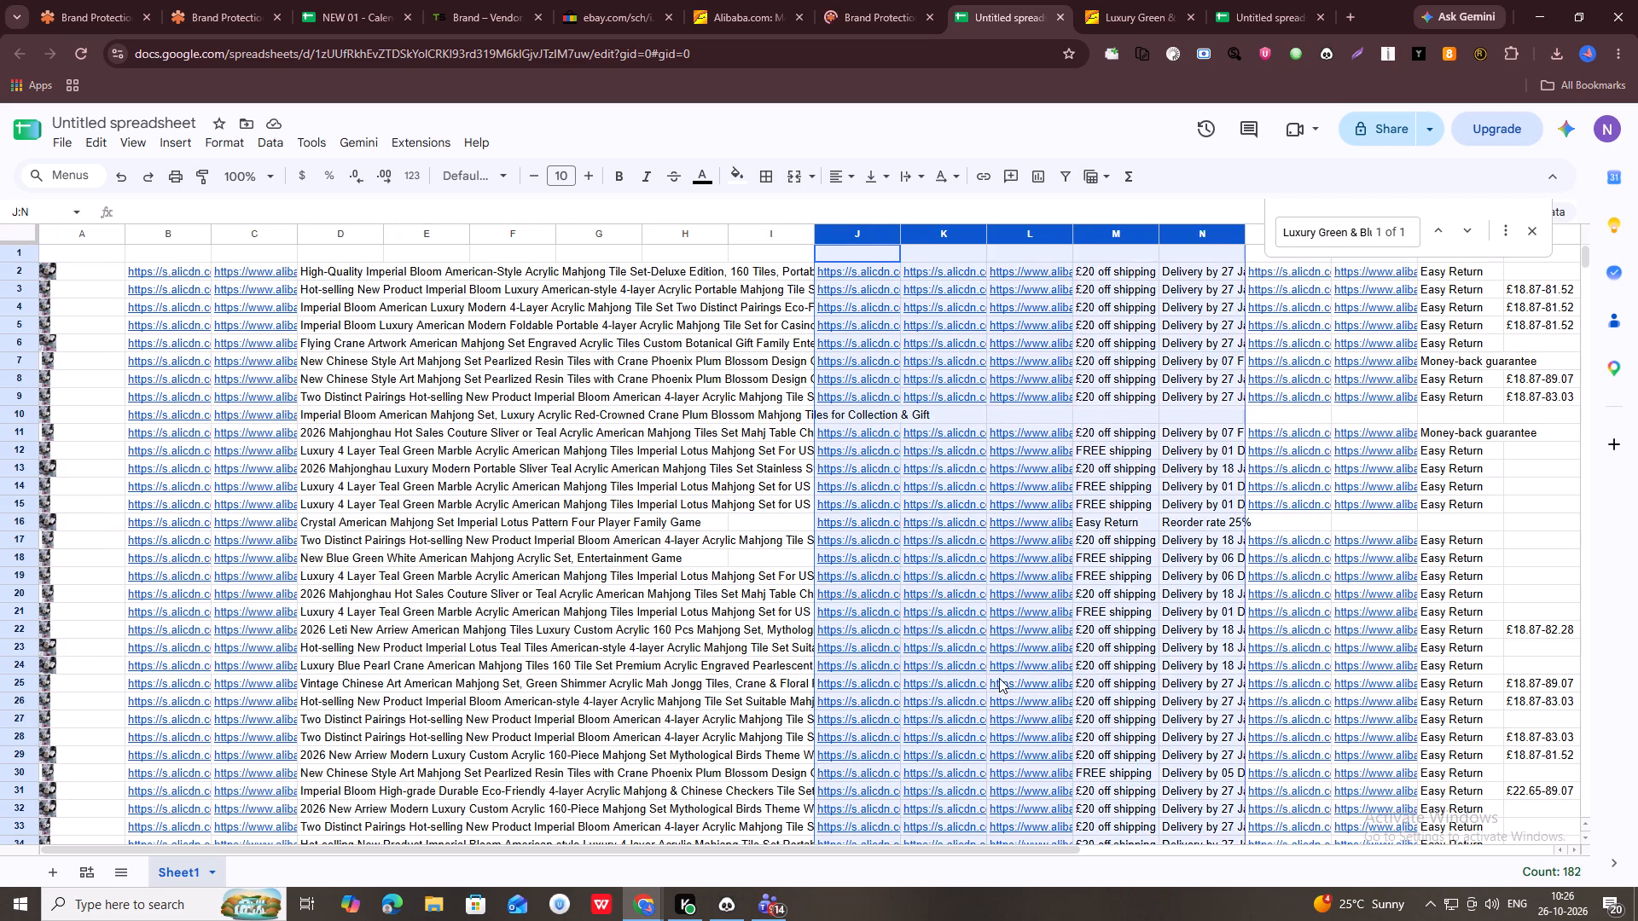
key("Delete")
key("Left")
key("Left")
key("Left")
key("Left")
key("Left")
key("Left")
key("Left")
key("Left")
key("Left")
key("Left")
key("Left")
key("Left")
key("Left")
key("Left")
key("Left")
key("Left")
key("Left")
key("Left")
key("Left")
key("Left")
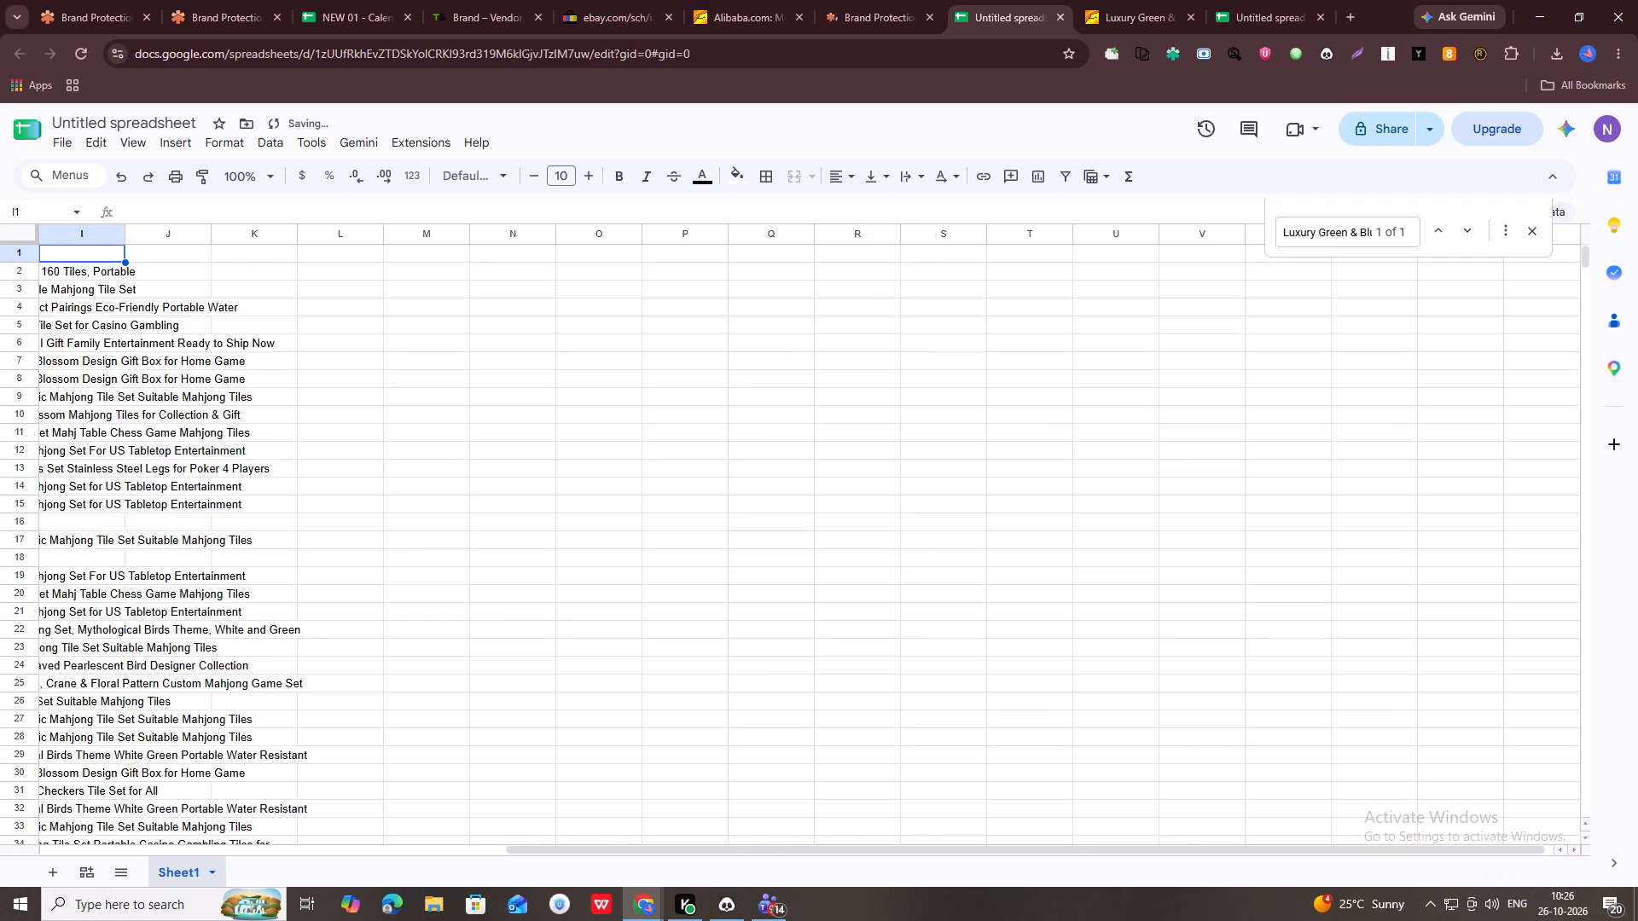
key("Right")
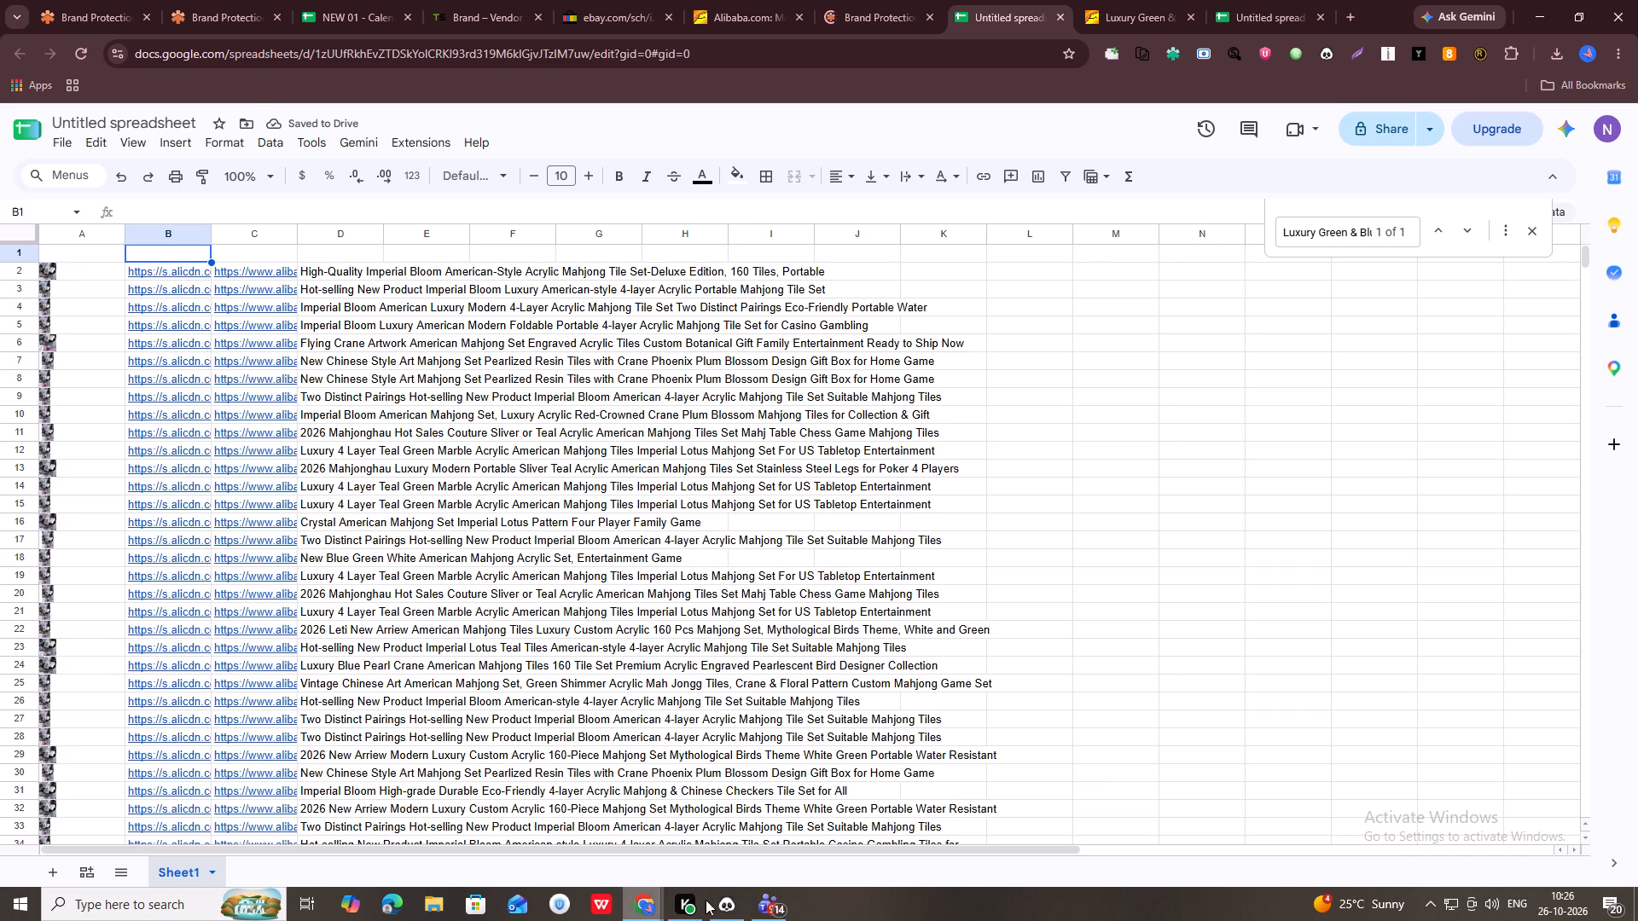
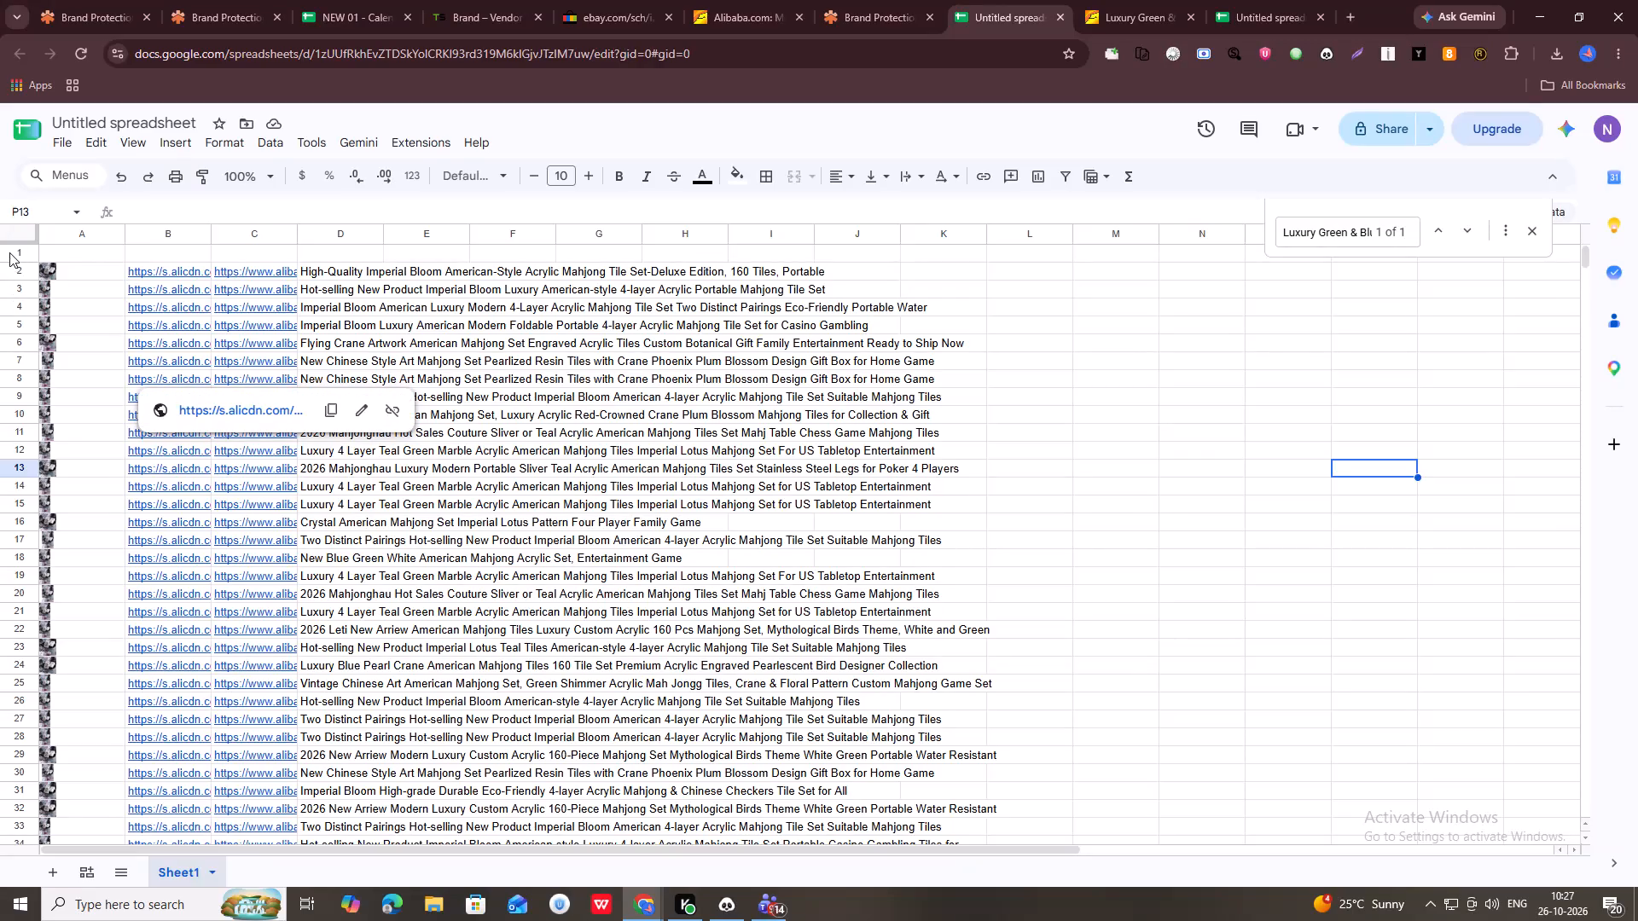
Enlarge all rows and columns of the sheet so the image previews in column A show at a readable size.
left_click(9, 252)
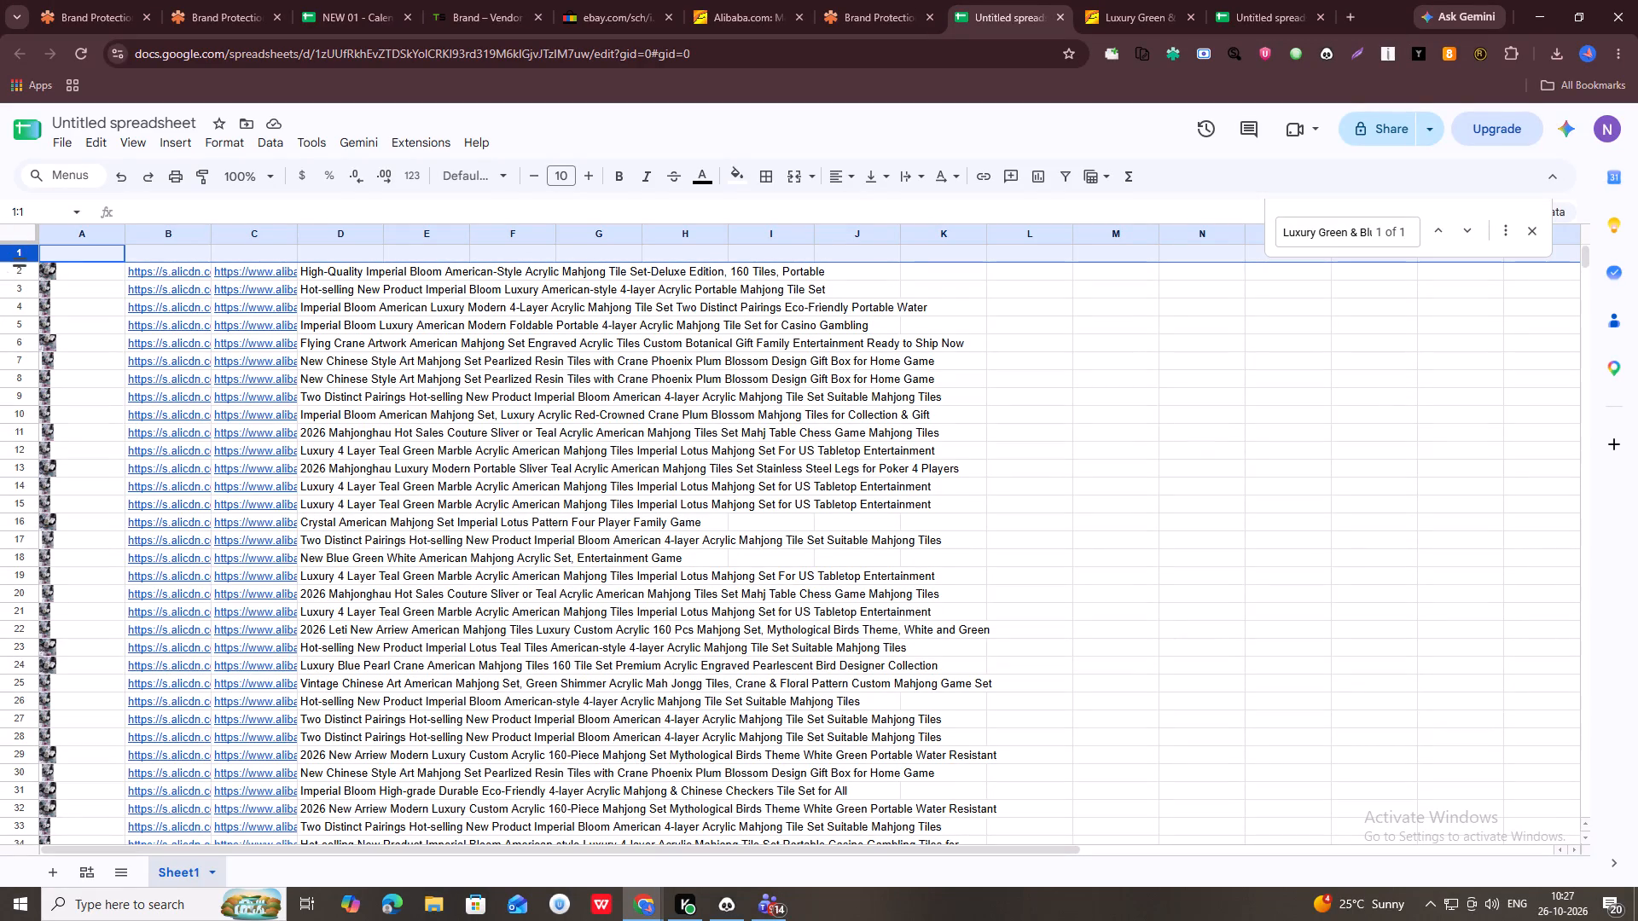
left_click(15, 234)
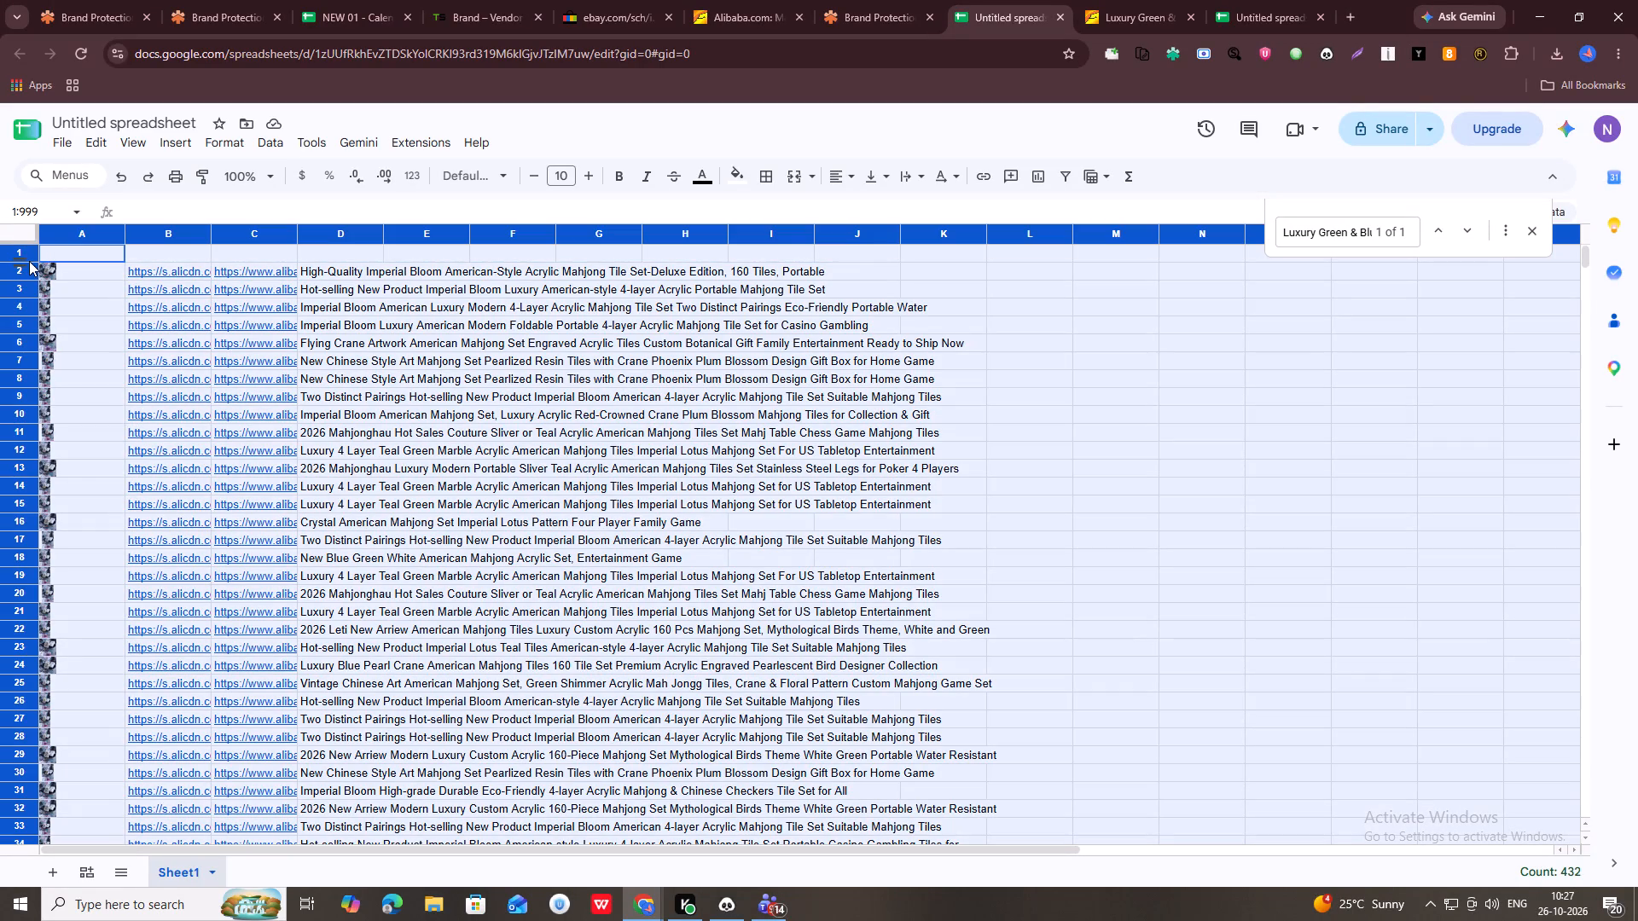
left_click_drag(29, 261, 32, 293)
left_click(24, 238)
left_click_drag(19, 262, 26, 406)
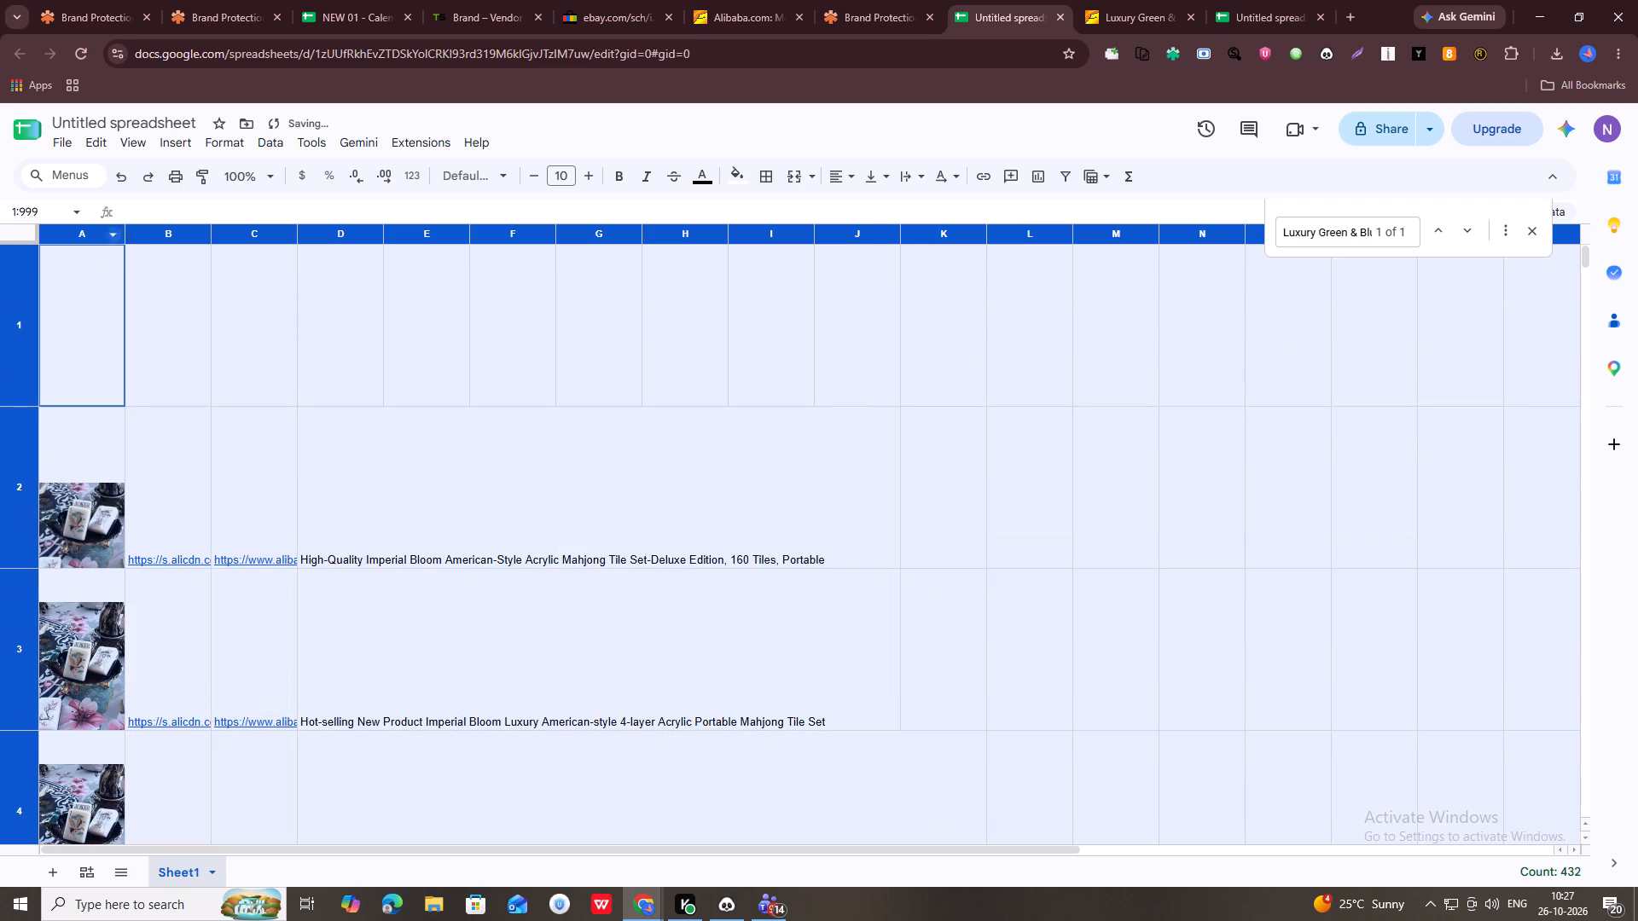
left_click_drag(124, 236, 213, 234)
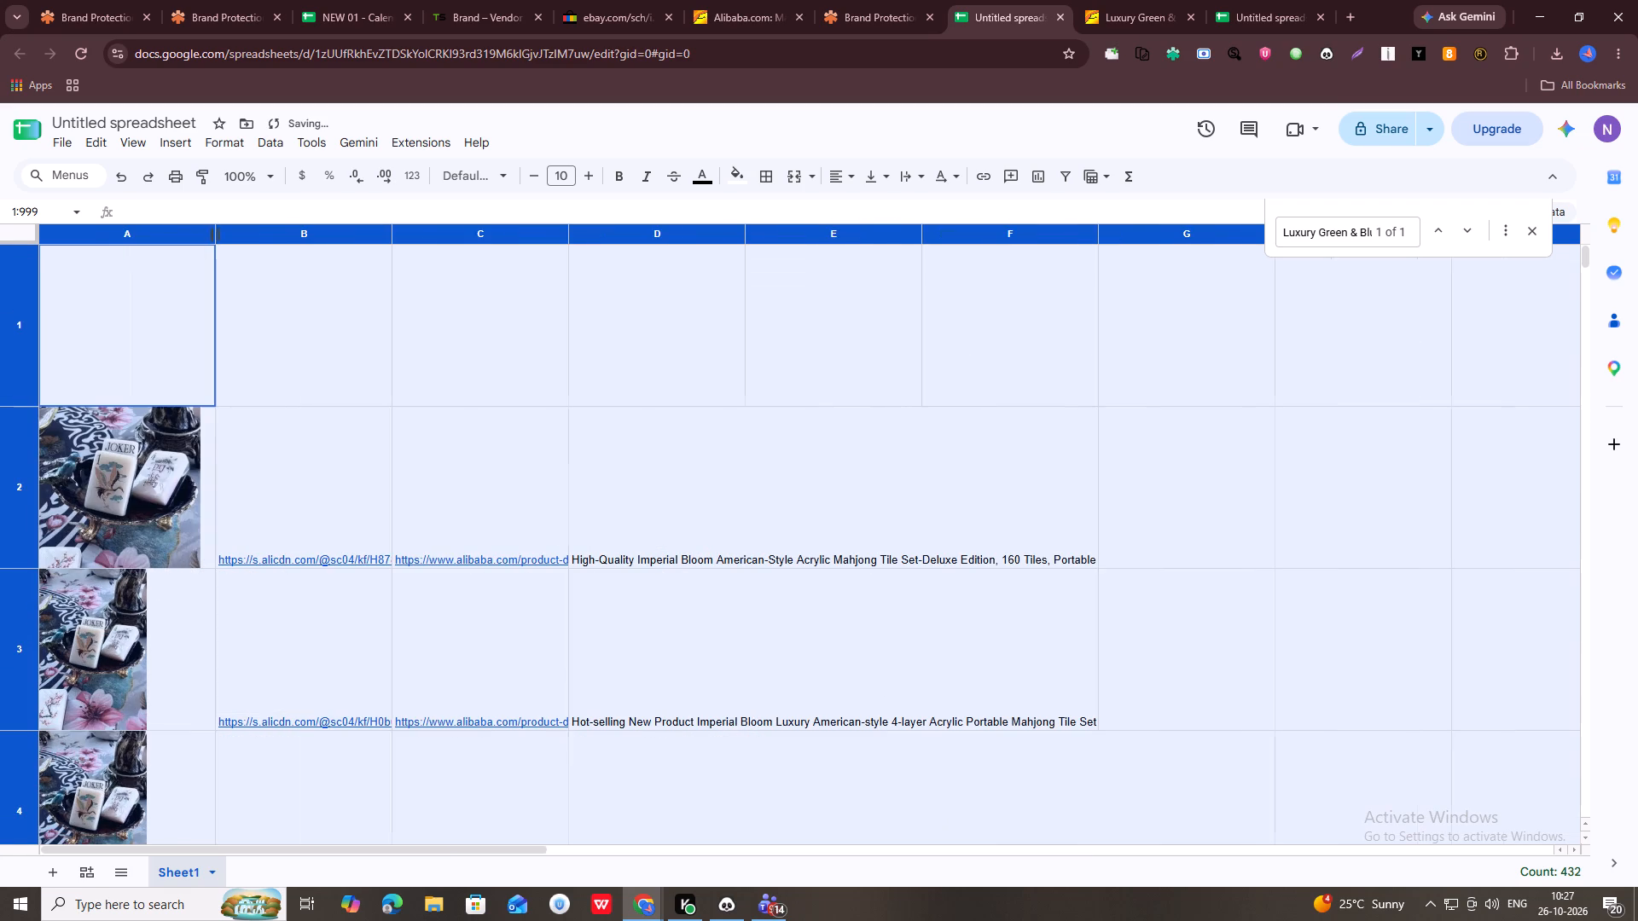
Look through the enlarged listing rows down to the last entry, checking previews against titles, and dismiss the title search.
scroll(365, 552, "down", 6)
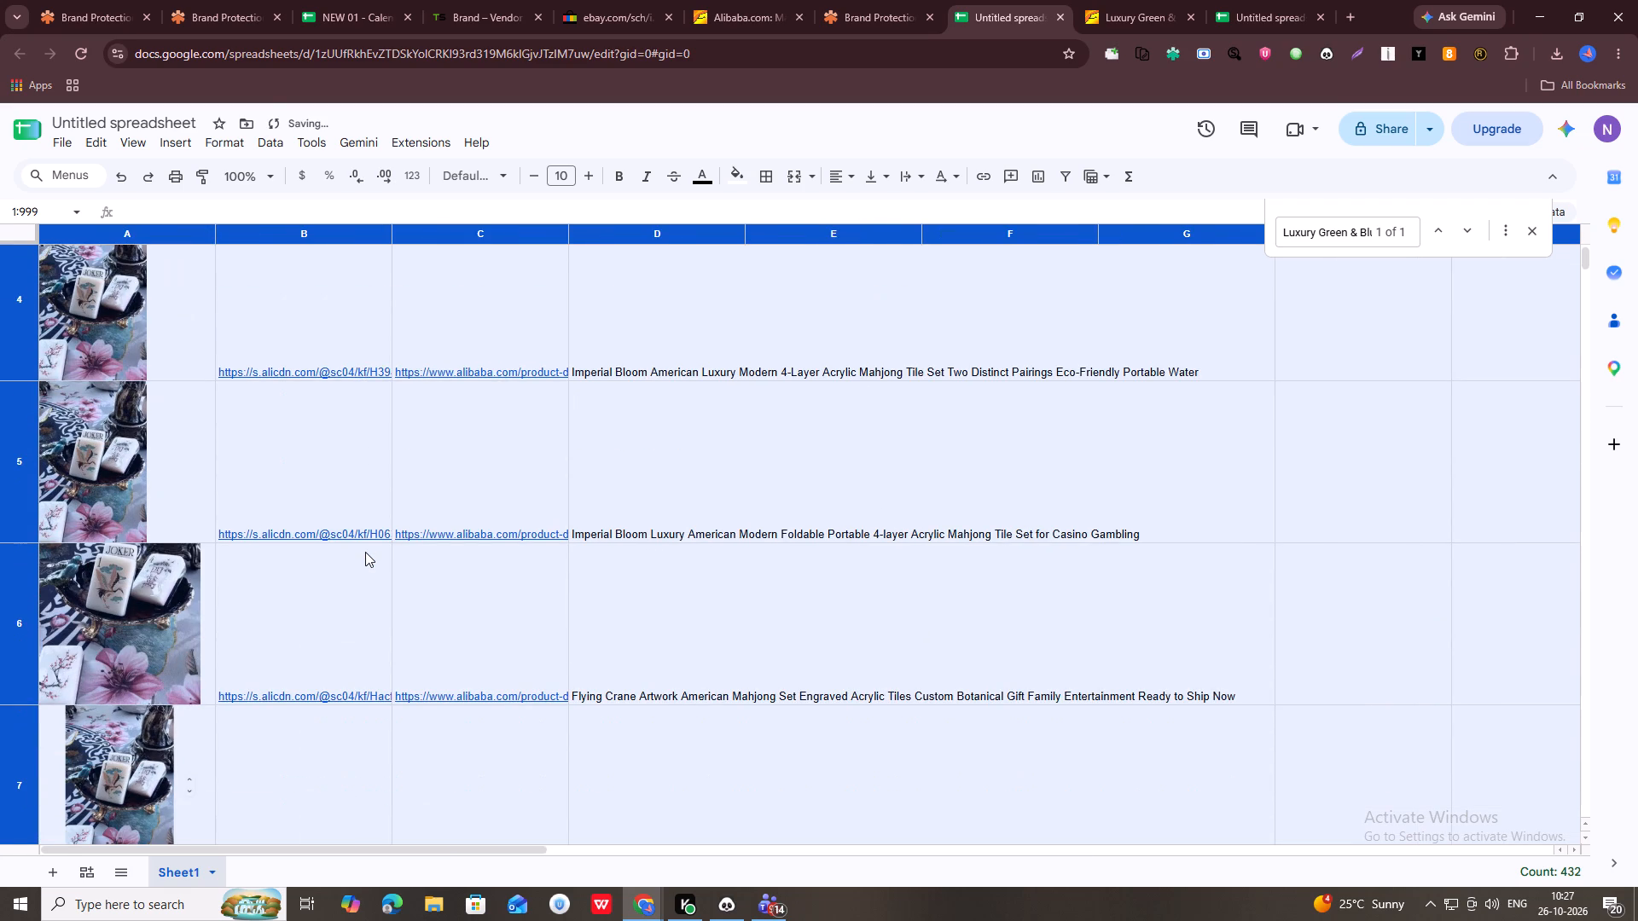
scroll(365, 552, "down", 12)
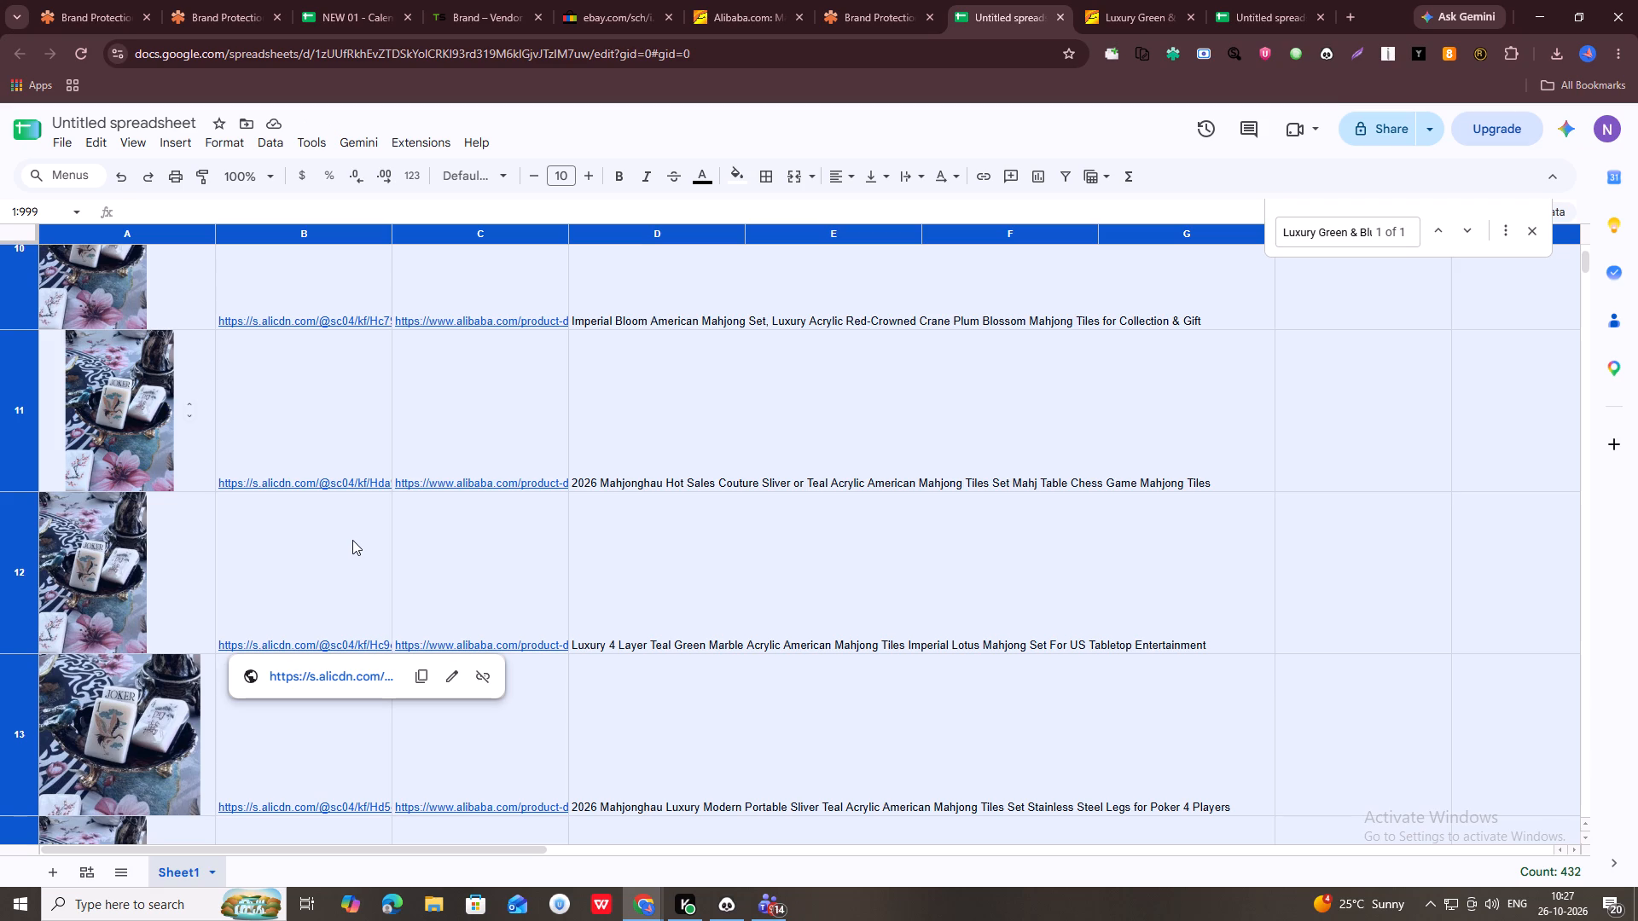
scroll(350, 536, "down", 20)
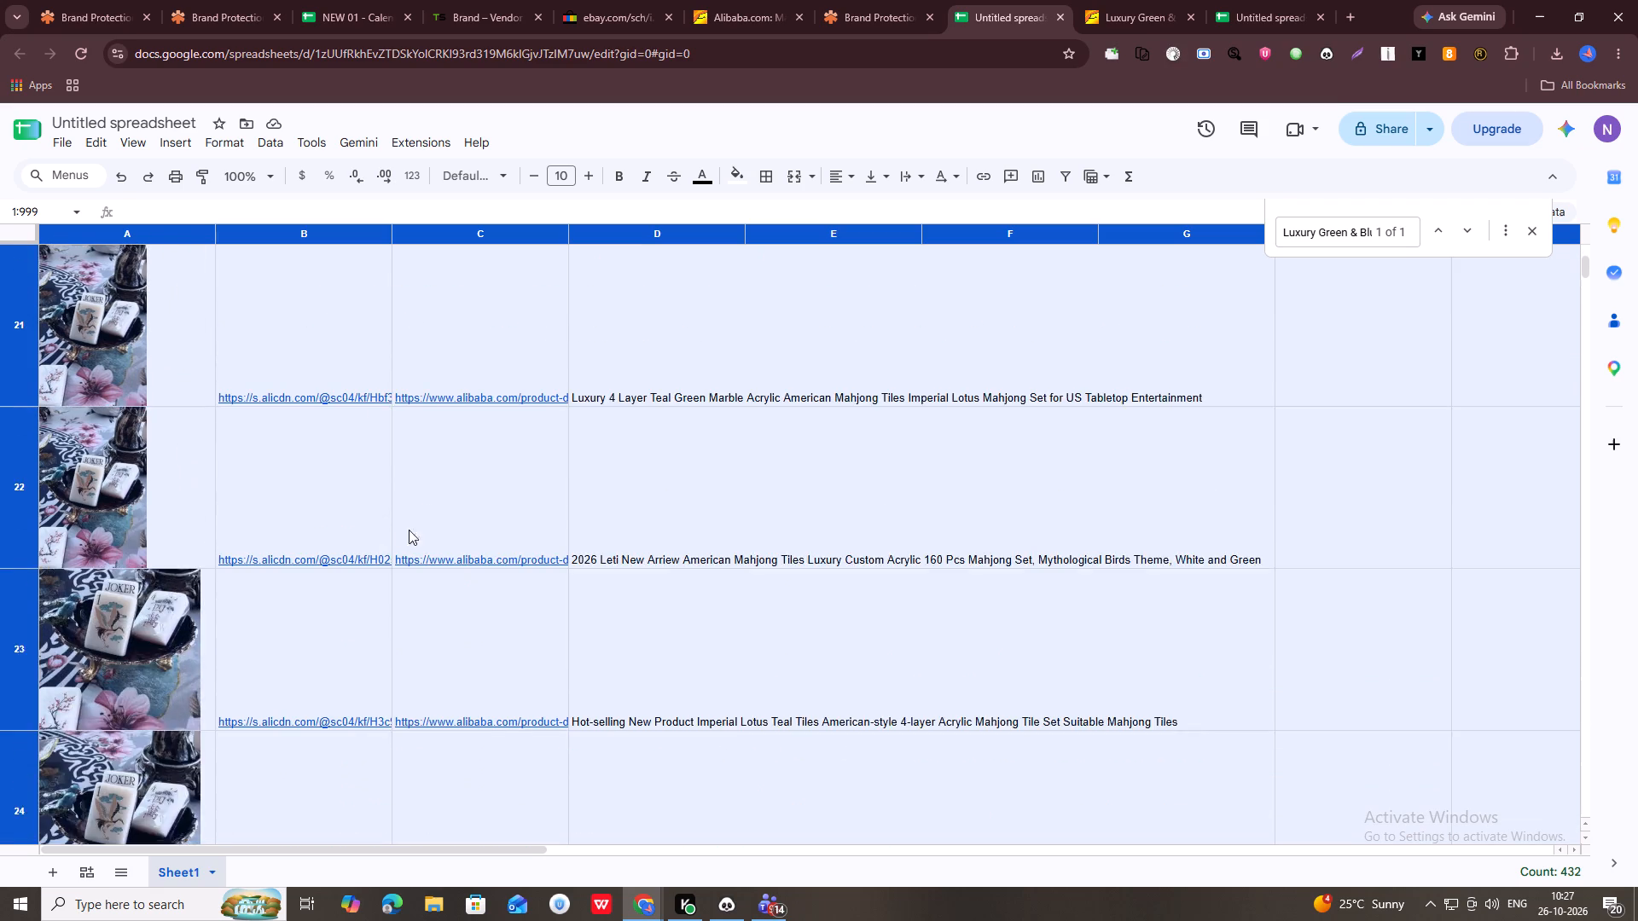
scroll(409, 530, "down", 13)
scroll(660, 616, "down", 7)
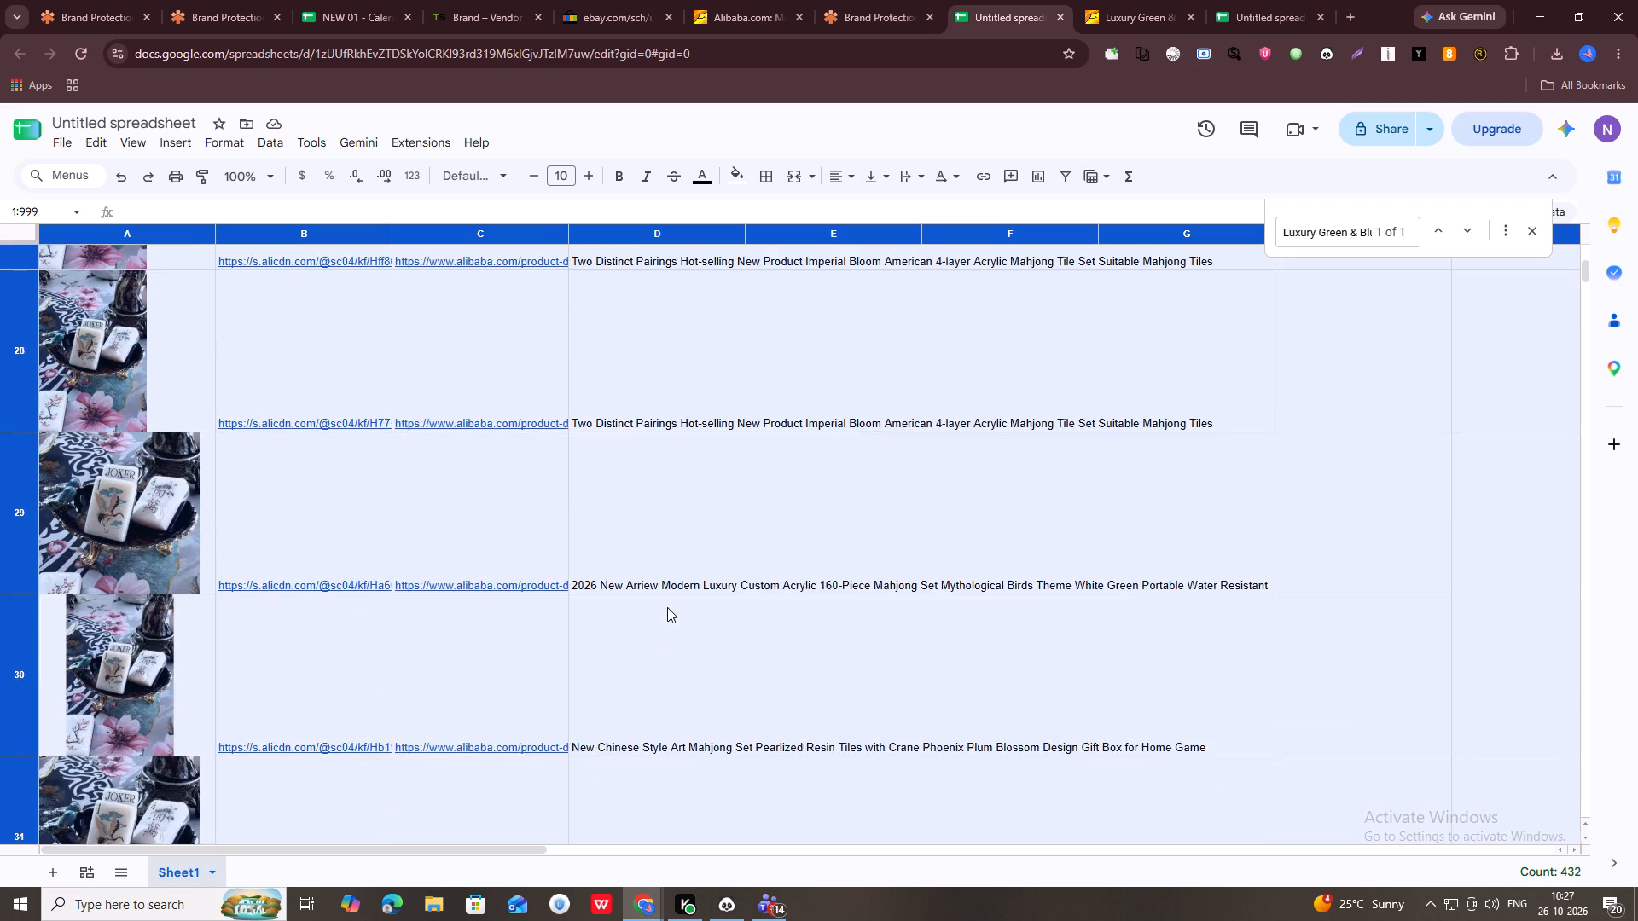
scroll(667, 607, "down", 20)
scroll(656, 612, "down", 7)
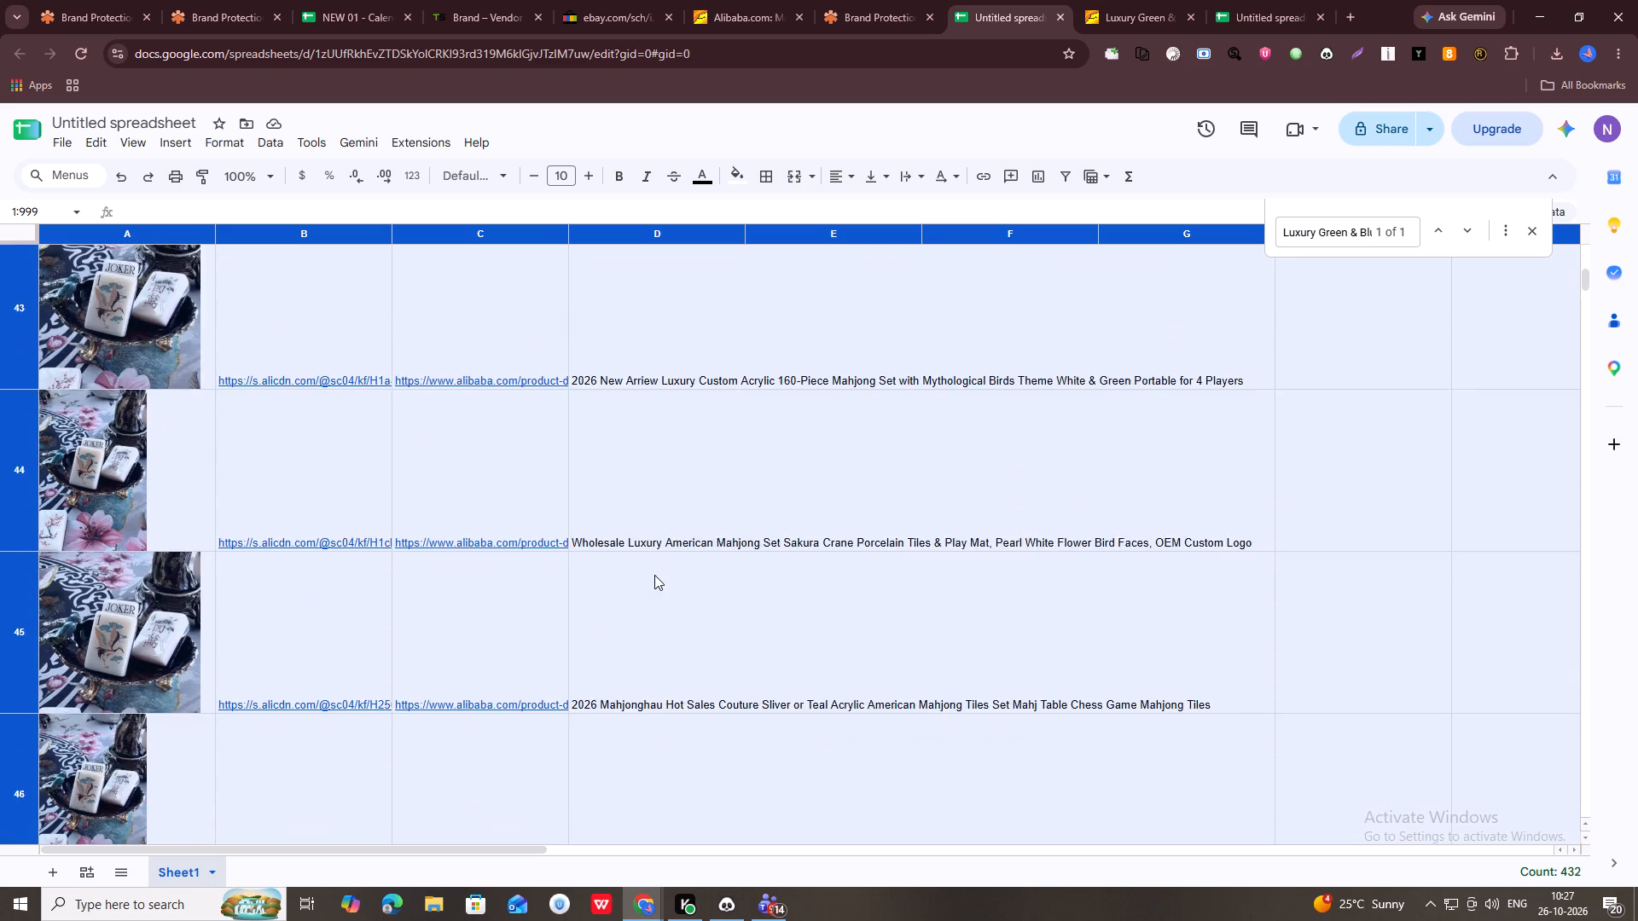
scroll(654, 575, "down", 17)
scroll(657, 546, "up", 6)
scroll(657, 546, "down", 7)
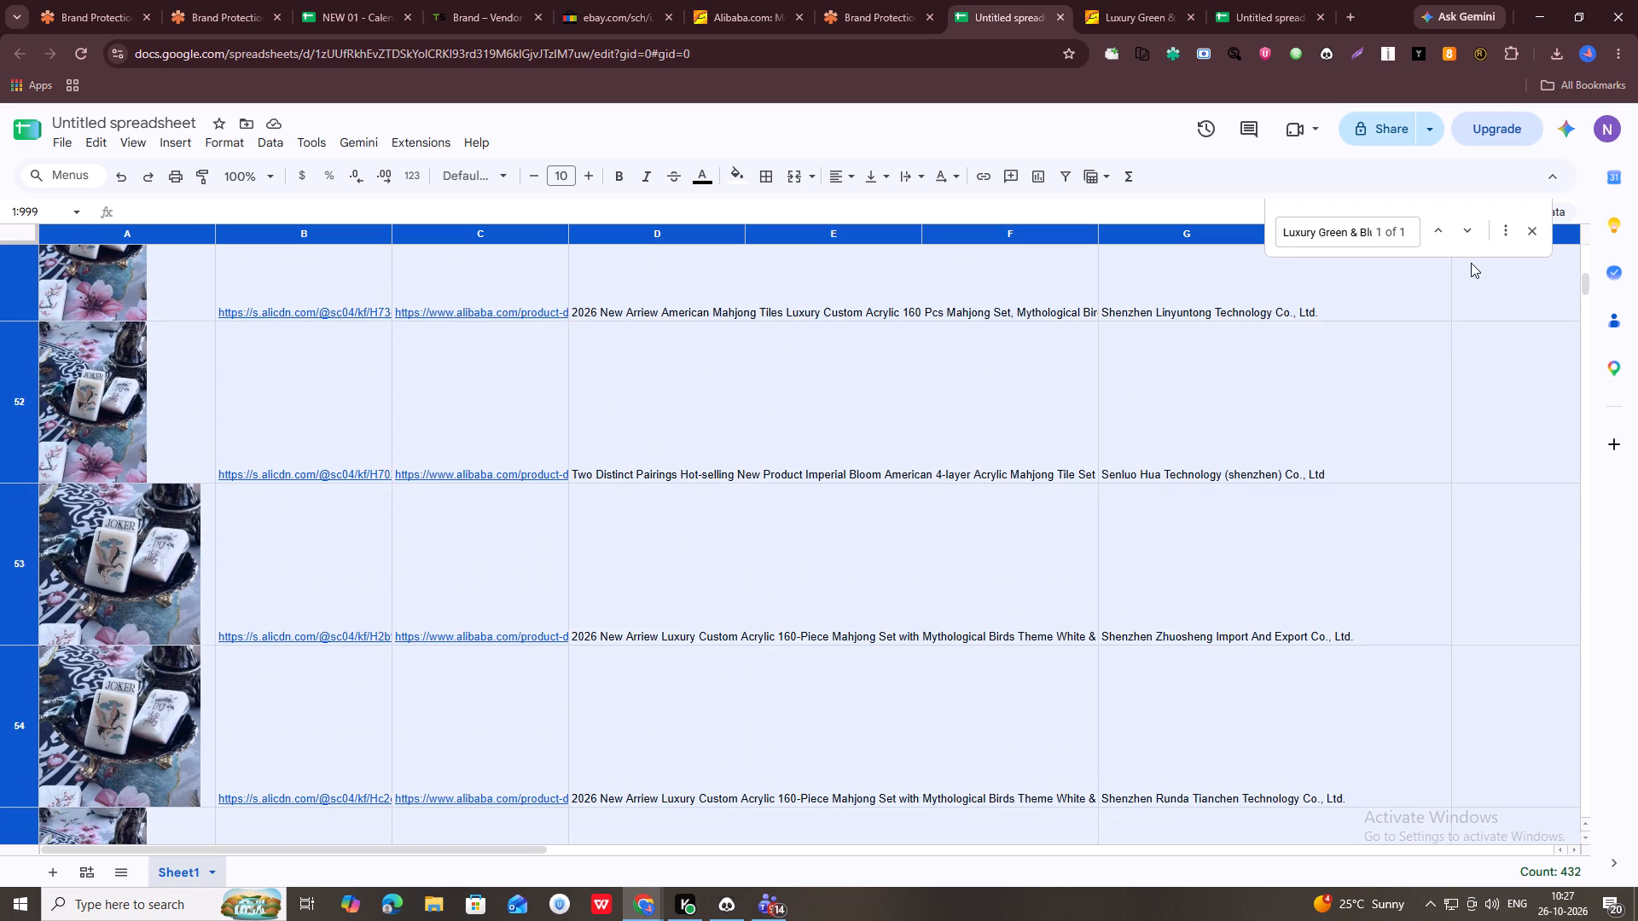
scroll(595, 554, "down", 7)
scroll(525, 609, "down", 8)
scroll(525, 609, "up", 8)
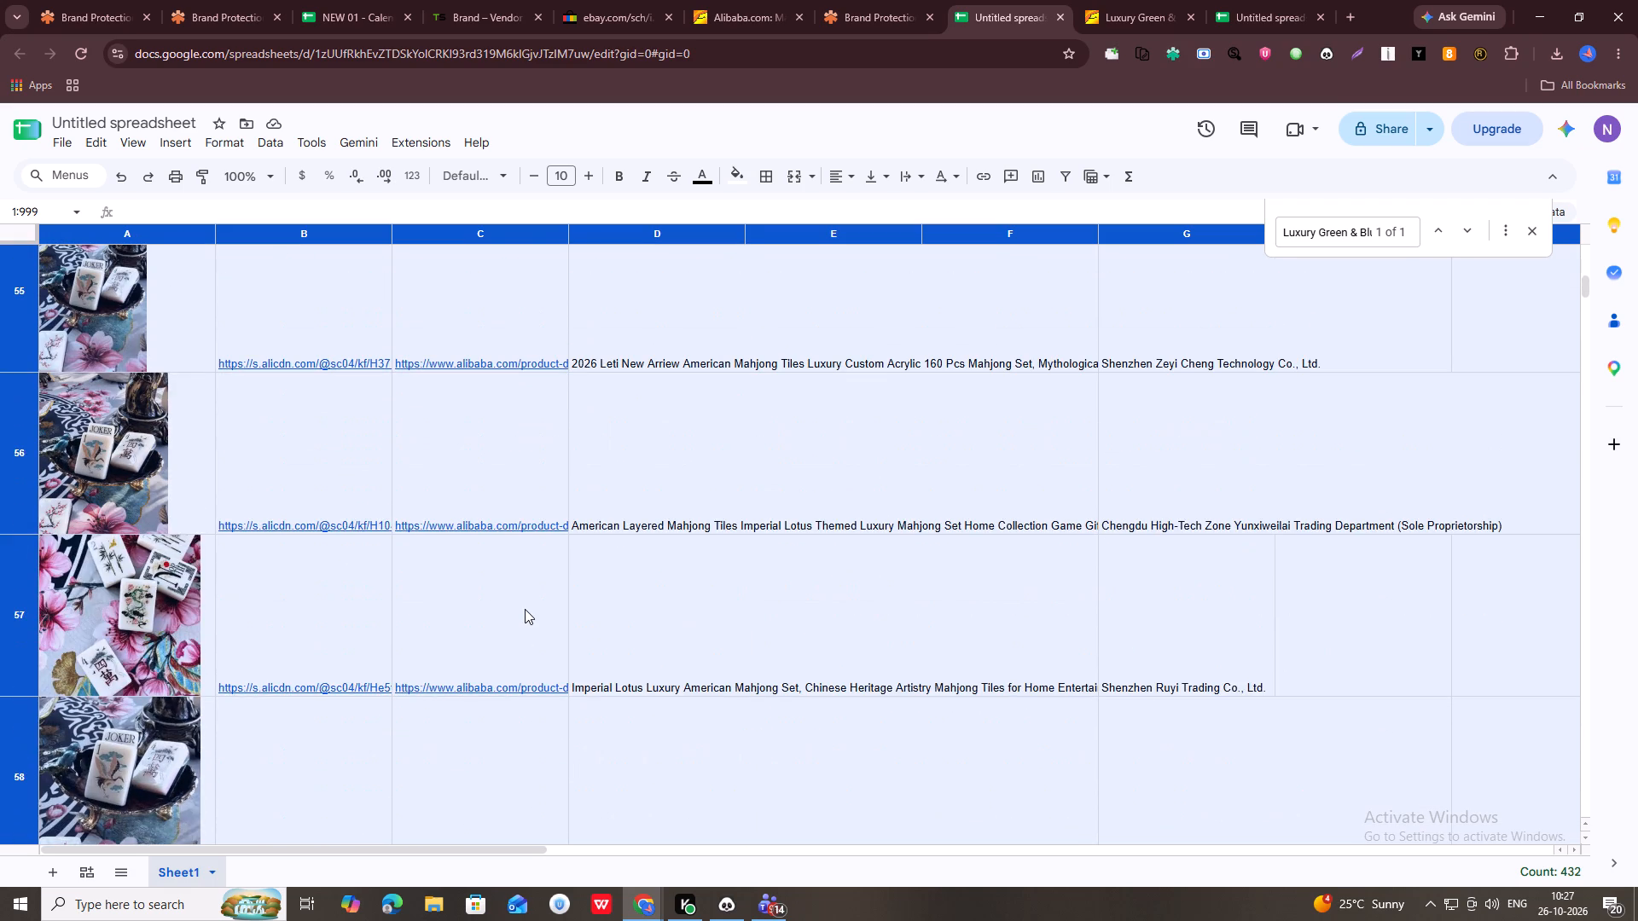
scroll(540, 668, "down", 6)
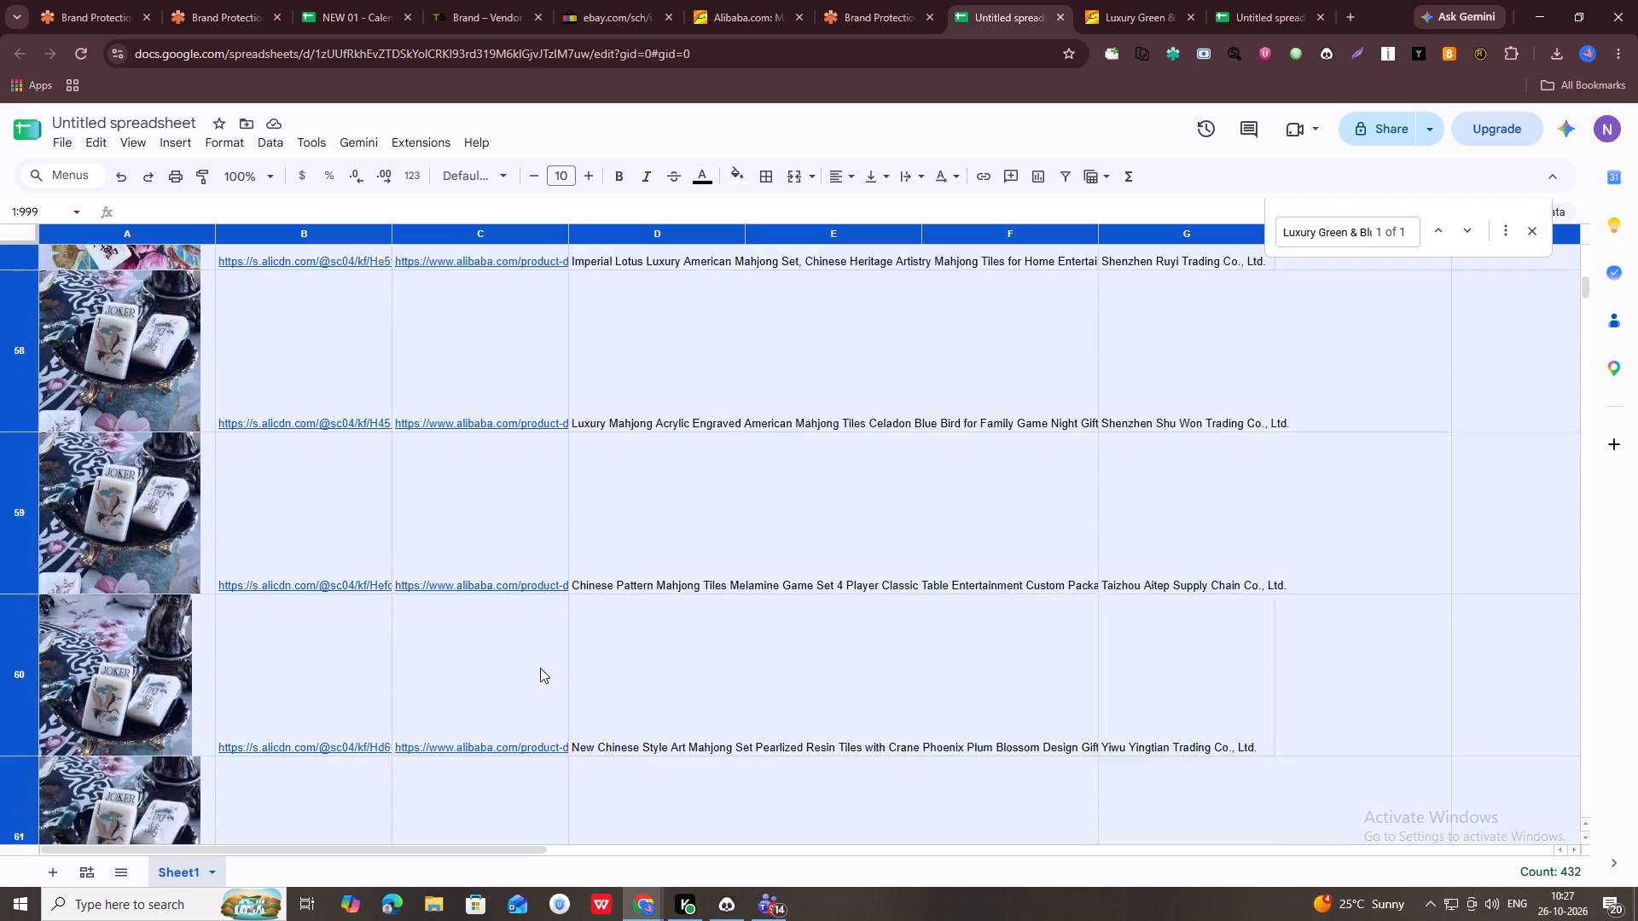
scroll(540, 668, "down", 19)
scroll(540, 656, "down", 13)
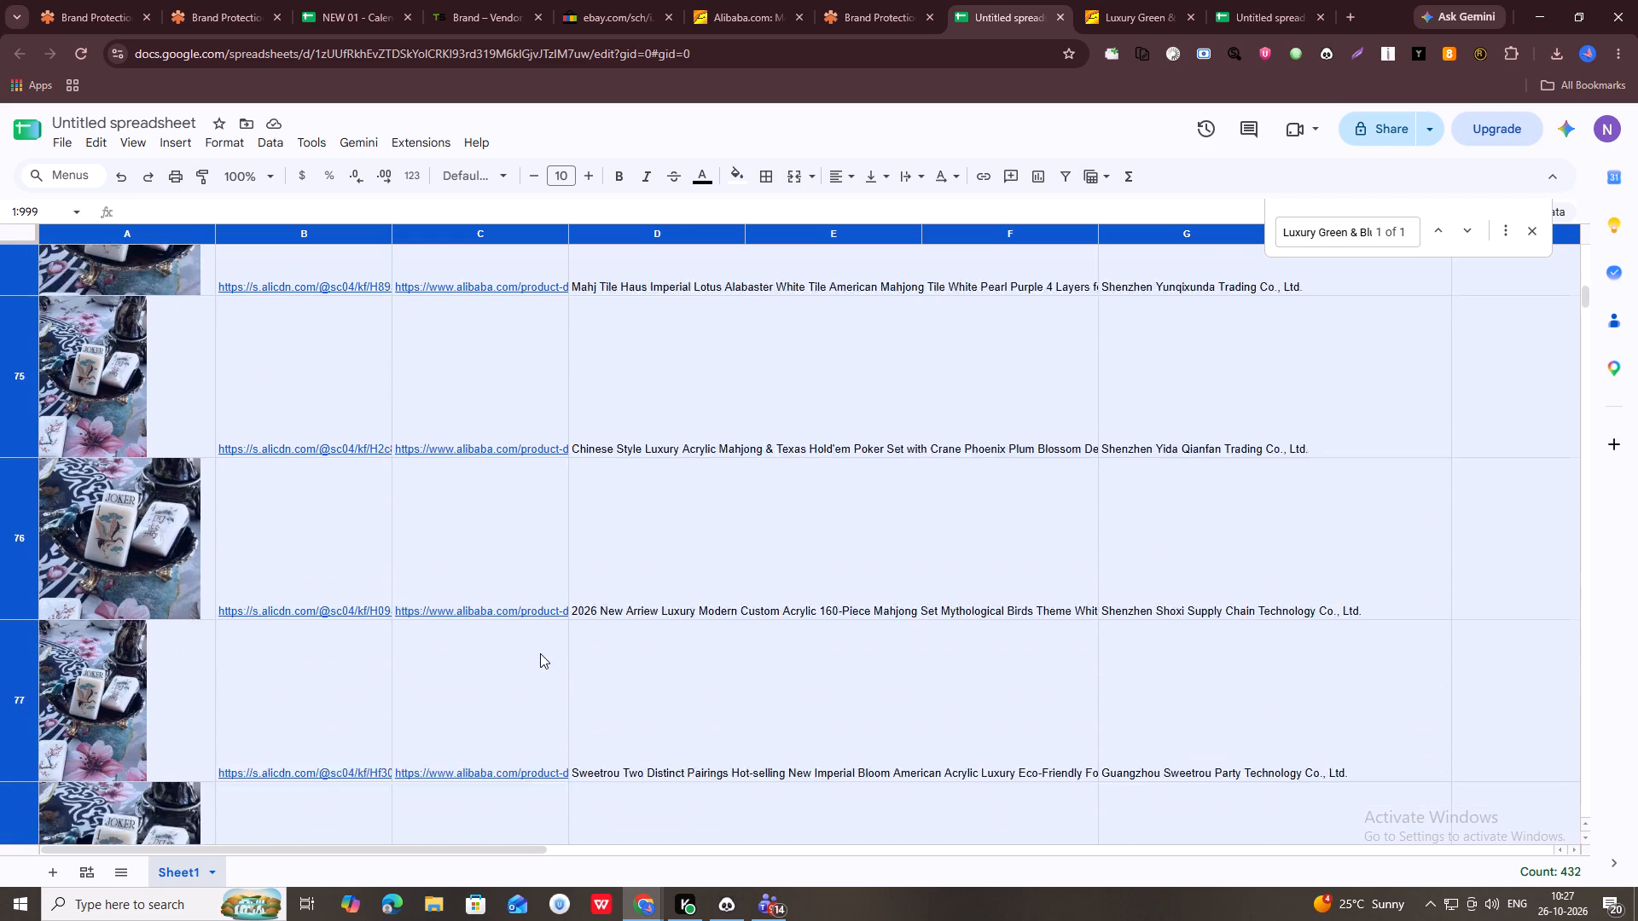
scroll(540, 653, "down", 20)
scroll(540, 653, "down", 4)
scroll(540, 652, "up", 1)
scroll(540, 652, "down", 16)
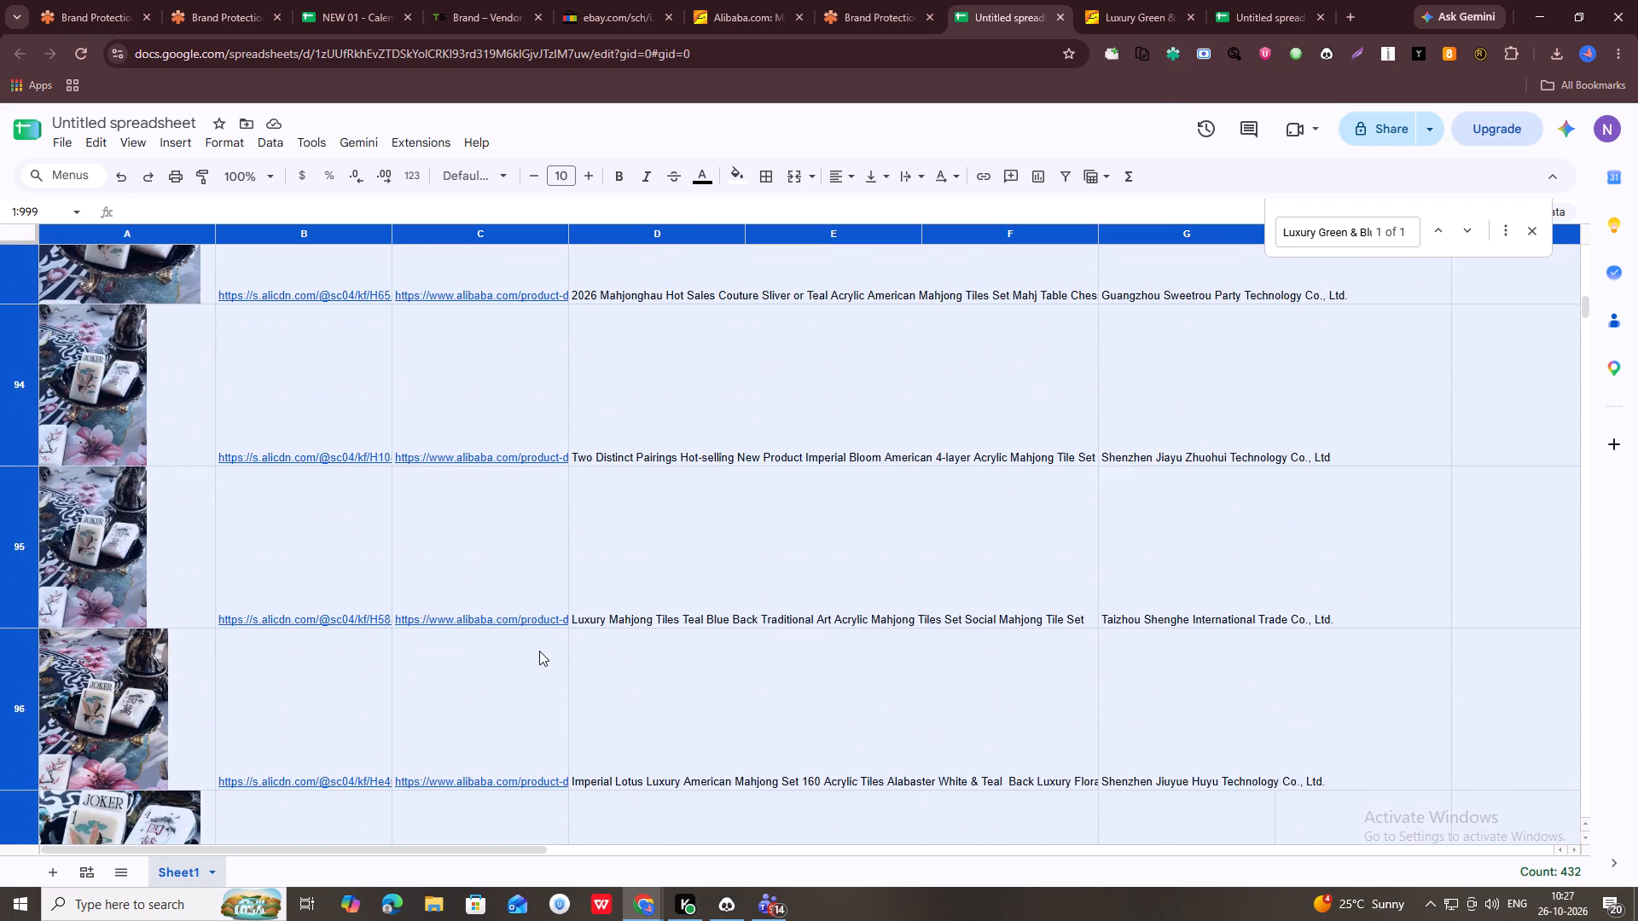
scroll(539, 651, "down", 2)
scroll(539, 651, "up", 1)
scroll(539, 651, "down", 5)
scroll(535, 647, "up", 9)
scroll(535, 647, "down", 4)
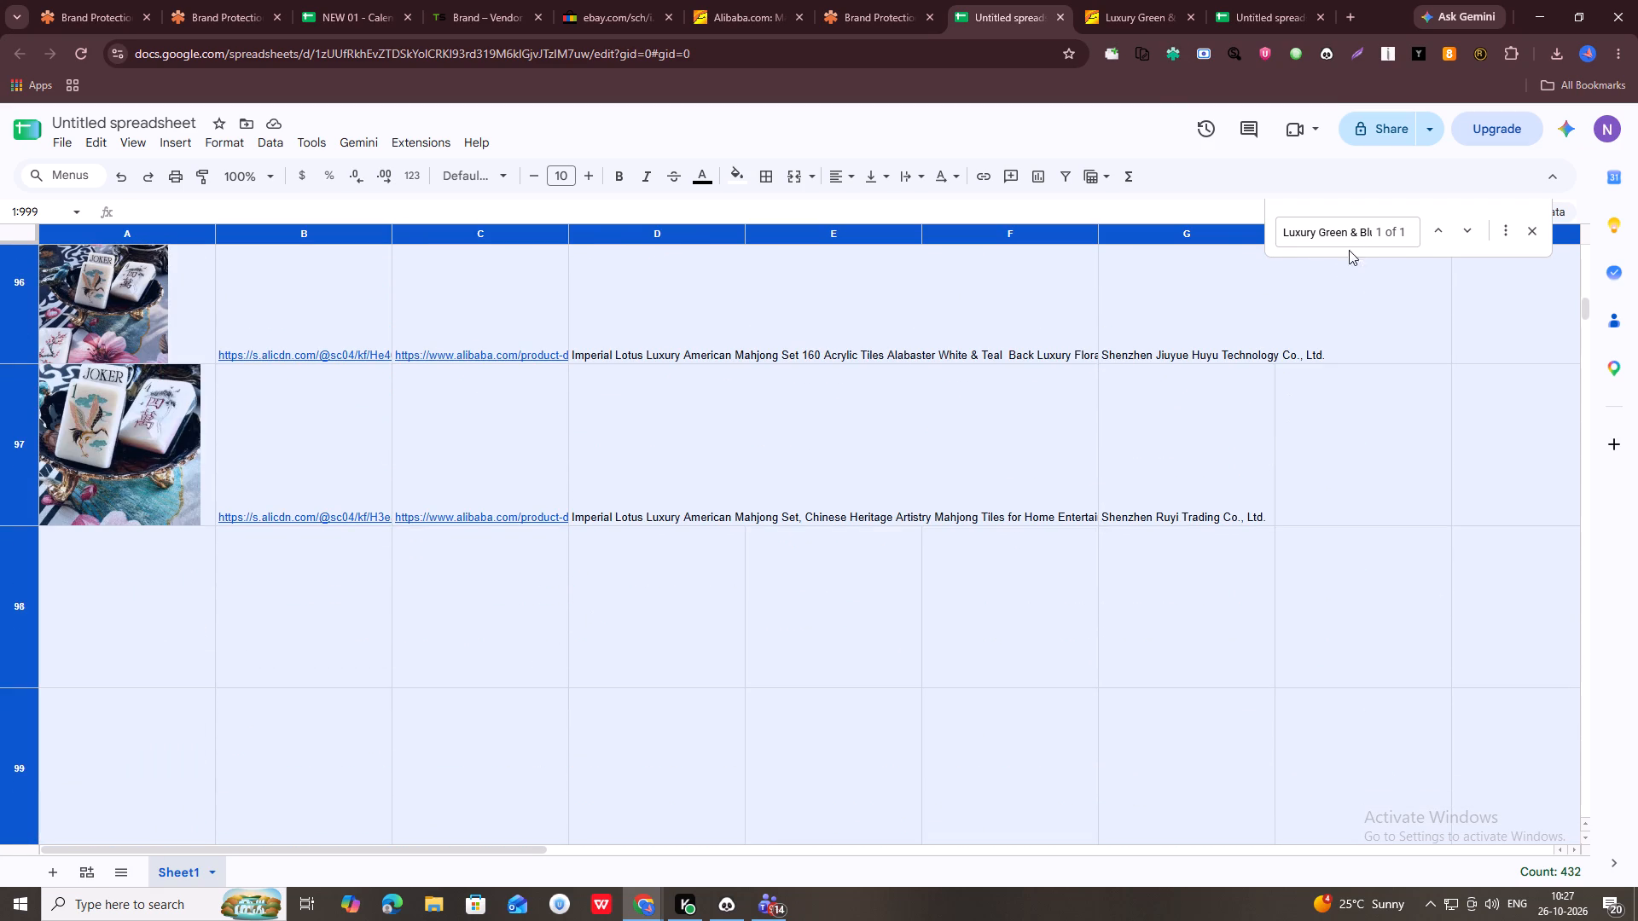
left_click(1529, 235)
In the second untitled spreadsheet, move the product titles from E2:E49 into column D, starting at D2.
left_click(1272, 0)
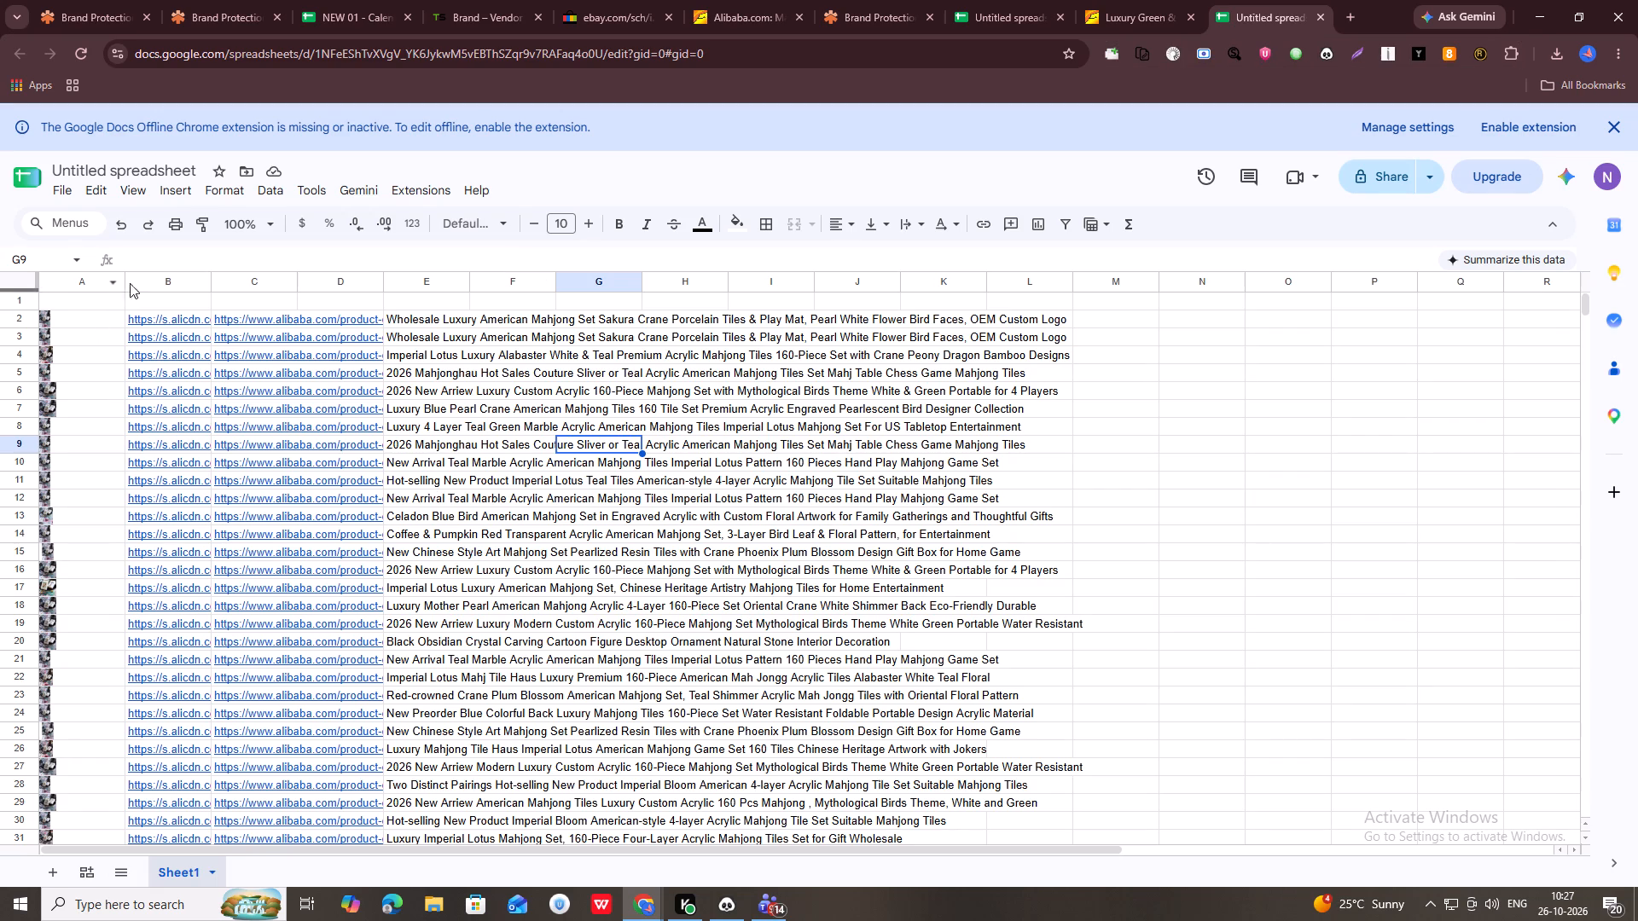
left_click(423, 317)
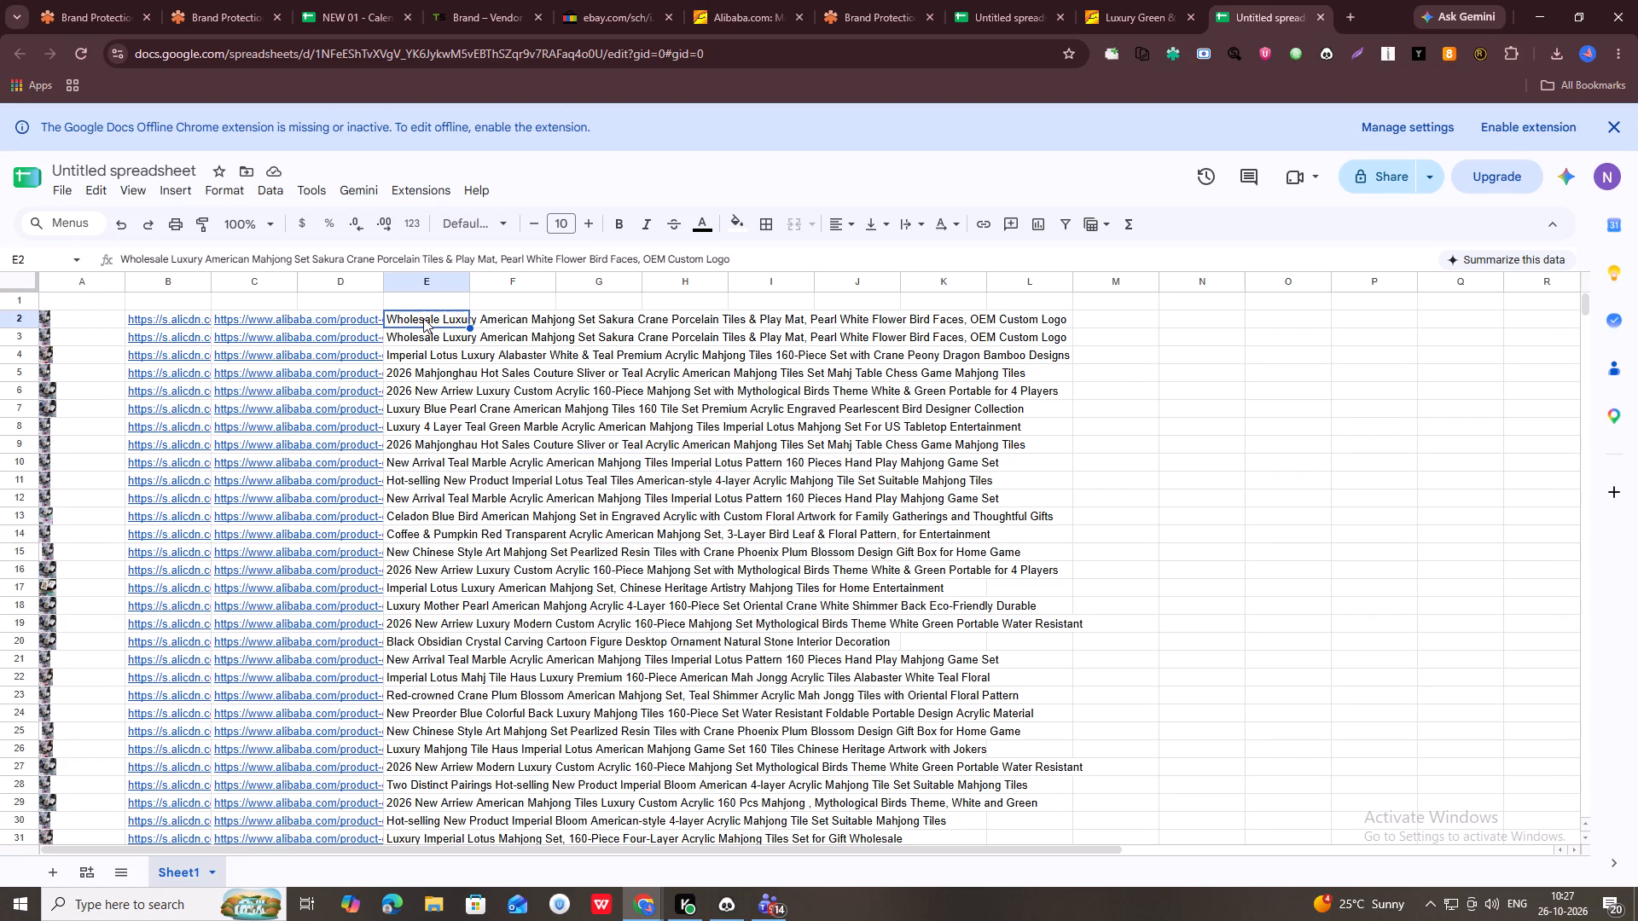
key("ctrl+shift+Down")
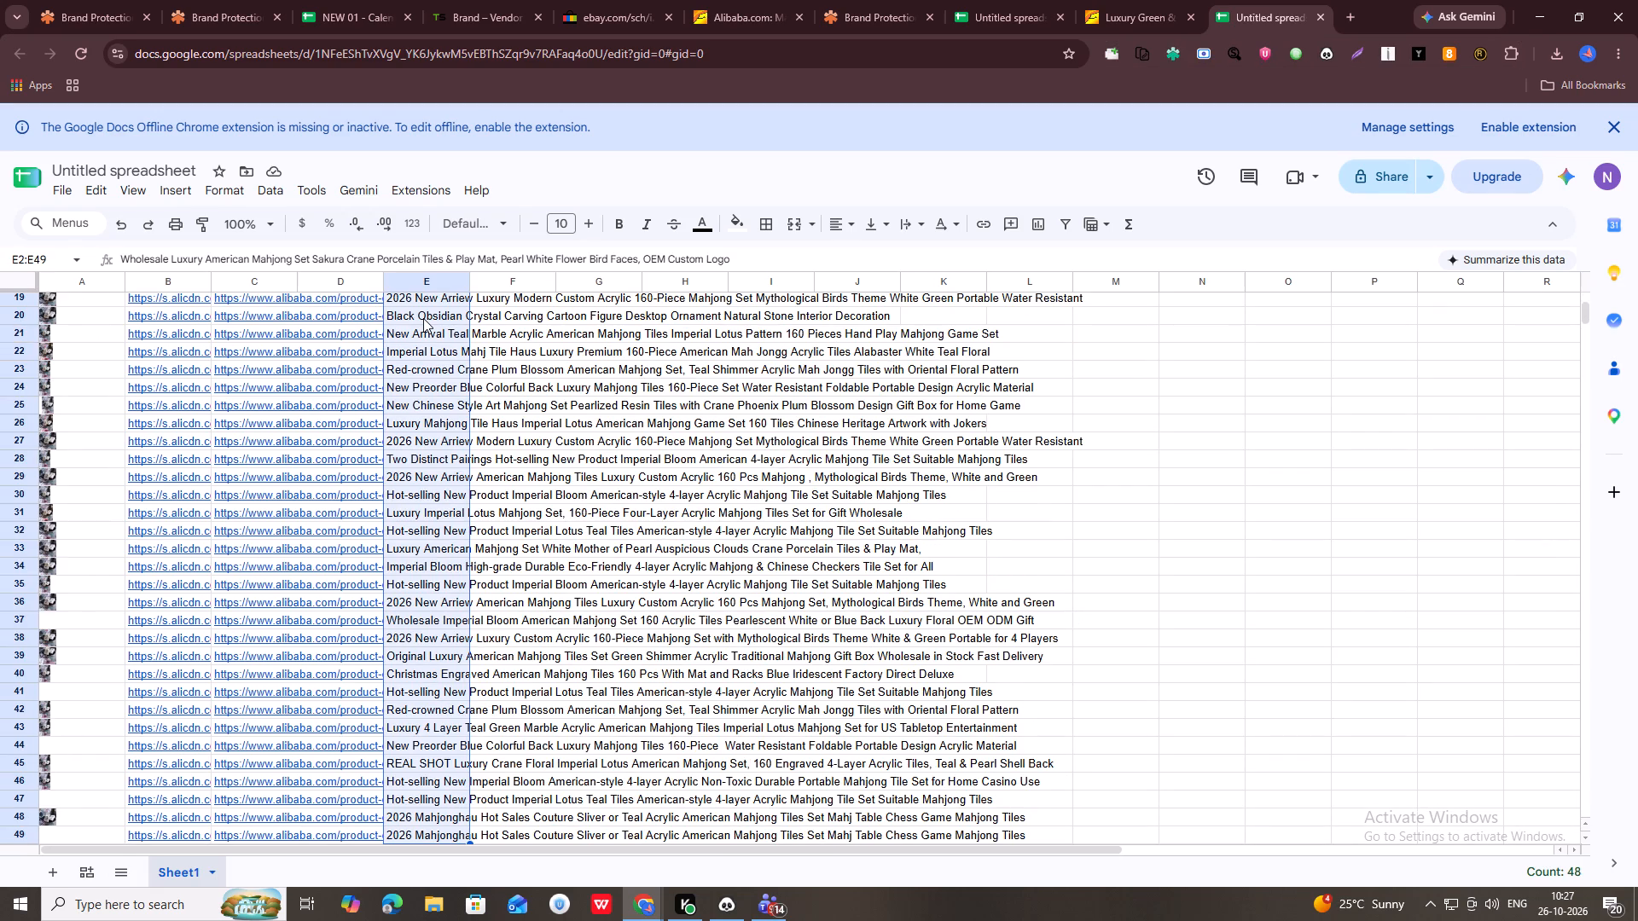
key("ctrl+x")
key("Up")
key("Left")
key("Down")
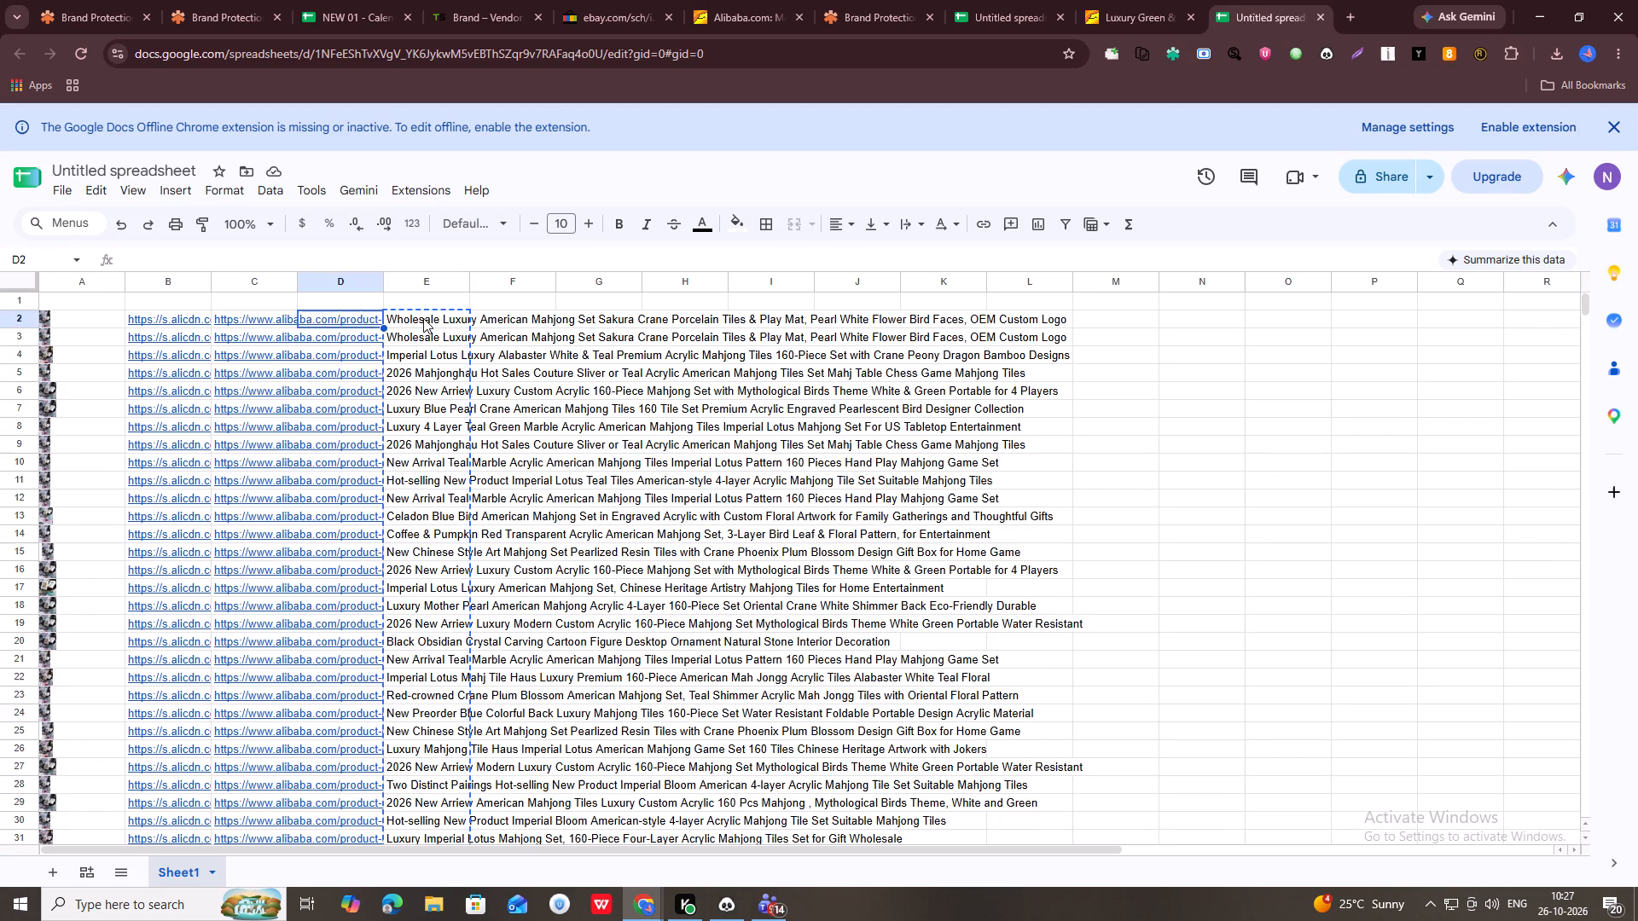
key("ctrl+v")
Transfer A2:D49 of the second spreadsheet to the first one, directly below its last listing, starting at A98.
key("Left")
key("Left")
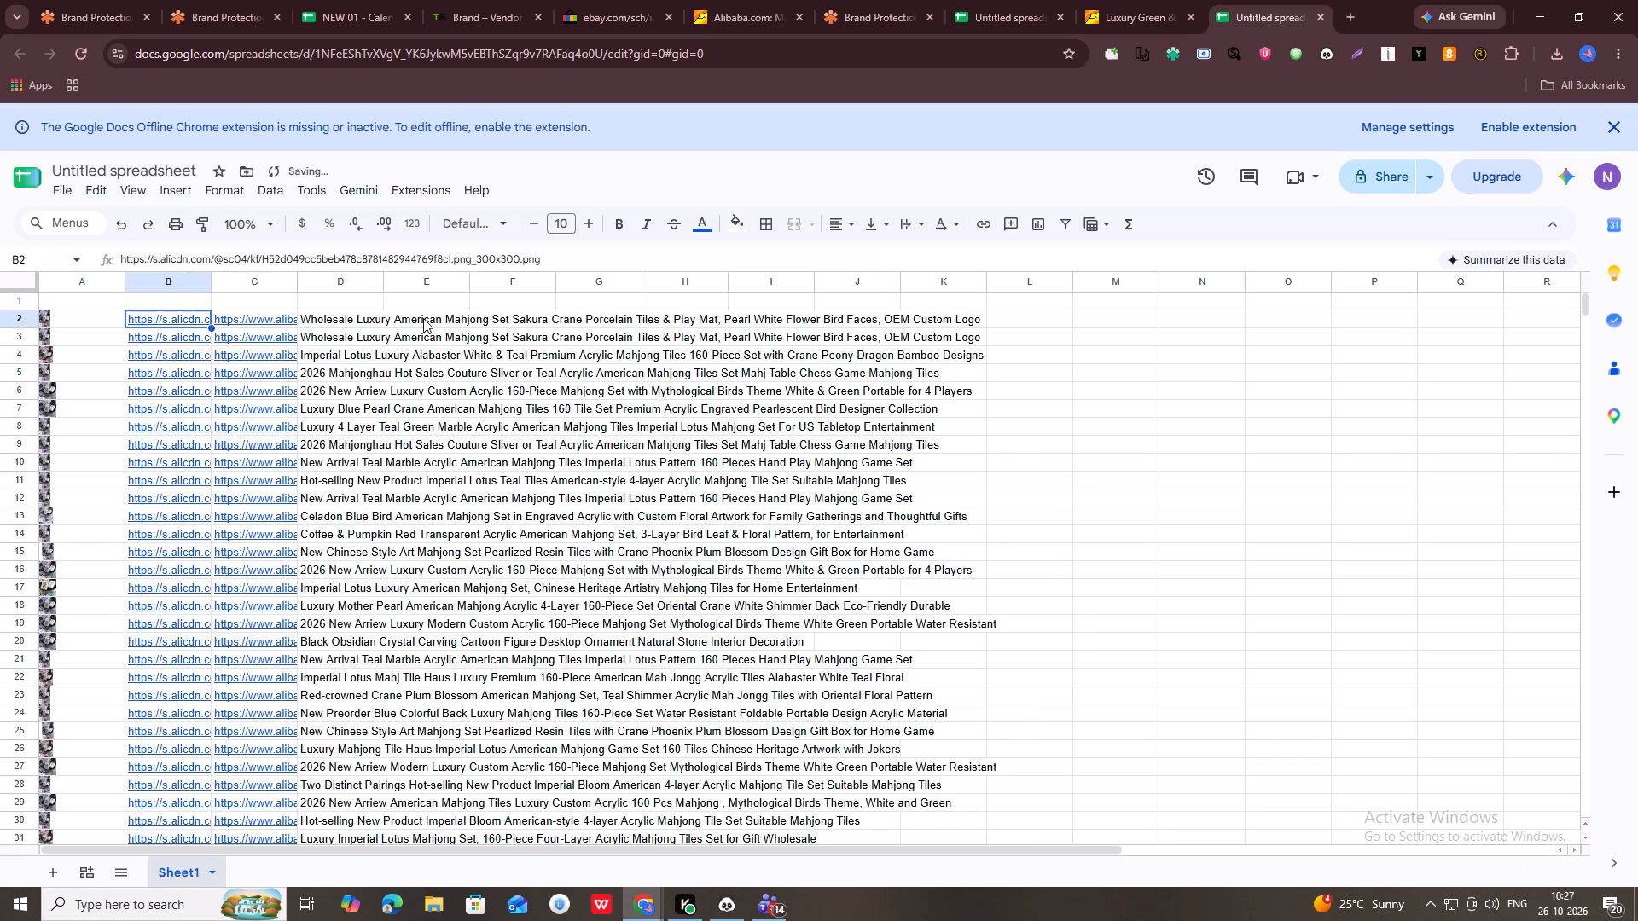
key("Left")
key("Left")
key("shift+Right")
key("shift+Right")
key("shift+Right")
key("ctrl+shift+Down")
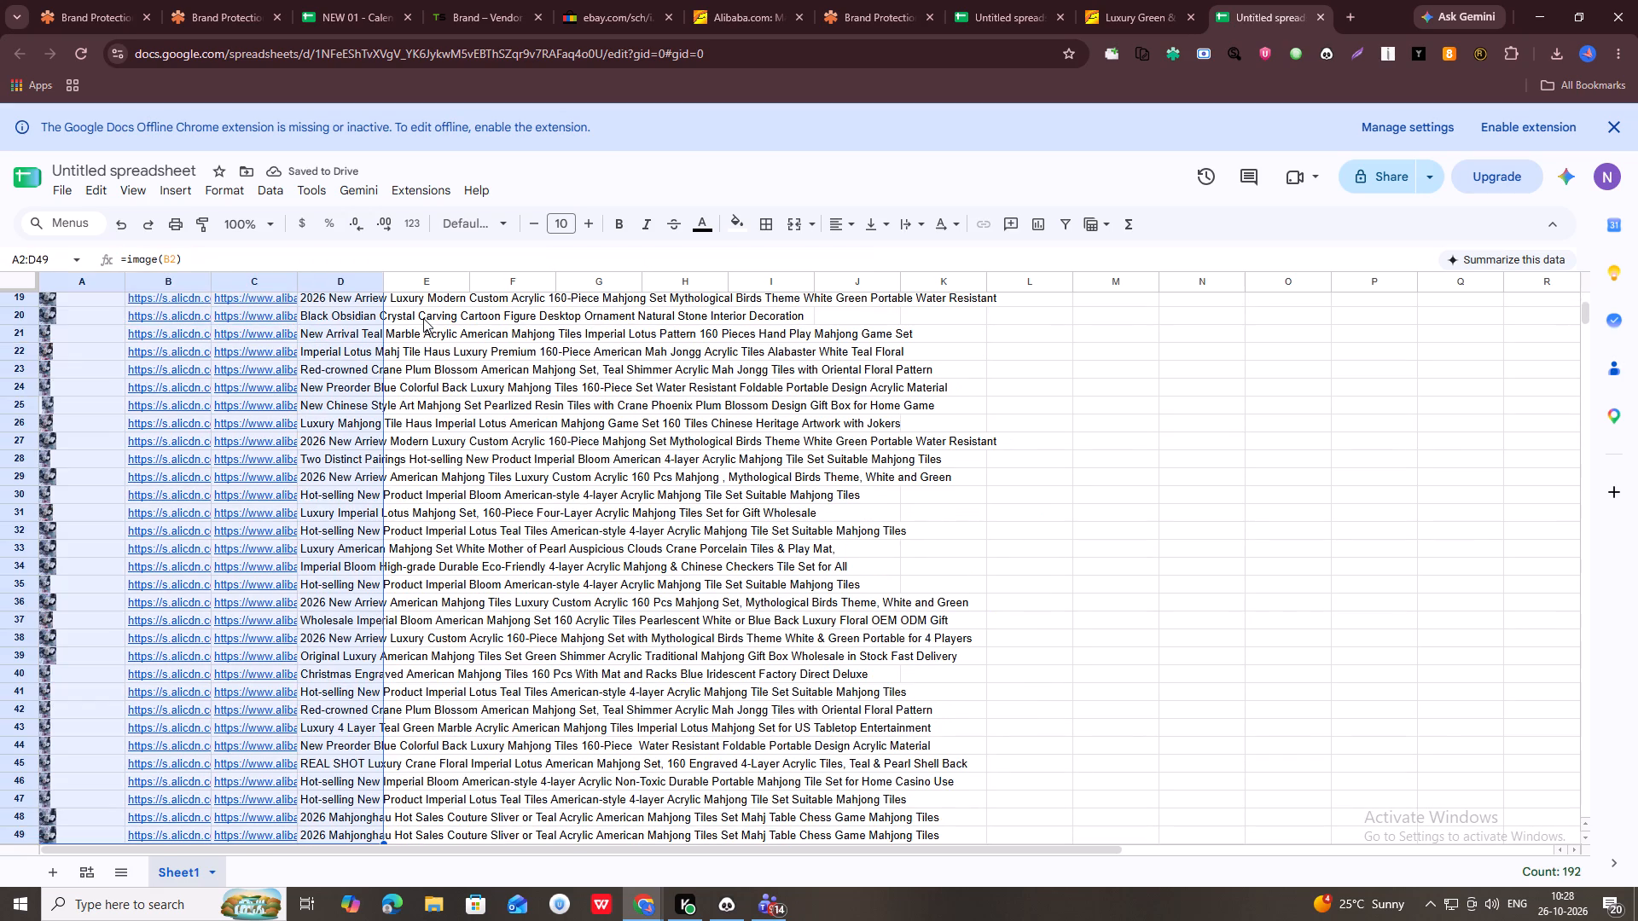
key("ctrl+x")
left_click(1103, 0)
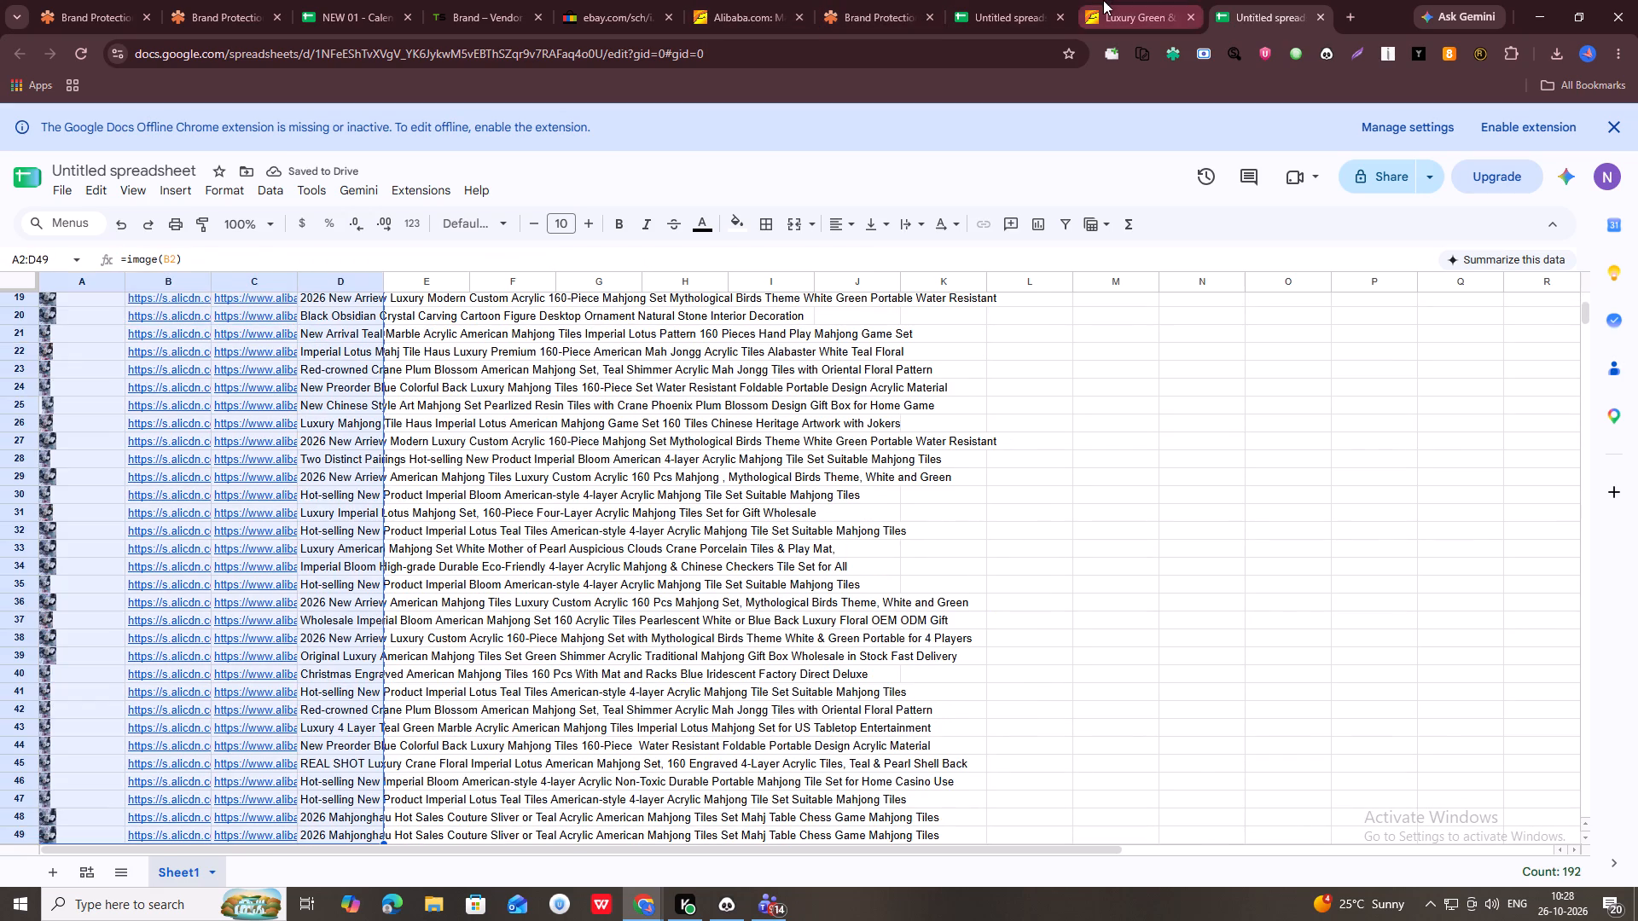
left_click(1020, 0)
scroll(190, 687, "down", 18)
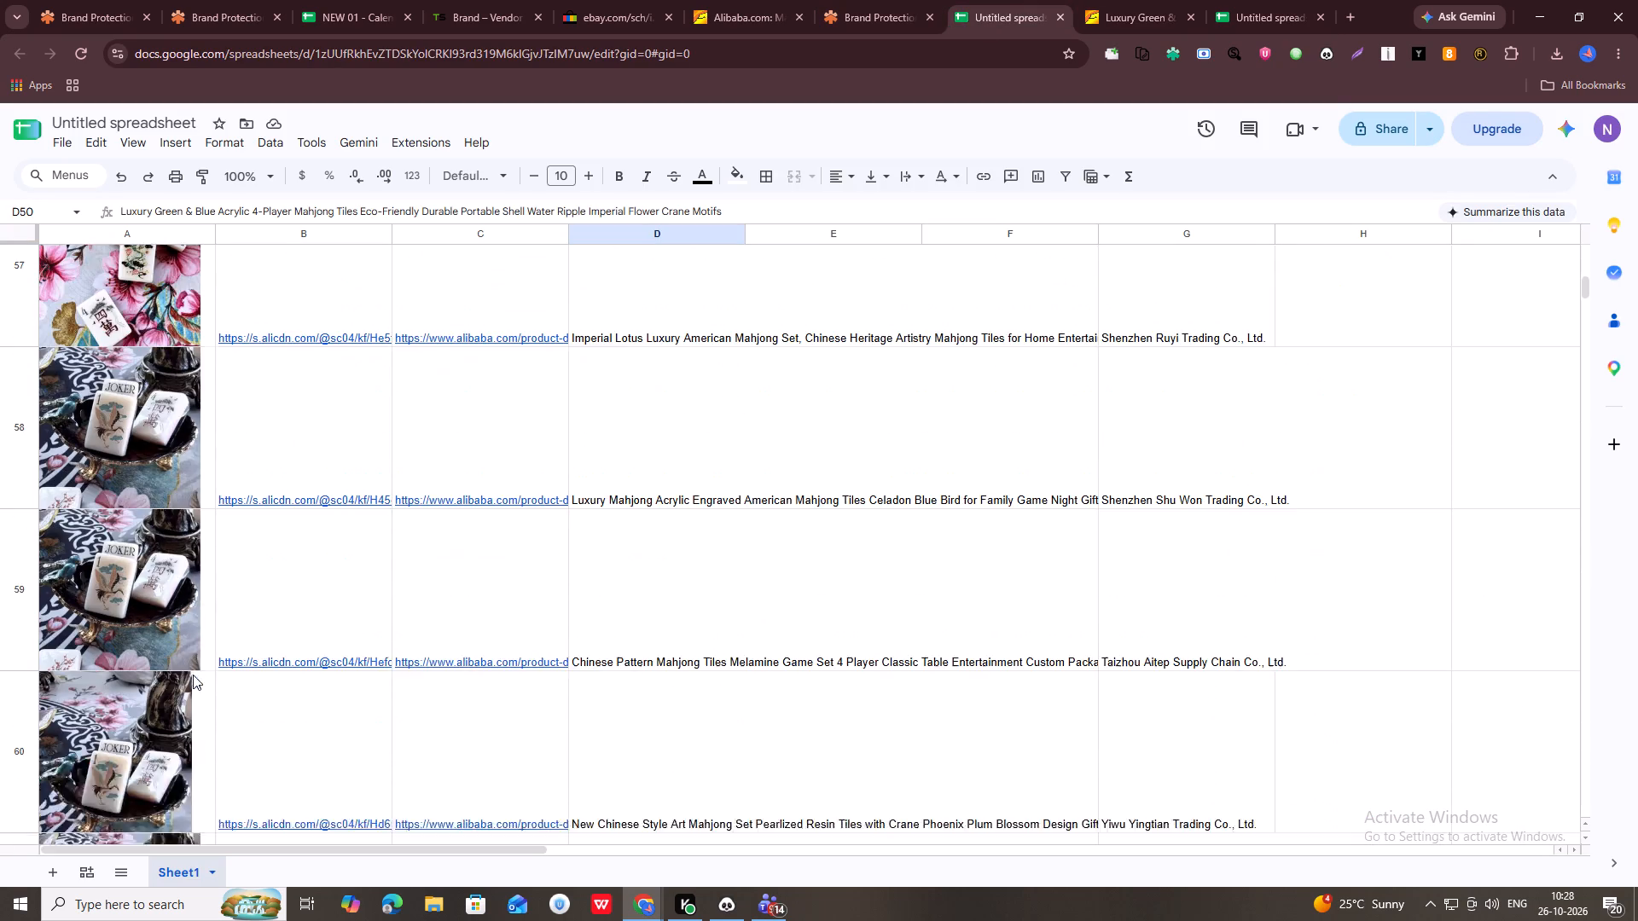
scroll(193, 675, "down", 2)
key("ctrl+End")
key("ctrl+Left")
key("ctrl+Up")
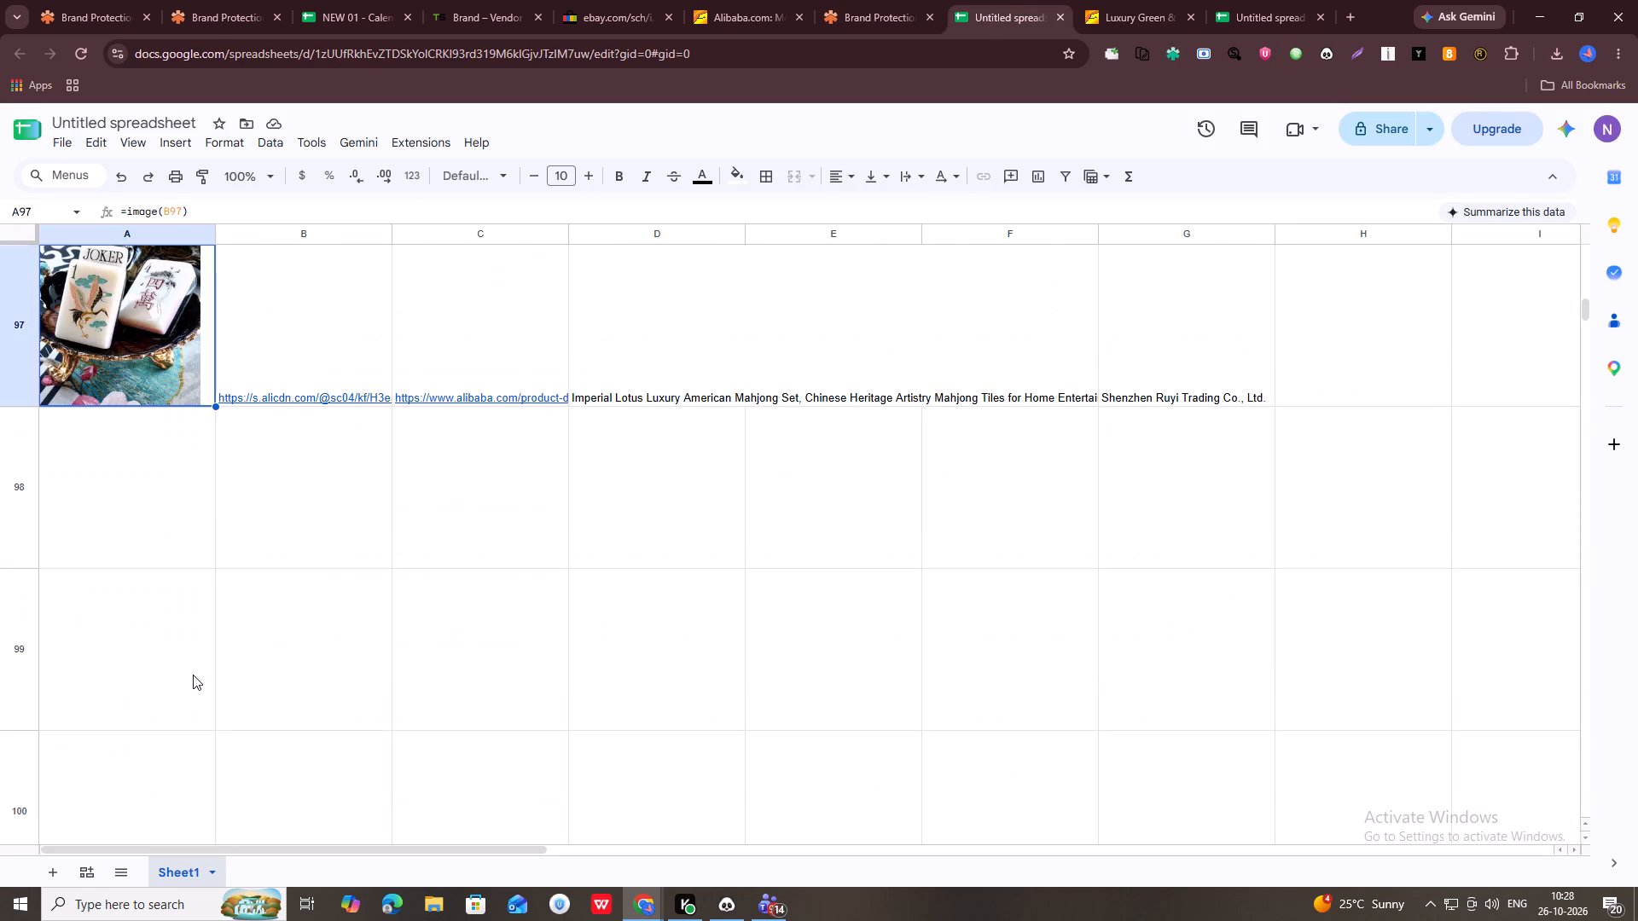
key("Down")
key("ctrl+v")
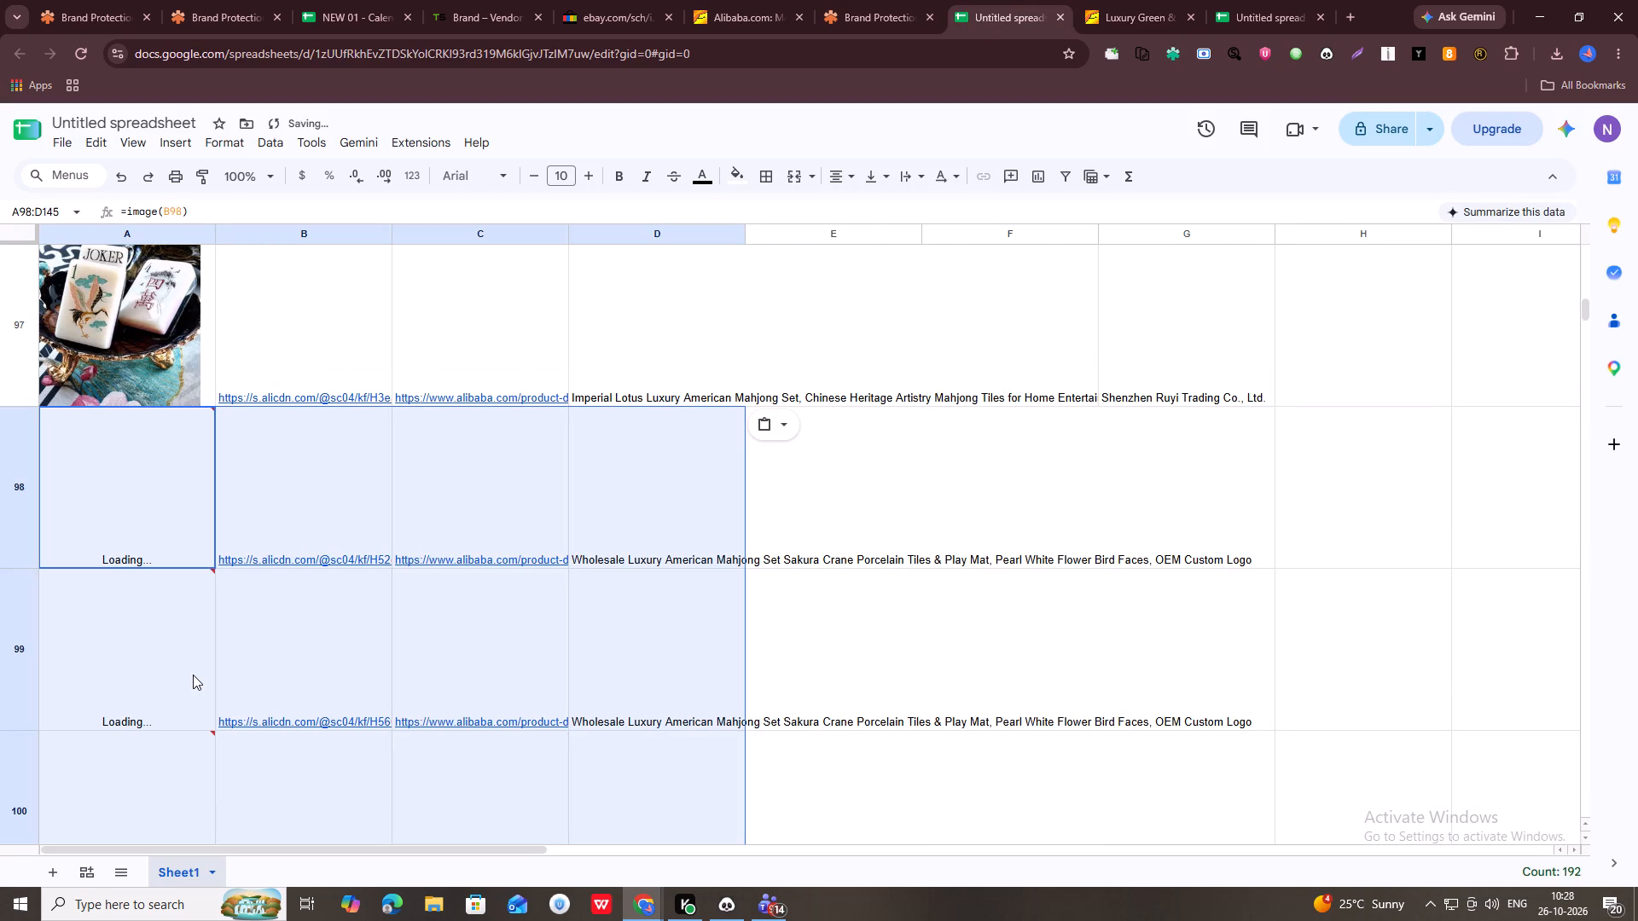
left_click(868, 650)
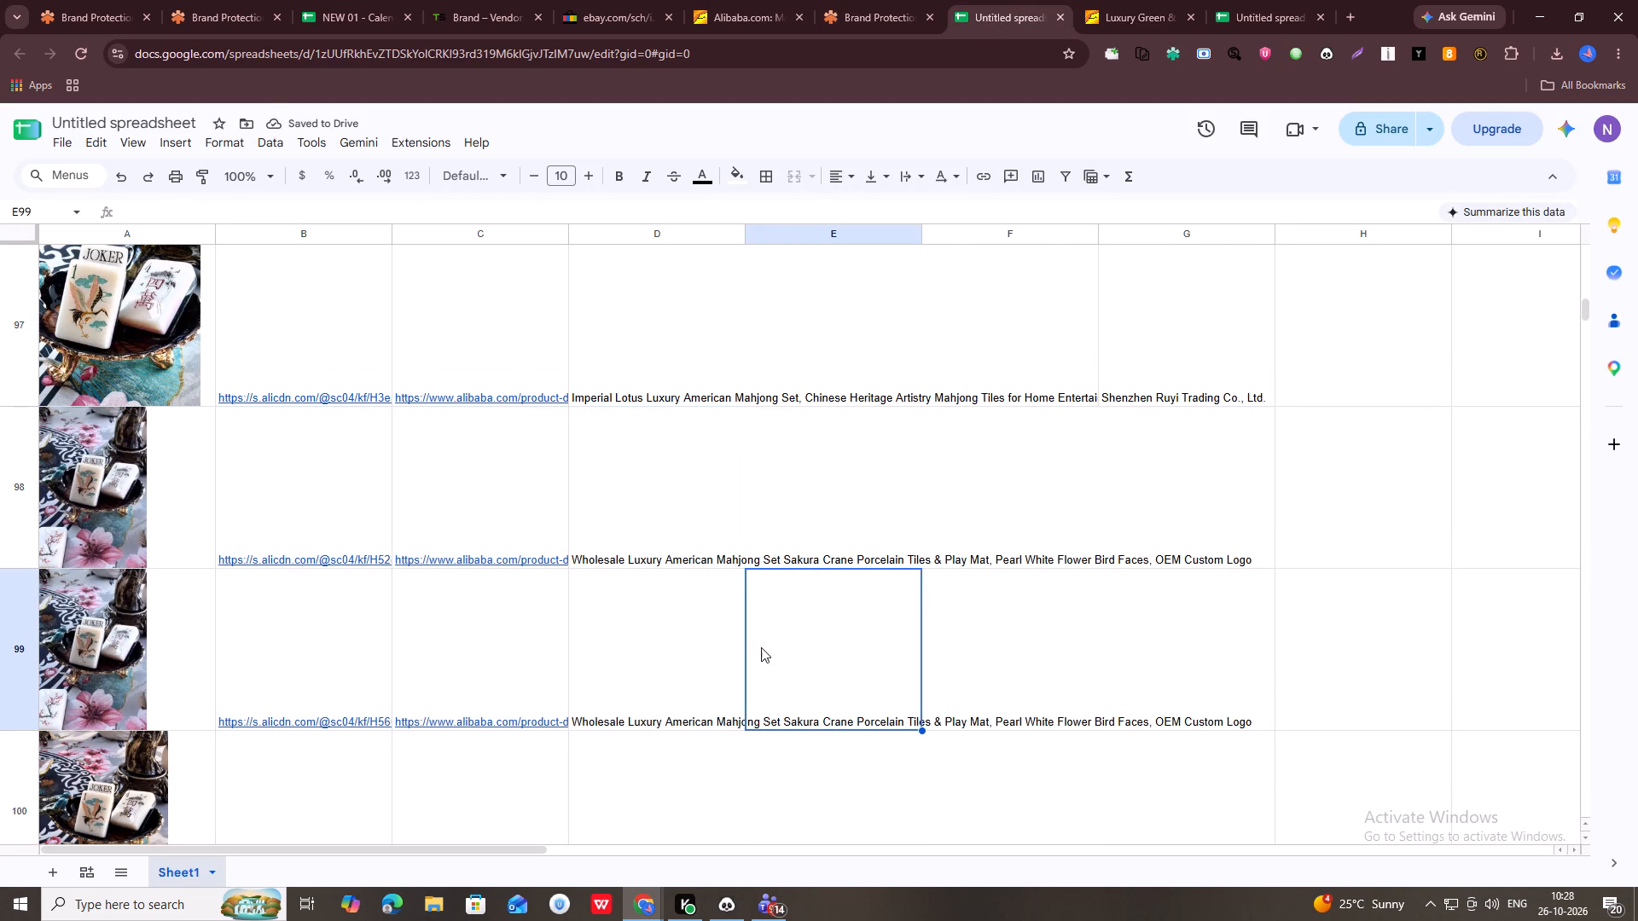
scroll(528, 571, "down", 13)
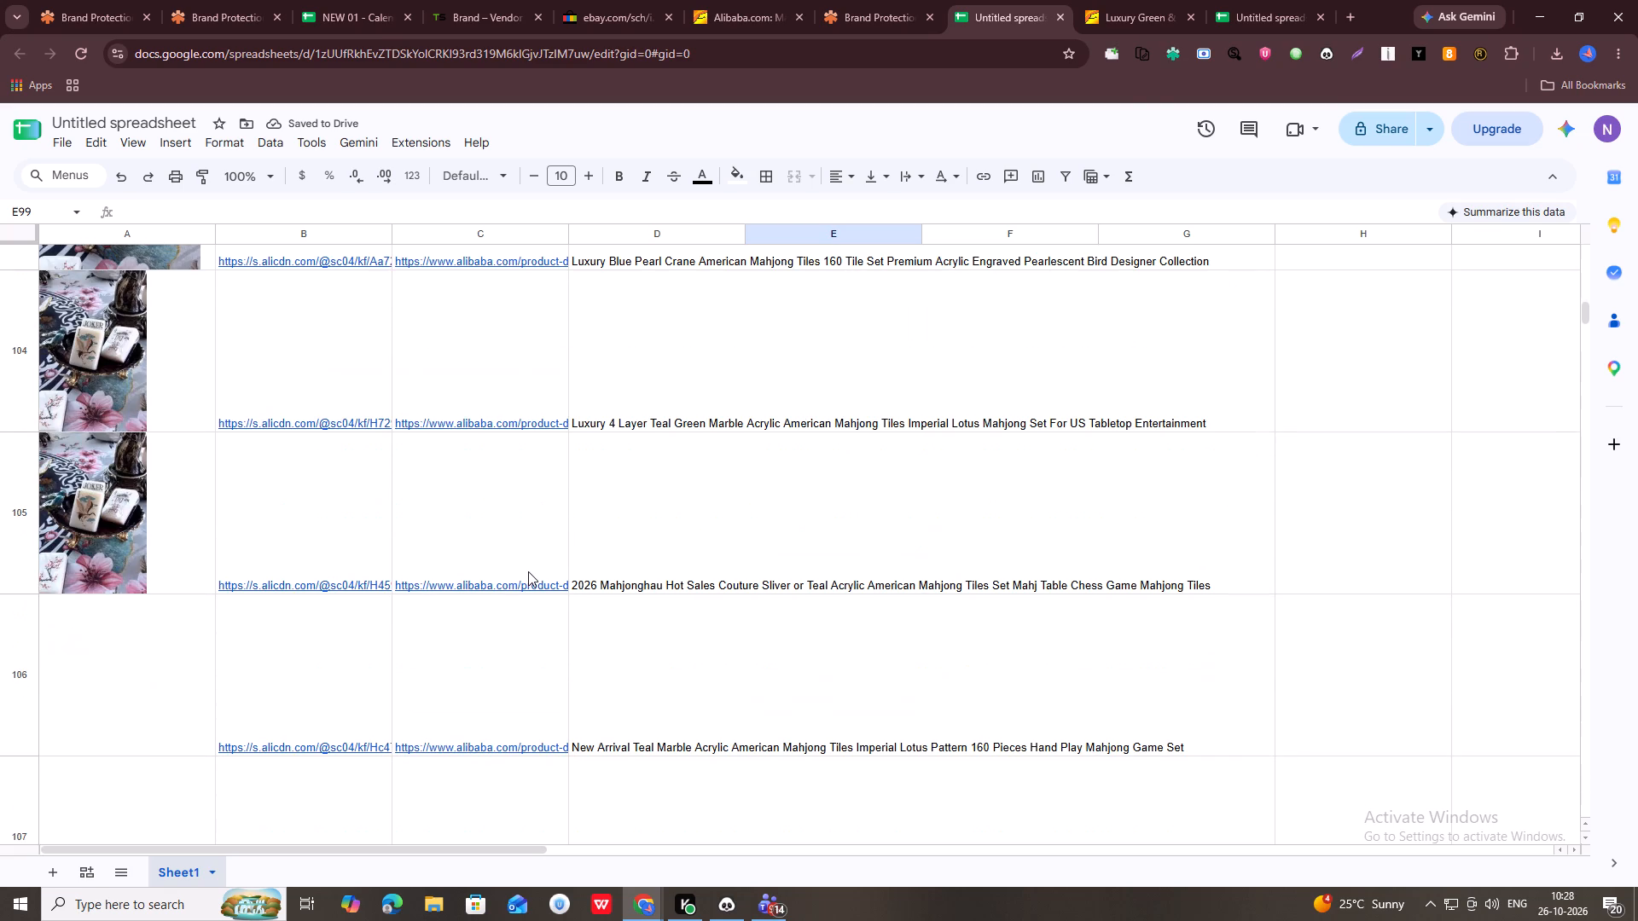
Delete the transferred listings in A2:D49 from the second spreadsheet.
left_click(1231, 0)
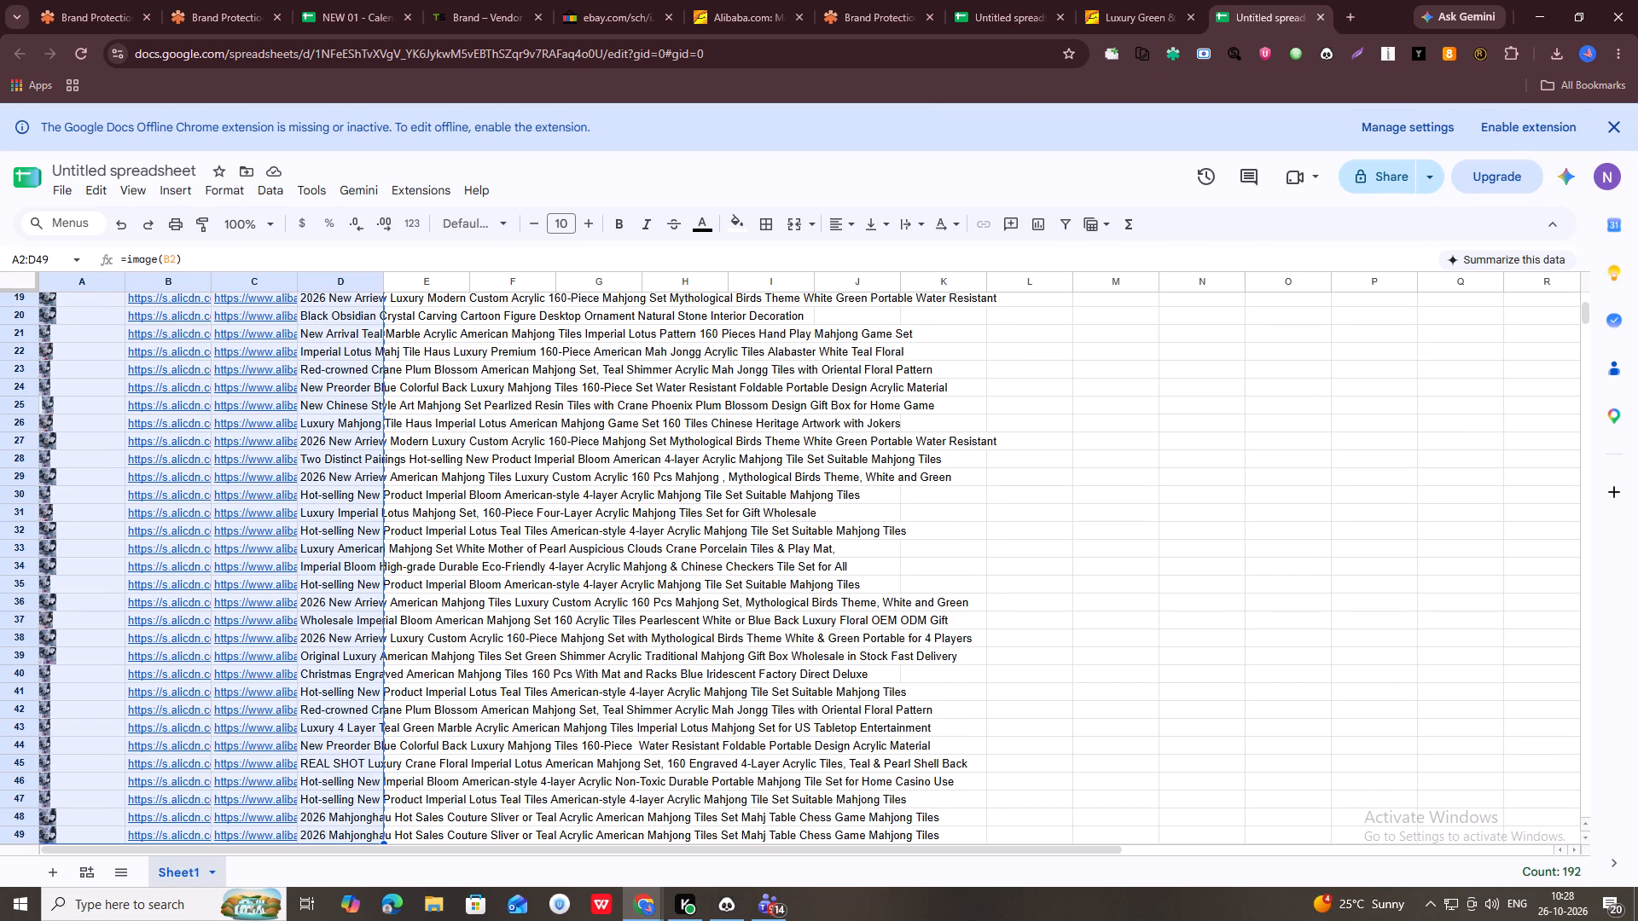
key("Delete")
left_click(707, 404)
Close the Luxury Green & Blue listing page and check the transferred rows in the combined spreadsheet.
left_click(1001, 0)
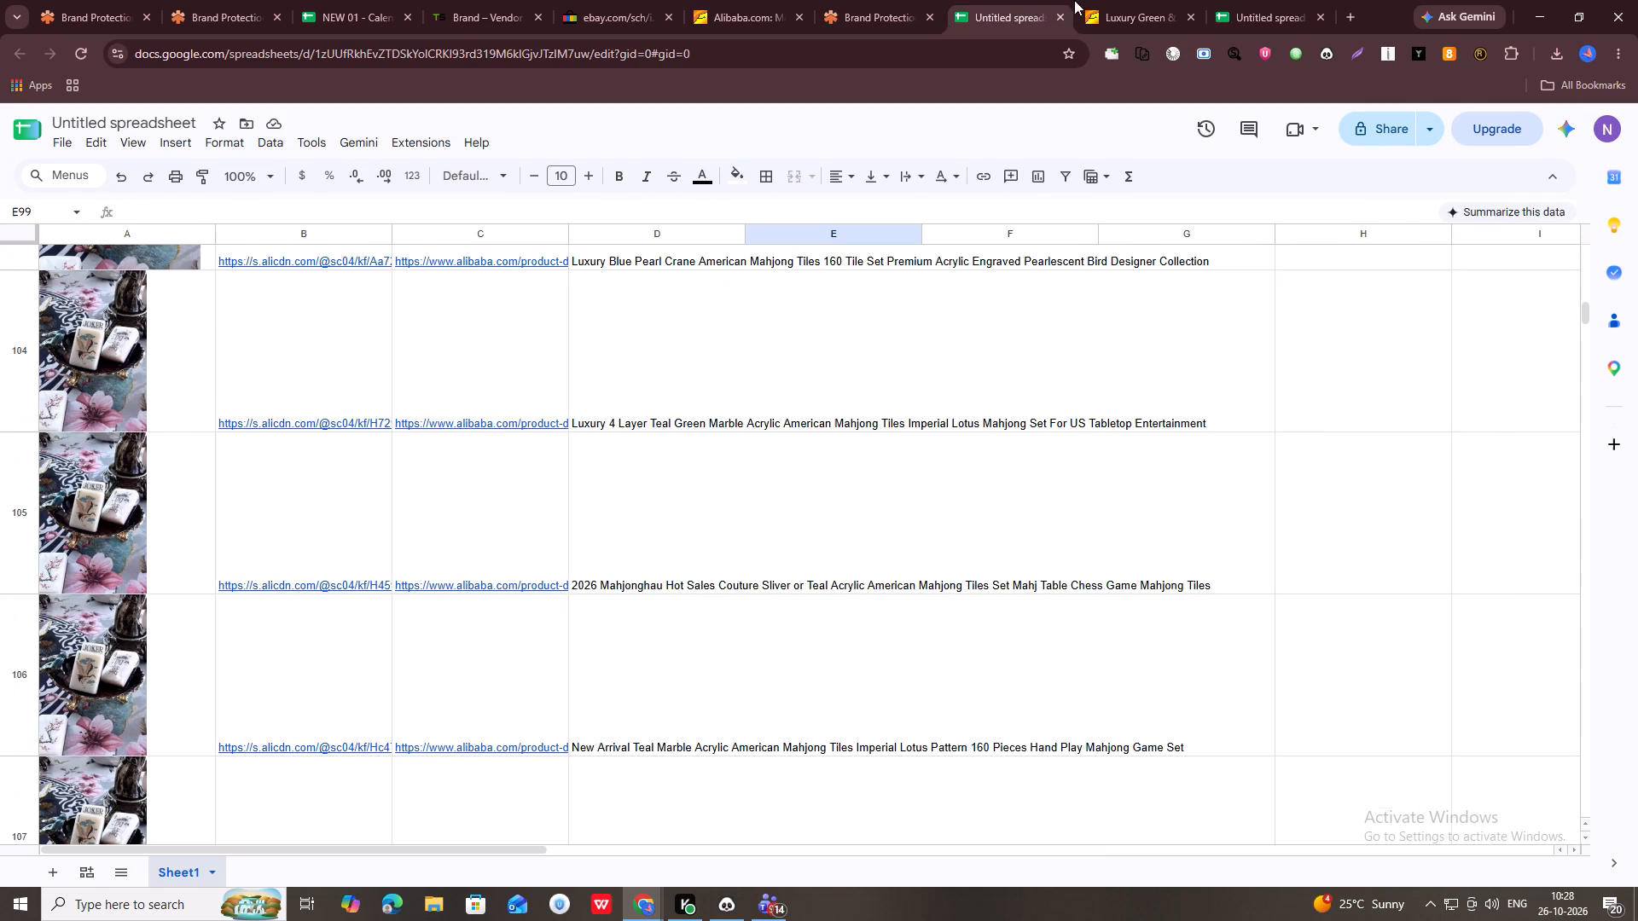
middle_click(1122, 0)
scroll(363, 714, "down", 17)
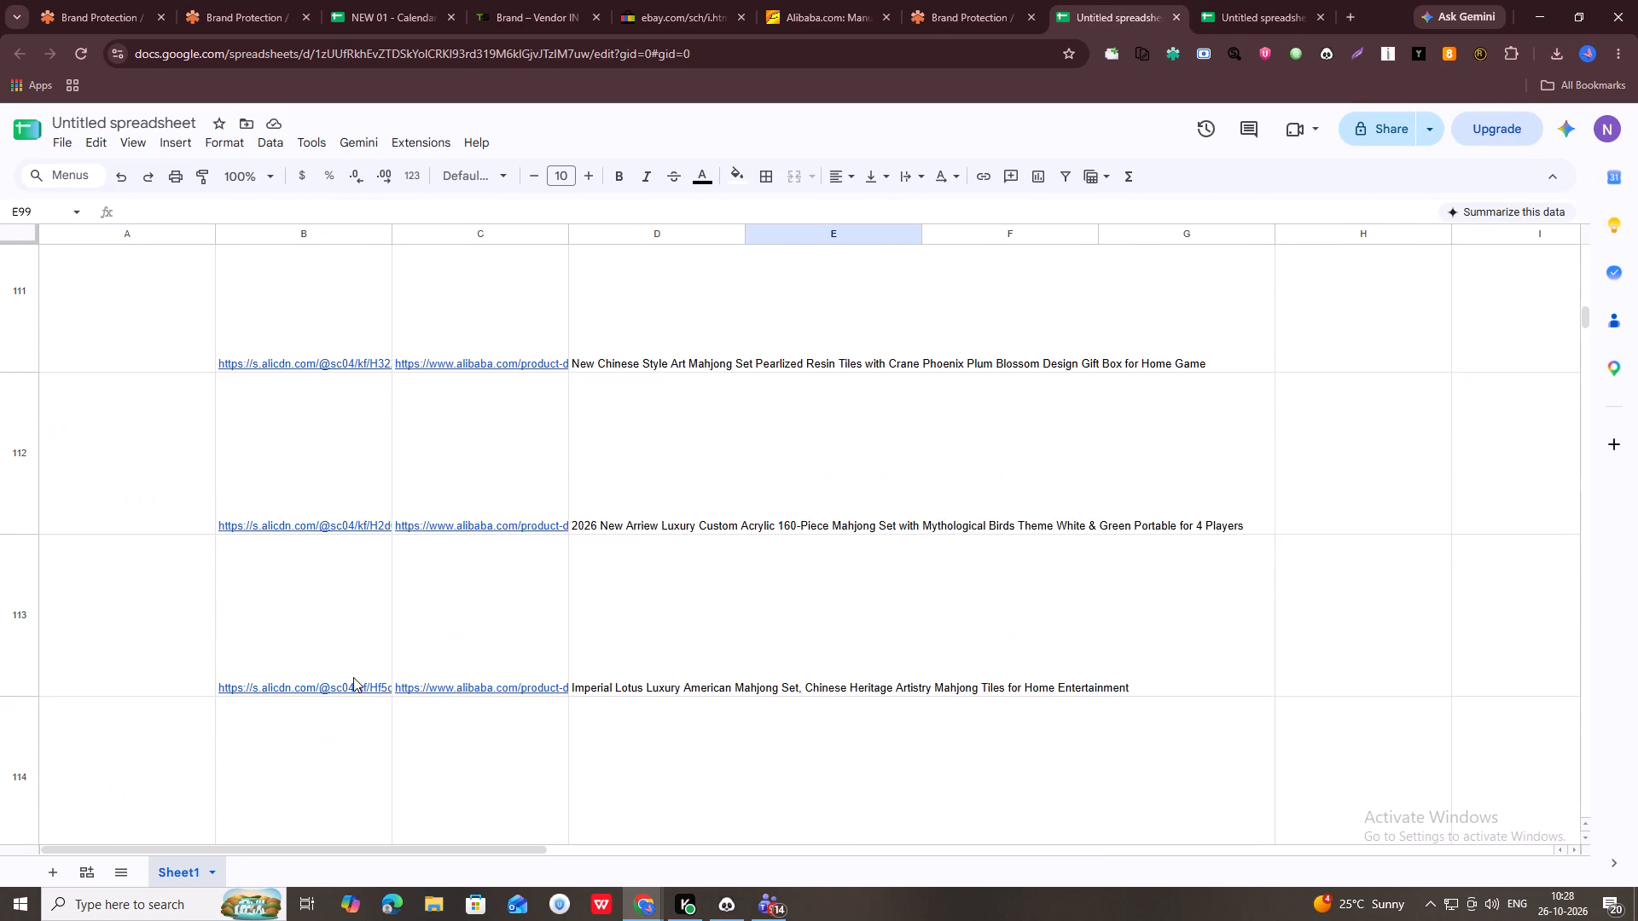
scroll(353, 677, "down", 16)
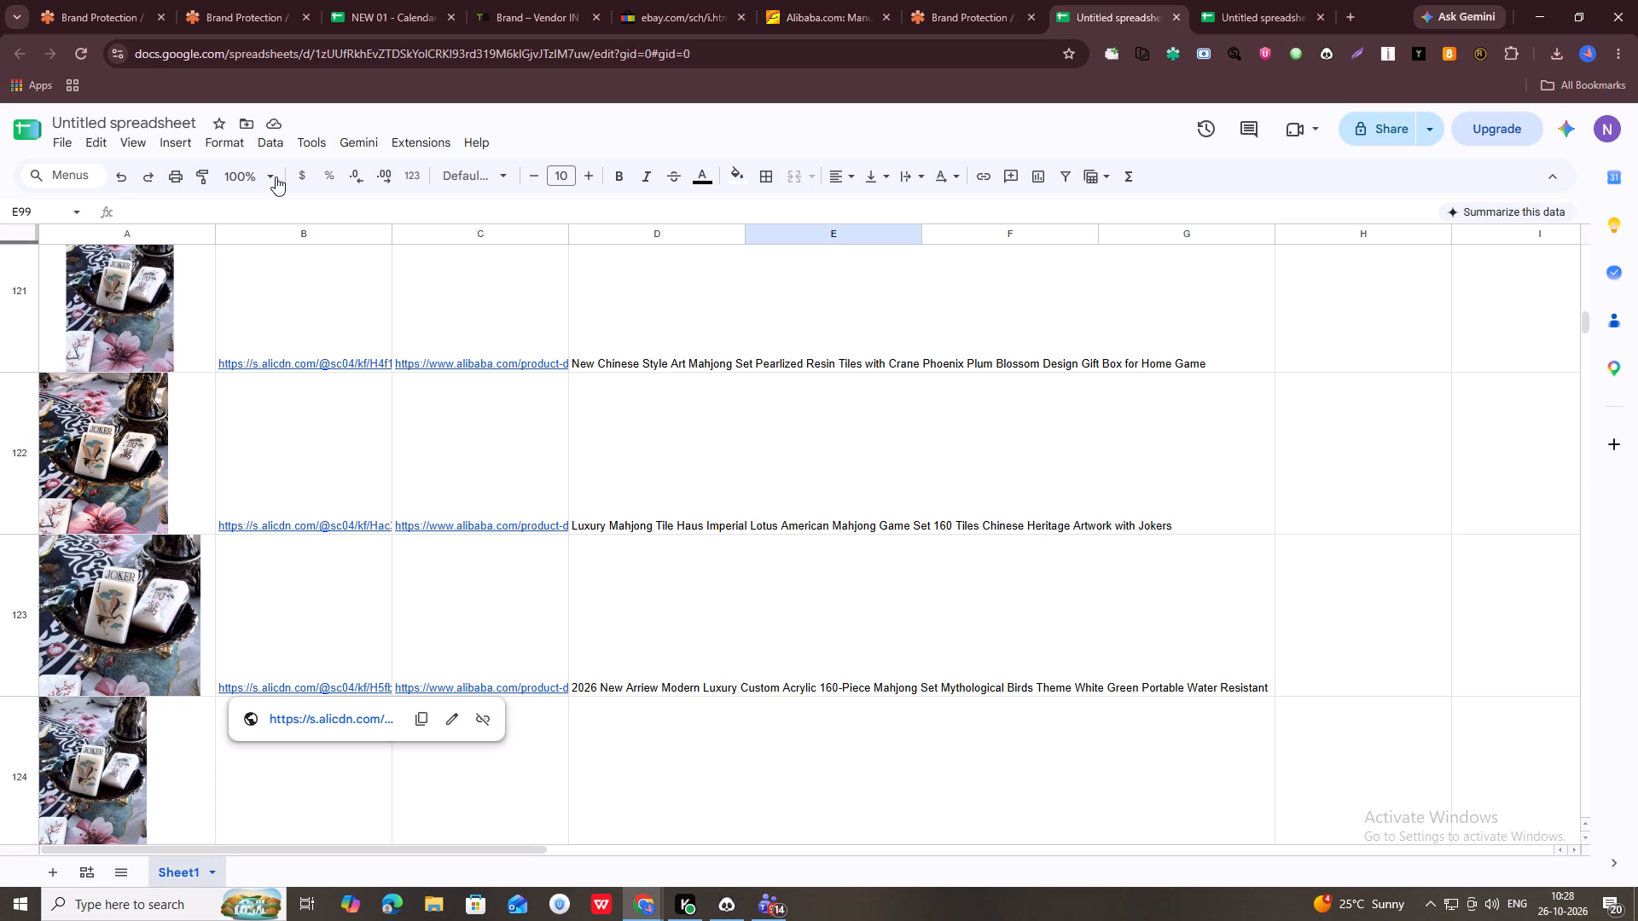
Rename the combined spreadsheet as "Mahj Imperial lotus tile 26/10".
triple_click(148, 121)
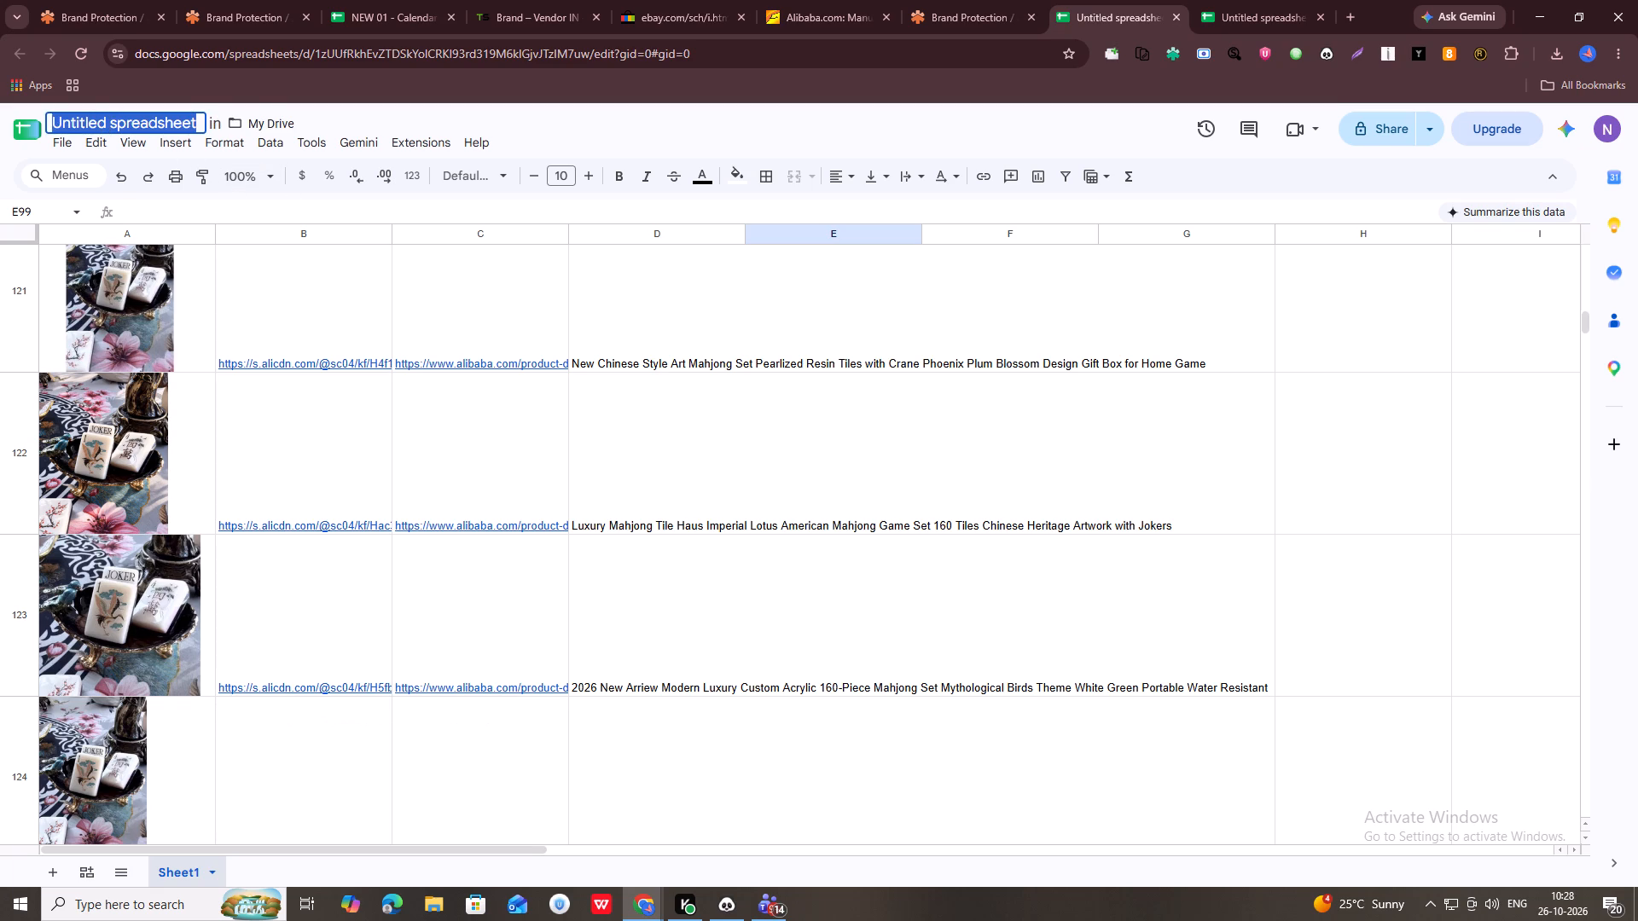
type("Mahj Imperial l")
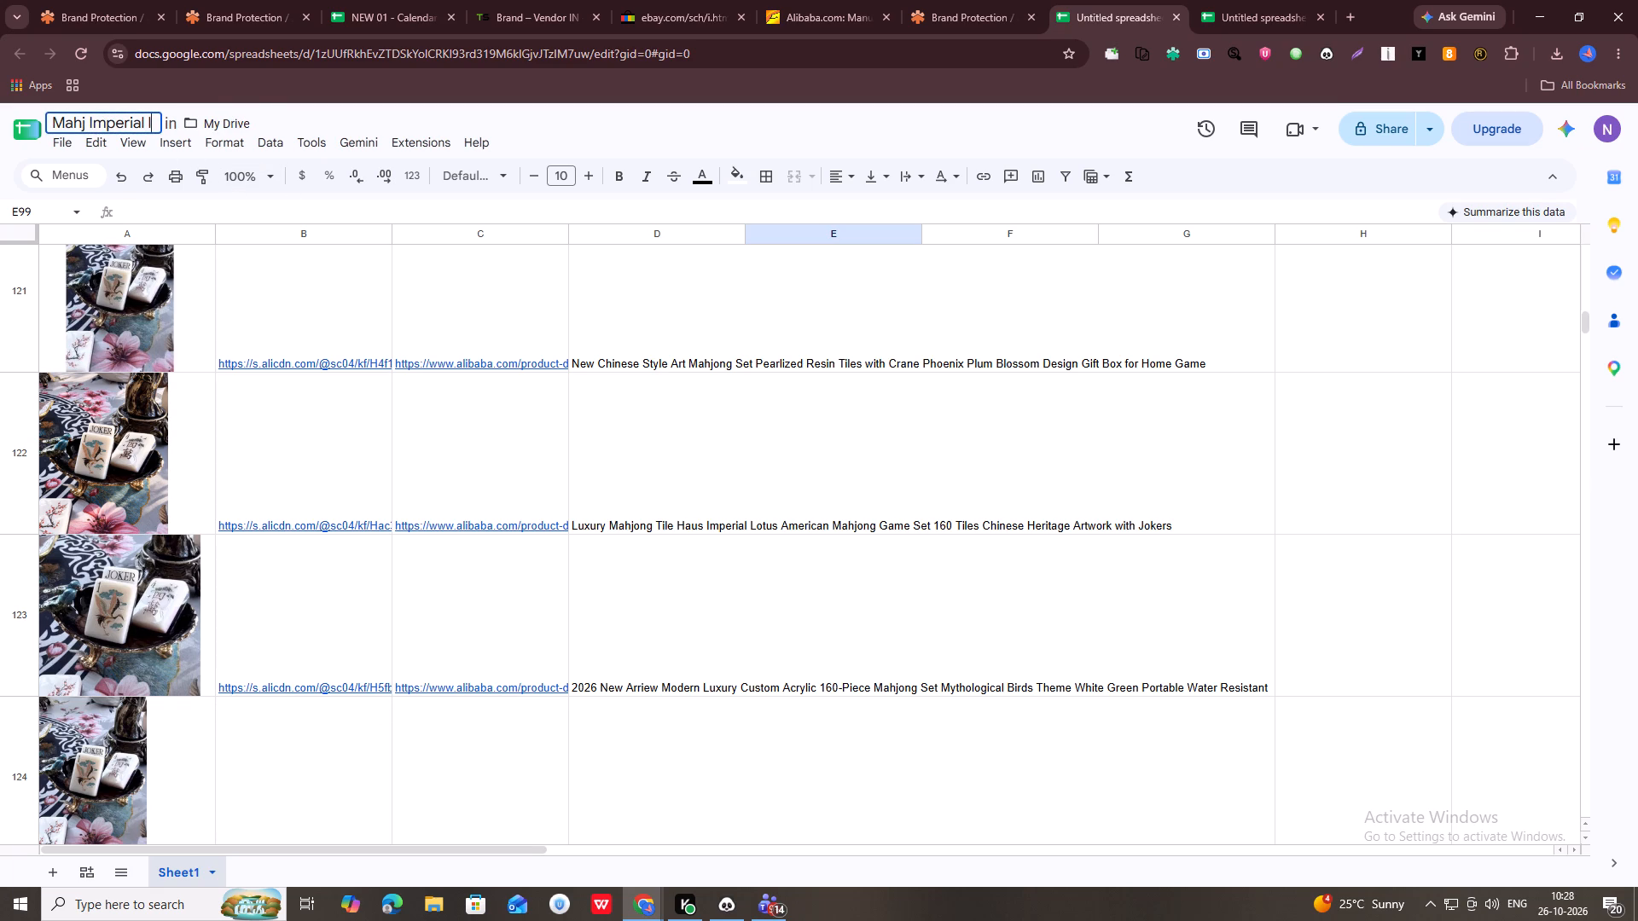
type("otus")
key("space")
type("tile")
key("space")
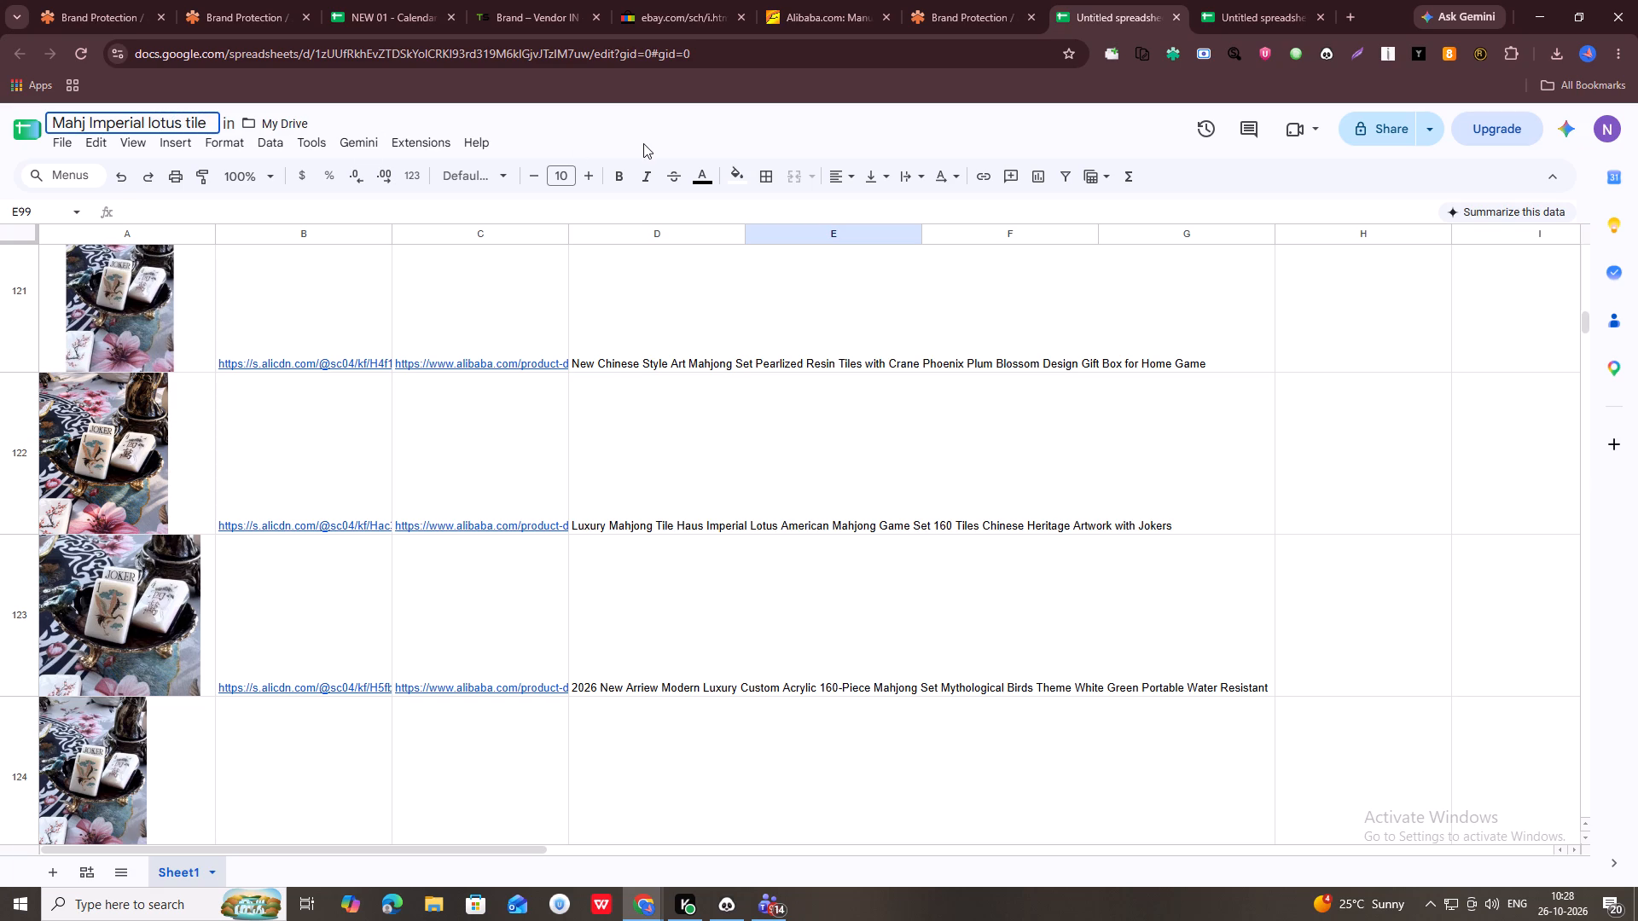
type("26")
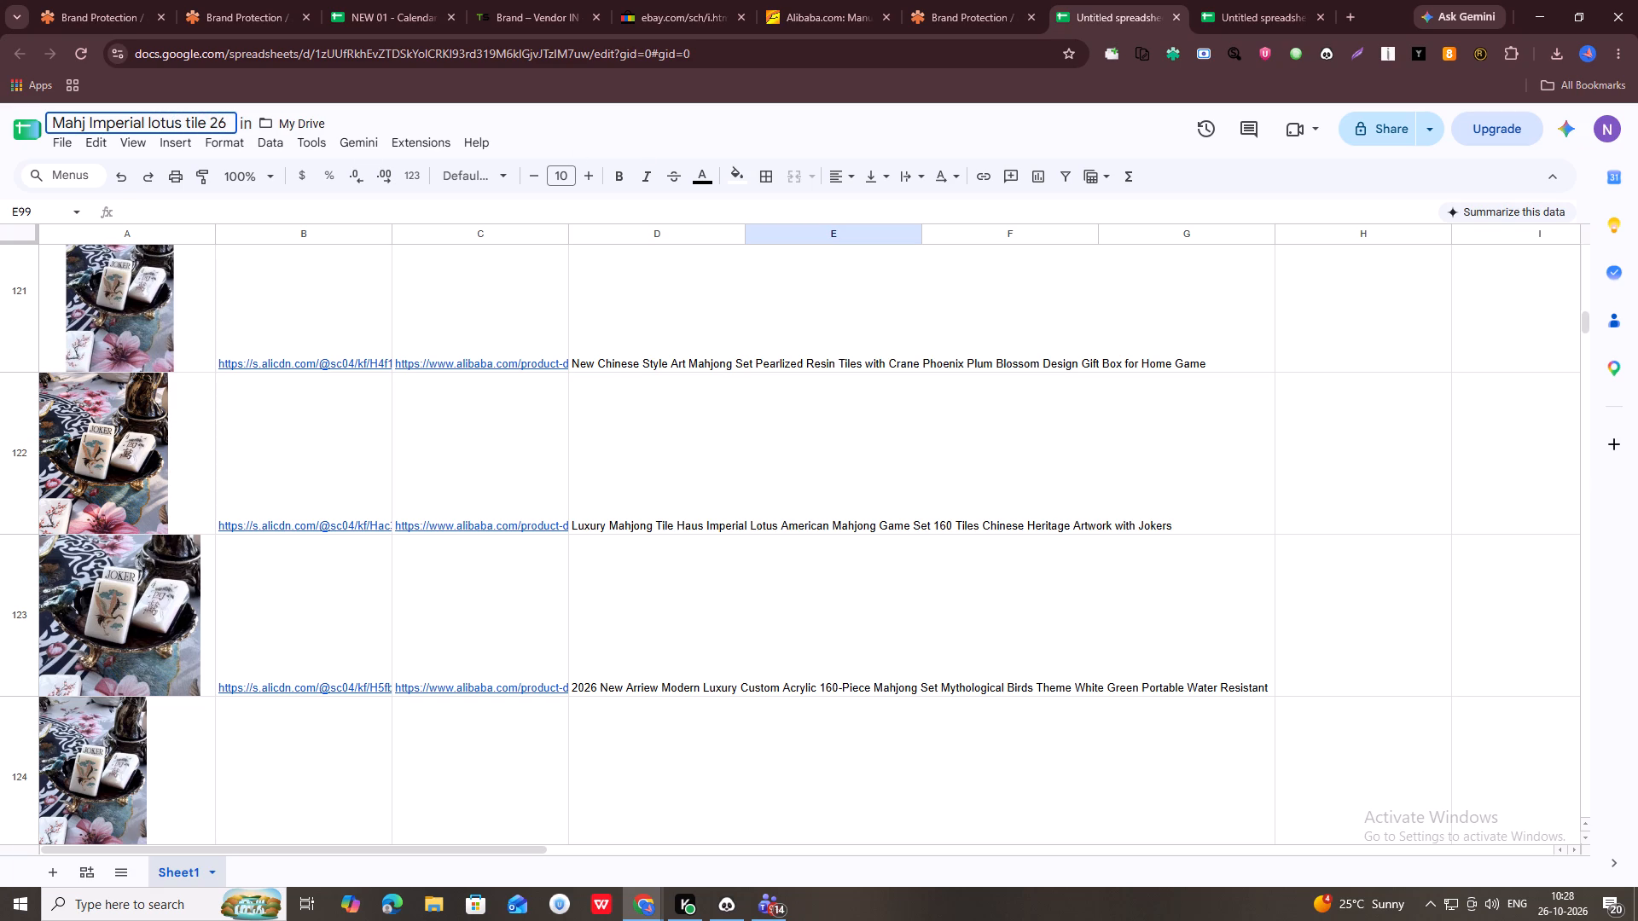
key("slash")
type("10")
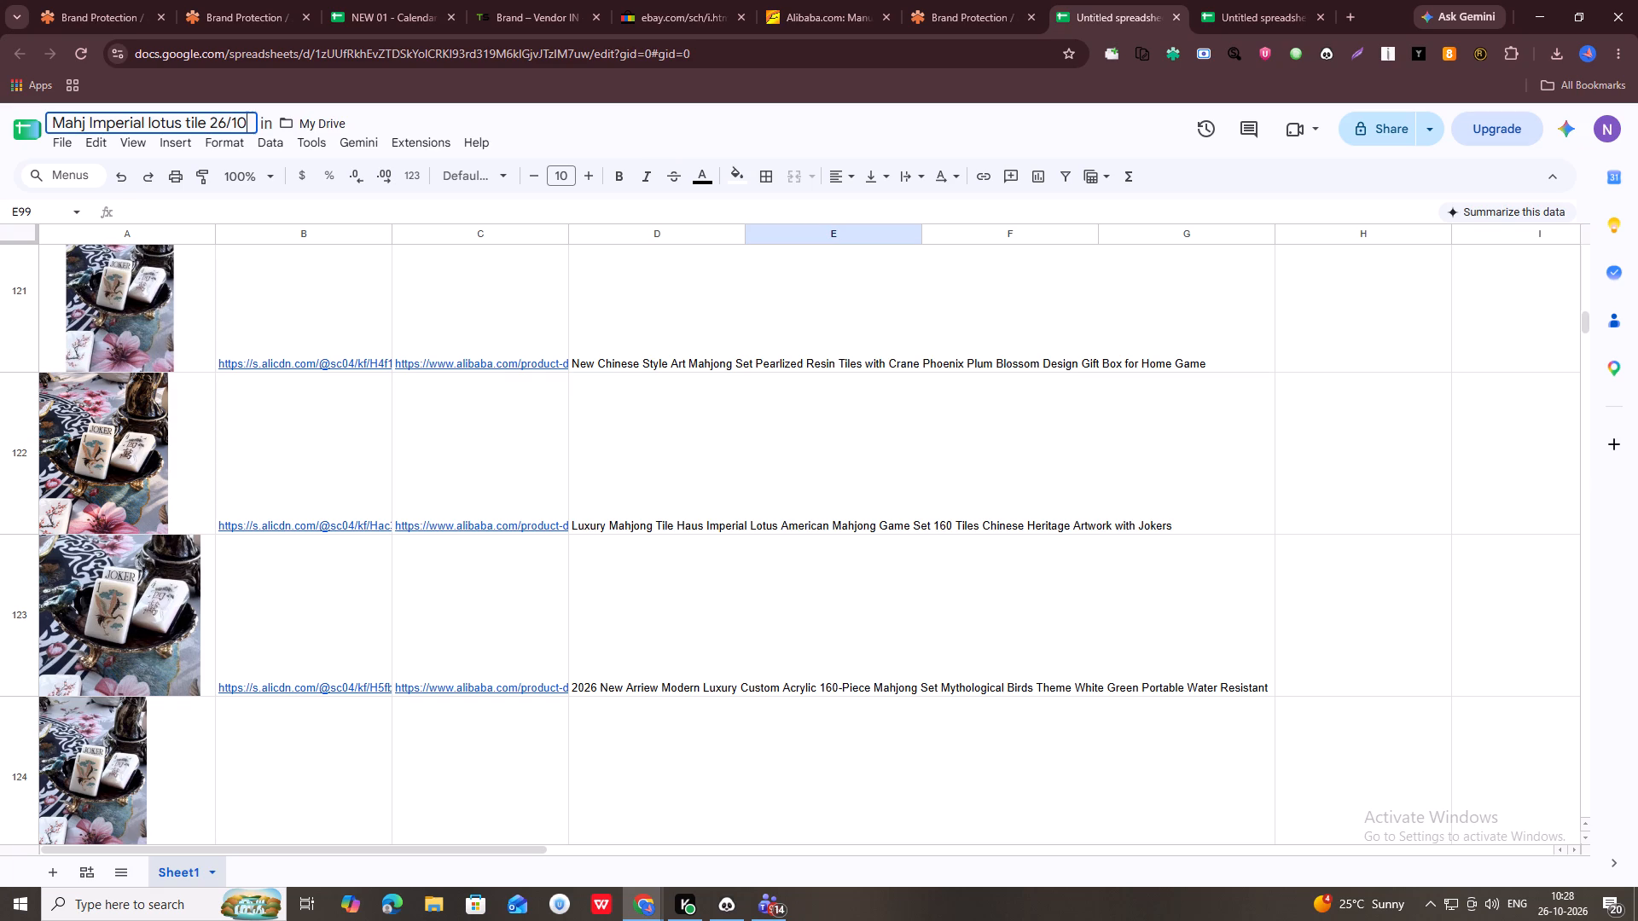
left_click(341, 382)
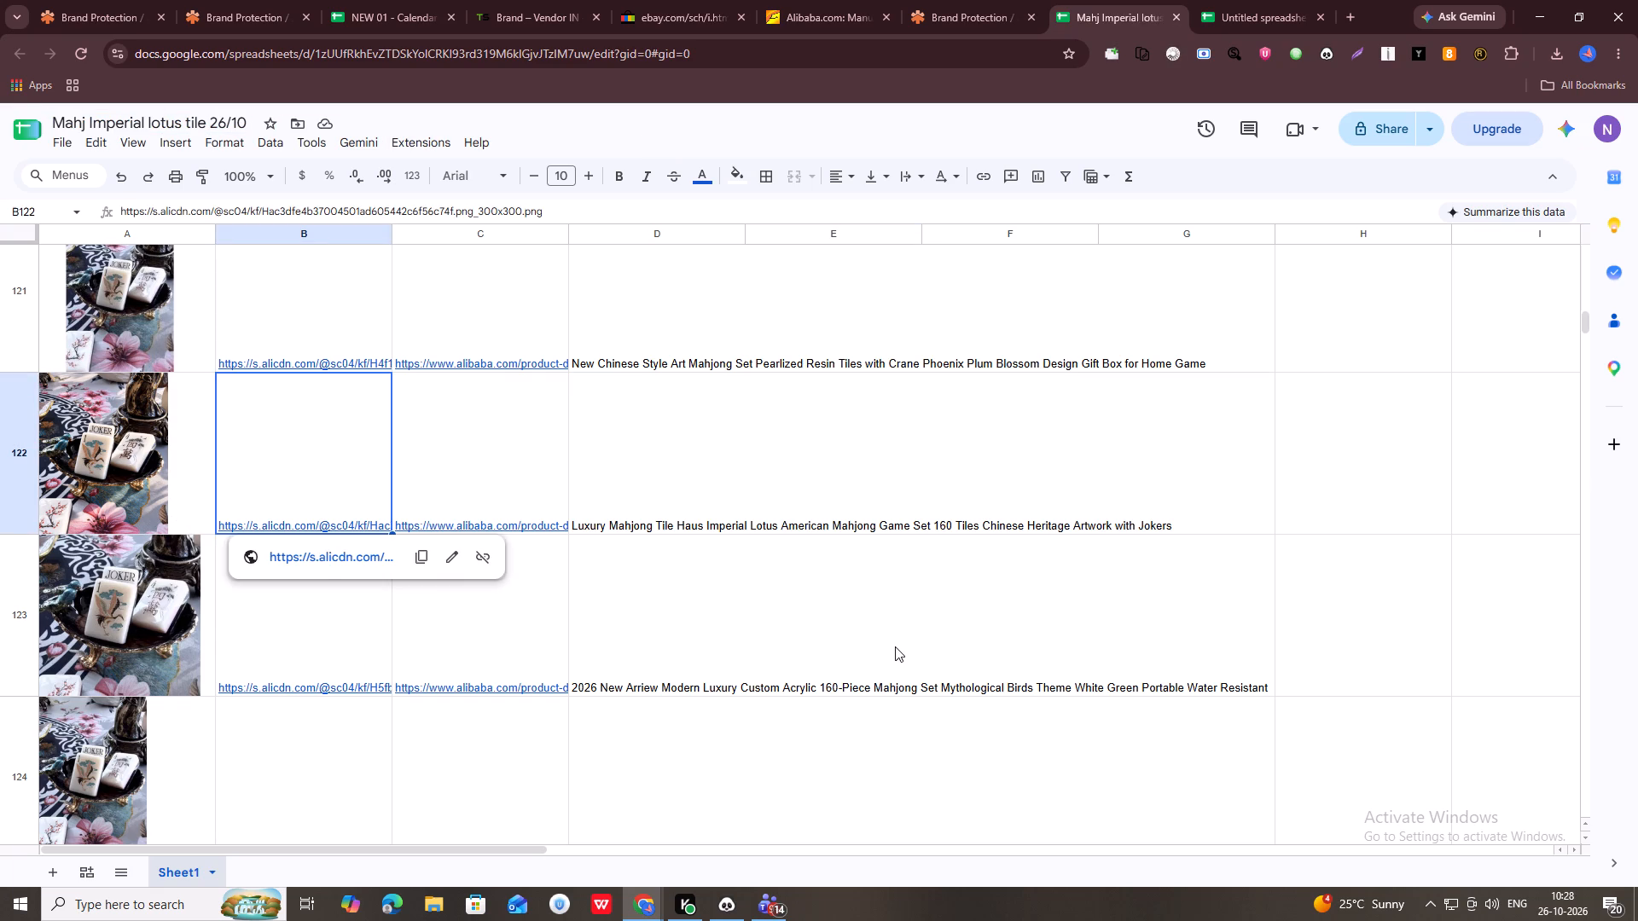
Download the renamed spreadsheet's sheet as a comma-separated values (.csv) file.
scroll(895, 646, "up", 7)
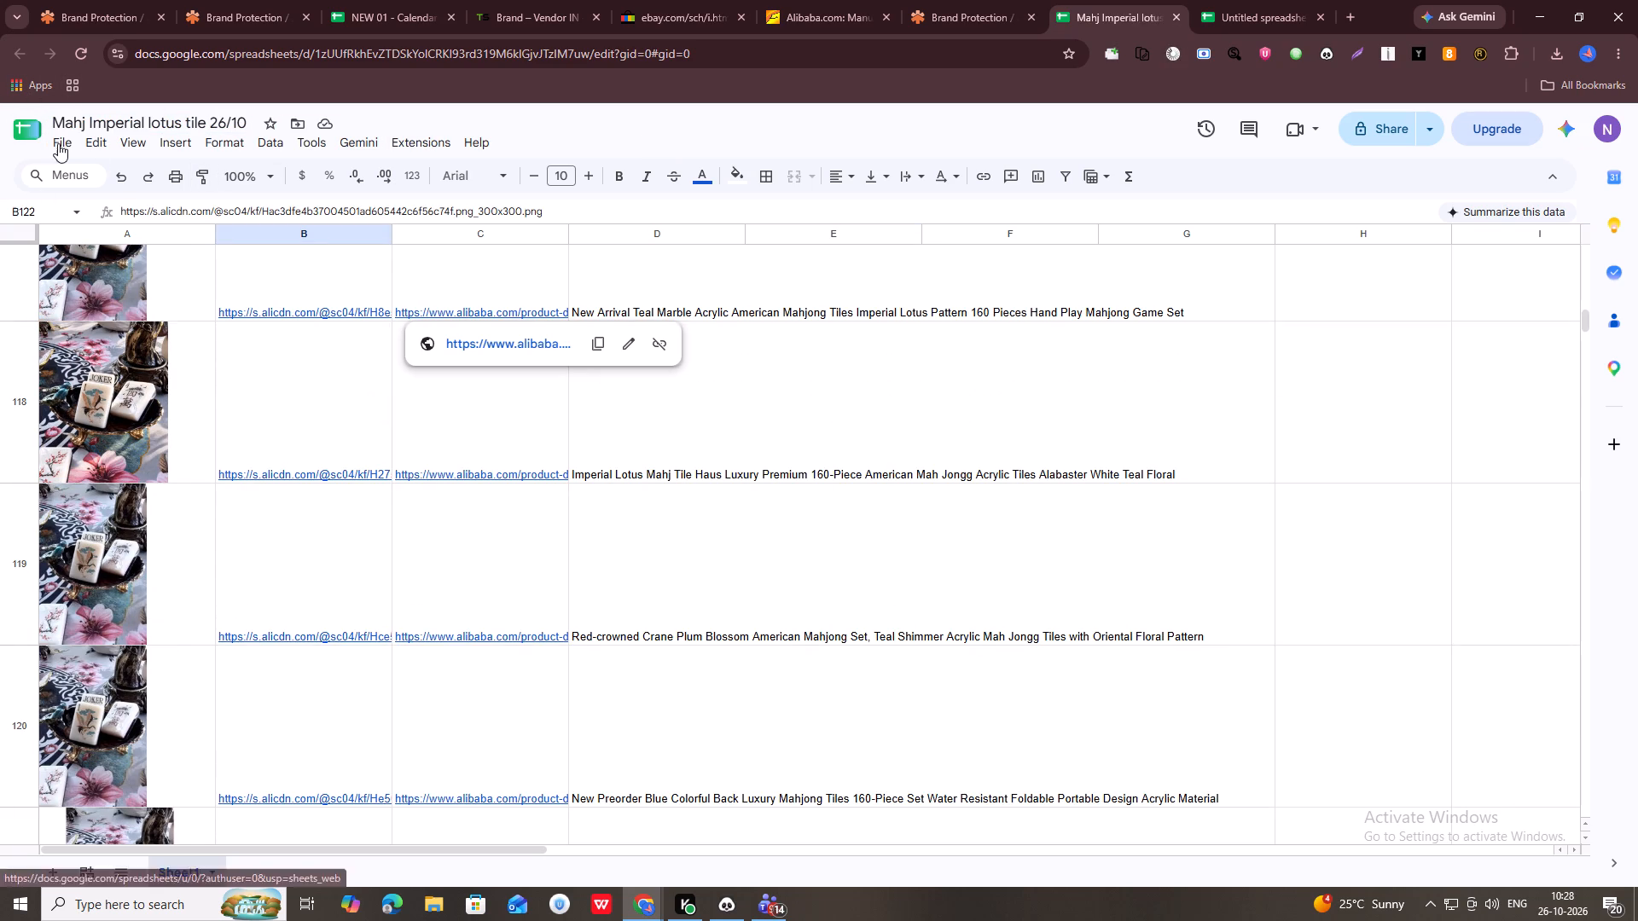
left_click(63, 143)
left_click(121, 343)
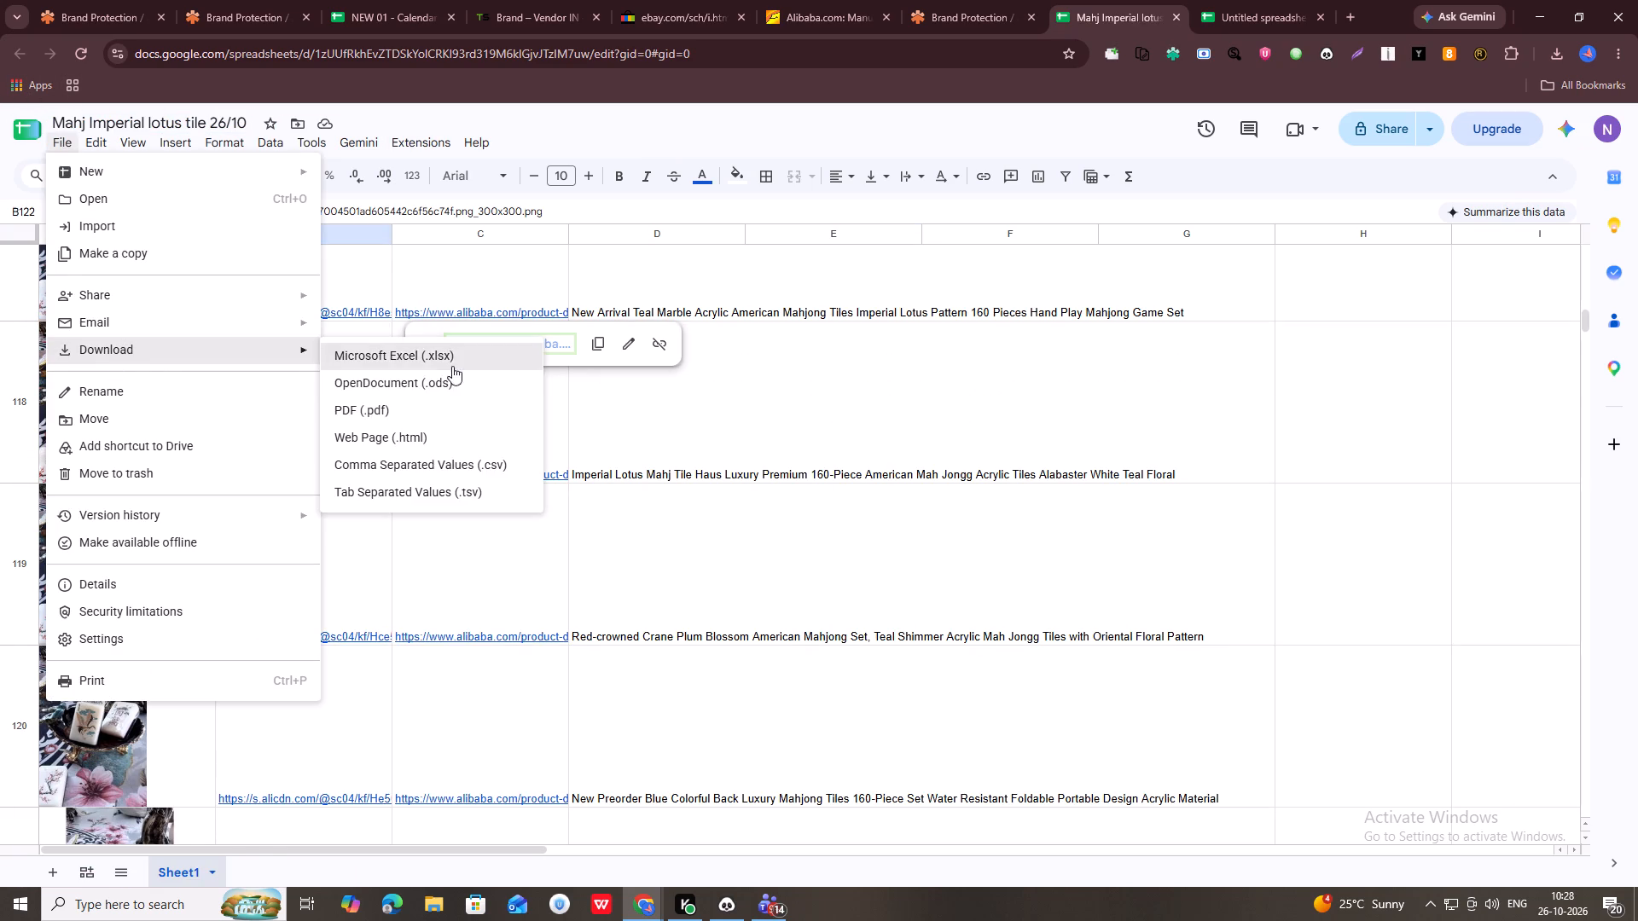
left_click(439, 459)
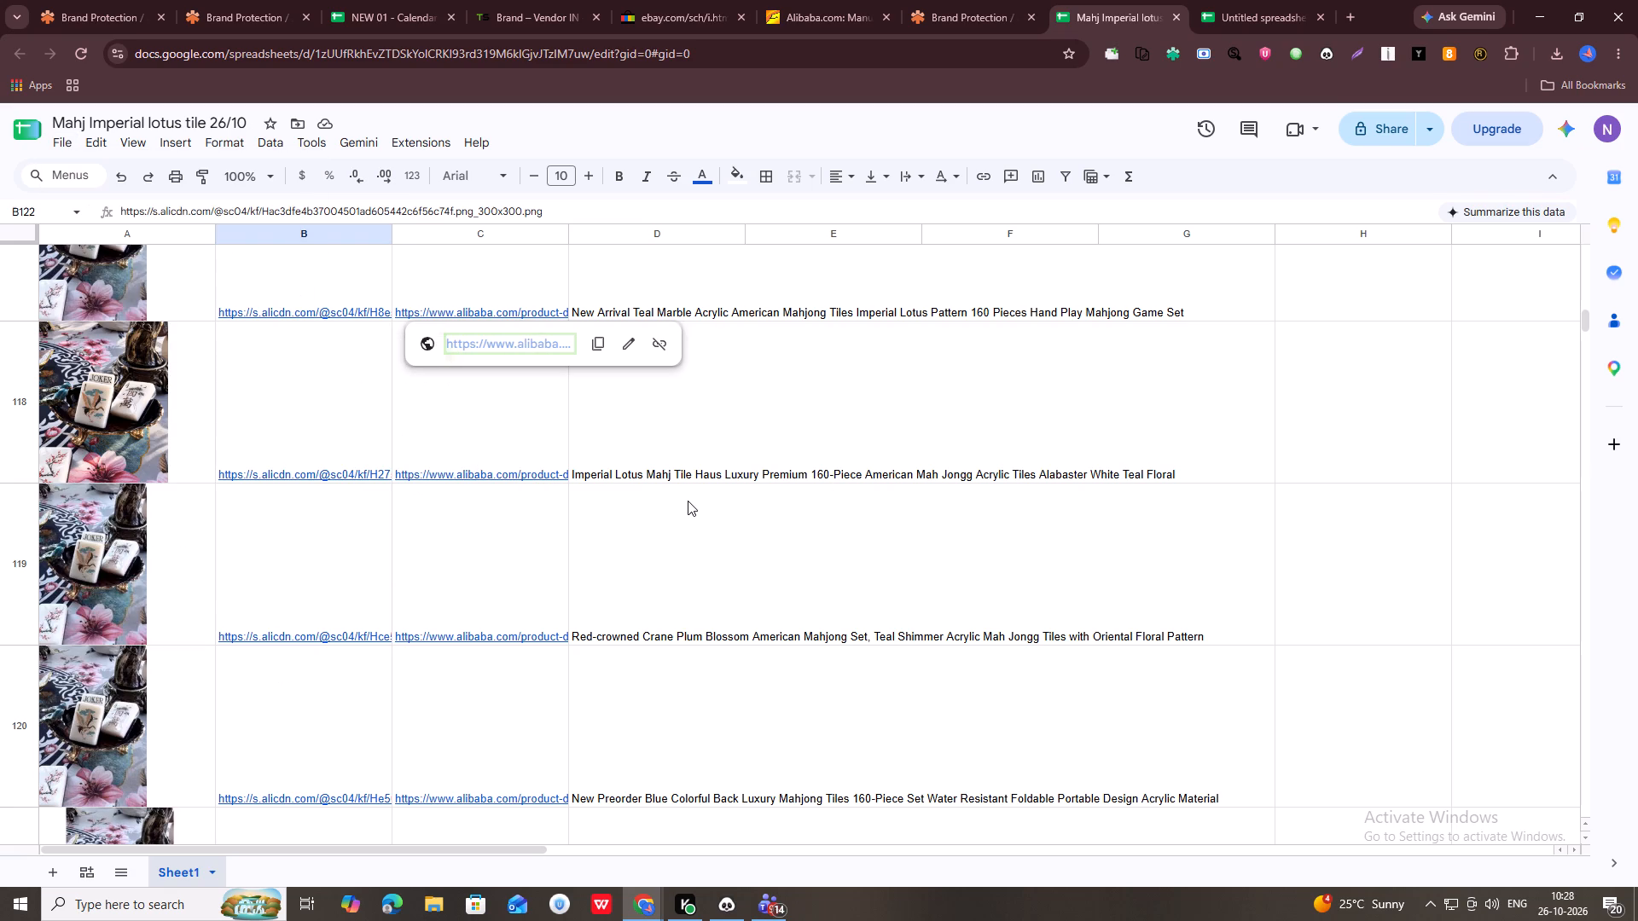
left_click(1391, 378)
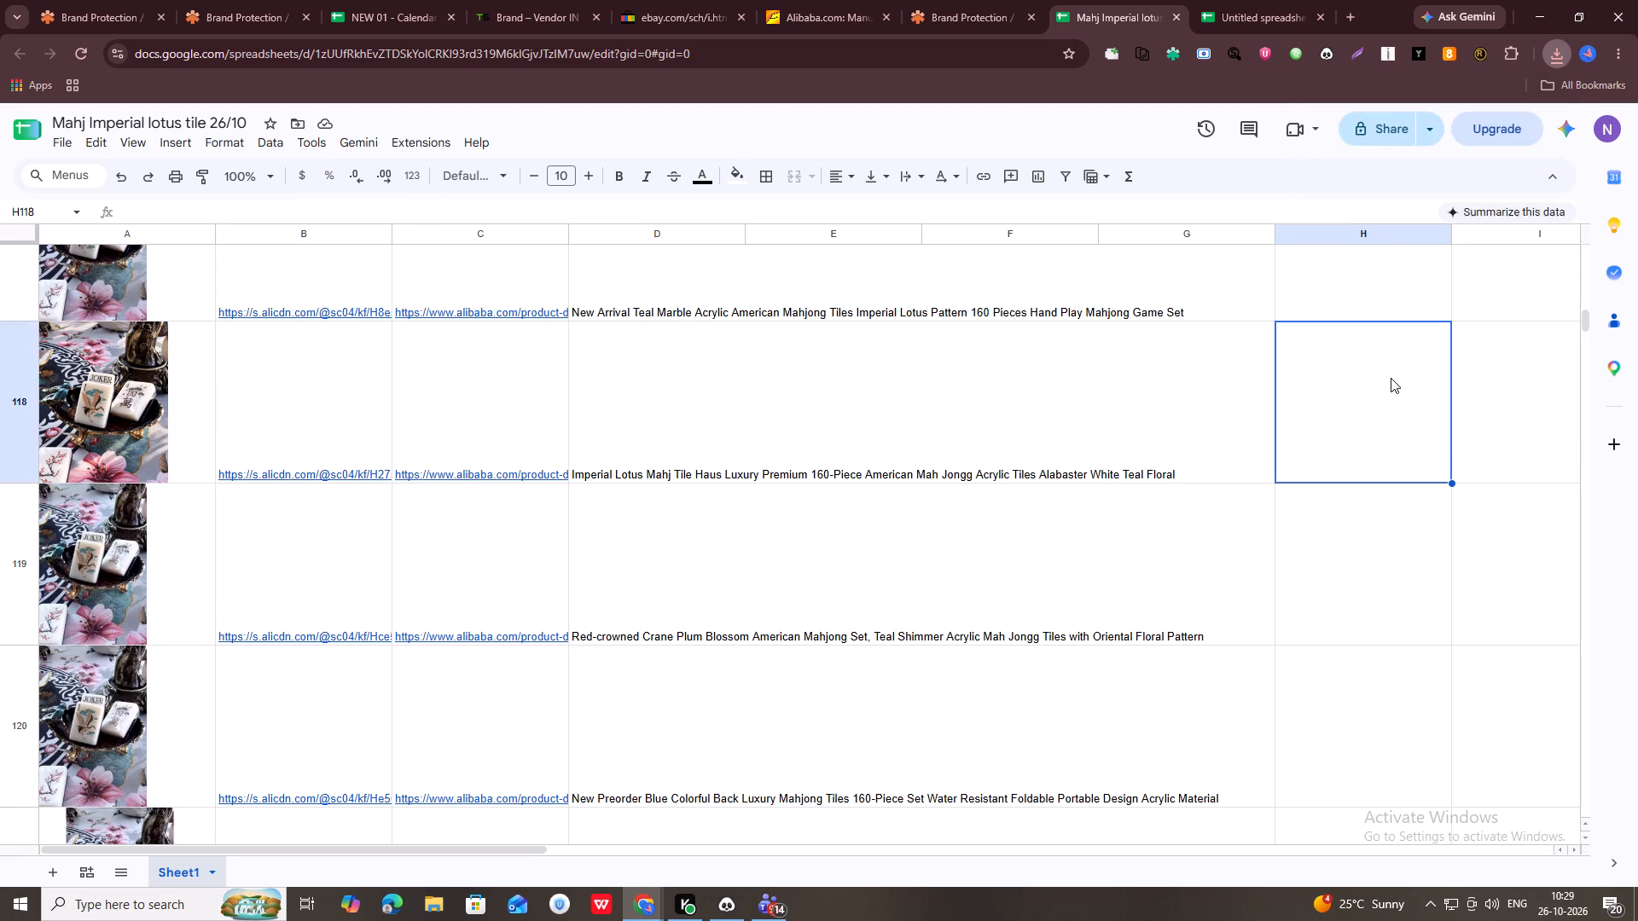
Share the Mahj Imperial lotus tile spreadsheet with anyone who has the link, giving them the Editor role.
left_click(1391, 122)
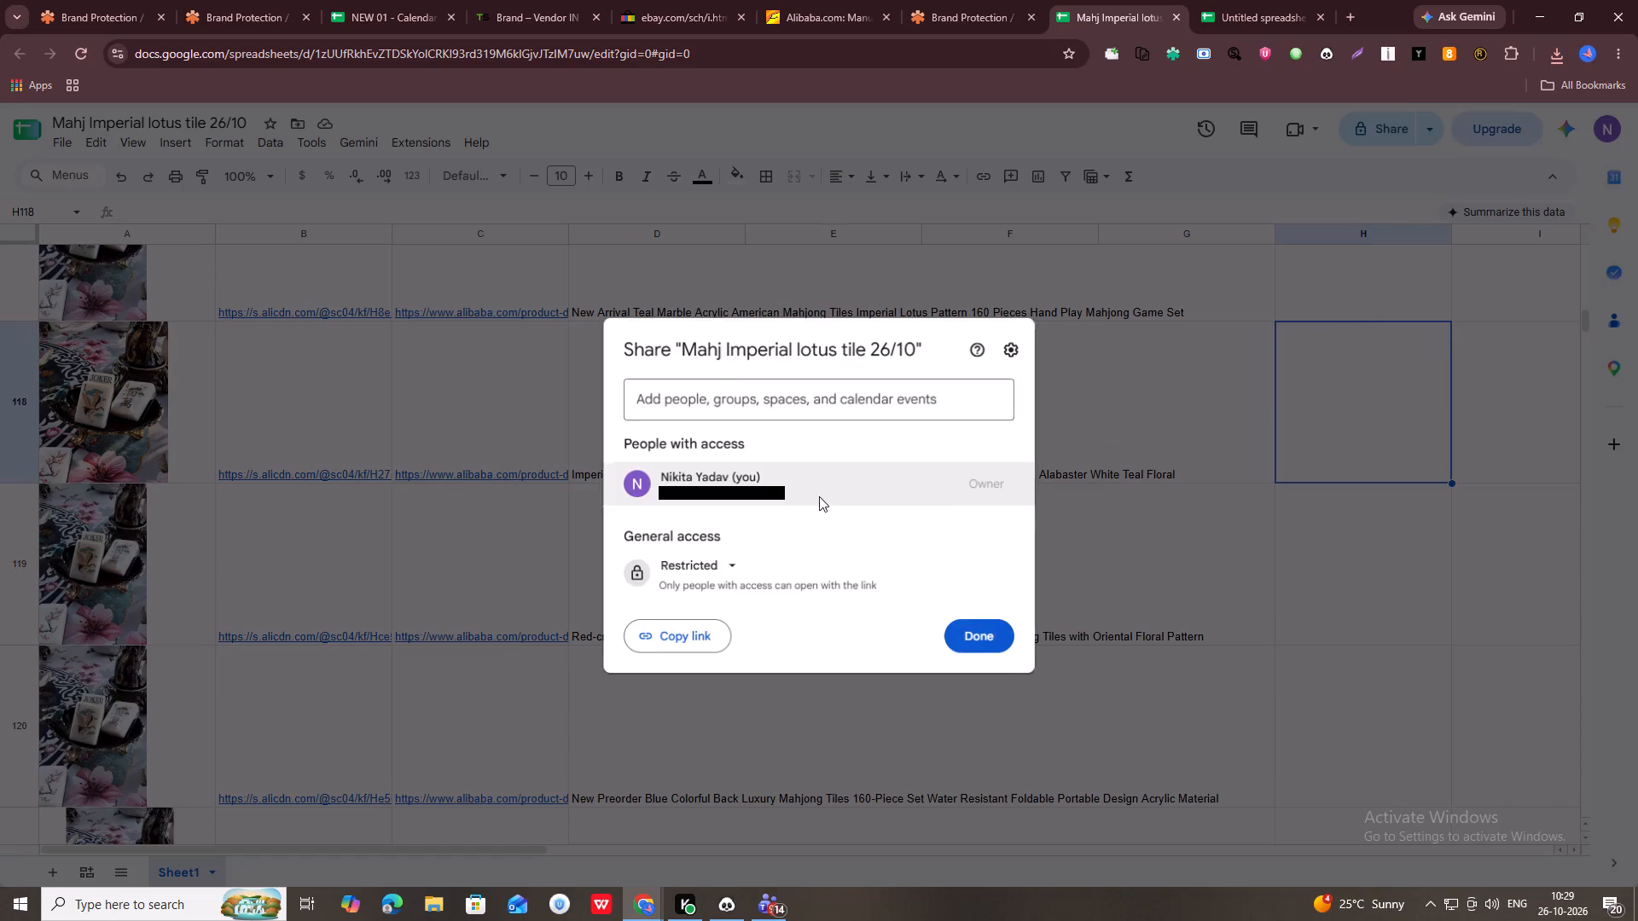
left_click(699, 566)
left_click(745, 648)
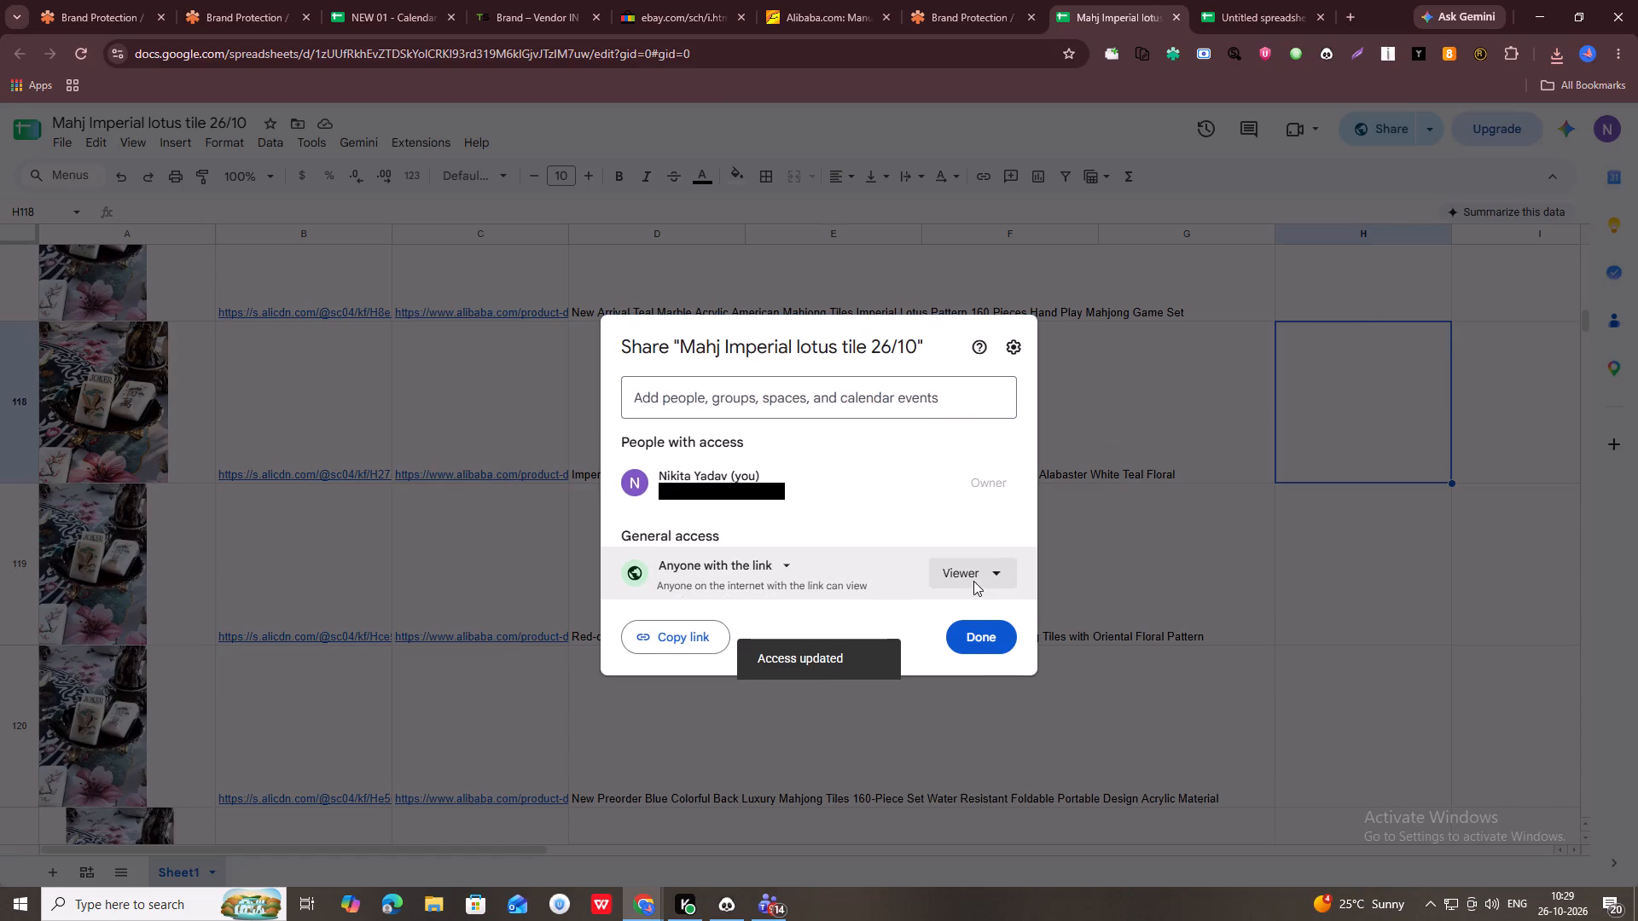
left_click(967, 576)
left_click(911, 719)
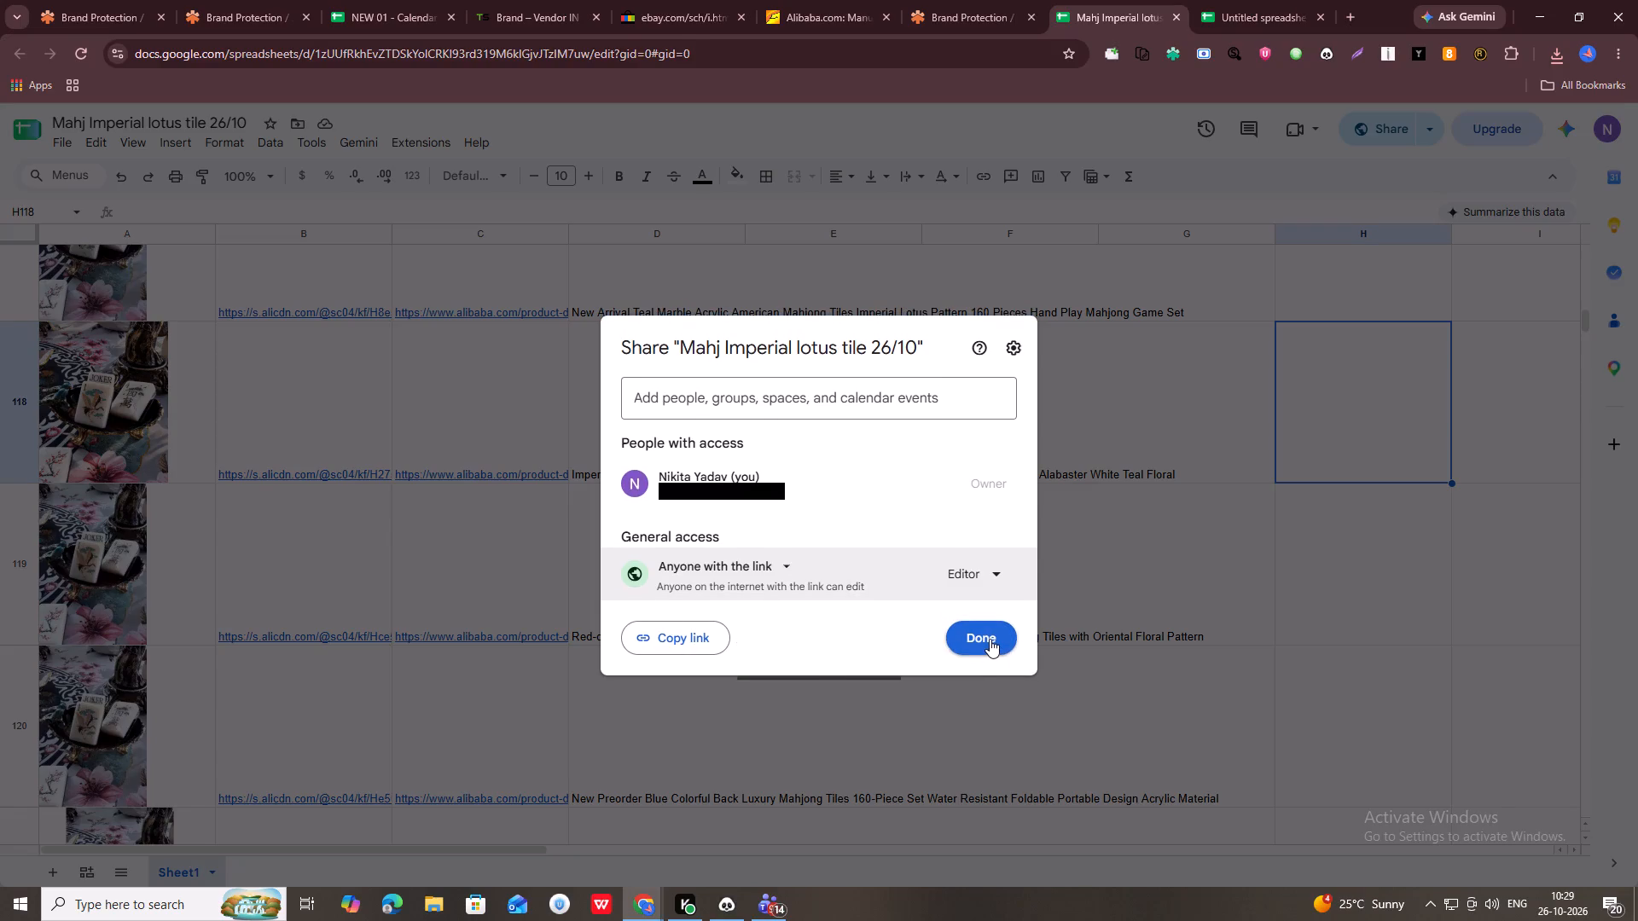
left_click(990, 639)
Close the leftover untitled spreadsheet, the last Brand Protection page, the Alibaba page and the eBay search.
scroll(597, 522, "up", 9)
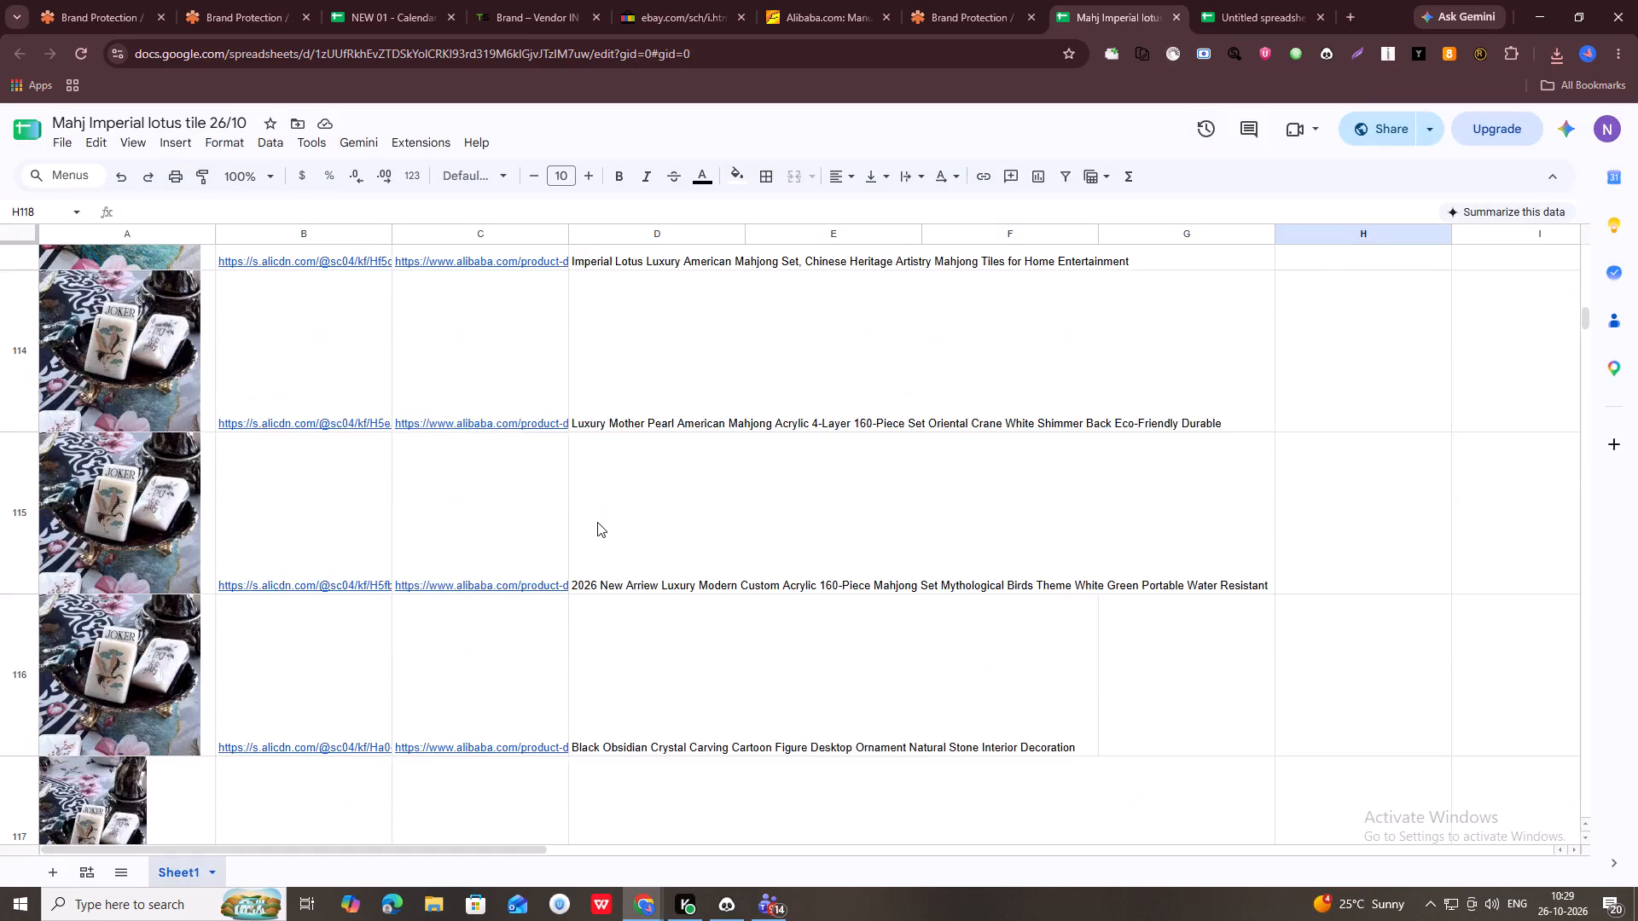
scroll(597, 522, "up", 10)
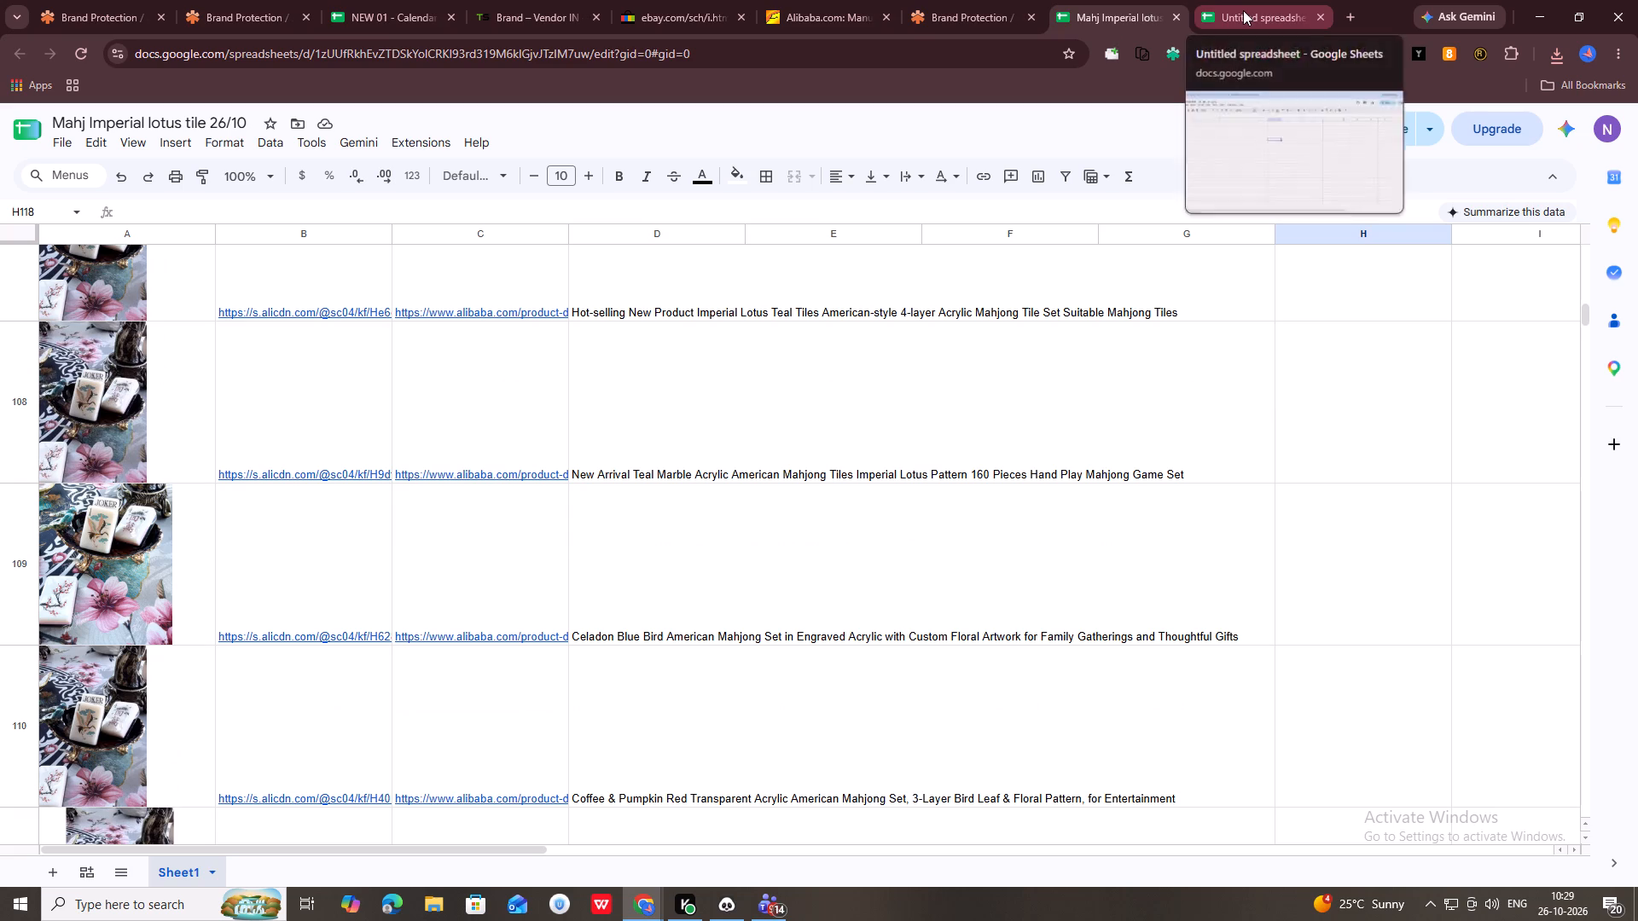
middle_click(1243, 10)
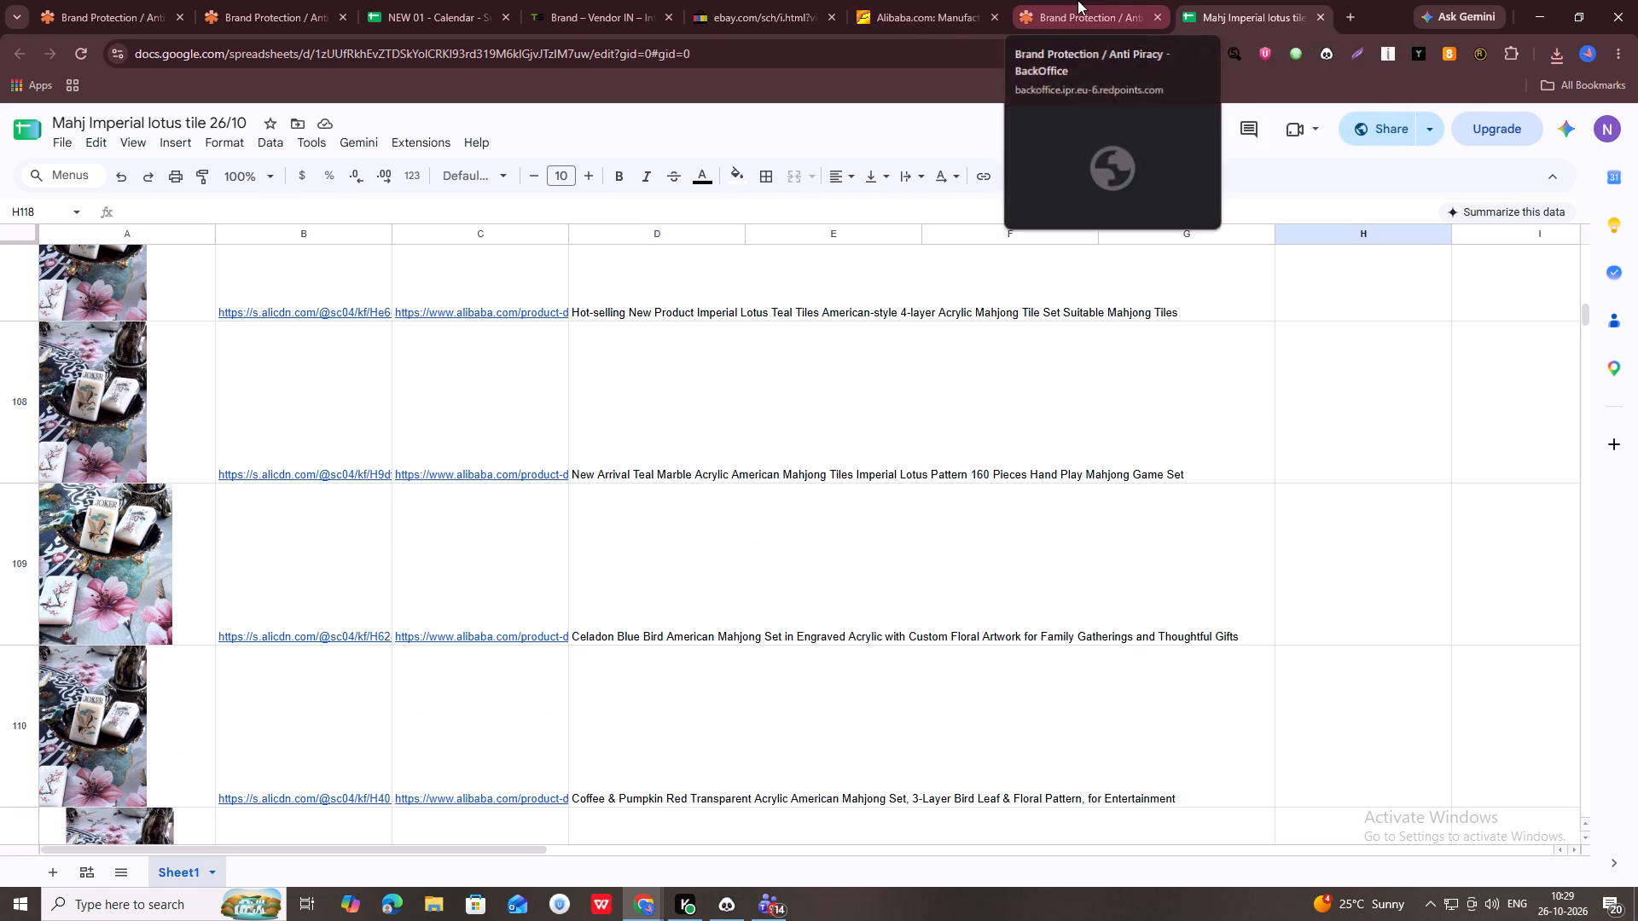
middle_click(1077, 0)
middle_click(953, 0)
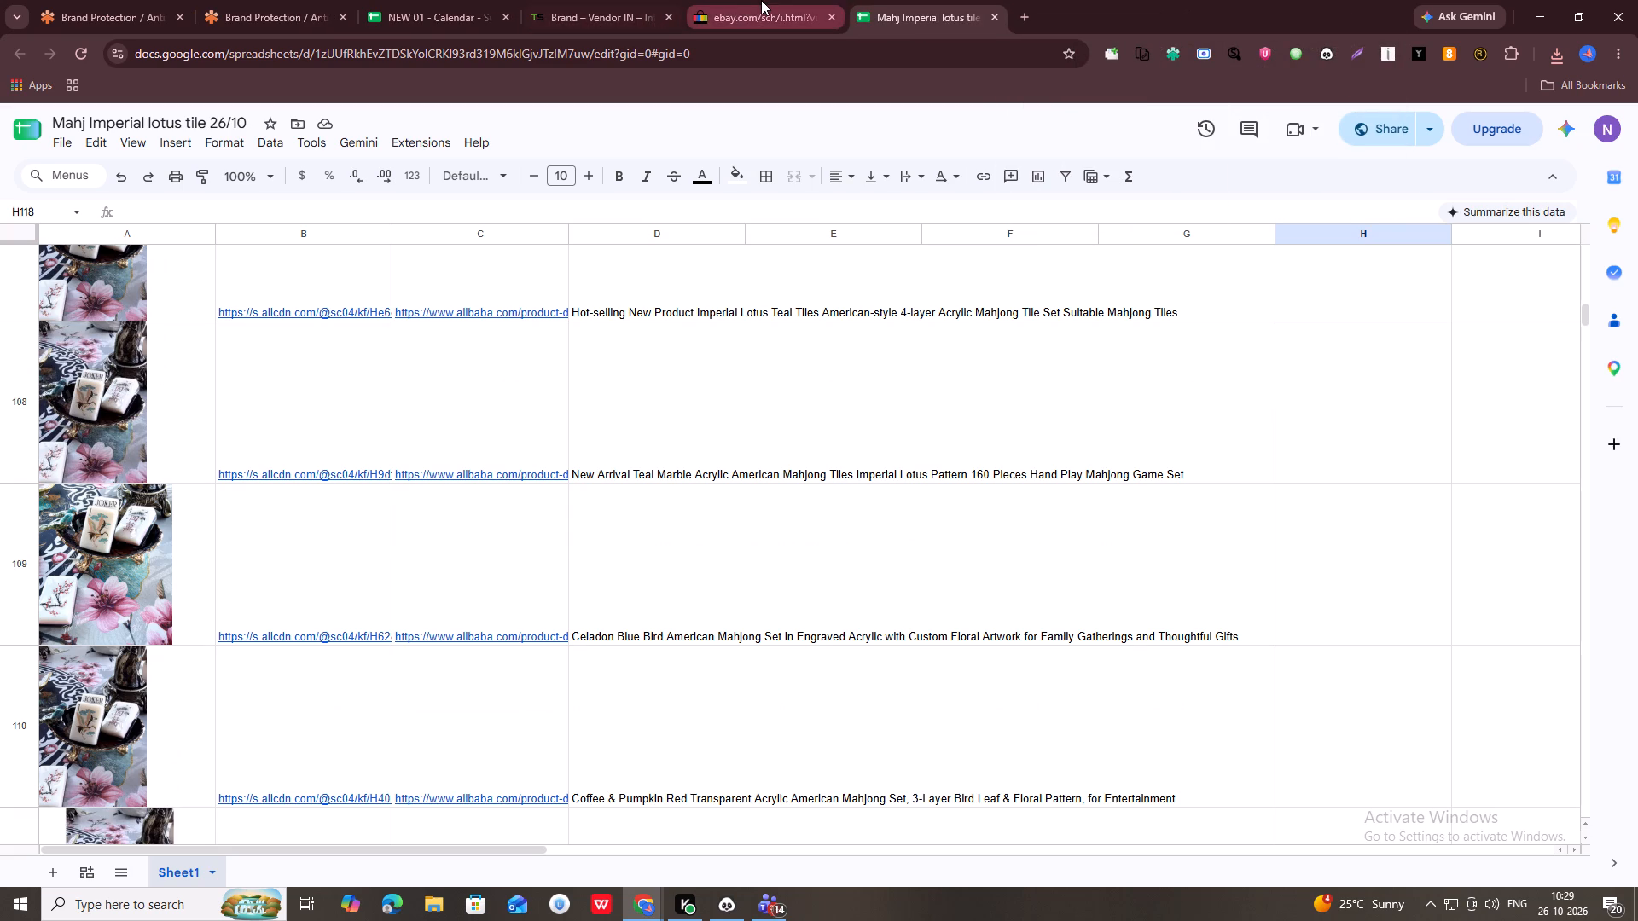
middle_click(761, 0)
Review the October site entries for Mahj Tile Haus LLC on the Tuinet brand page.
left_click(624, 0)
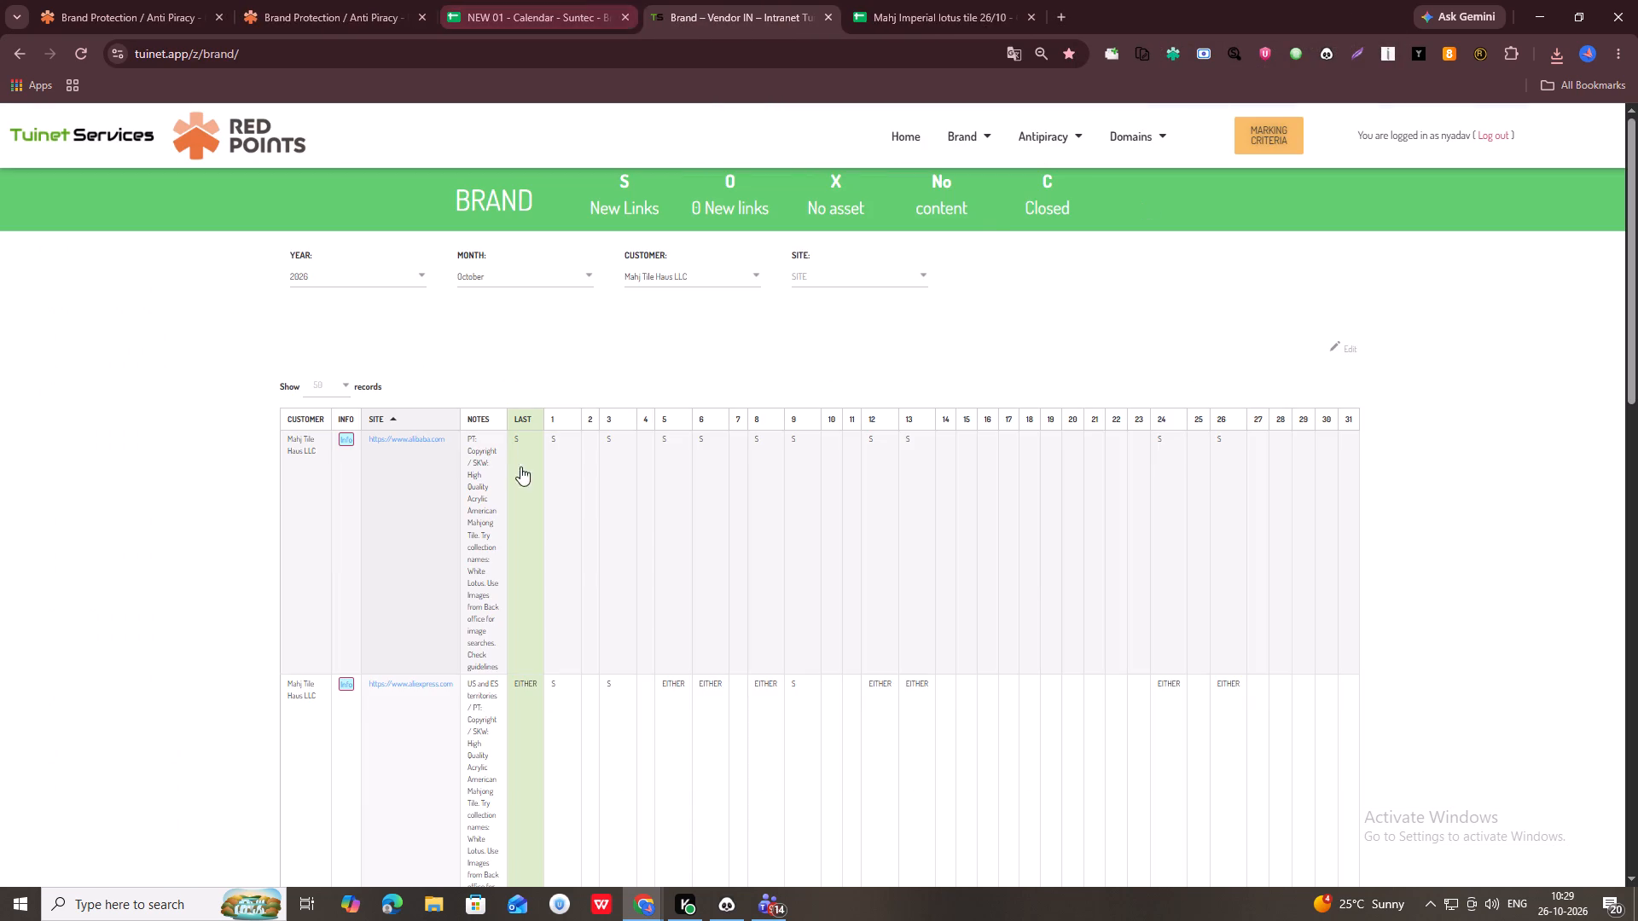
scroll(1200, 518, "down", 8)
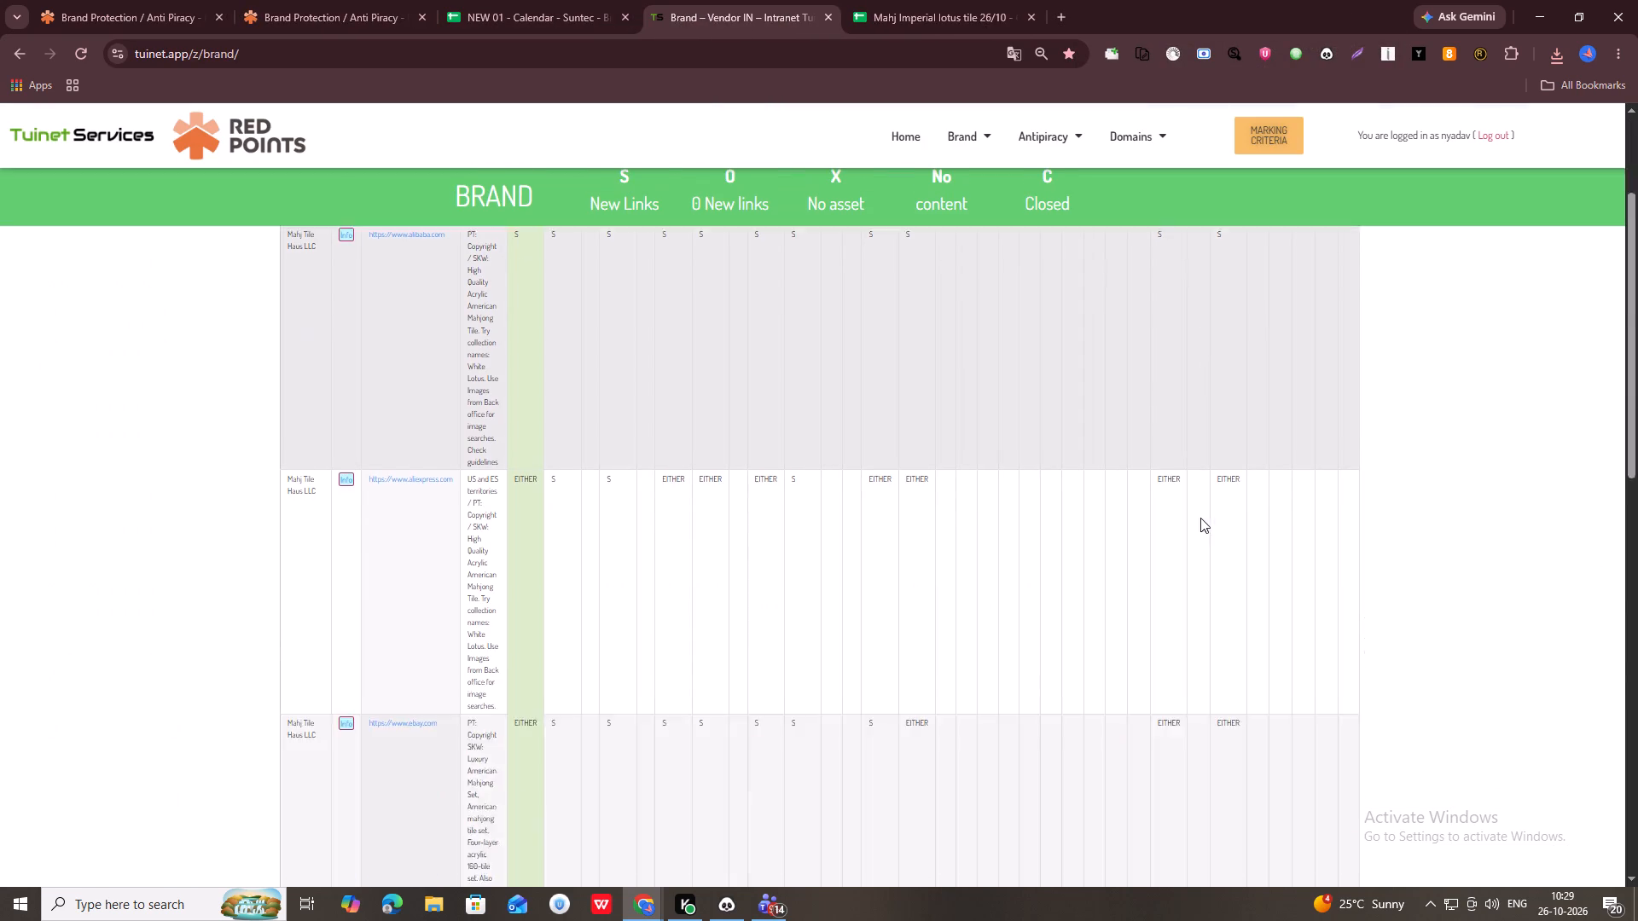
scroll(1200, 518, "down", 8)
In the NEW 01 - Calendar - Suntec - Brand spreadsheet, enter 60 for SWT Enterprises Pty Ltd in cell JZ56.
left_click(494, 0)
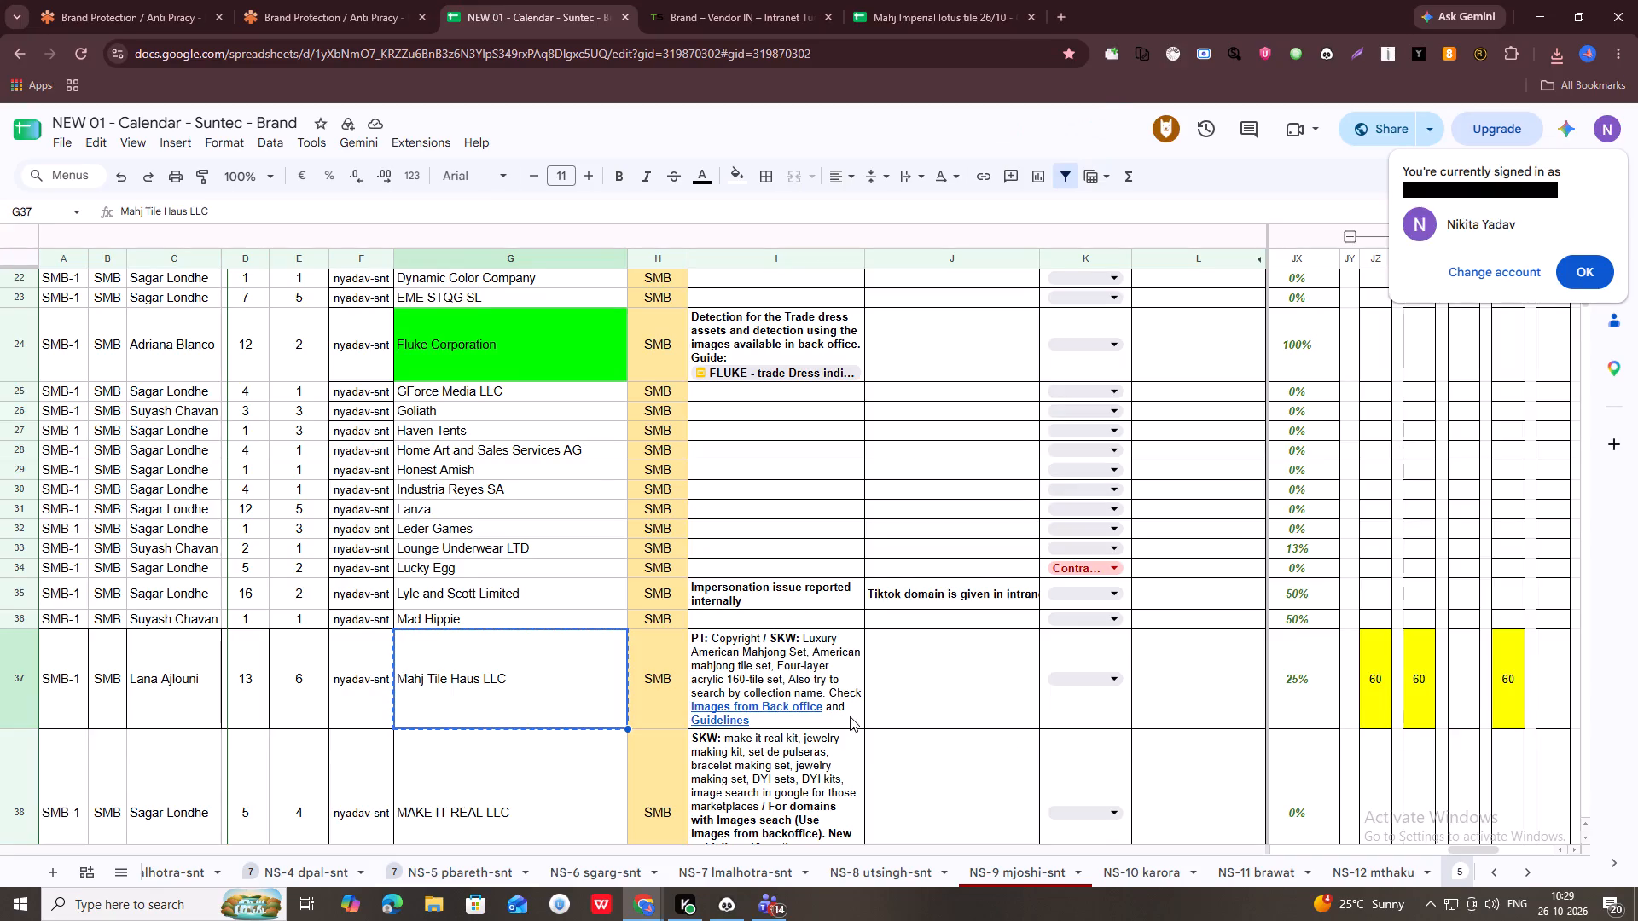
scroll(1034, 674, "up", 2)
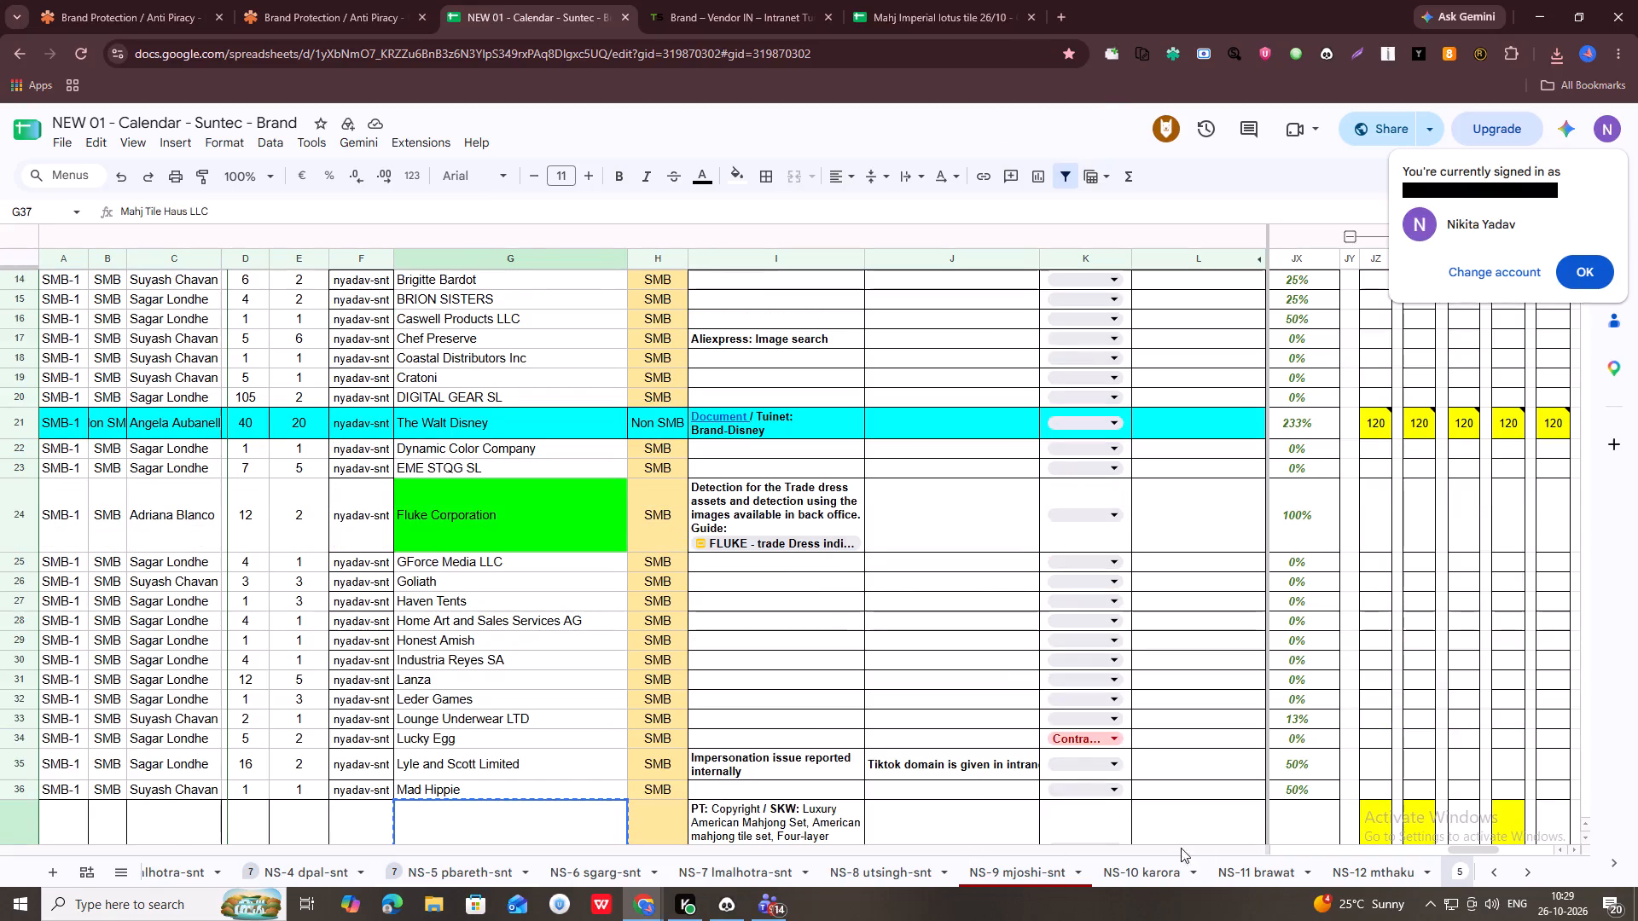
left_click_drag(1459, 849, 1476, 848)
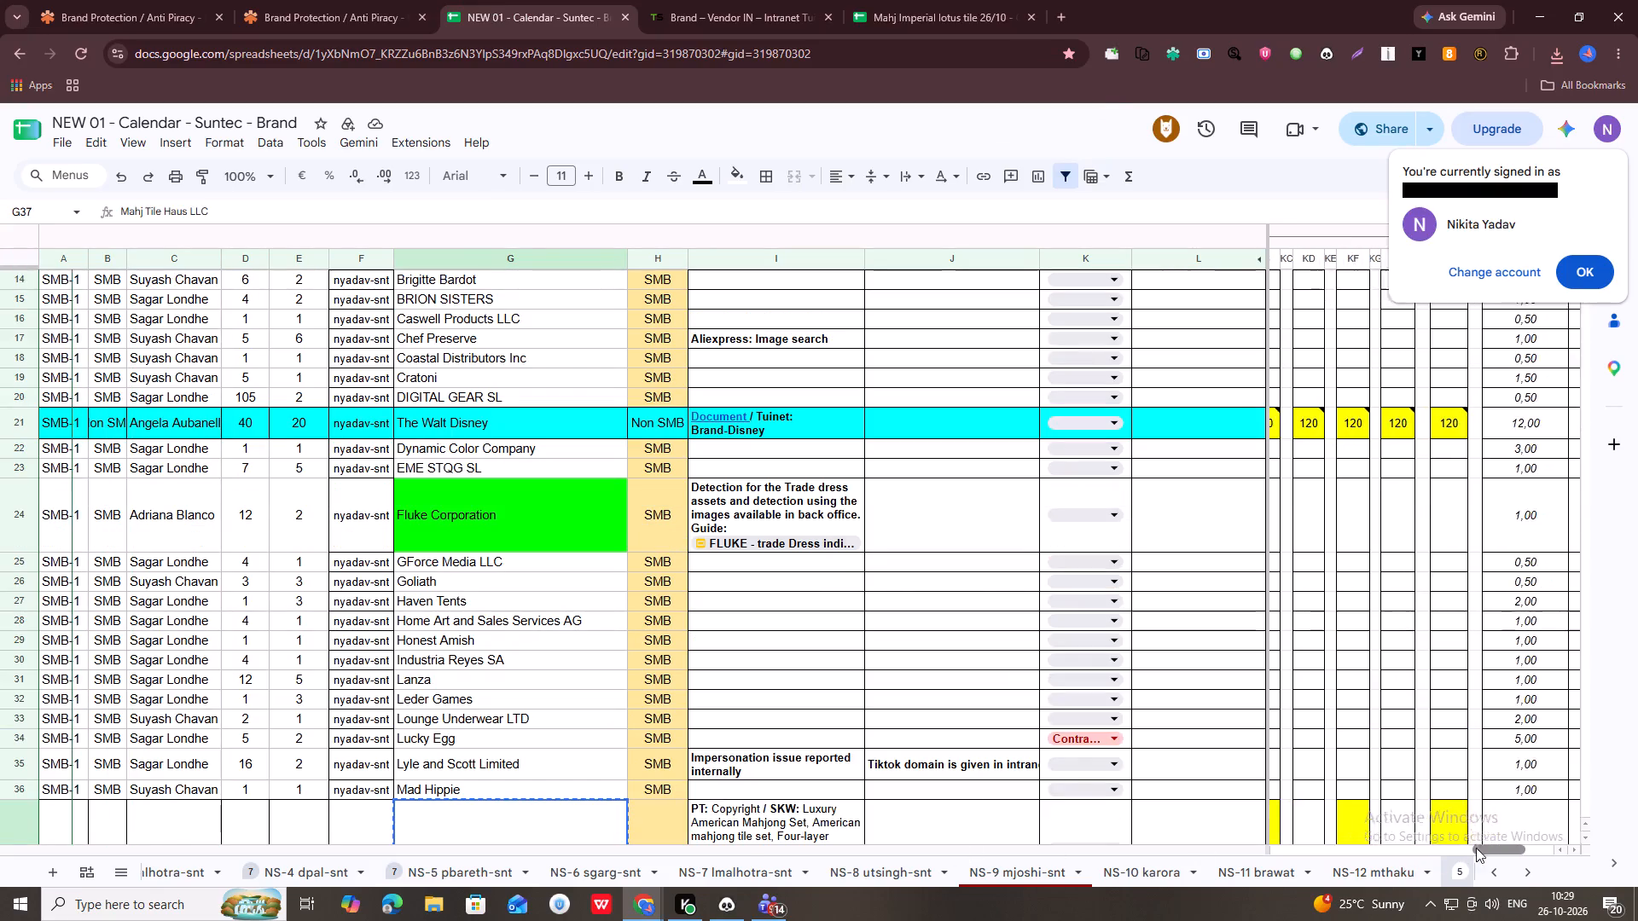
left_click_drag(1476, 848, 1449, 856)
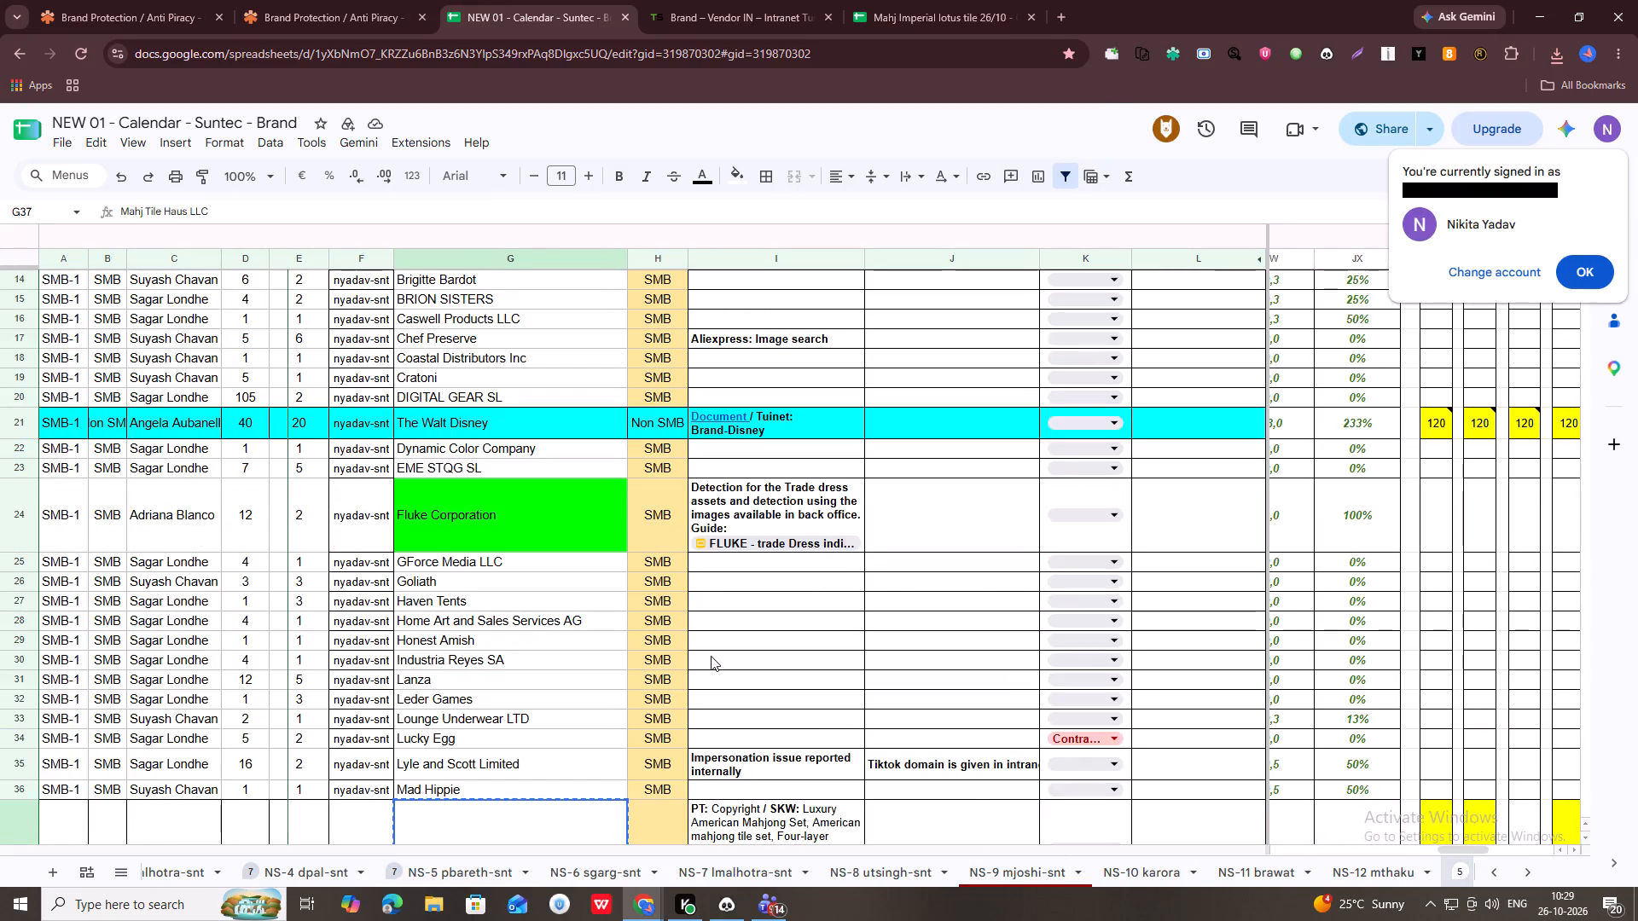
left_click(1583, 278)
scroll(721, 558, "down", 1)
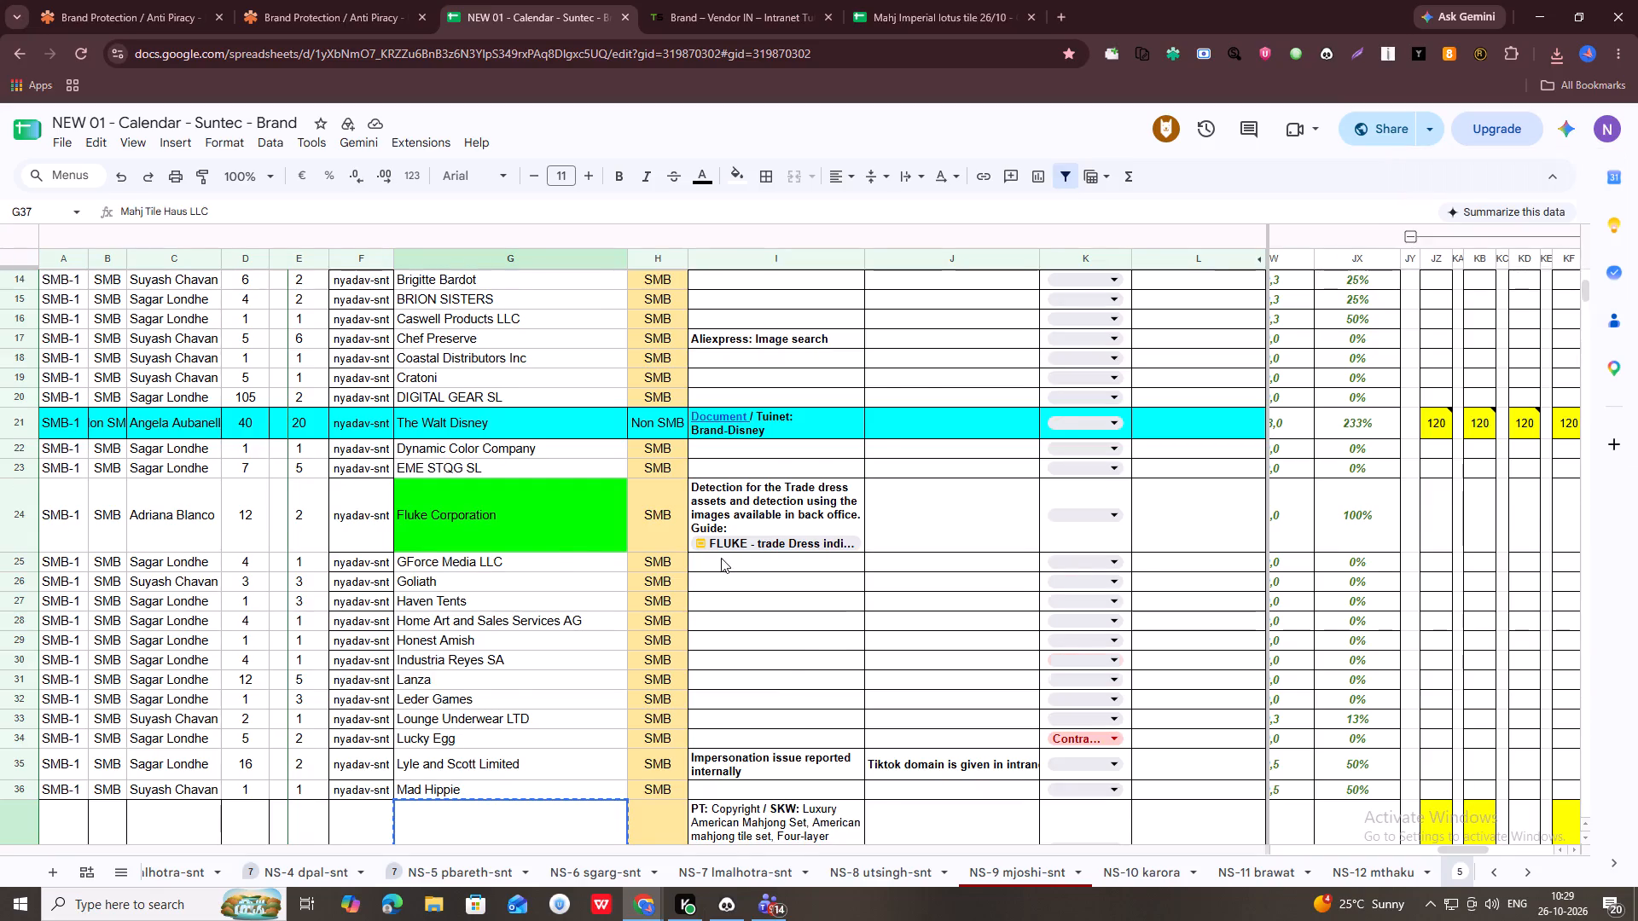
scroll(721, 558, "down", 1)
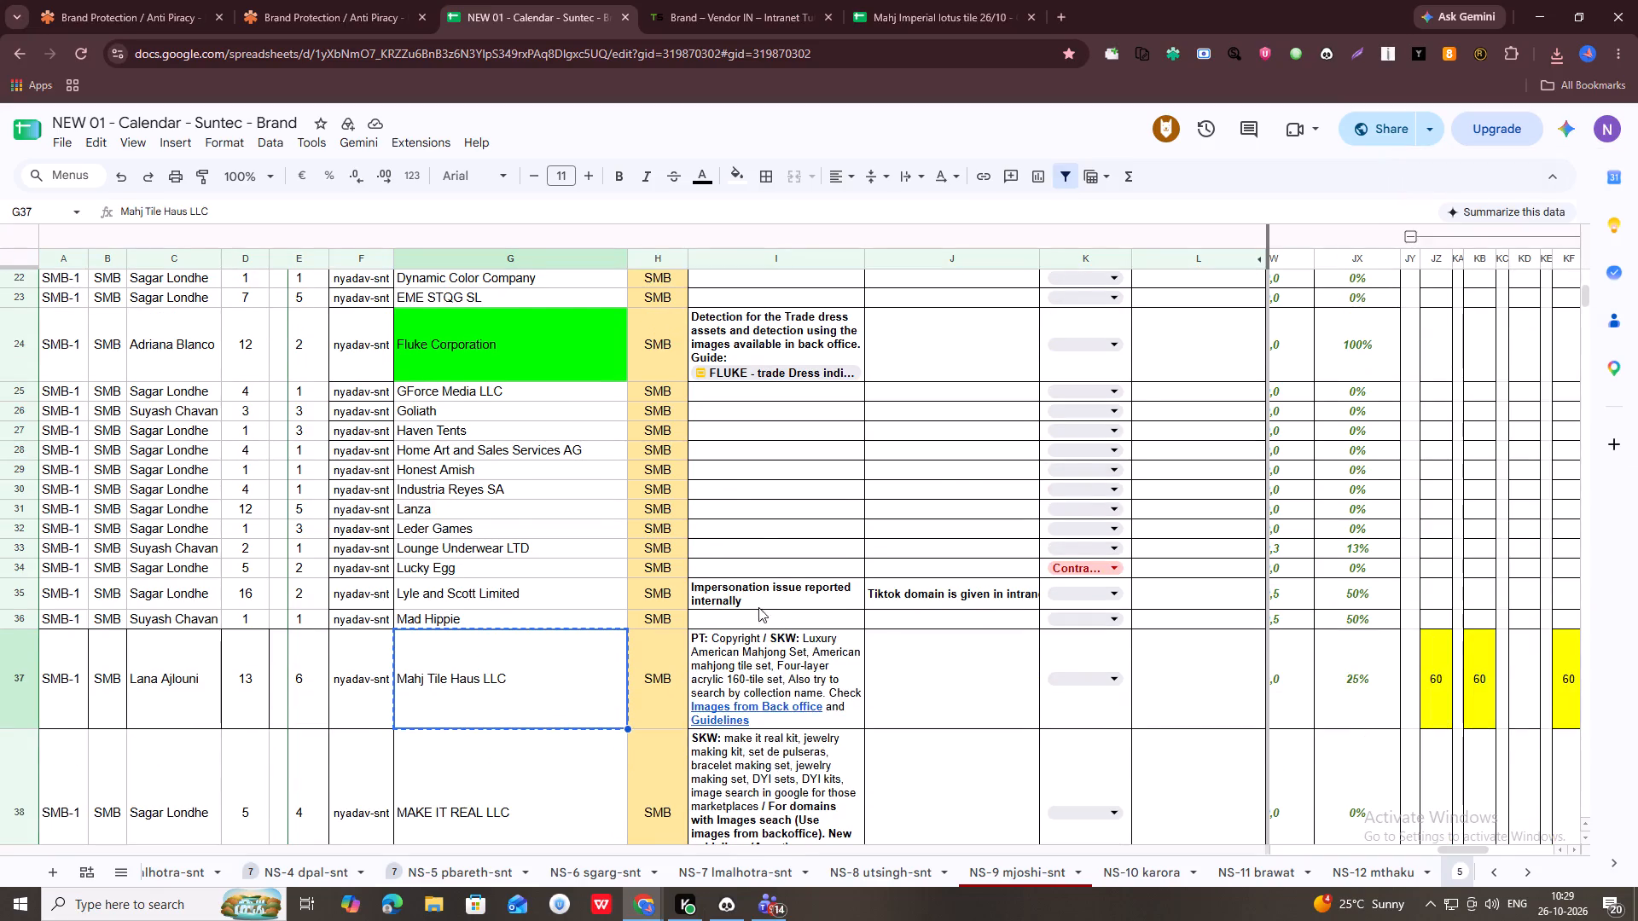
scroll(770, 602, "down", 4)
scroll(549, 625, "down", 5)
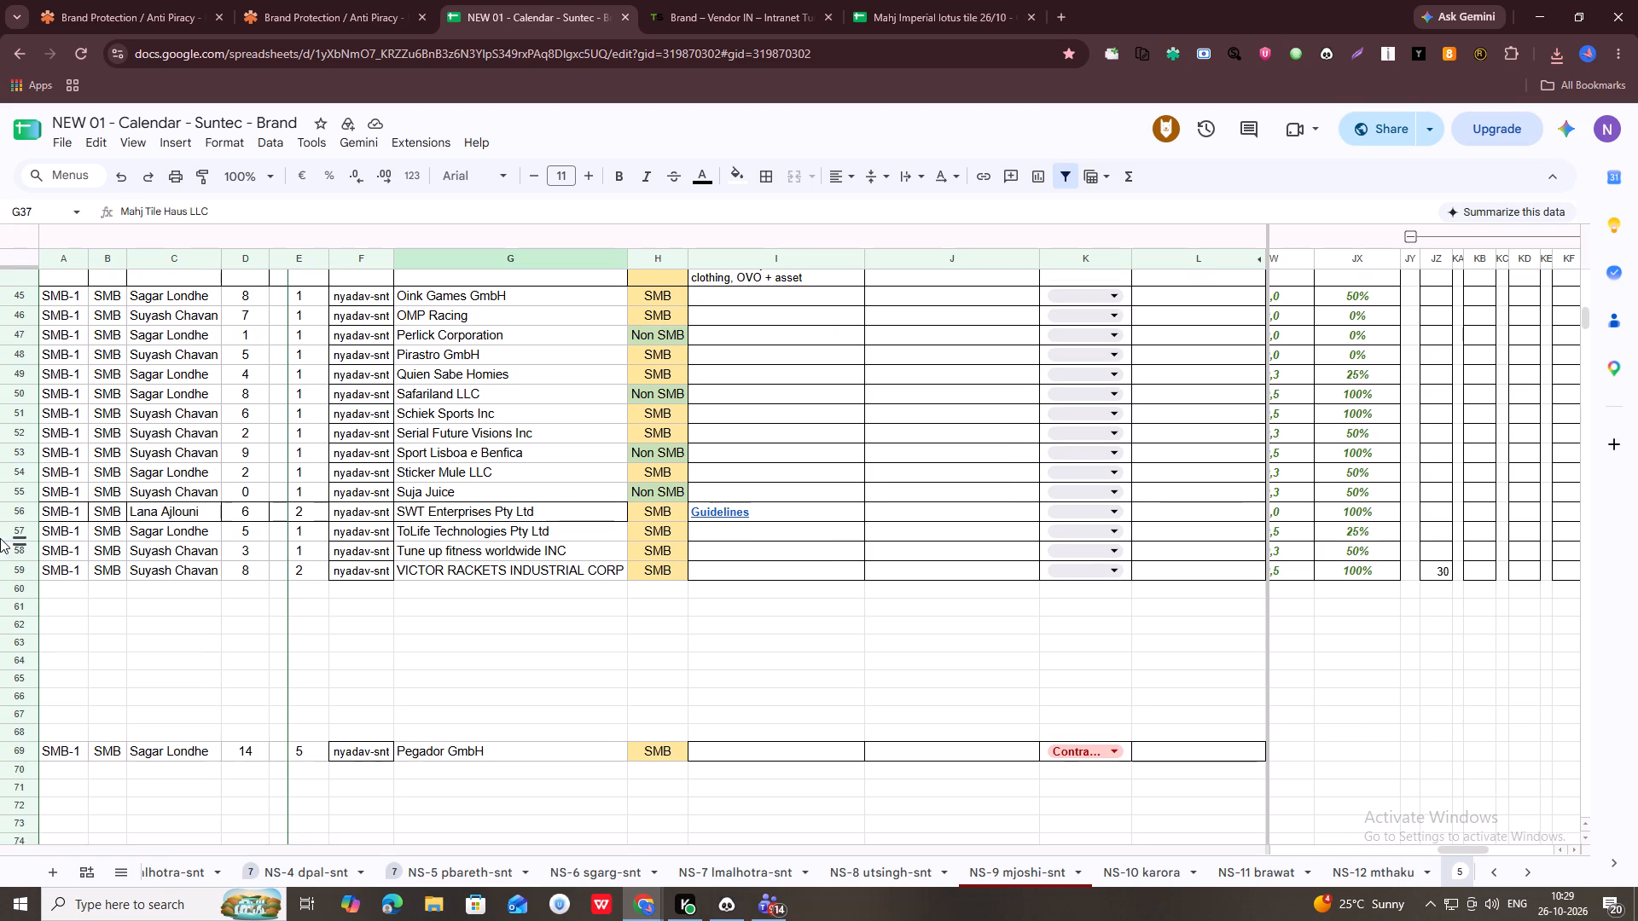
left_click(0, 513)
left_click(1432, 508)
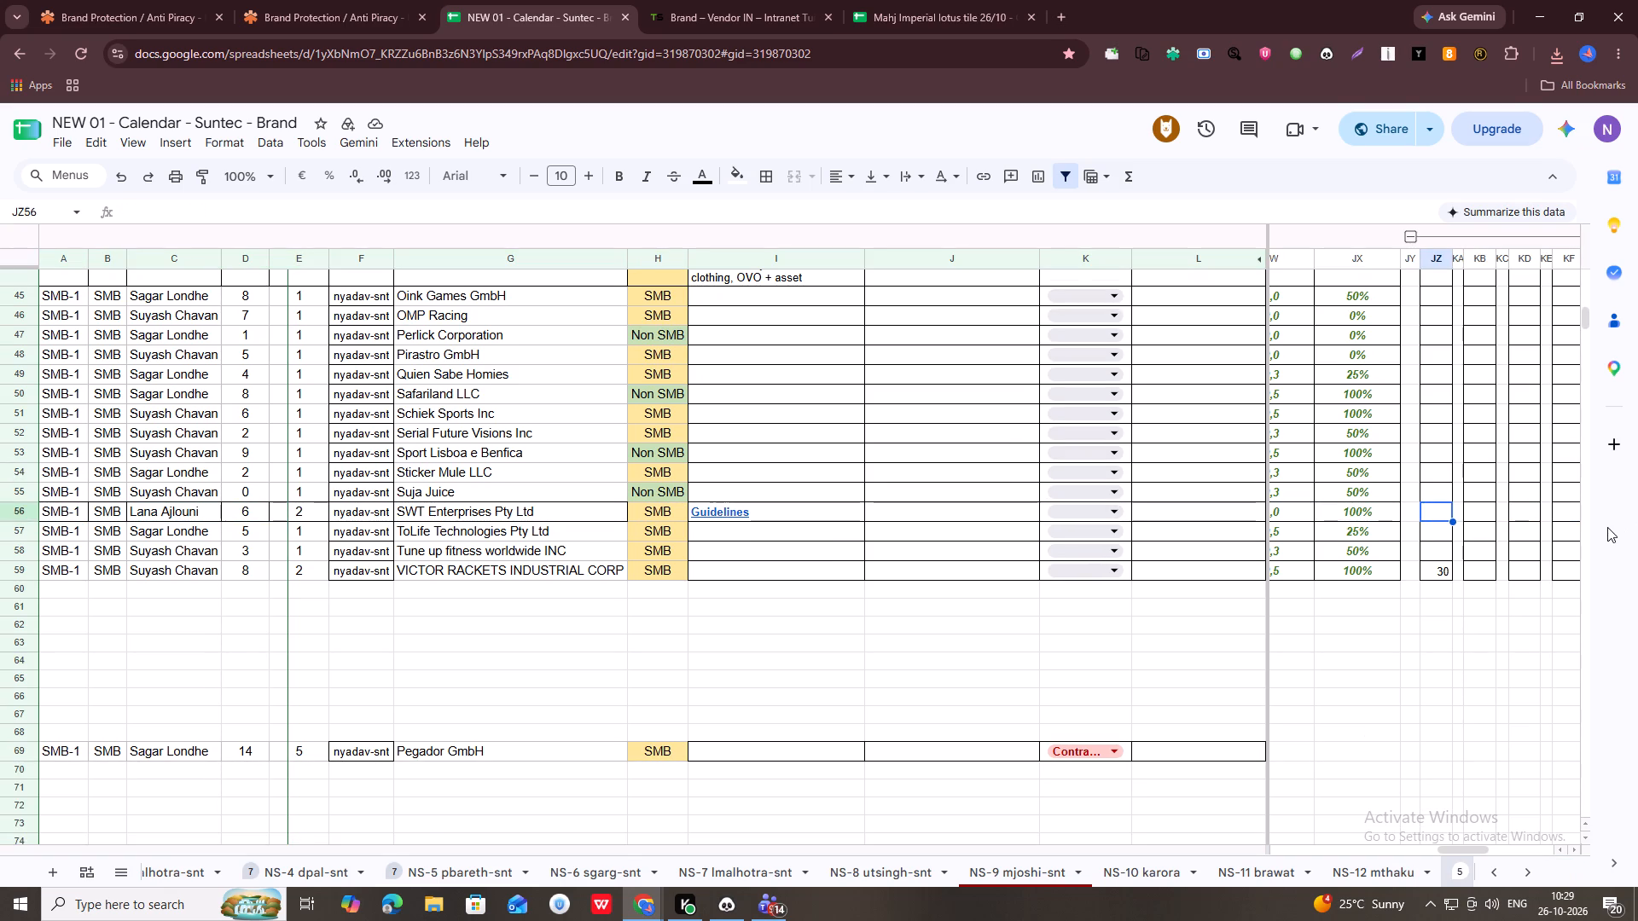
type("60")
key("Down")
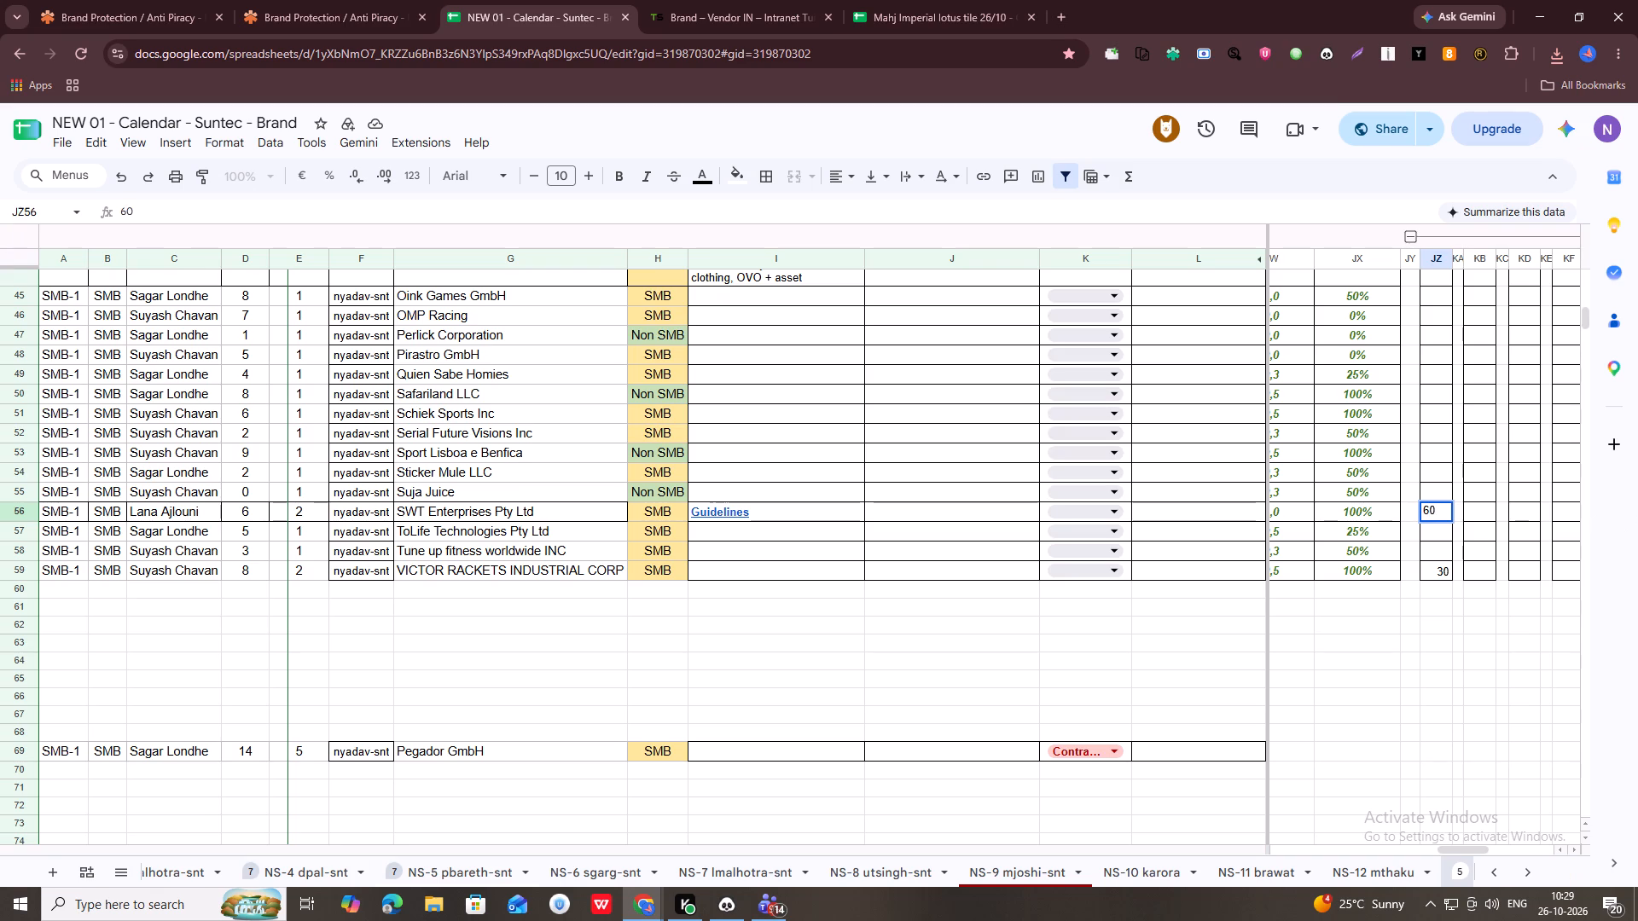
Clear the VICTOR RACKETS INDUSTRIAL CORP value in cell JZ59 of the calendar.
key("Down")
key("Down")
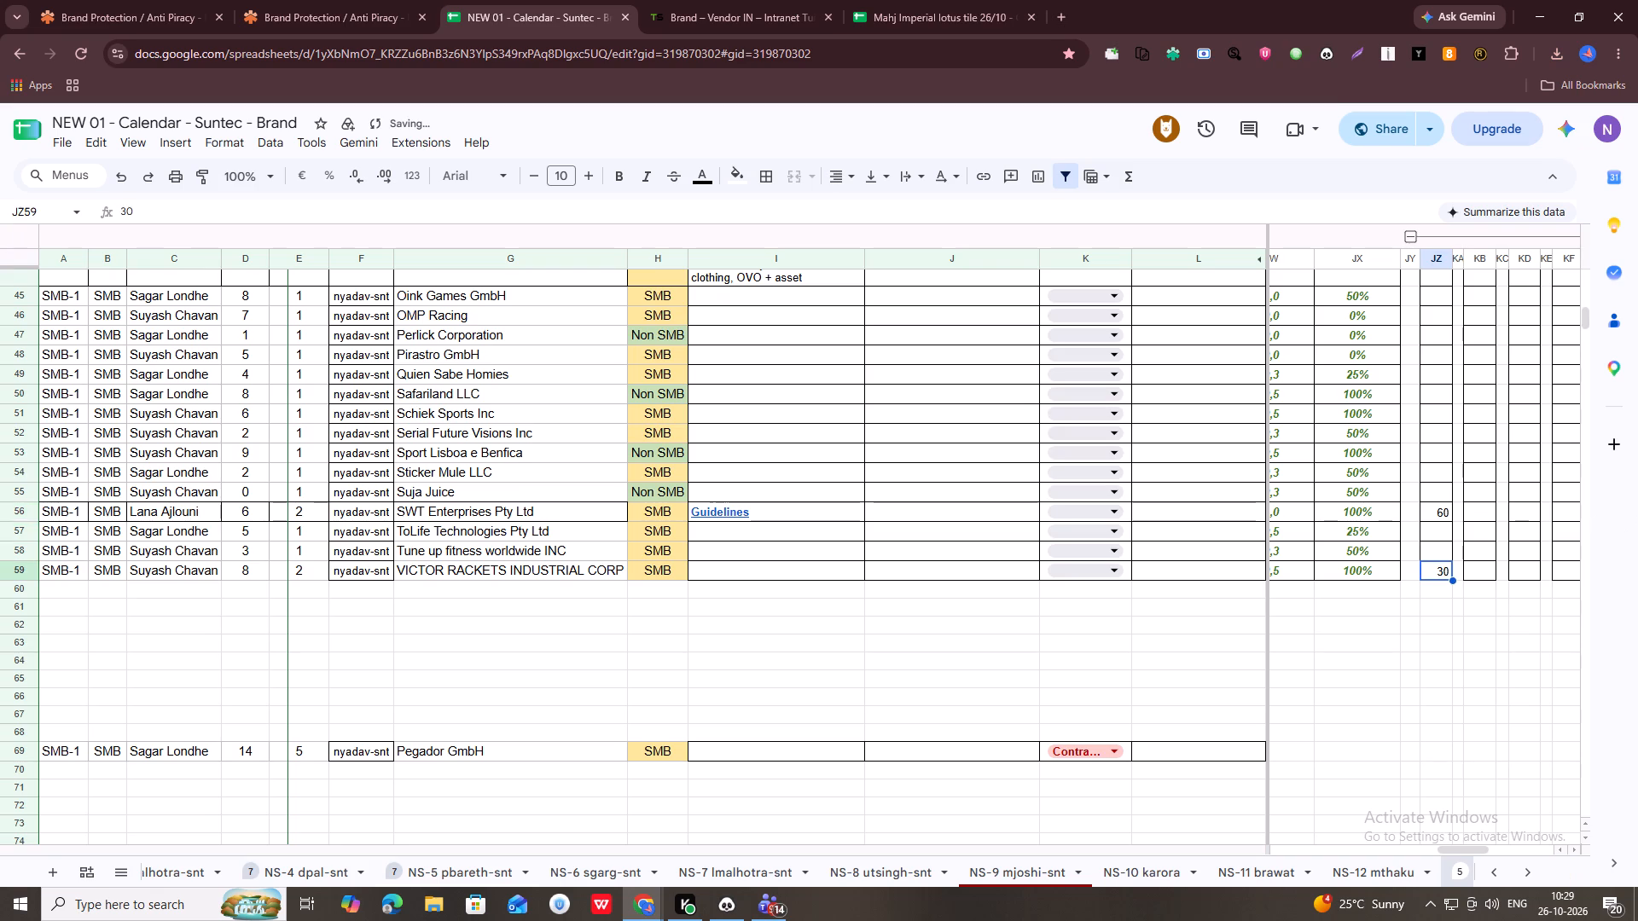
key("Delete")
Enter 15 for Tune up fitness worldwide INC in cell JZ58 of the calendar.
key("Up")
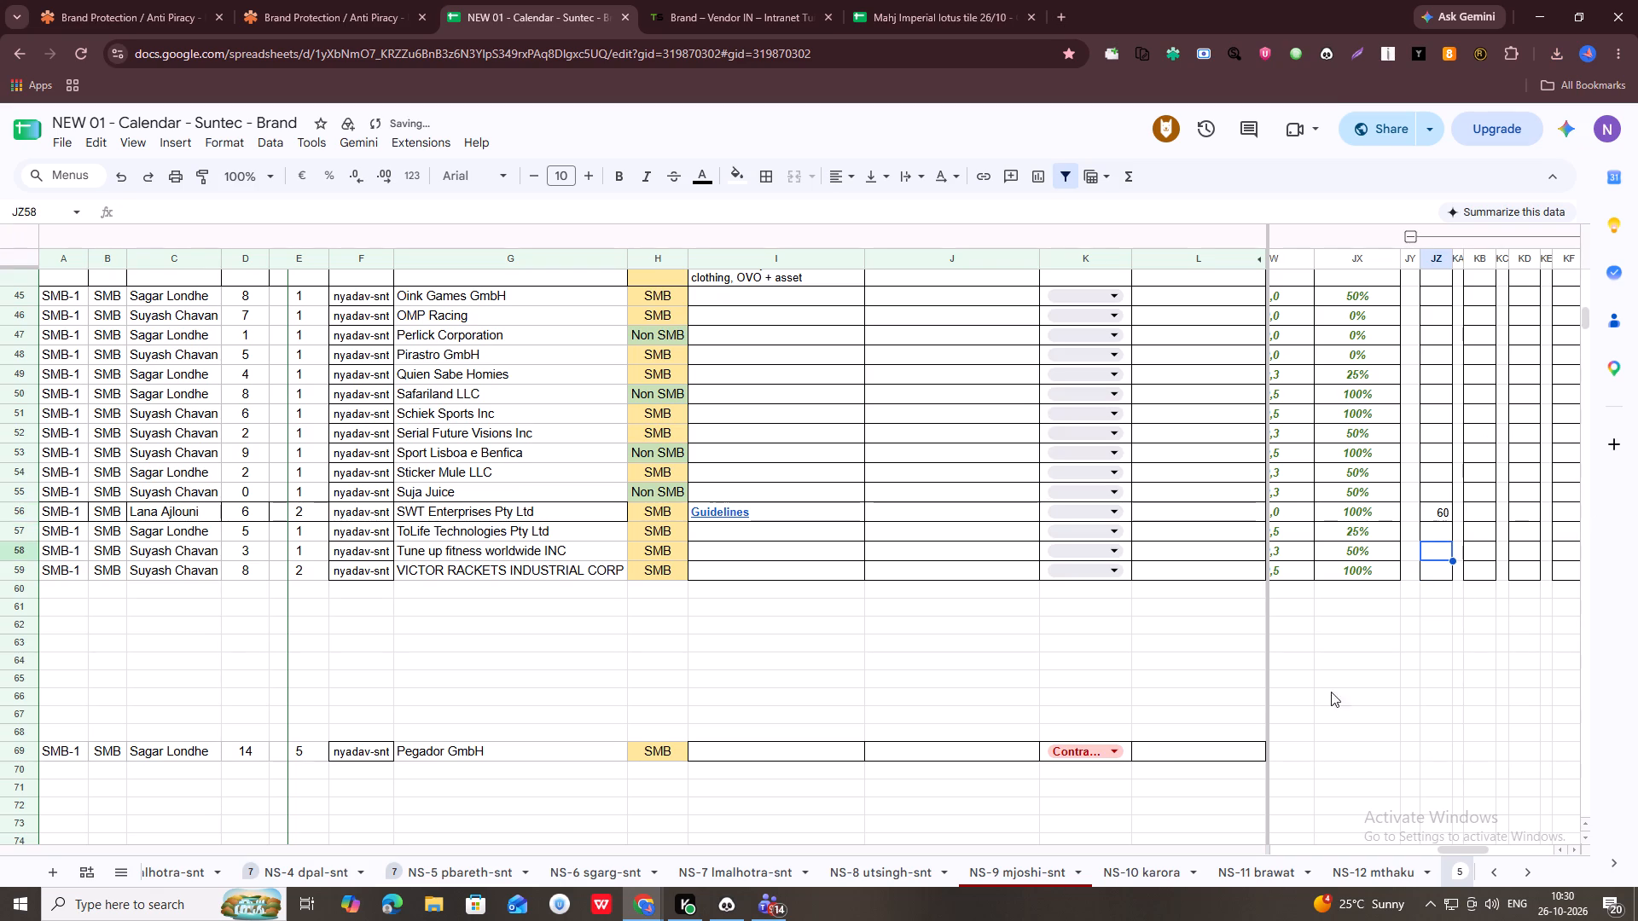
left_click(0, 553)
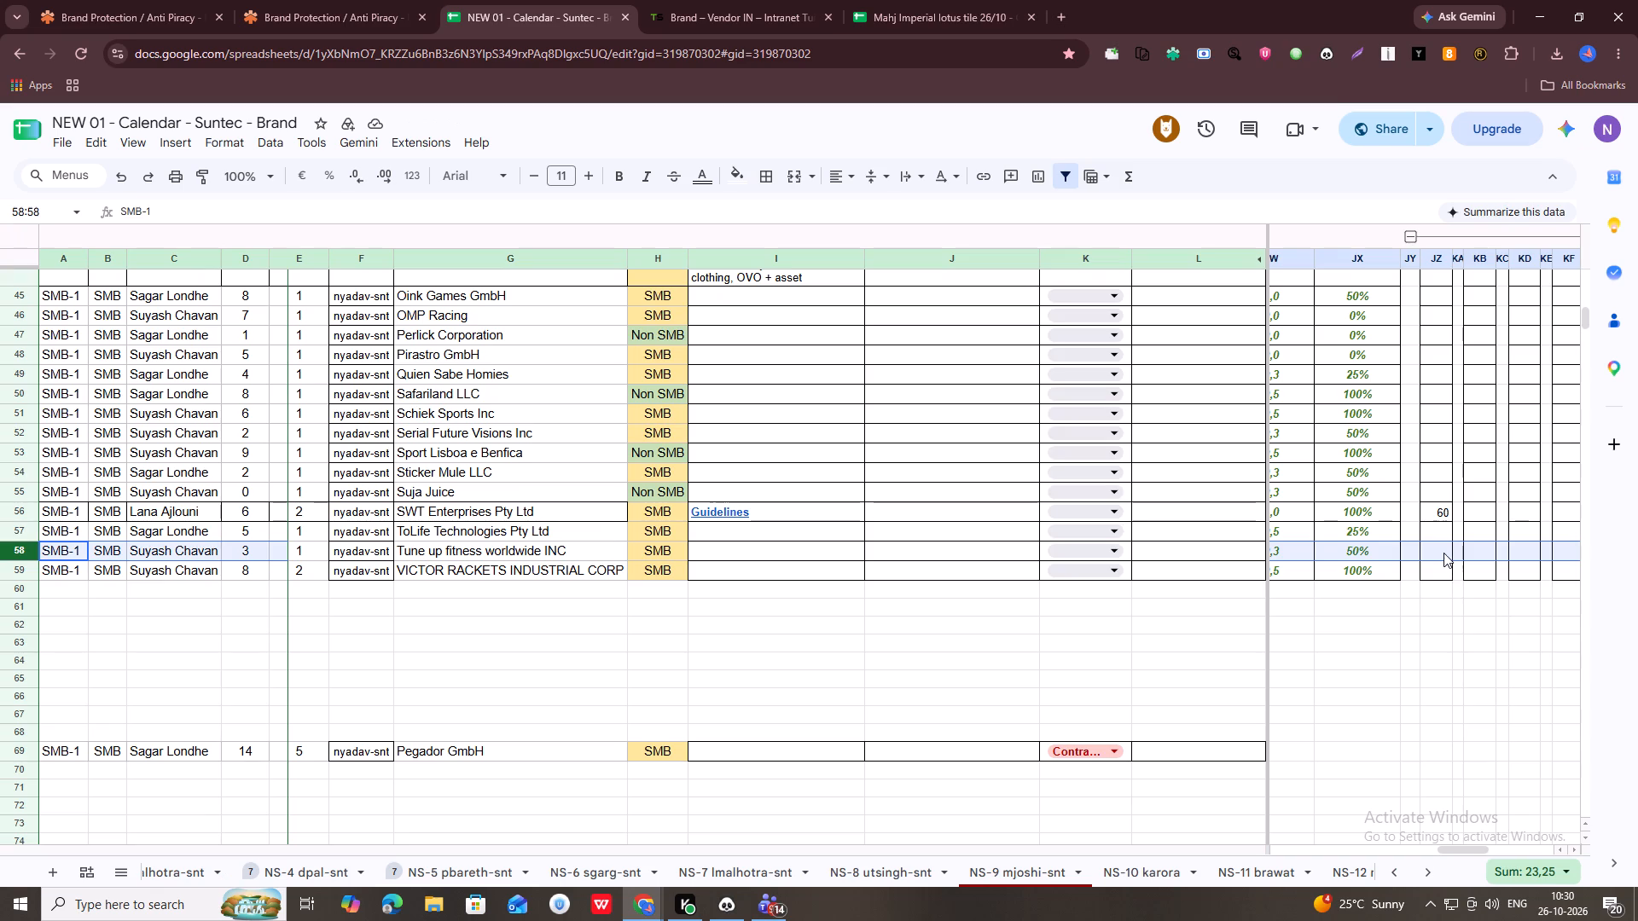
left_click(1443, 553)
type("15")
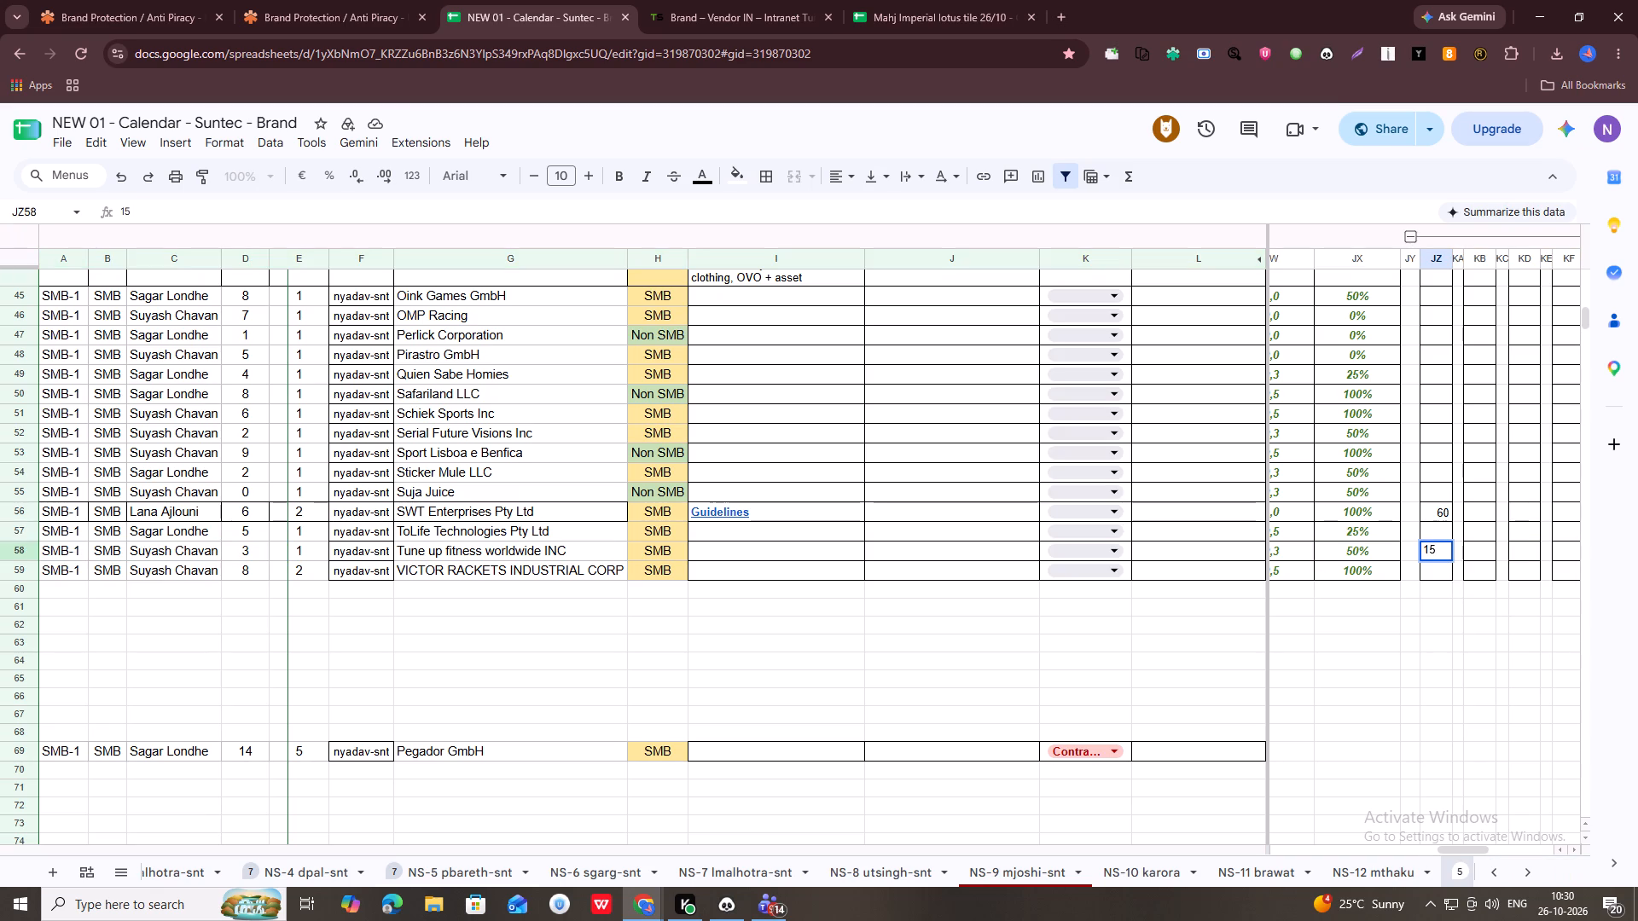
key("Up")
key("Up")
key("Up")
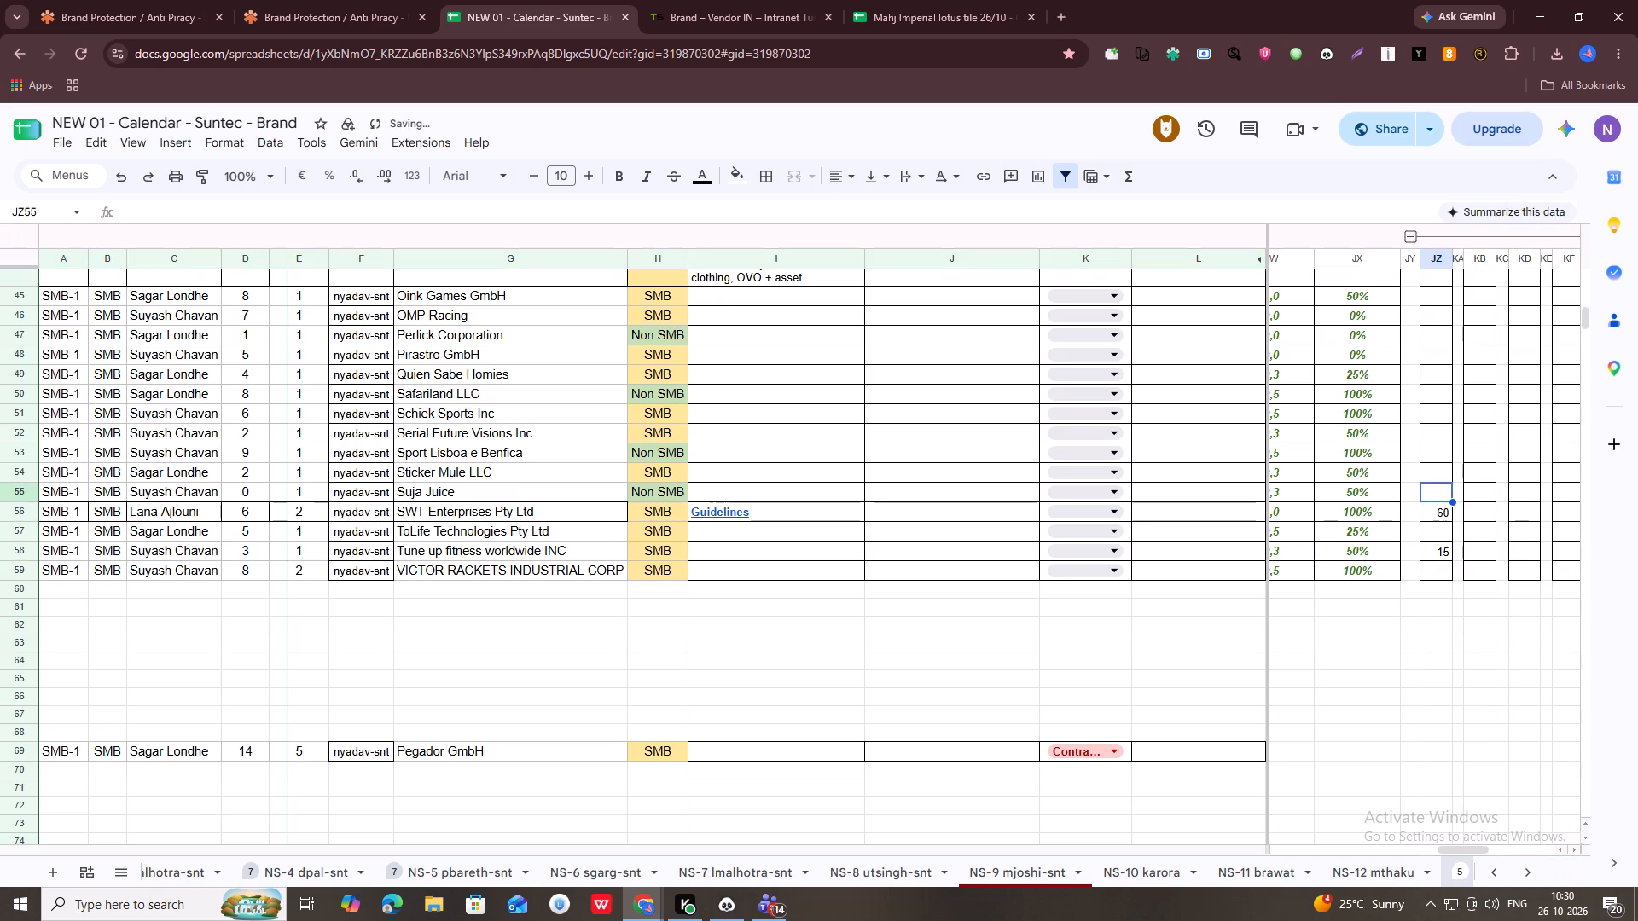
key("Up")
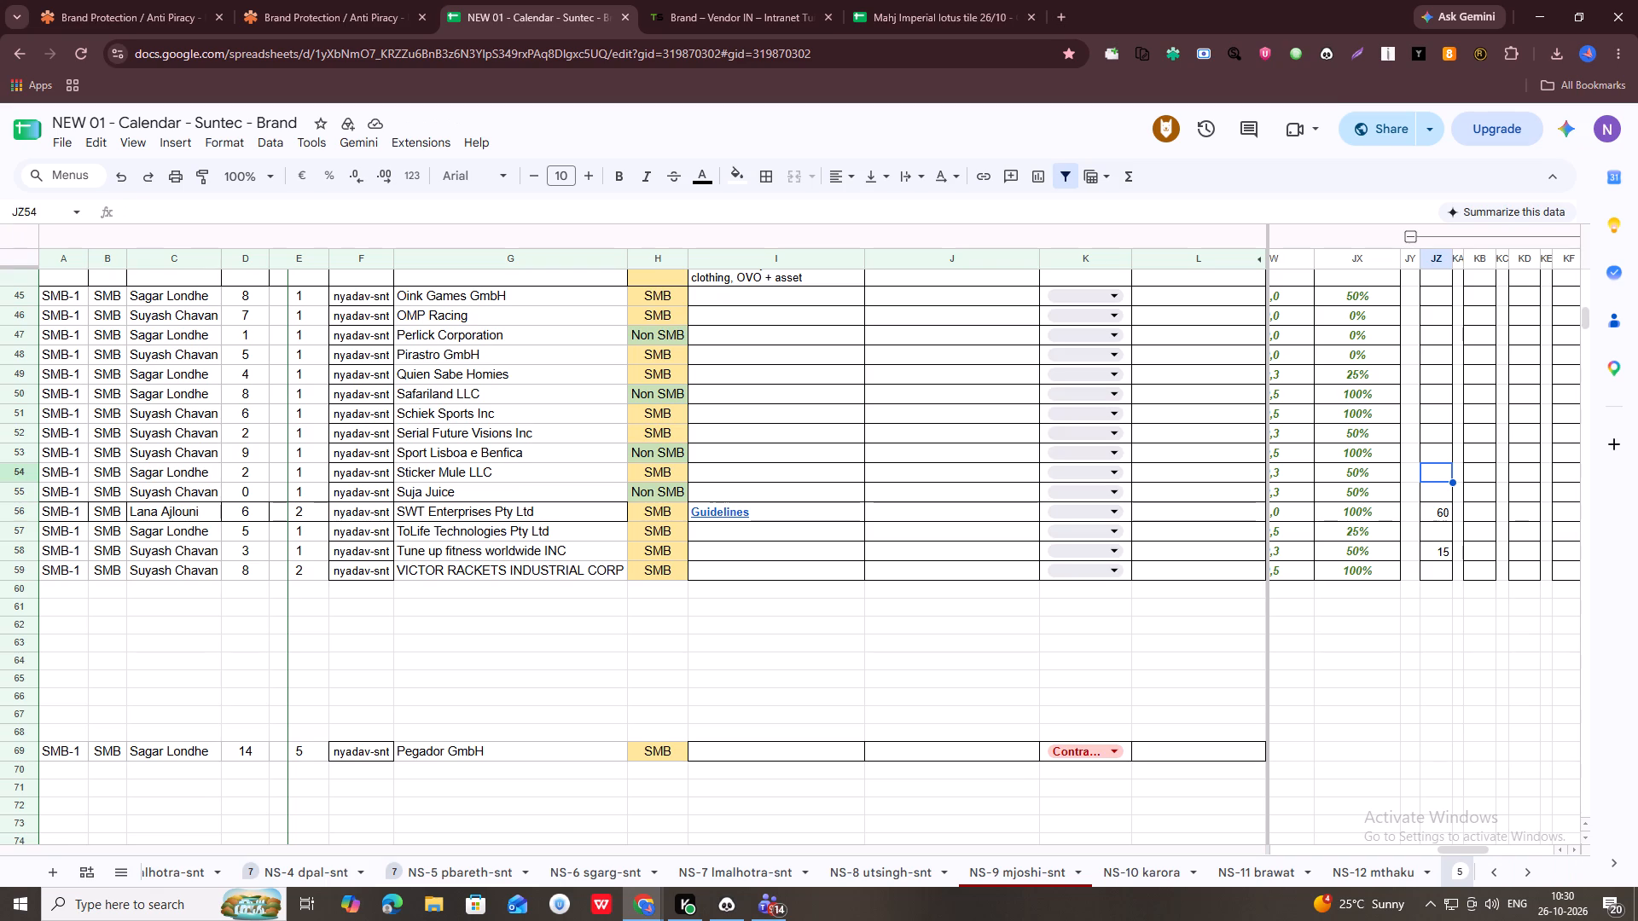
Enter 15 for Sticker Mule LLC in cell JZ54 and 15 for Serial Future Visions Inc in cell JZ52.
type("15")
key("Up")
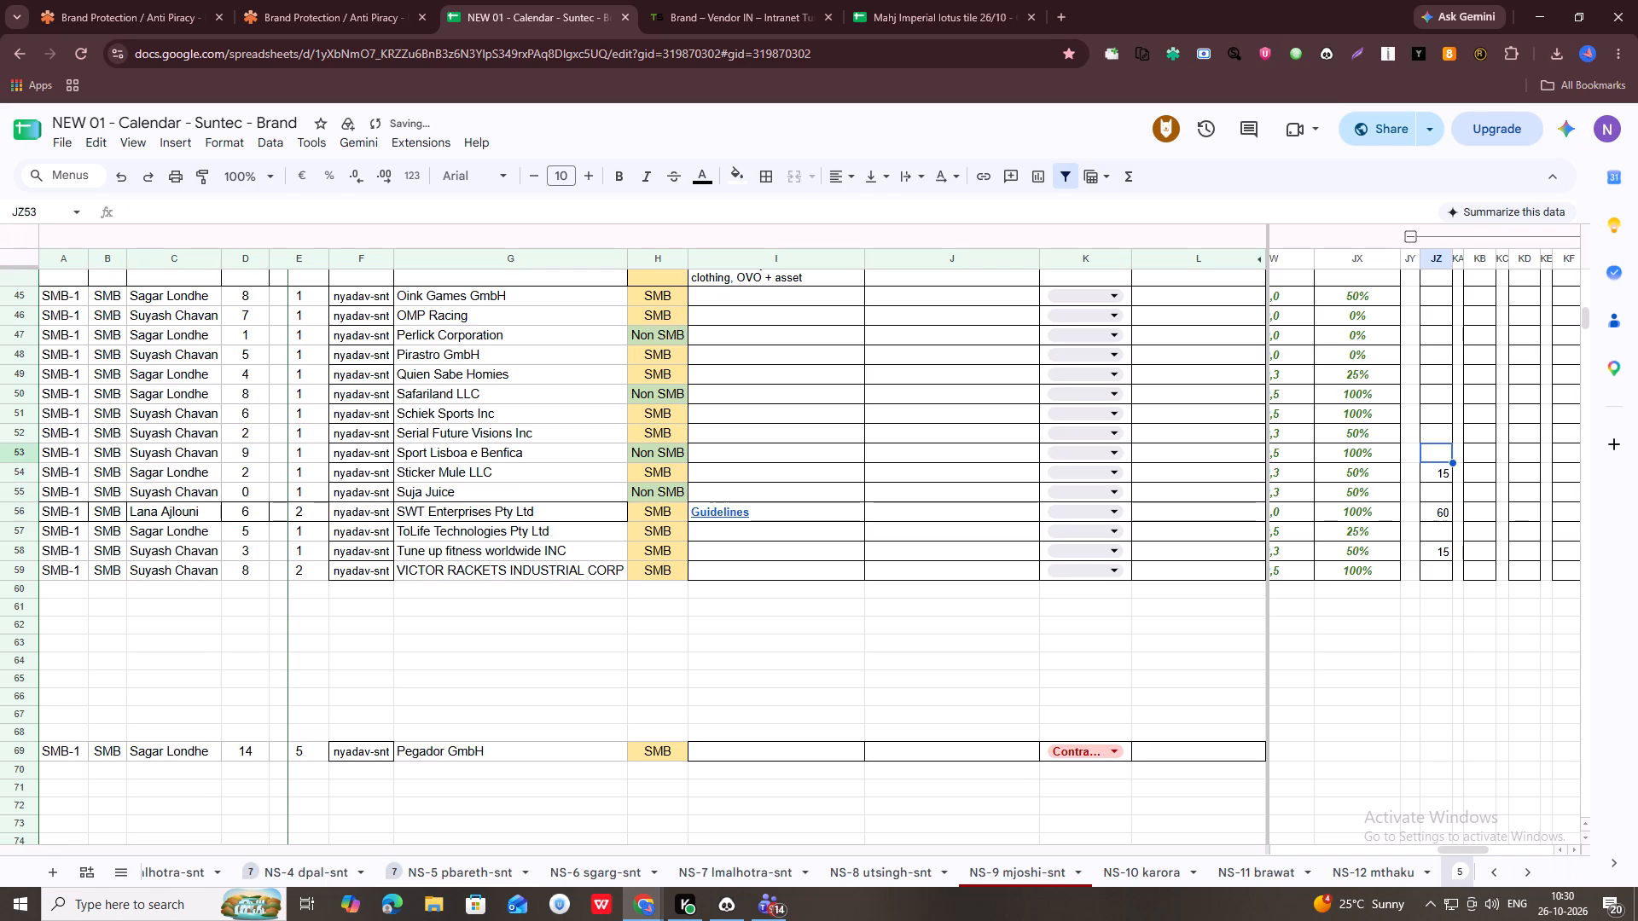
key("Up")
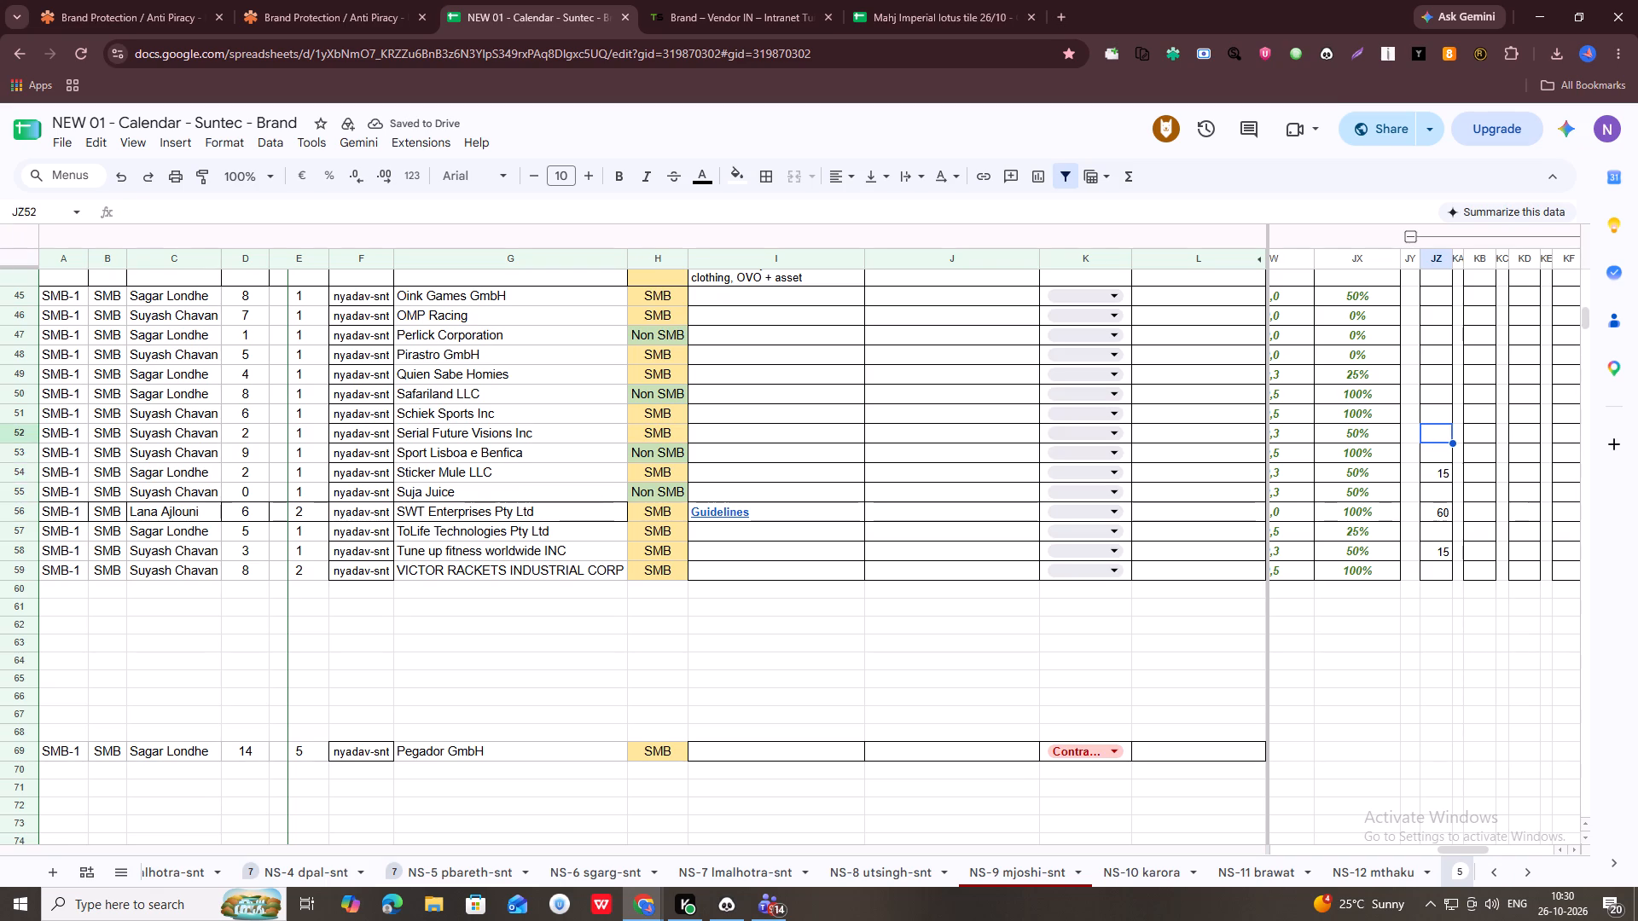
type("15")
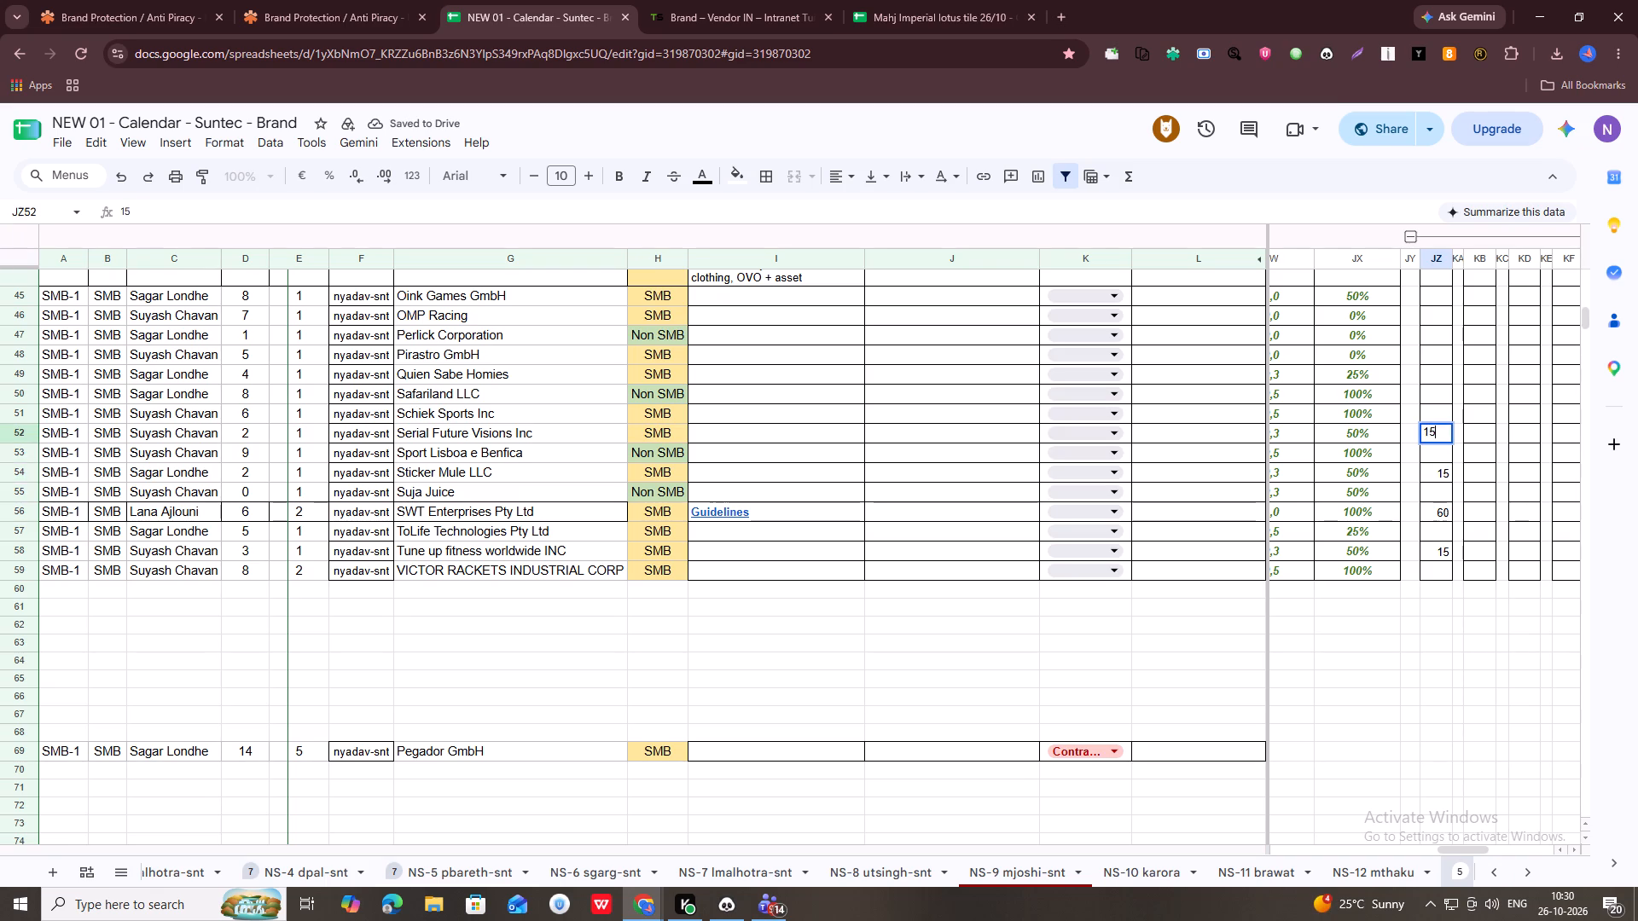
key("Up")
Enter 60 for Quien Sabe Homies in cell JZ49 of the calendar.
key("Up")
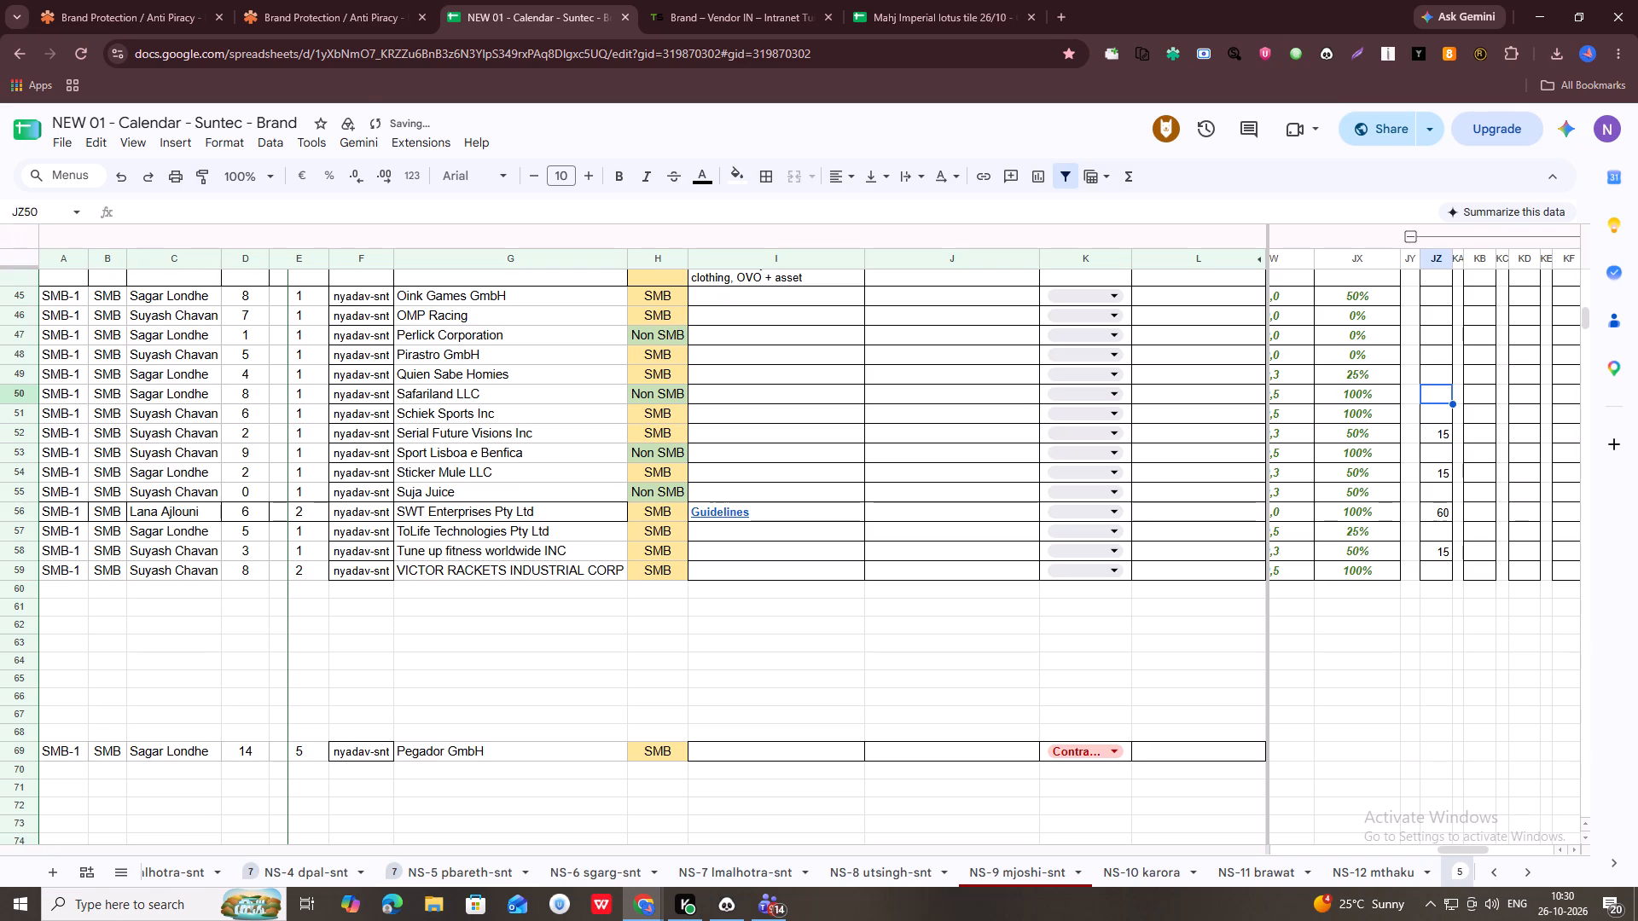
key("Up")
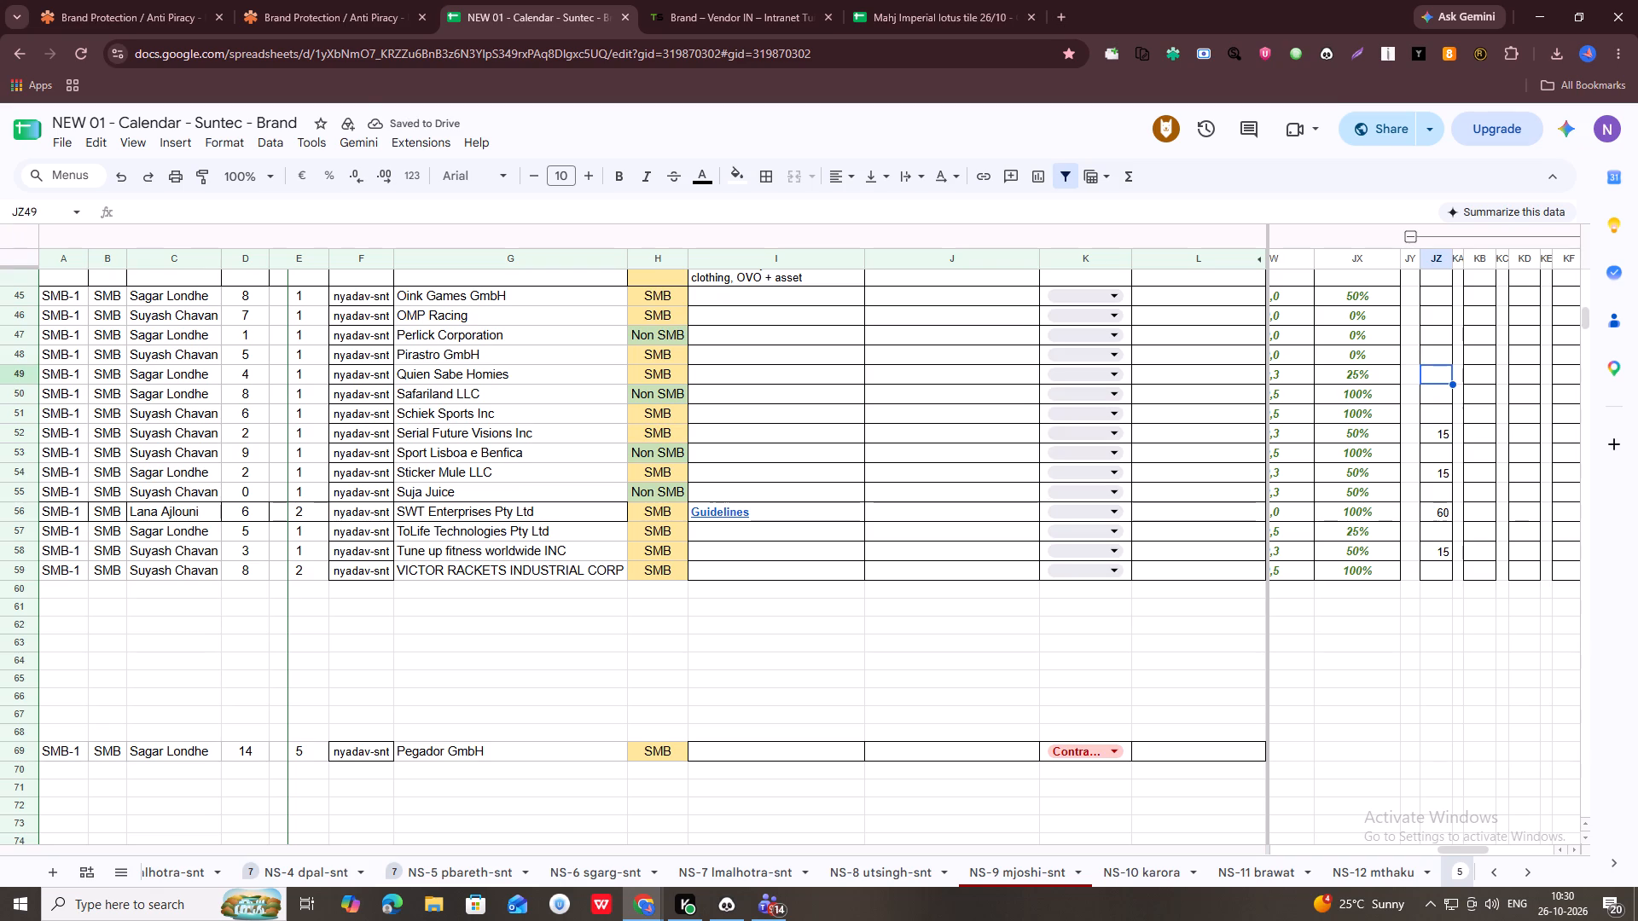
type("60")
key("Up")
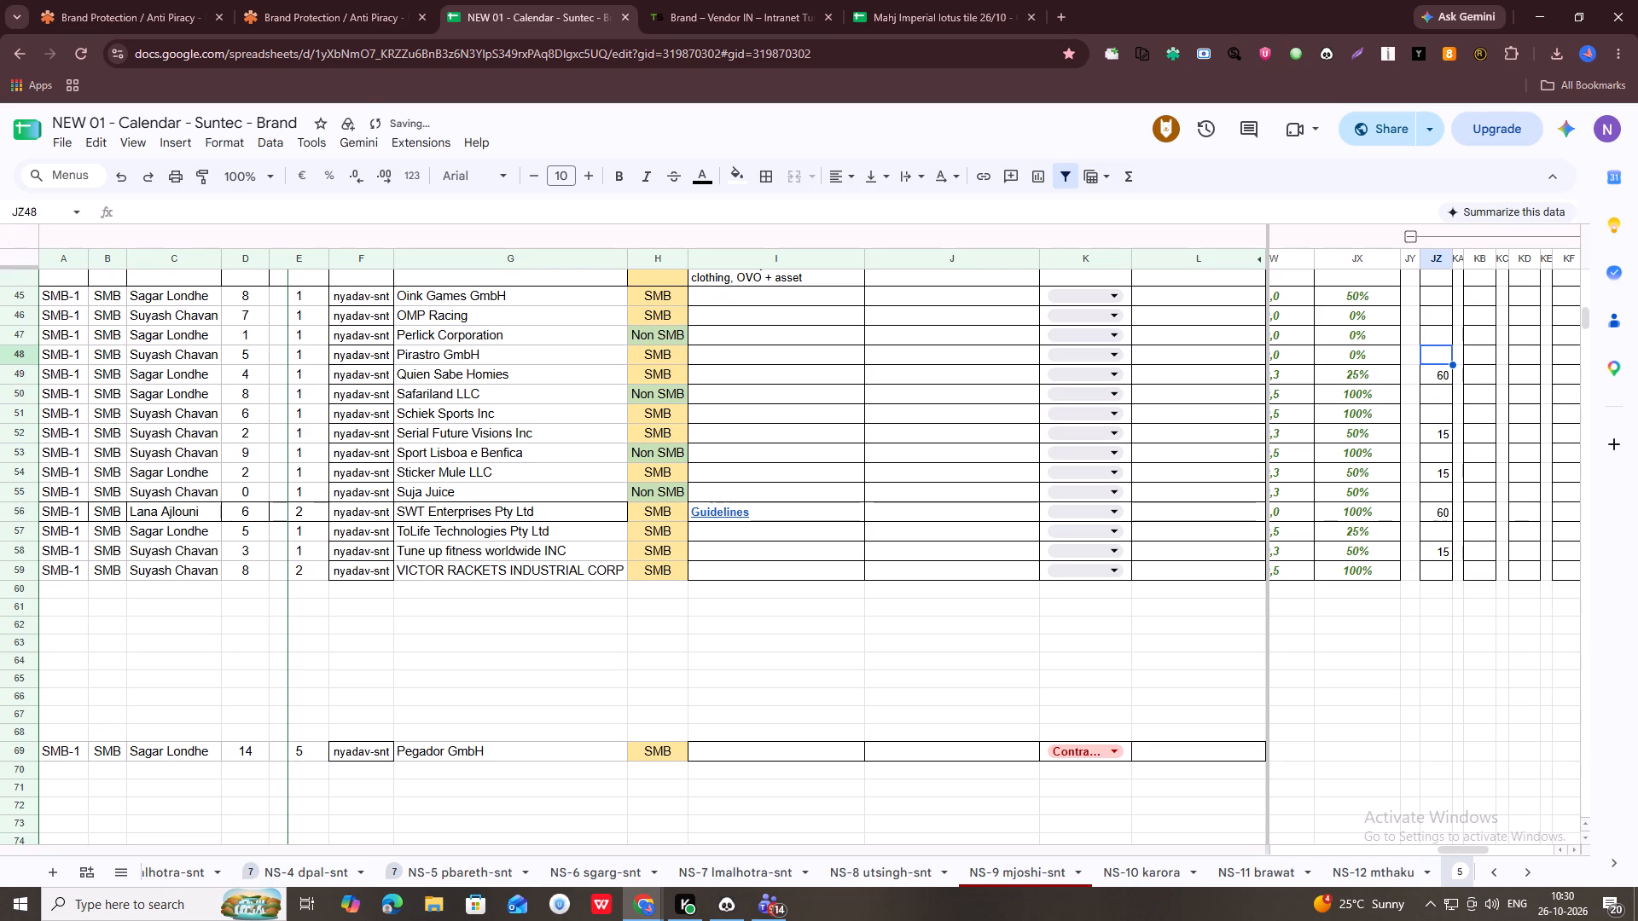
Check the sum of the 26/10 values from The Walt Disney to Tune up fitness, JZ21:JZ58.
left_click(1414, 551)
left_click(1449, 553)
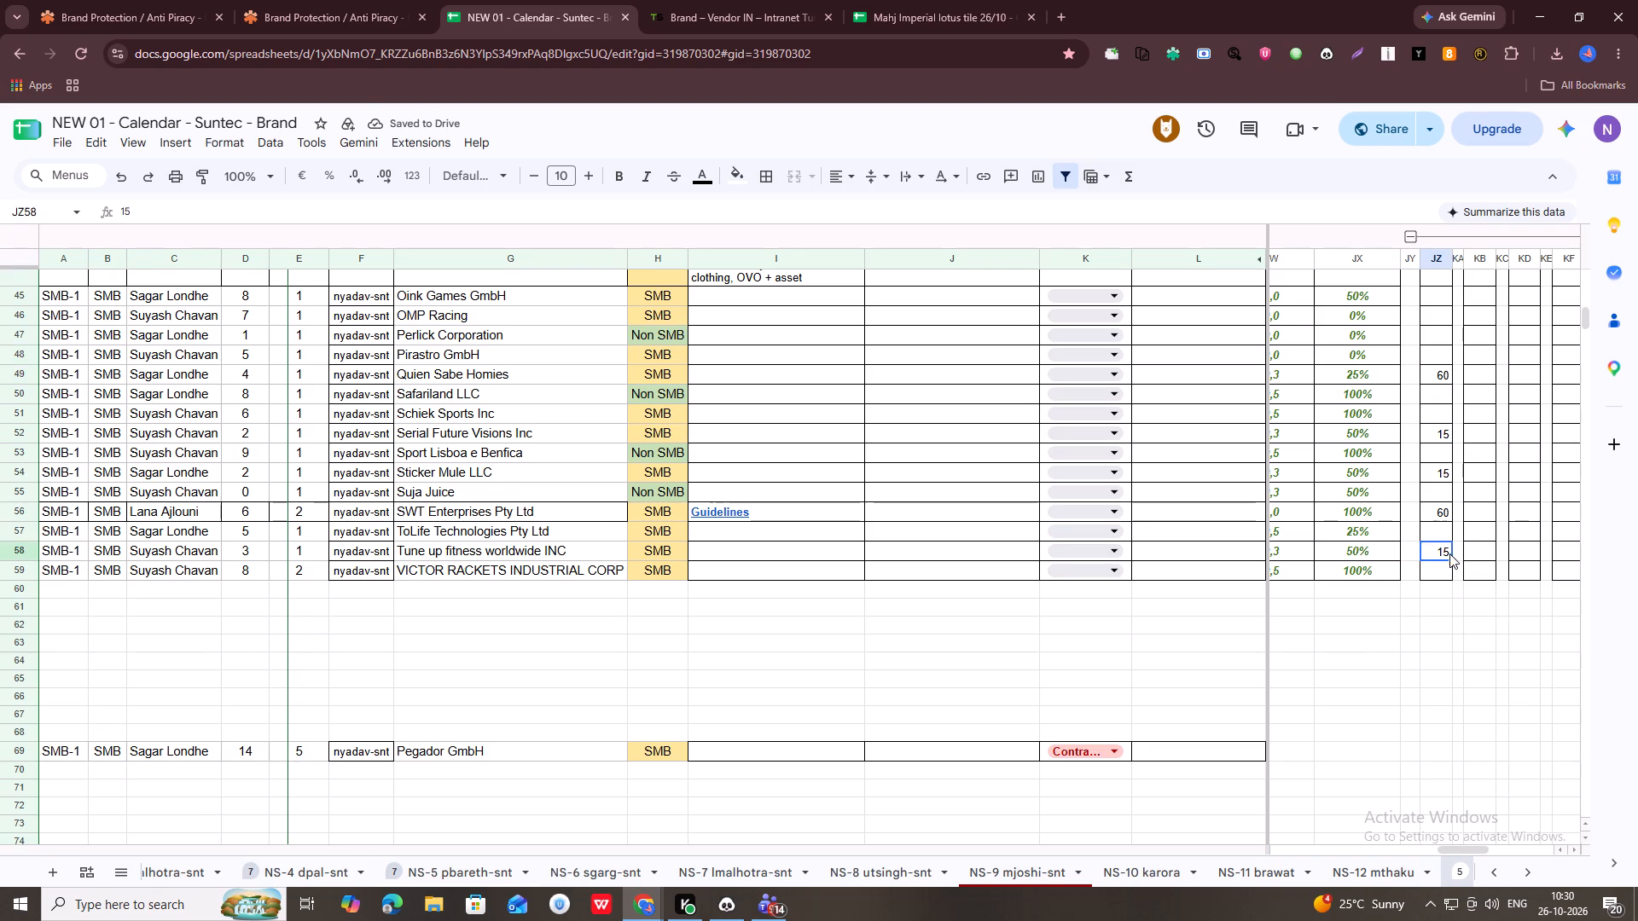
scroll(1469, 542, "up", 10)
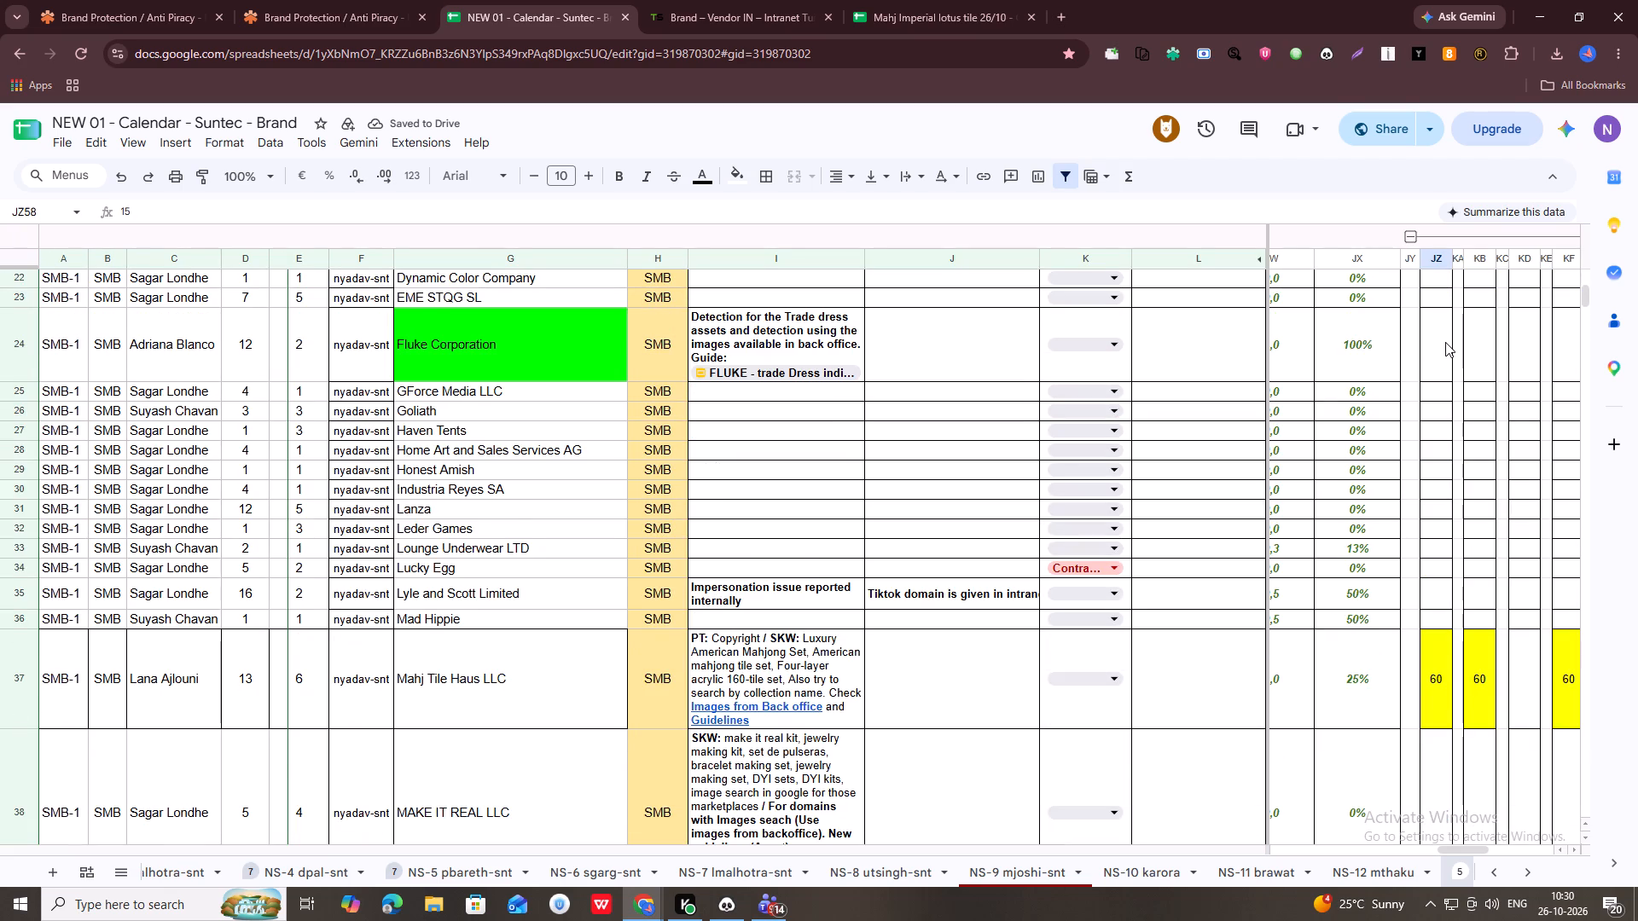
left_click(1445, 340, "shift")
Enter 15 in each cell of JZ11:JZ16, covering the brands from Bay Tek to Caswell Products LLC.
scroll(970, 605, "up", 2)
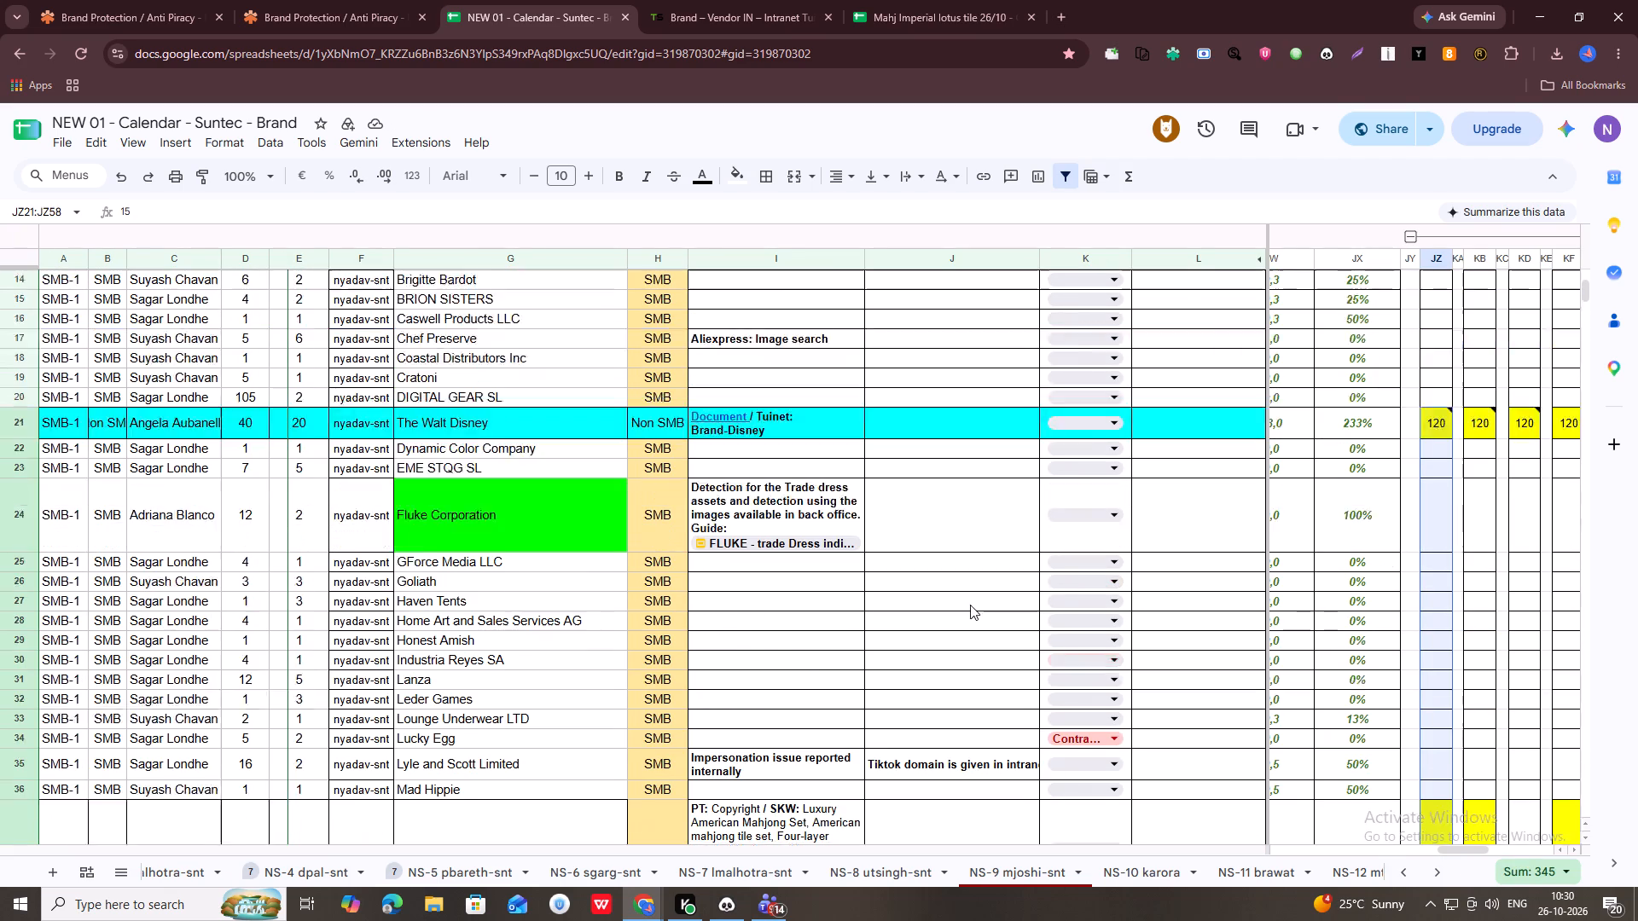
scroll(970, 605, "up", 1)
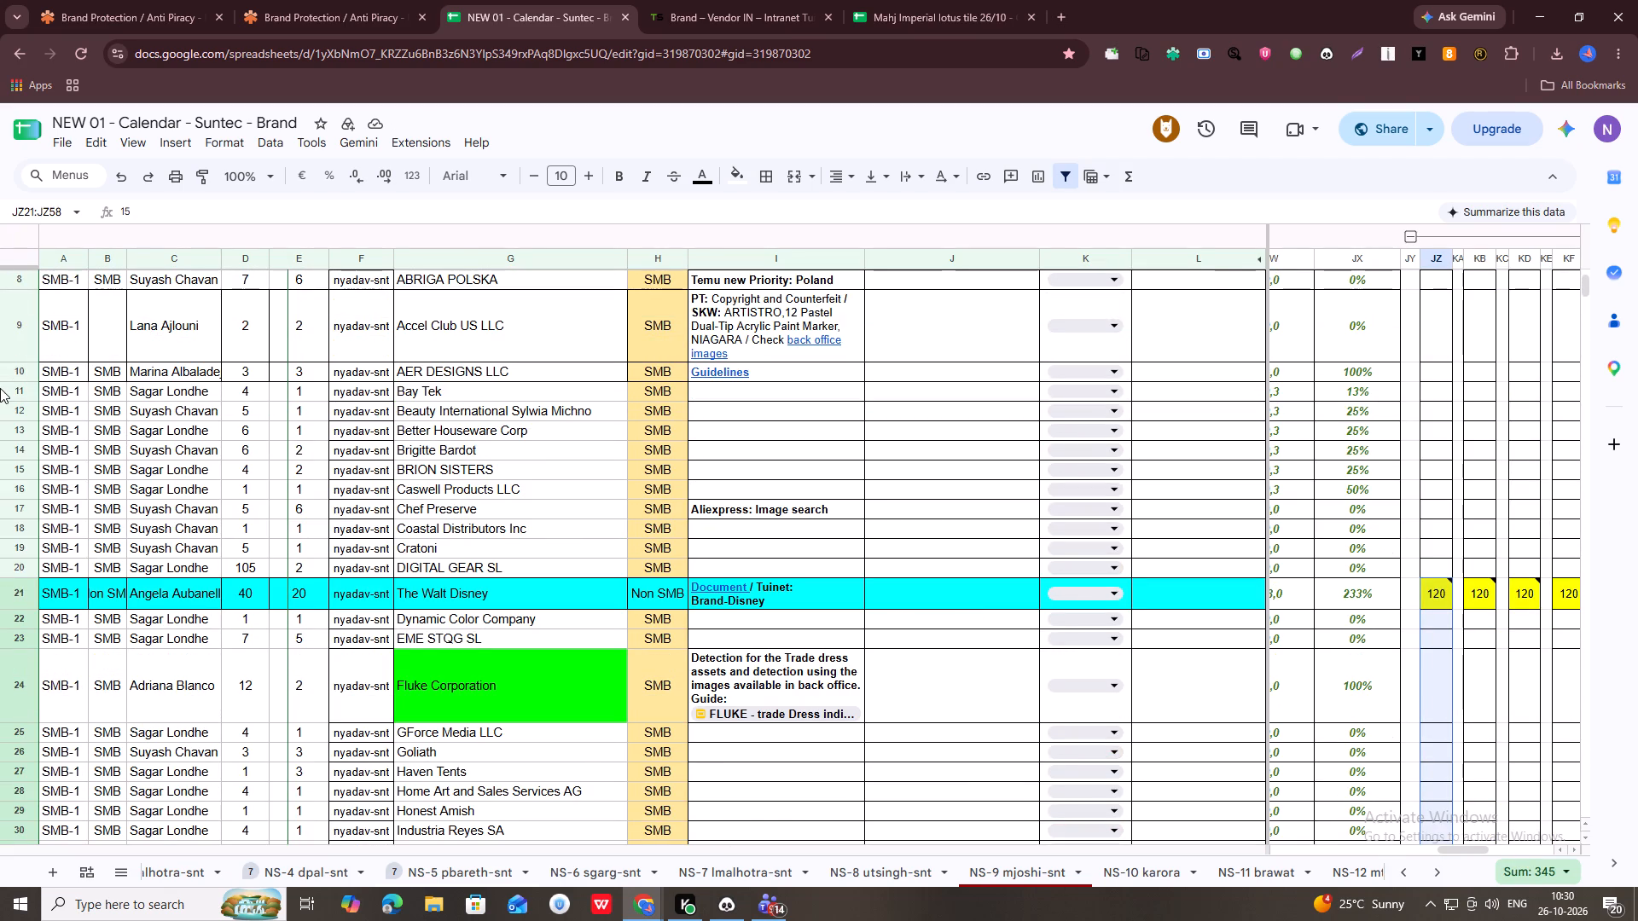
left_click(0, 388)
left_click(1445, 393)
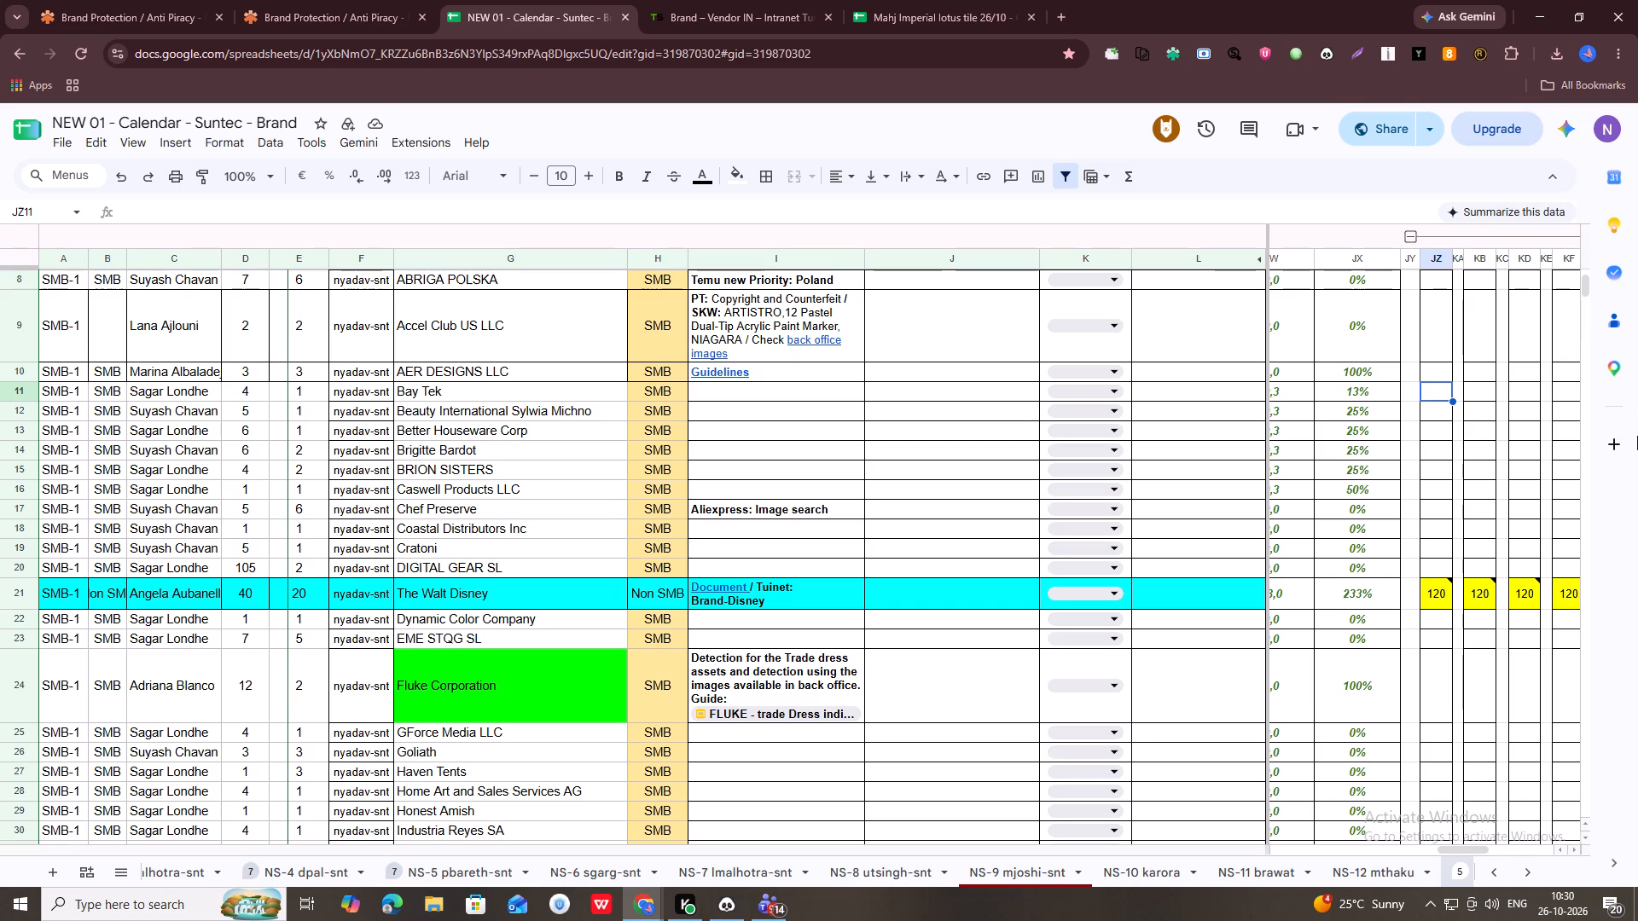
type("15")
key("Down")
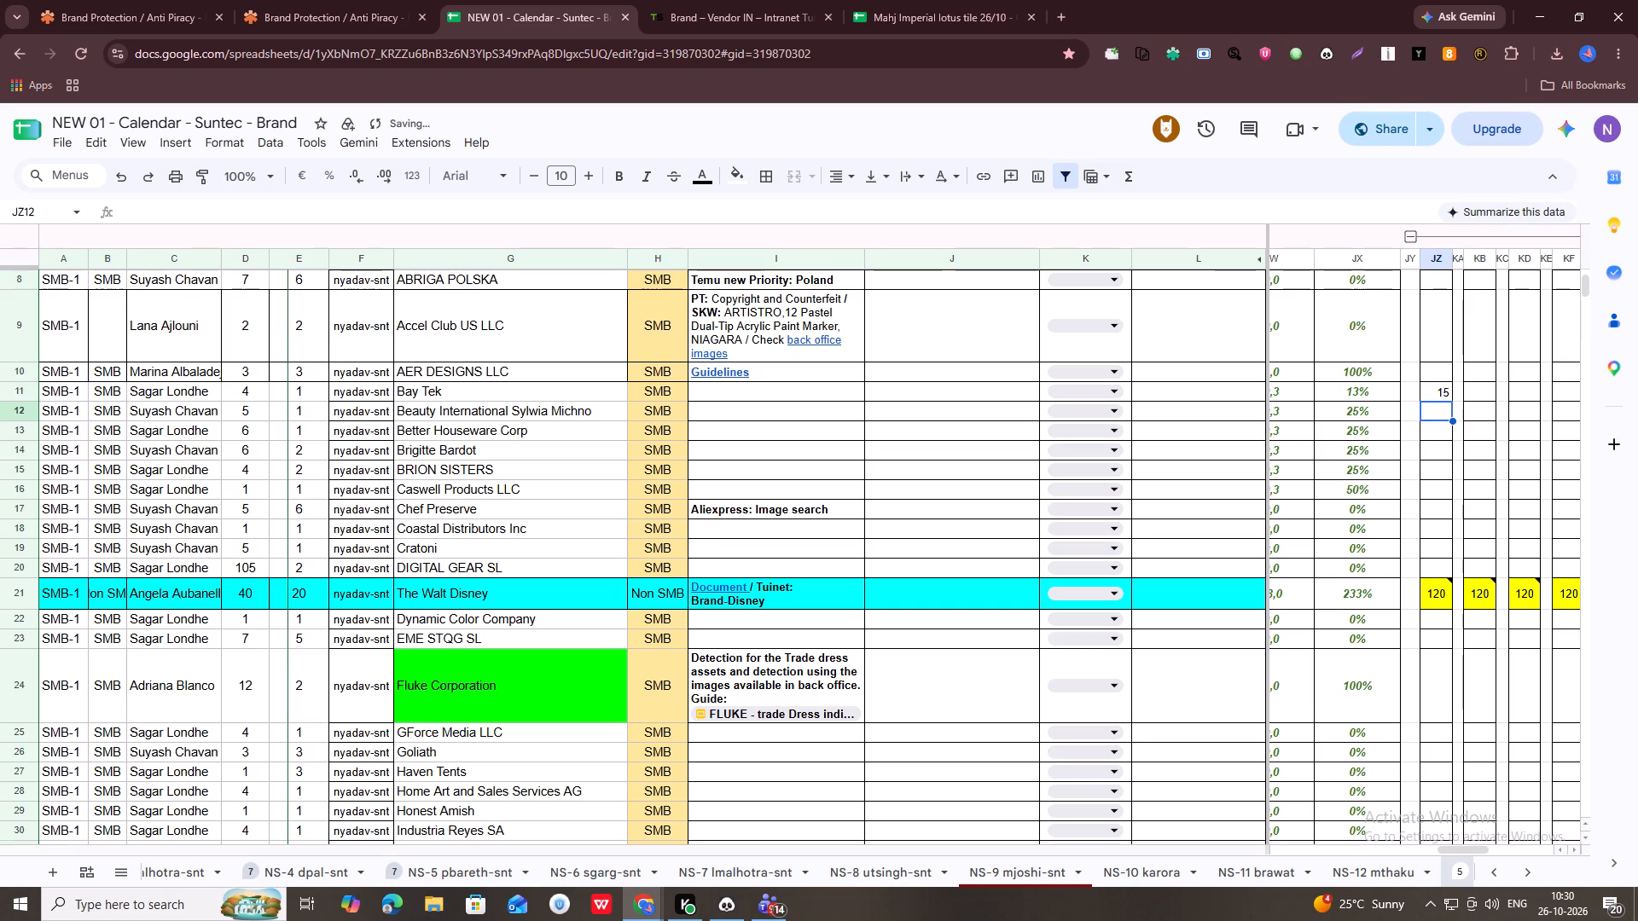
type("15")
key("Down")
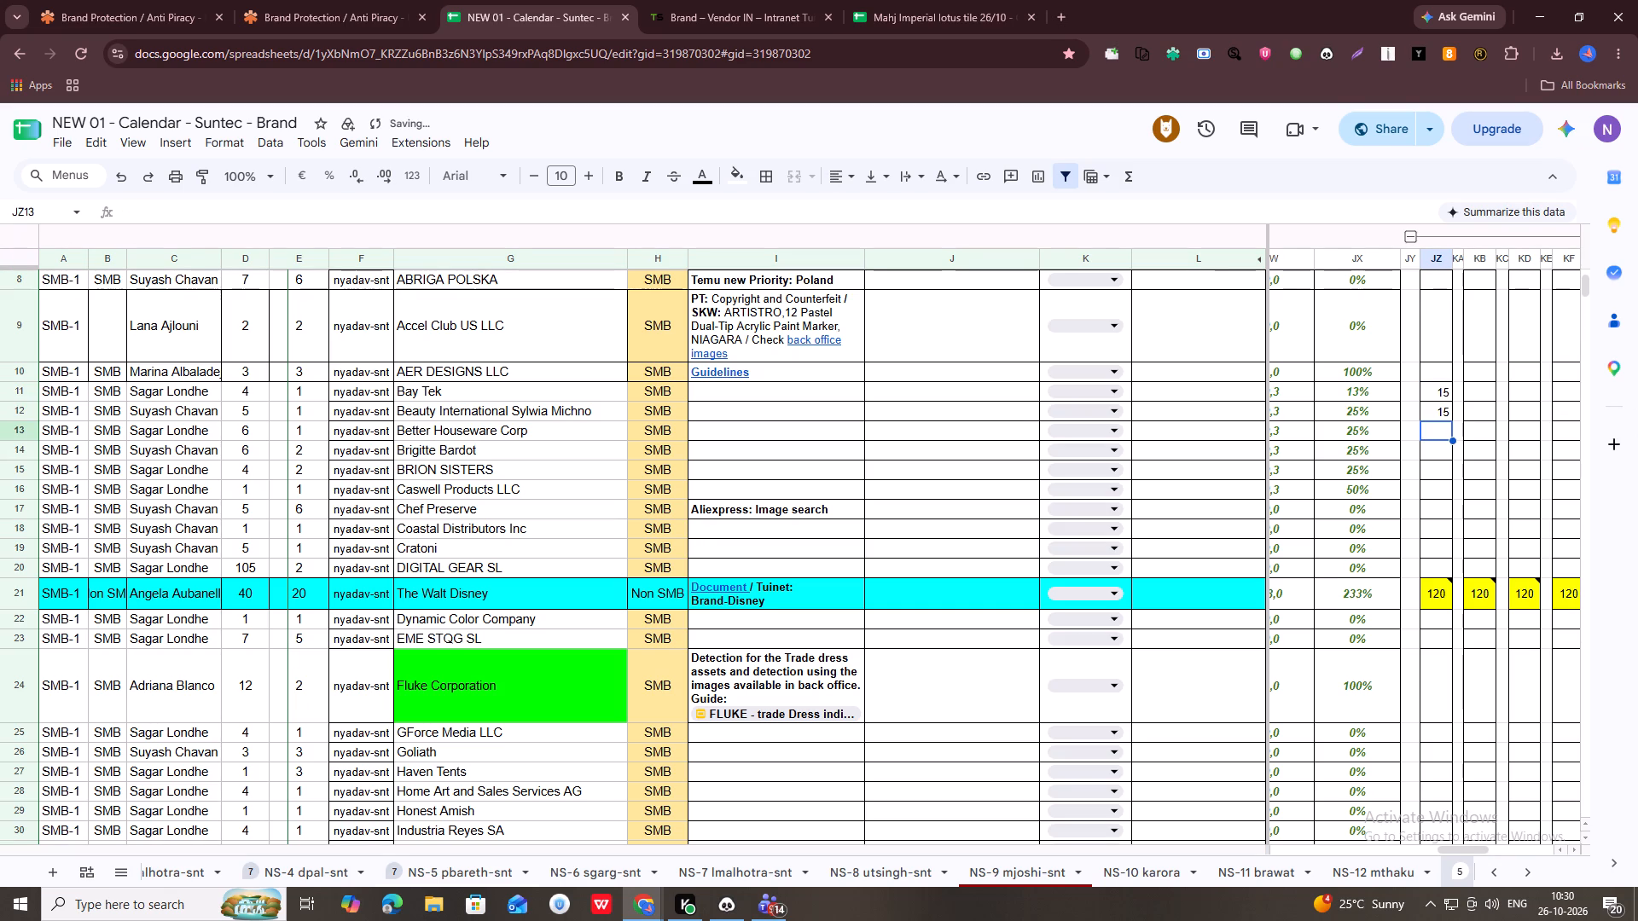
type("15")
key("Down")
type("15")
key("Down")
type("15")
key("Down")
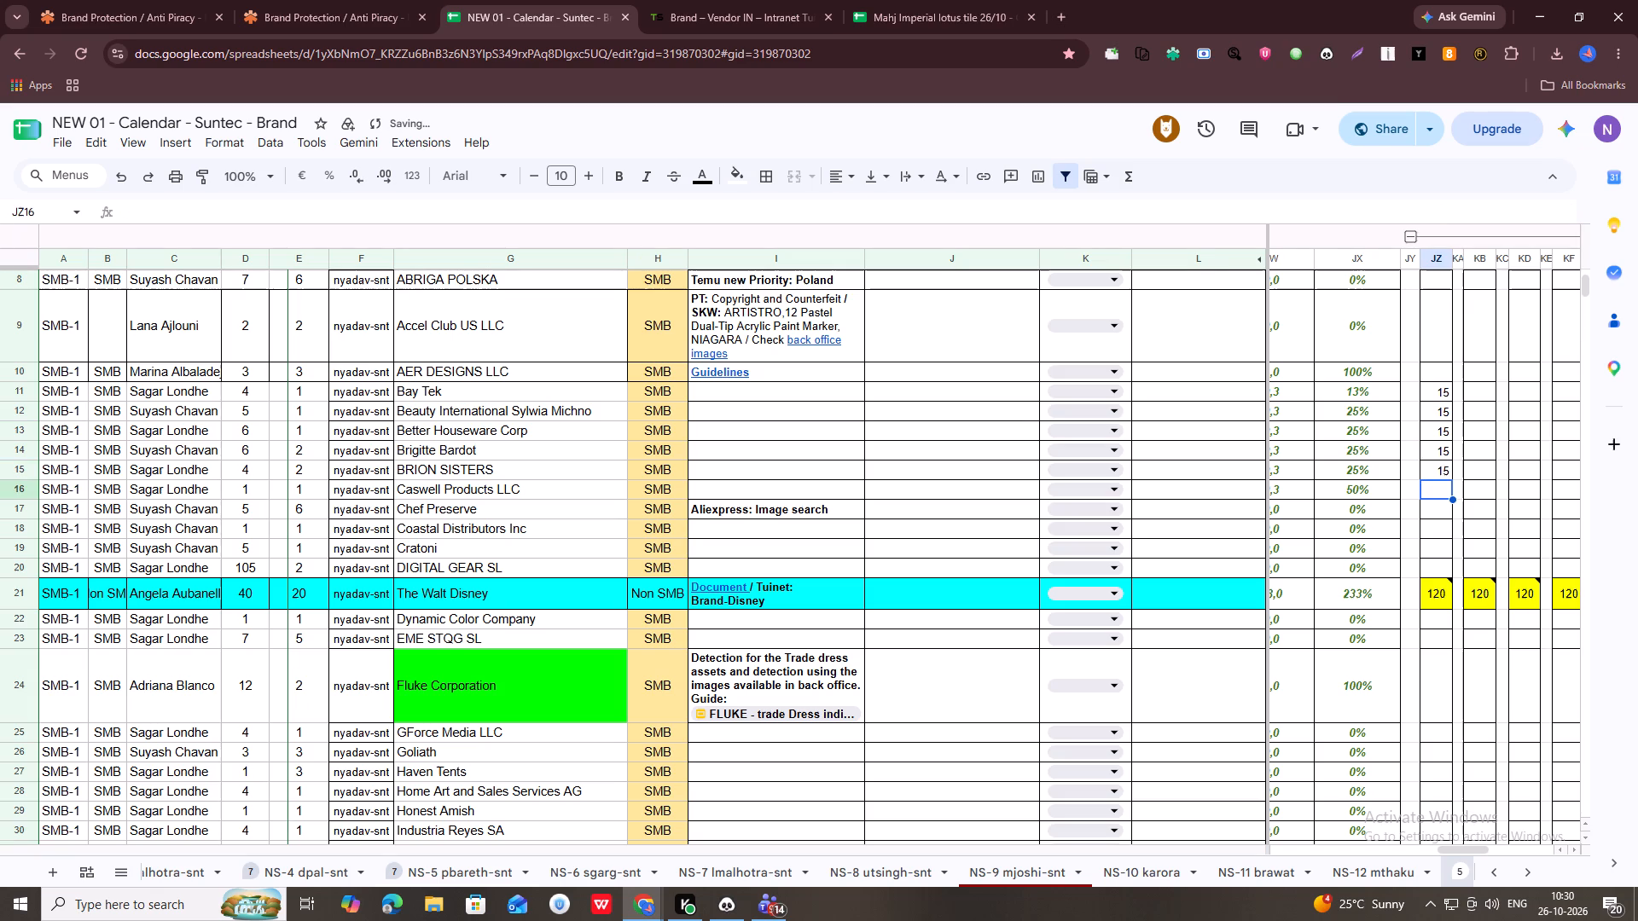
type("15")
key("Up")
Check the sum of the 26/10 values from Bay Tek to Tune up fitness, JZ11:JZ58.
scroll(1637, 436, "up", 1)
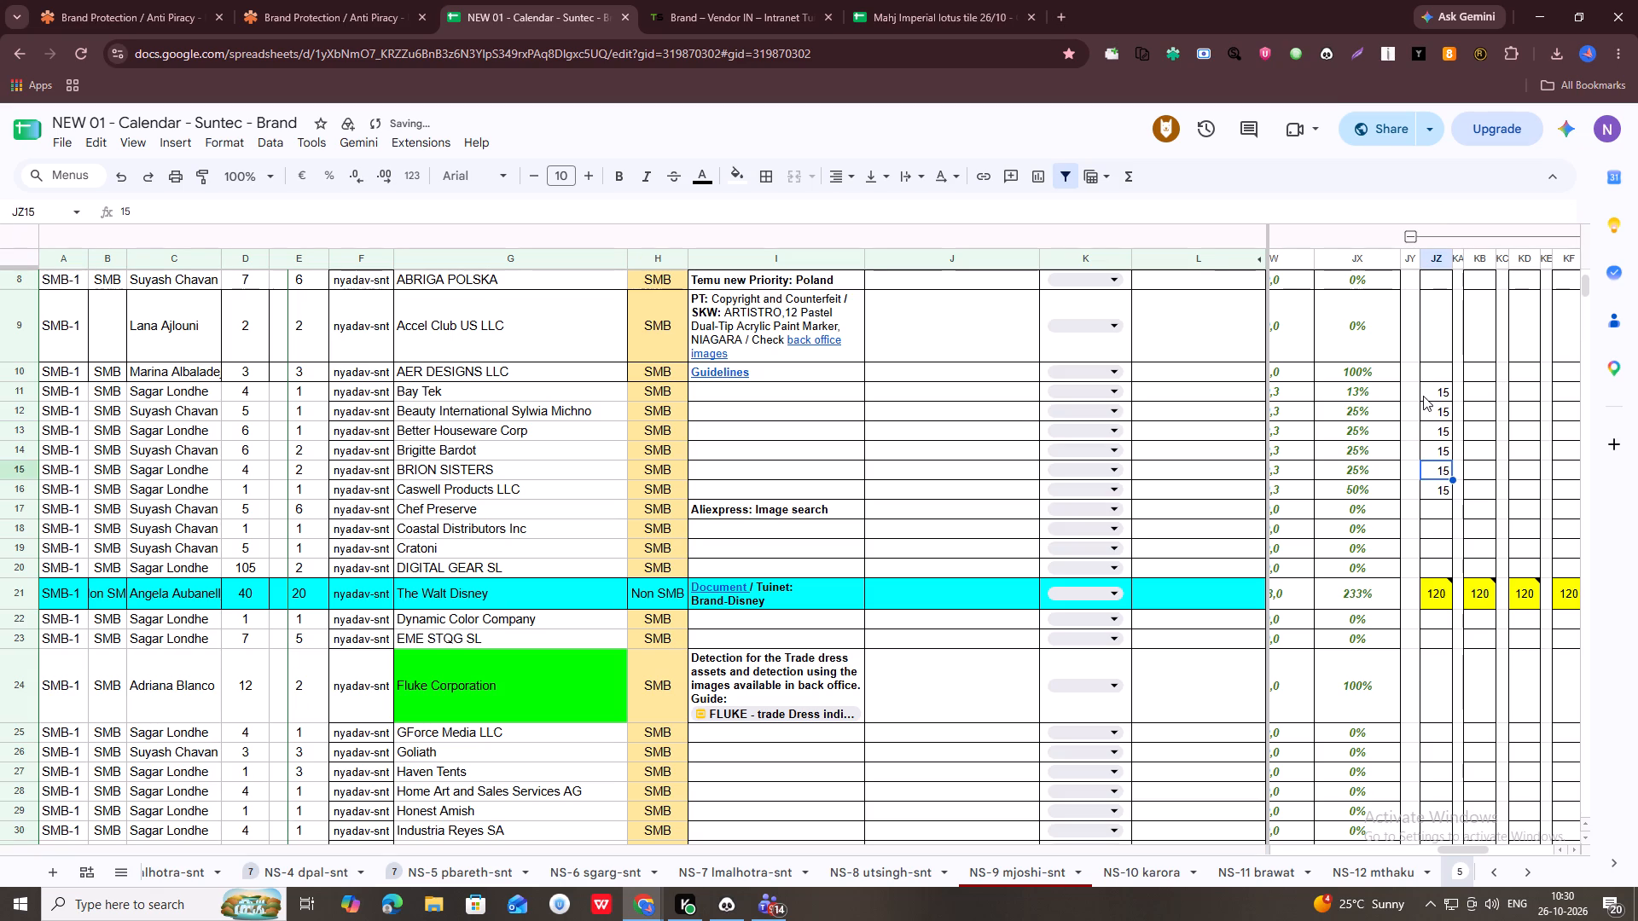
left_click(1427, 395)
key("ctrl+shift+Down")
key("ctrl+shift+Down")
key("ctrl+shift+Down")
key("ctrl+shift+Down")
key("ctrl+shift+Down")
key("ctrl+shift+Down")
key("ctrl+shift+Down")
key("ctrl+shift+Down")
key("ctrl+shift+Down")
key("ctrl+shift+Down")
key("ctrl+shift+Down")
key("ctrl+shift+Down")
key("ctrl+shift+Down")
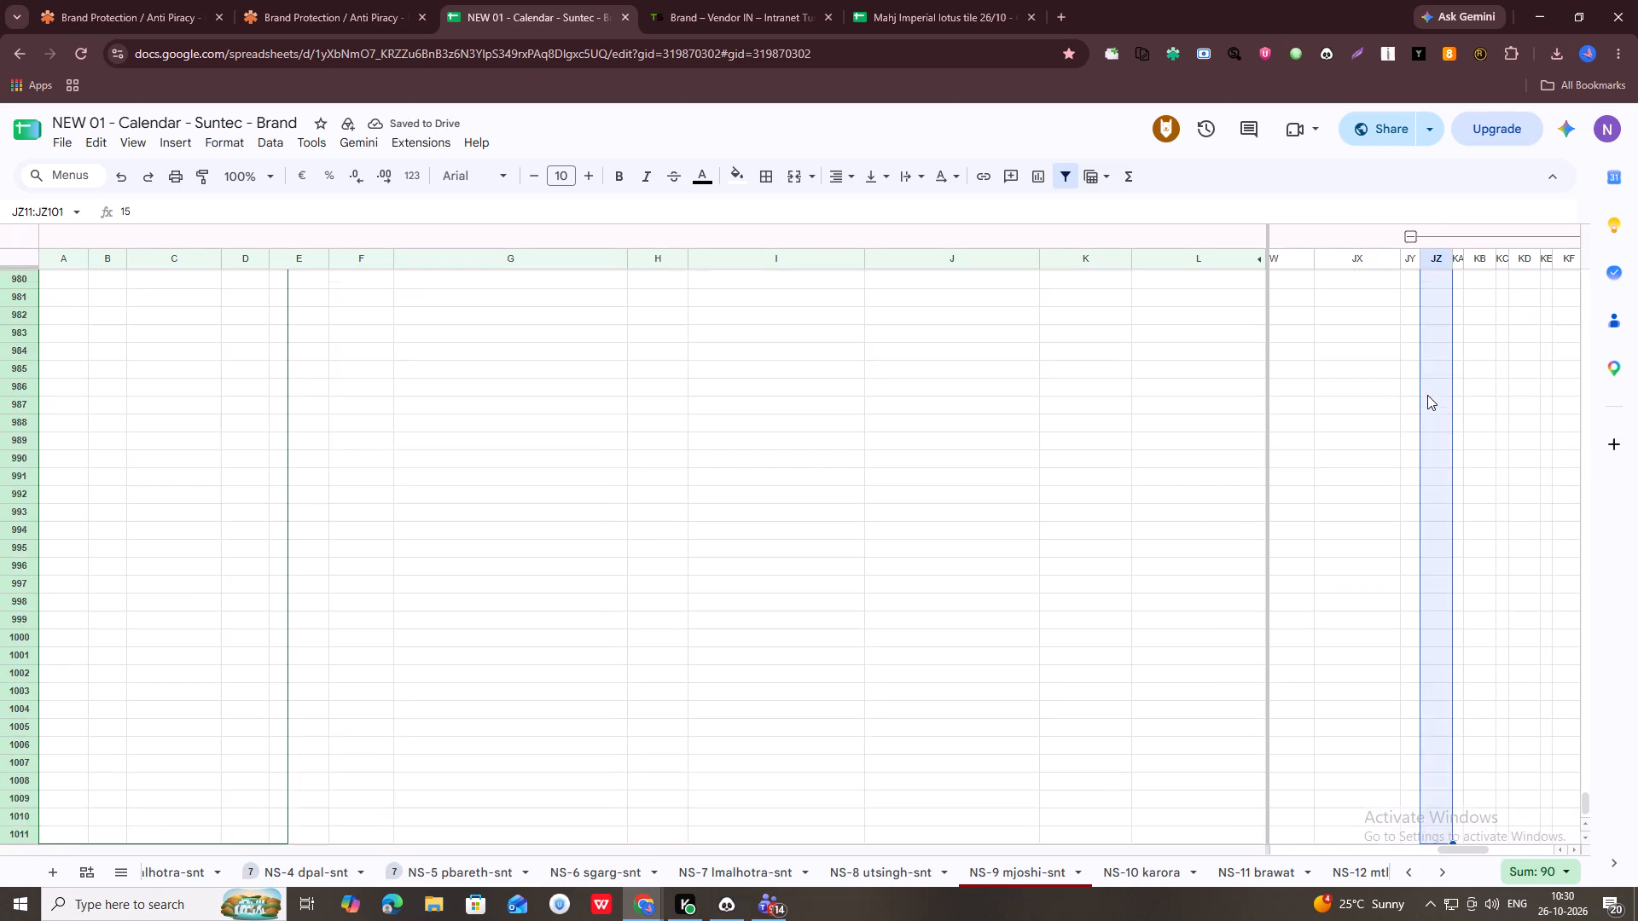
key("ctrl+shift+Up")
Enter 15 for Goliath in cell JZ26 and 15 for Haven Tents in cell JZ27.
scroll(1427, 395, "up", 6)
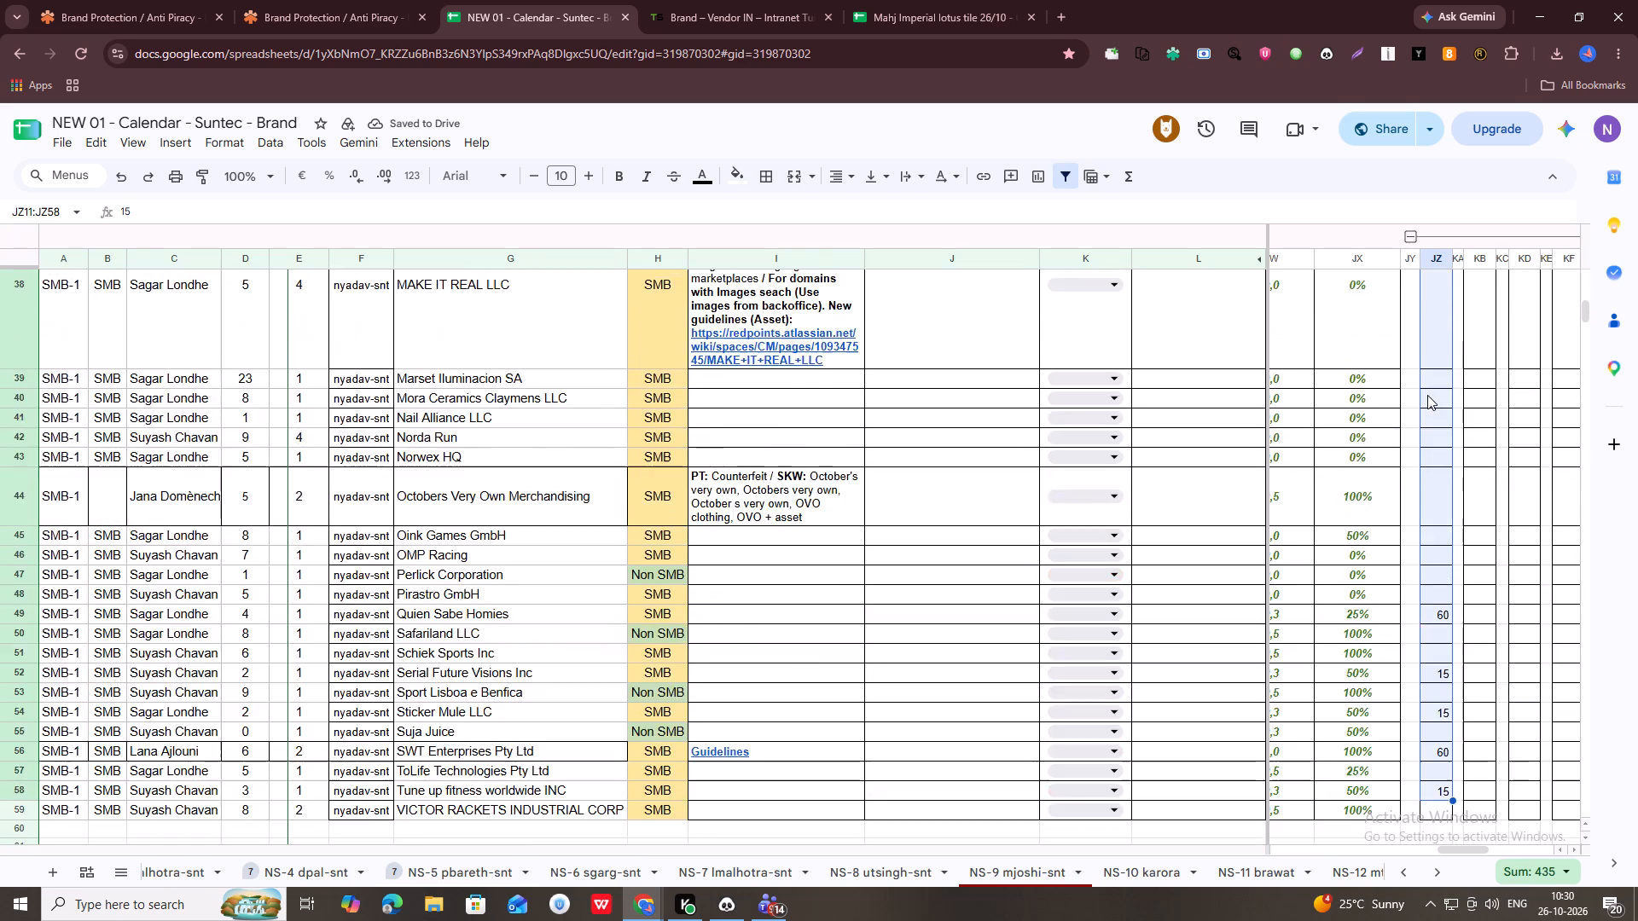
scroll(1427, 395, "up", 4)
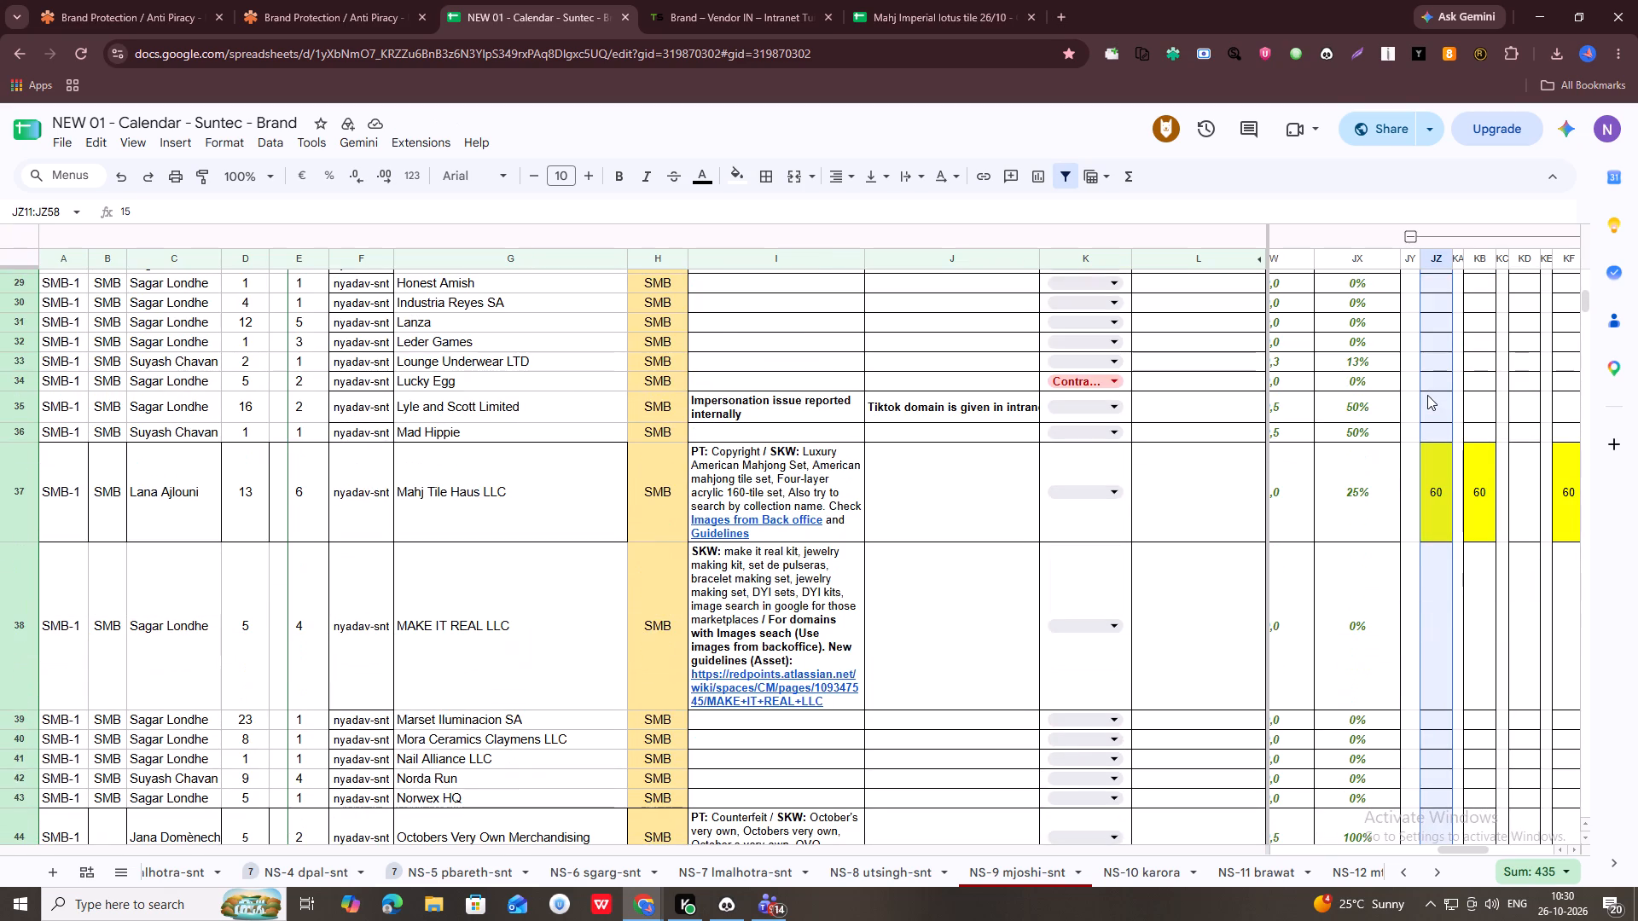
scroll(1449, 476, "up", 3)
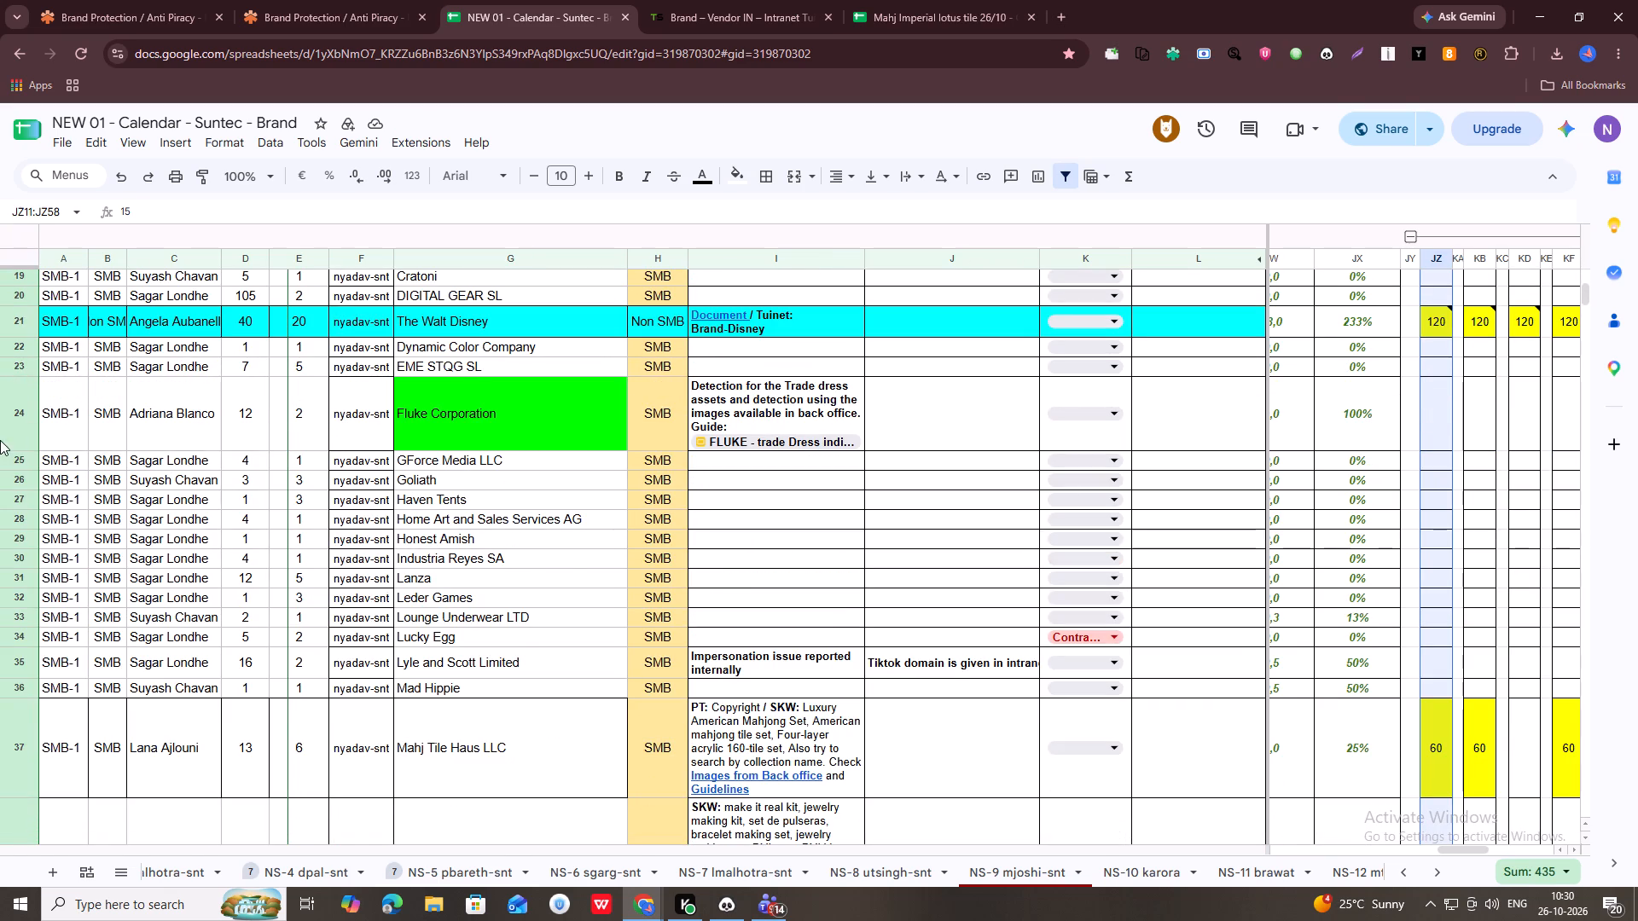
left_click(8, 481)
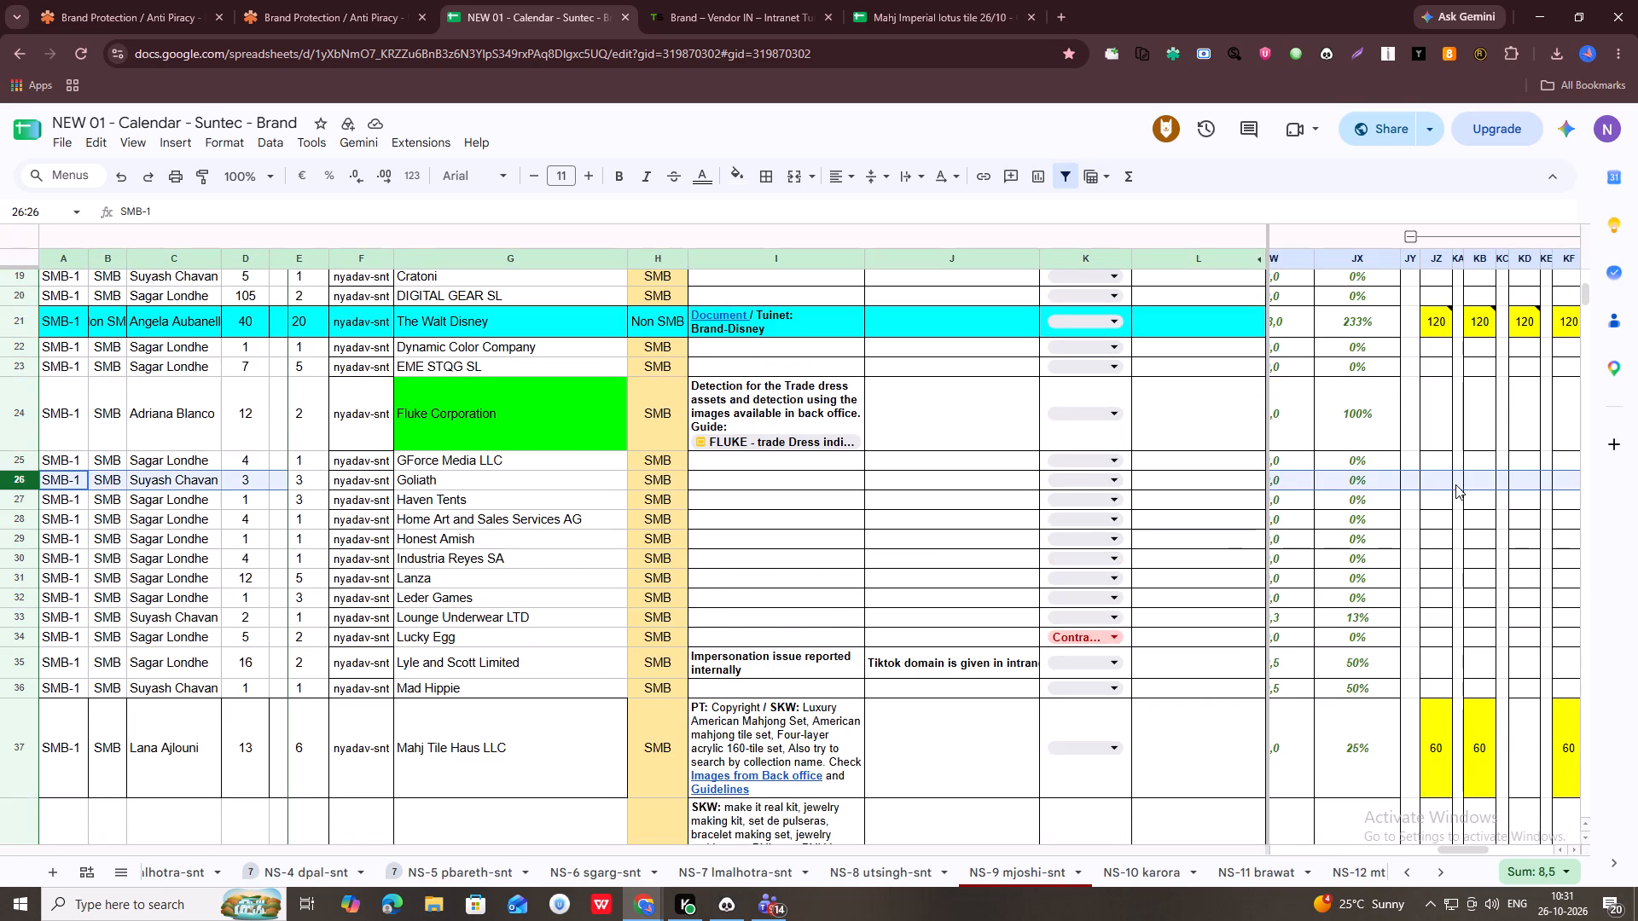
left_click(1439, 478)
type("15")
key("Down")
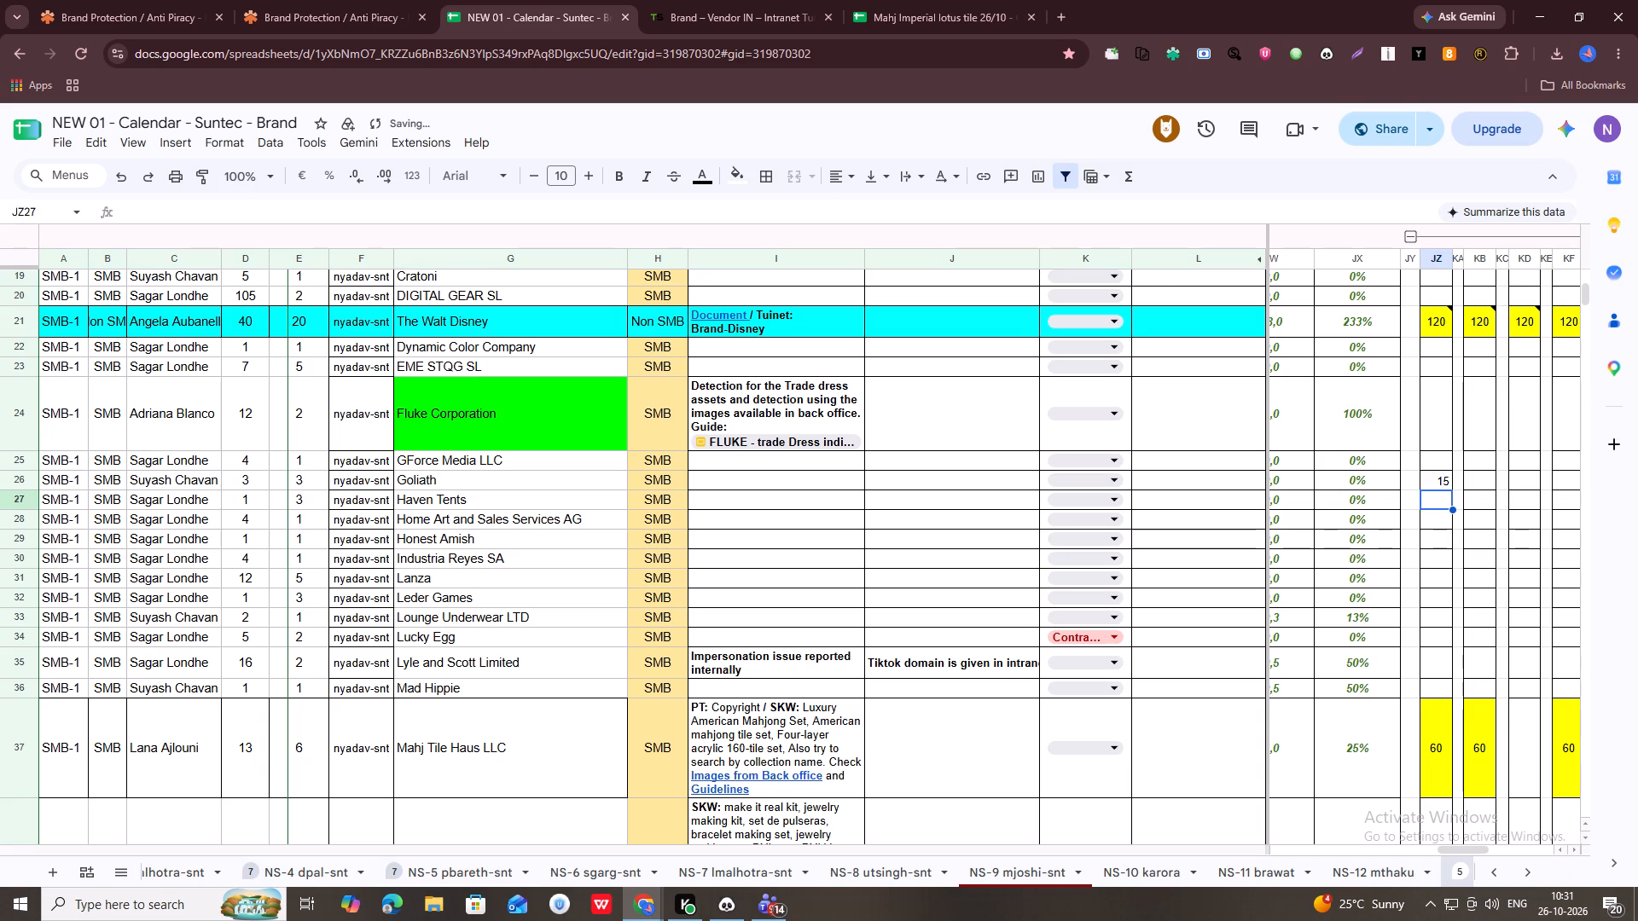
type("15")
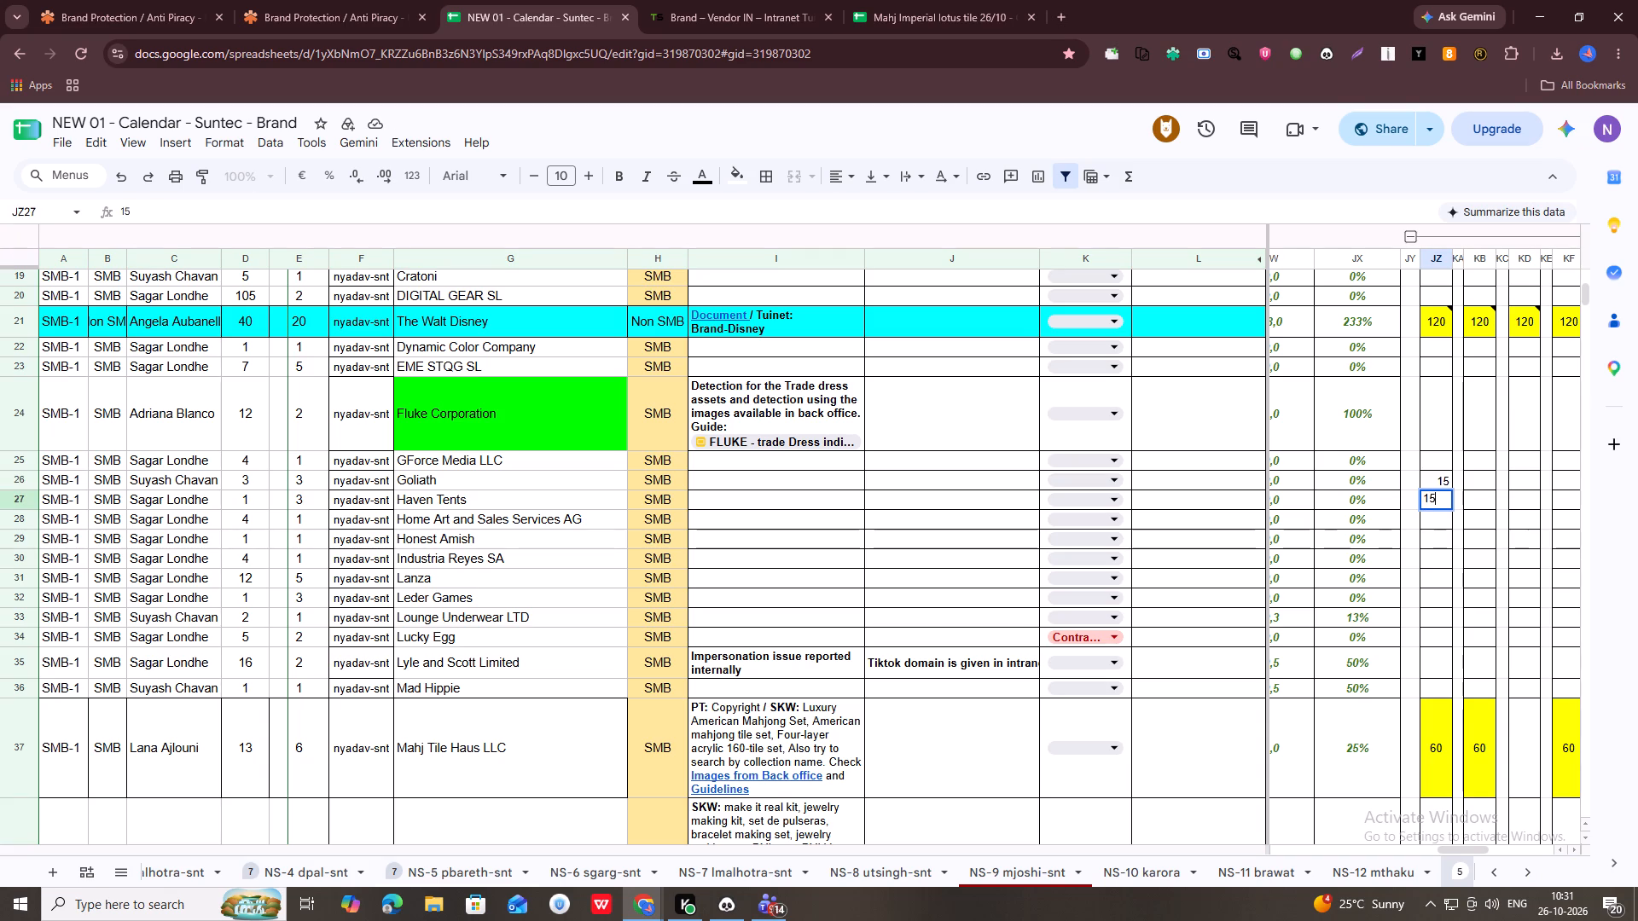
key("Down")
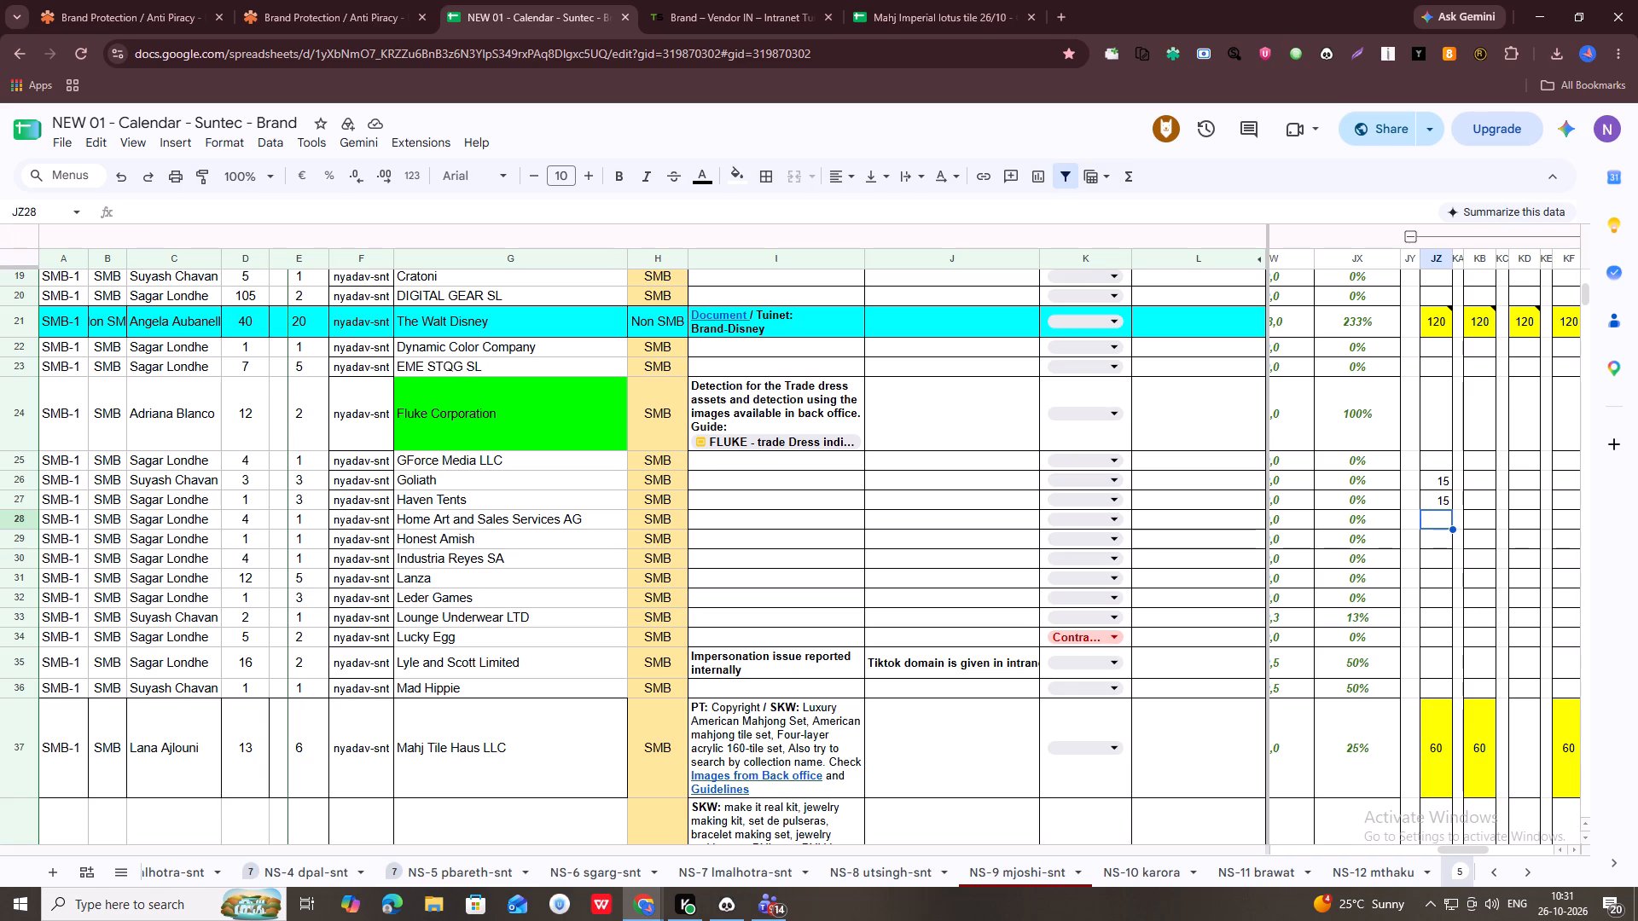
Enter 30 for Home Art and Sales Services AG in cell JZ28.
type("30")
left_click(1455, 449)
Check the sum of the 26/10 values from 24 Bottles to Tune up fitness, JZ7:JZ58.
scroll(1469, 499, "up", 4)
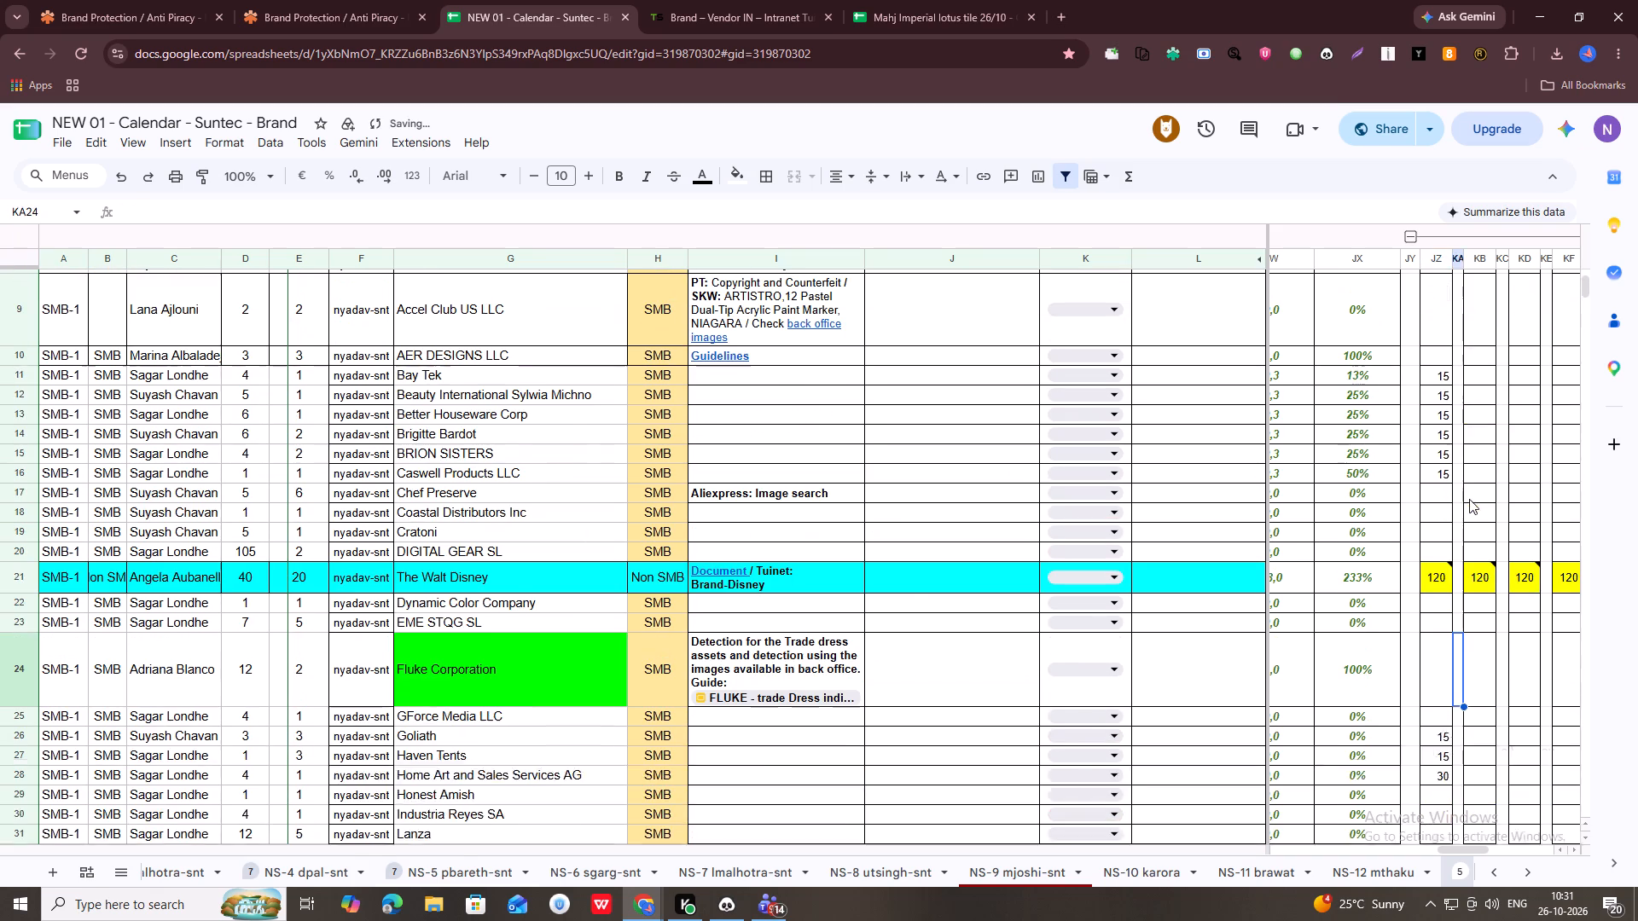
left_click(1435, 323)
scroll(1456, 563, "down", 6)
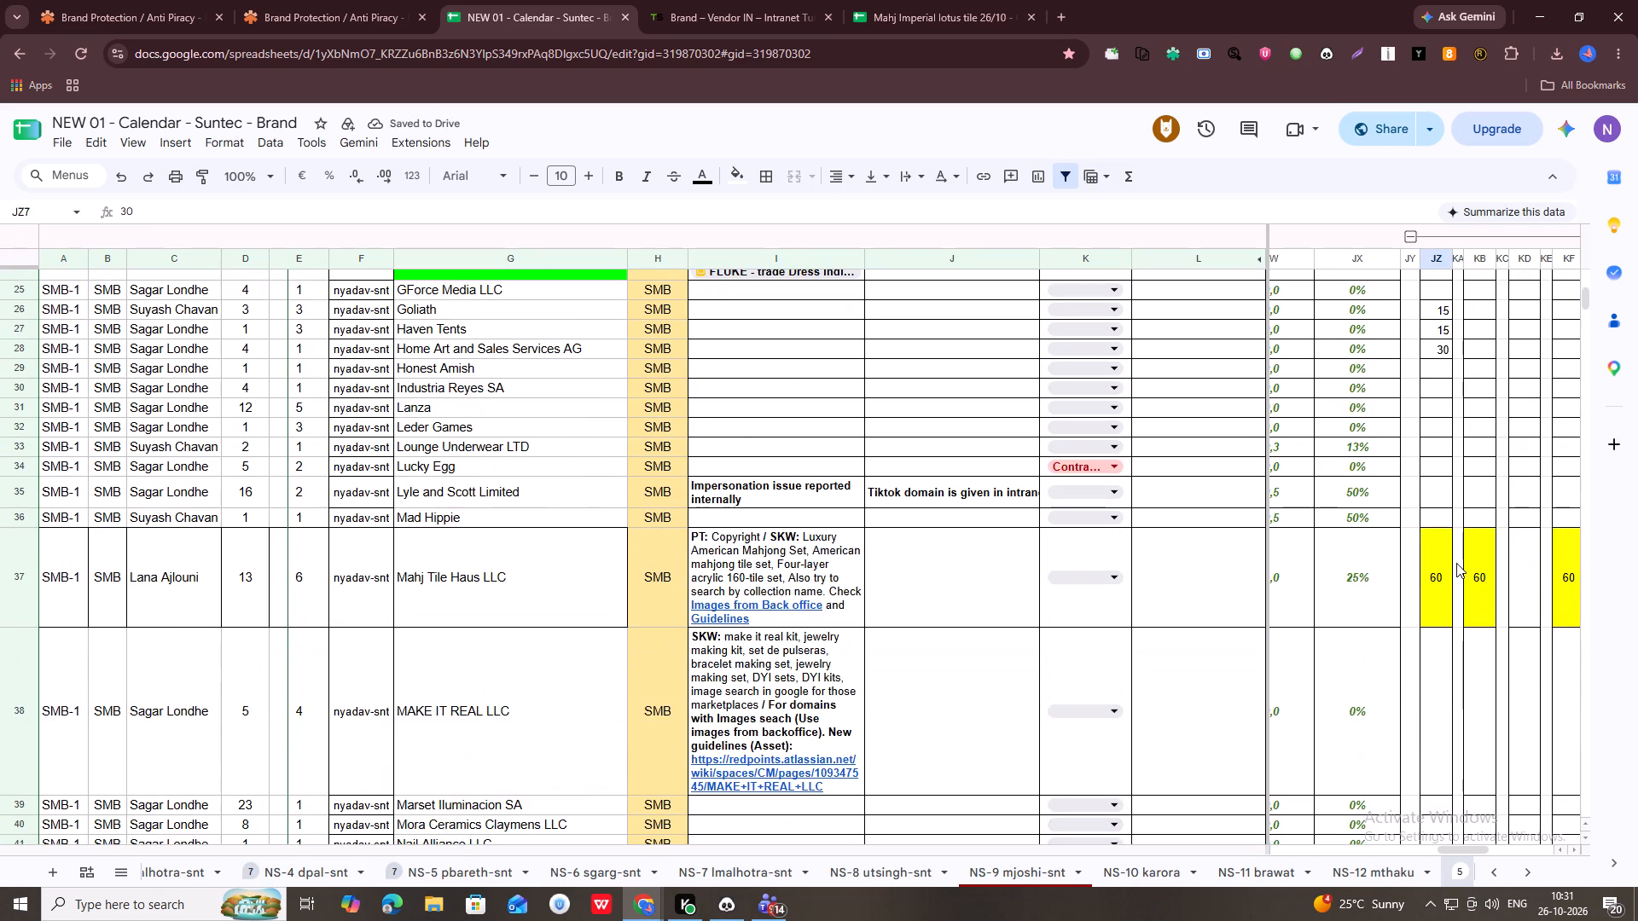
scroll(1456, 563, "up", 6)
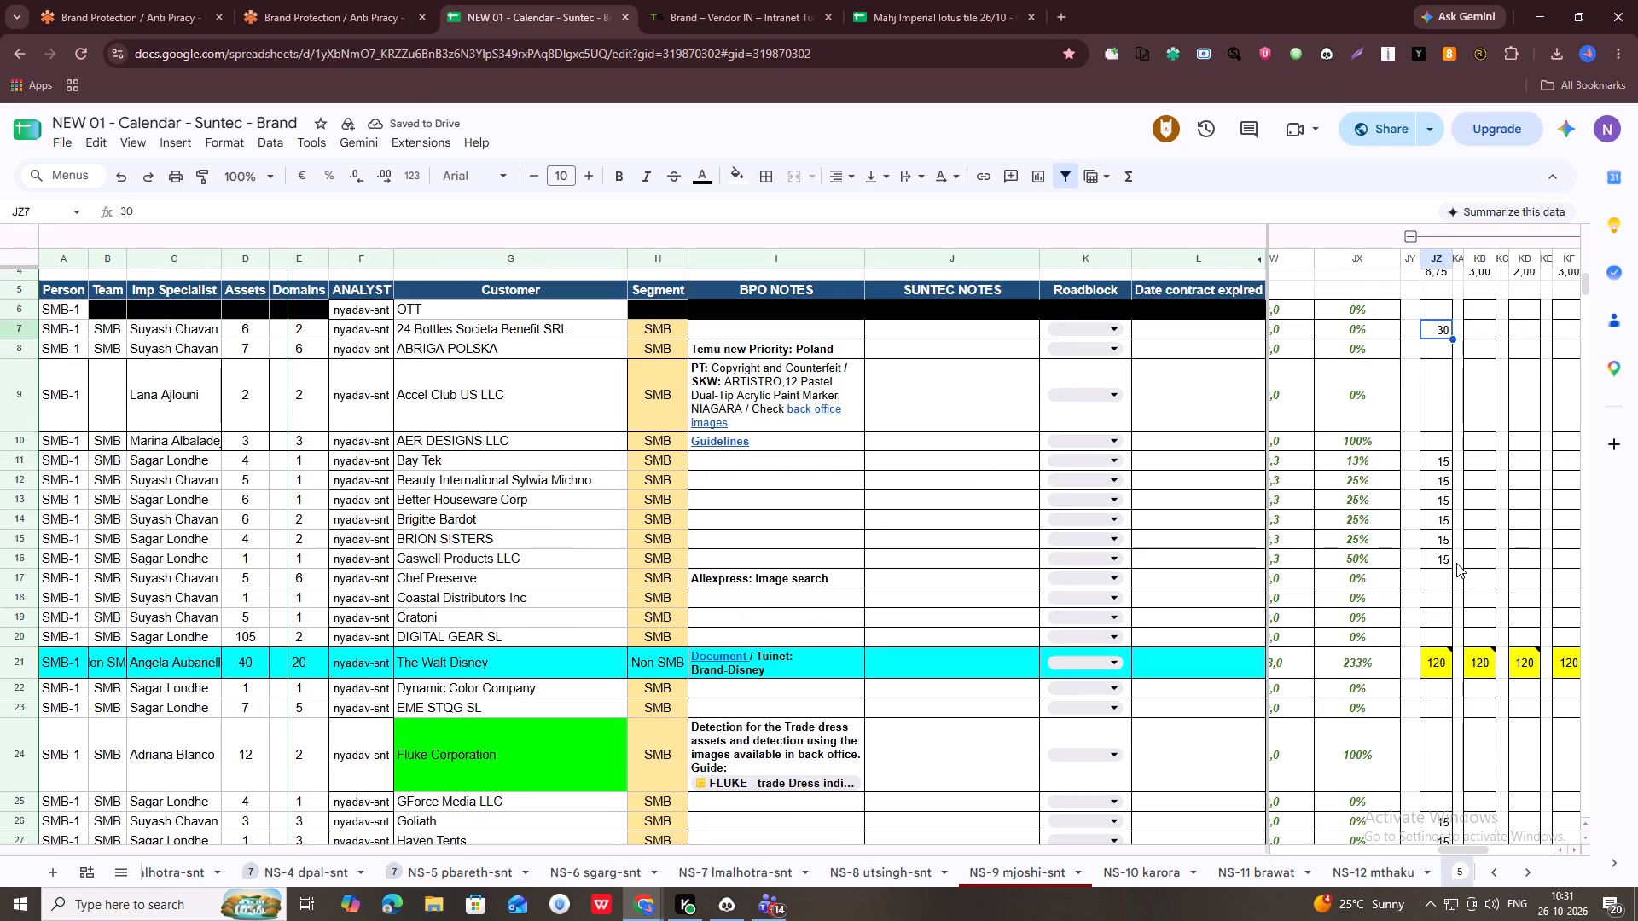
scroll(1456, 563, "down", 14)
left_click(1439, 526, "shift")
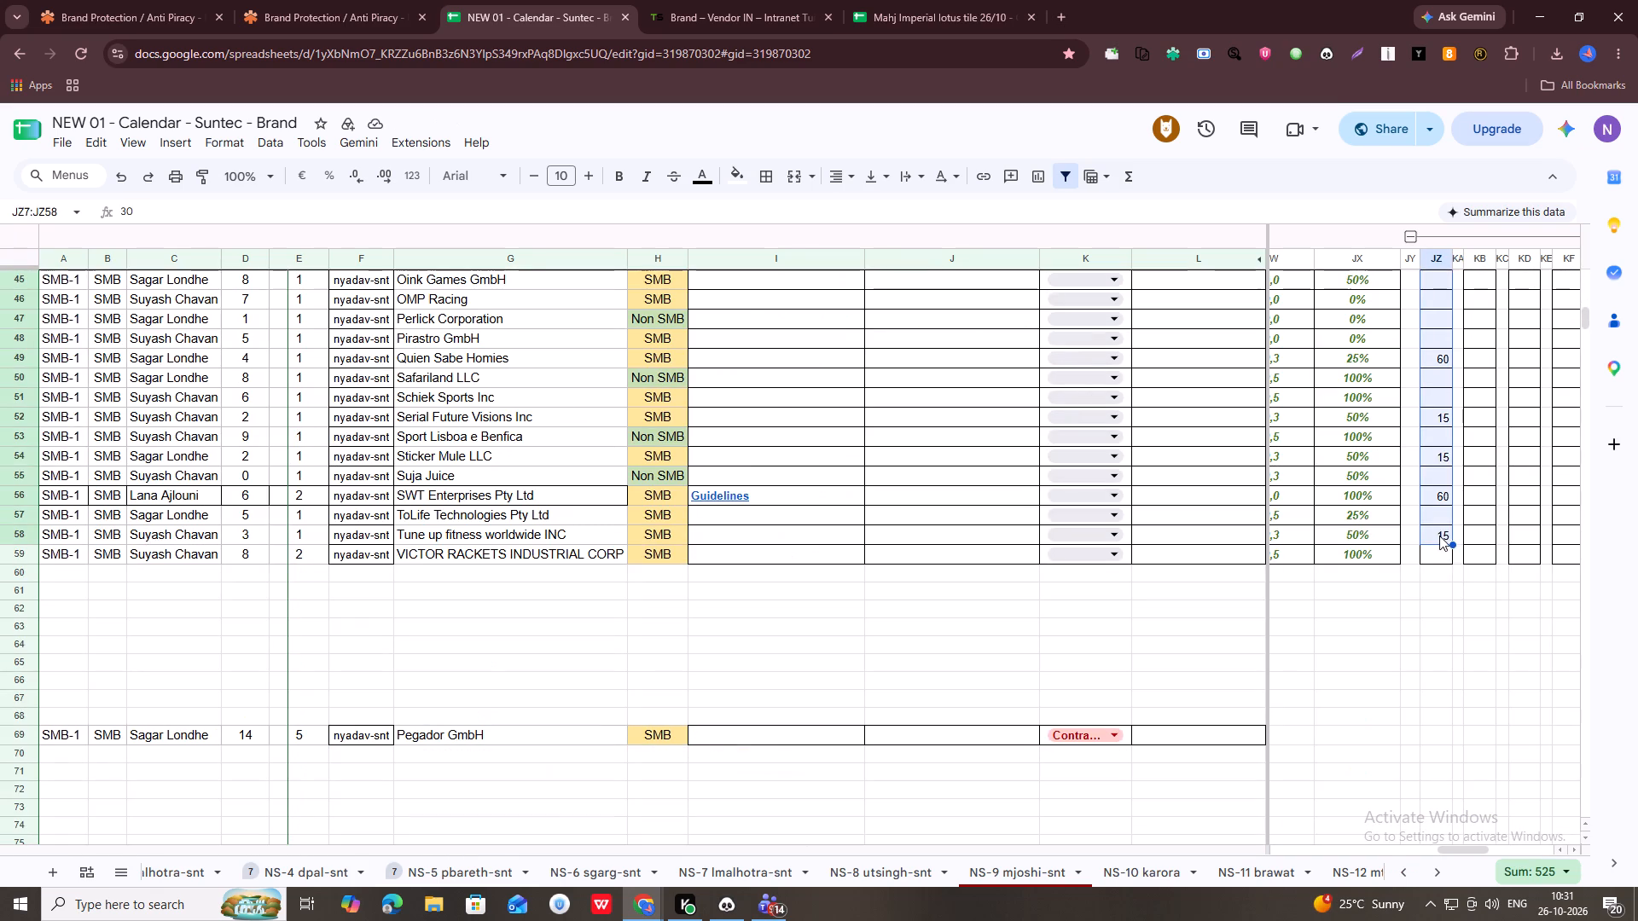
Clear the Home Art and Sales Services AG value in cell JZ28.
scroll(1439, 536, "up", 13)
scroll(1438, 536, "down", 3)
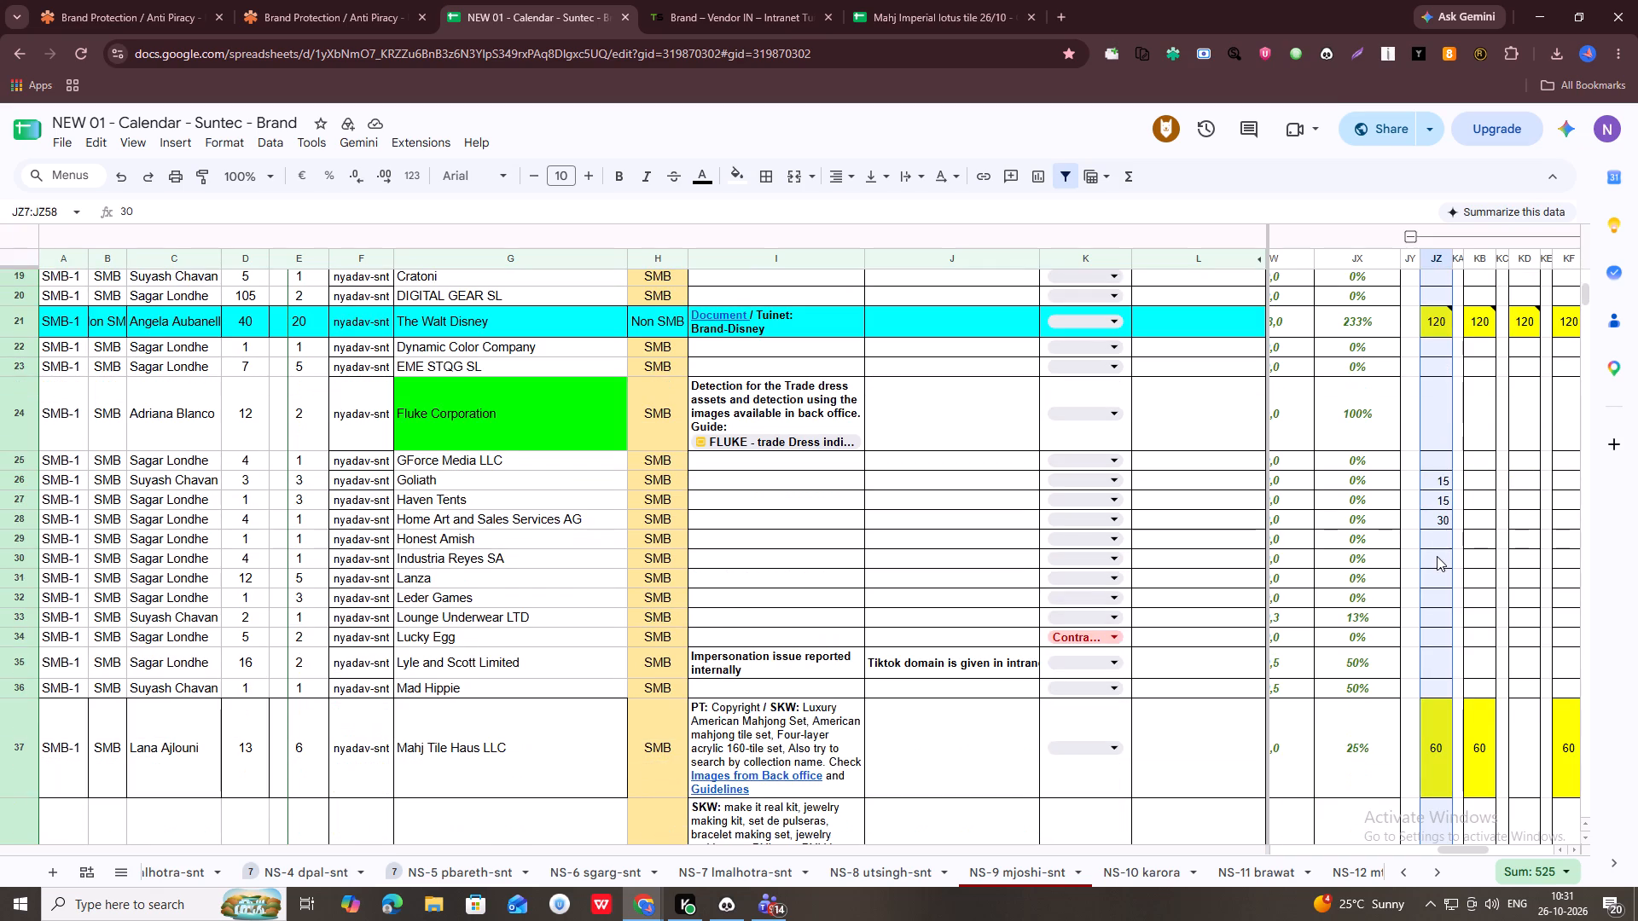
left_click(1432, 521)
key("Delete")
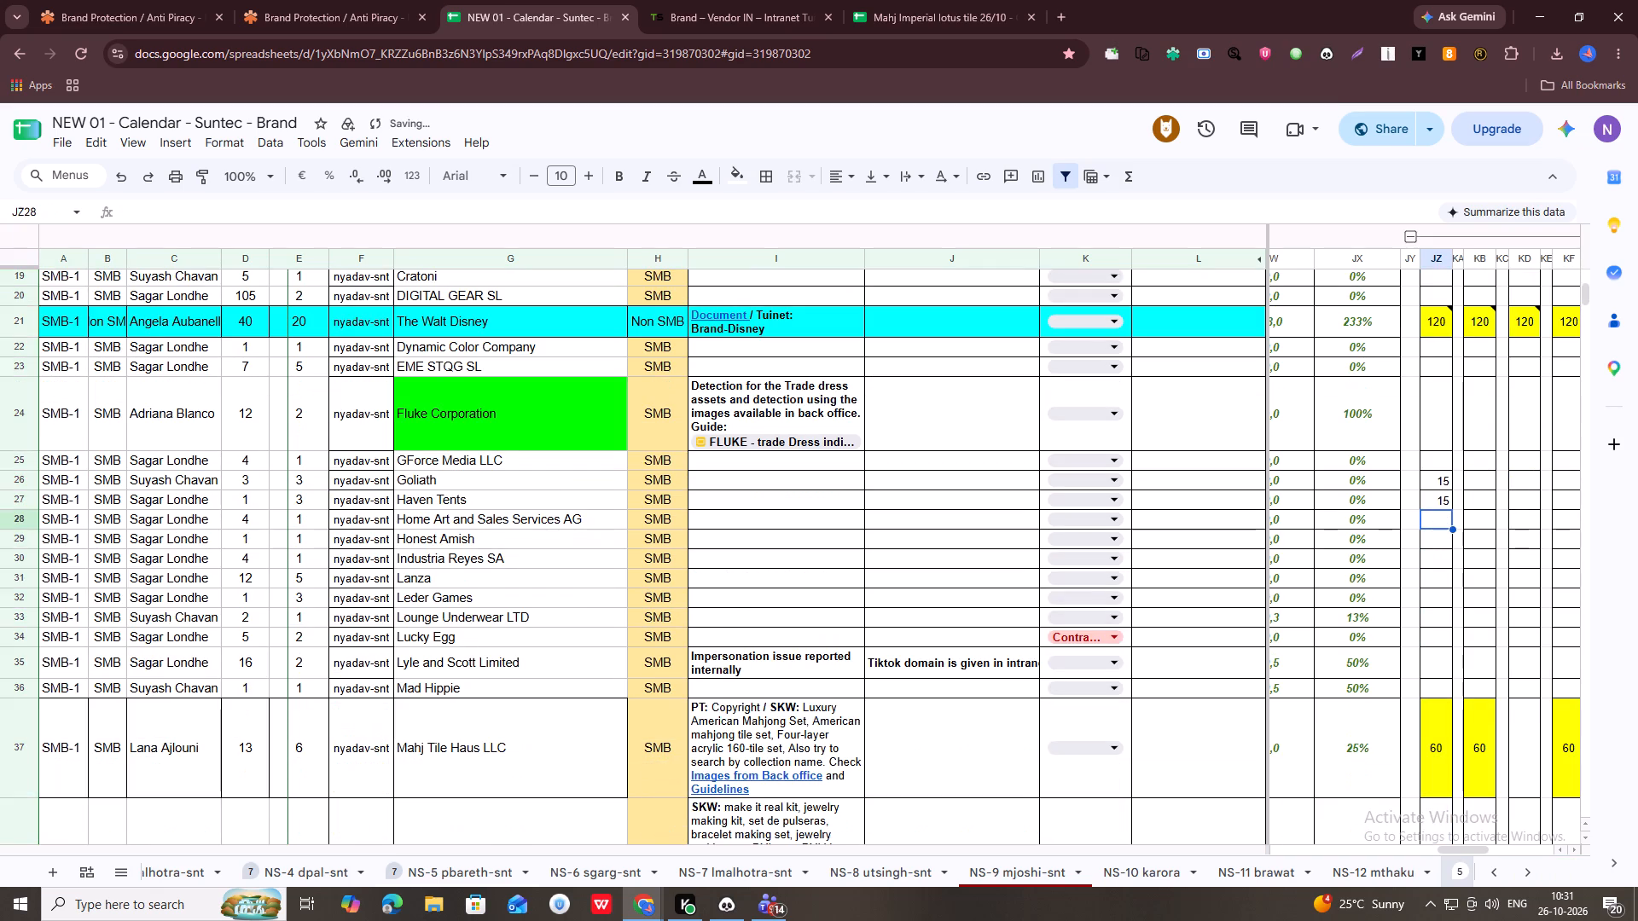
Recheck the sum of the 26/10 values in JZ7:JZ58.
scroll(1458, 511, "up", 6)
left_click(1440, 436)
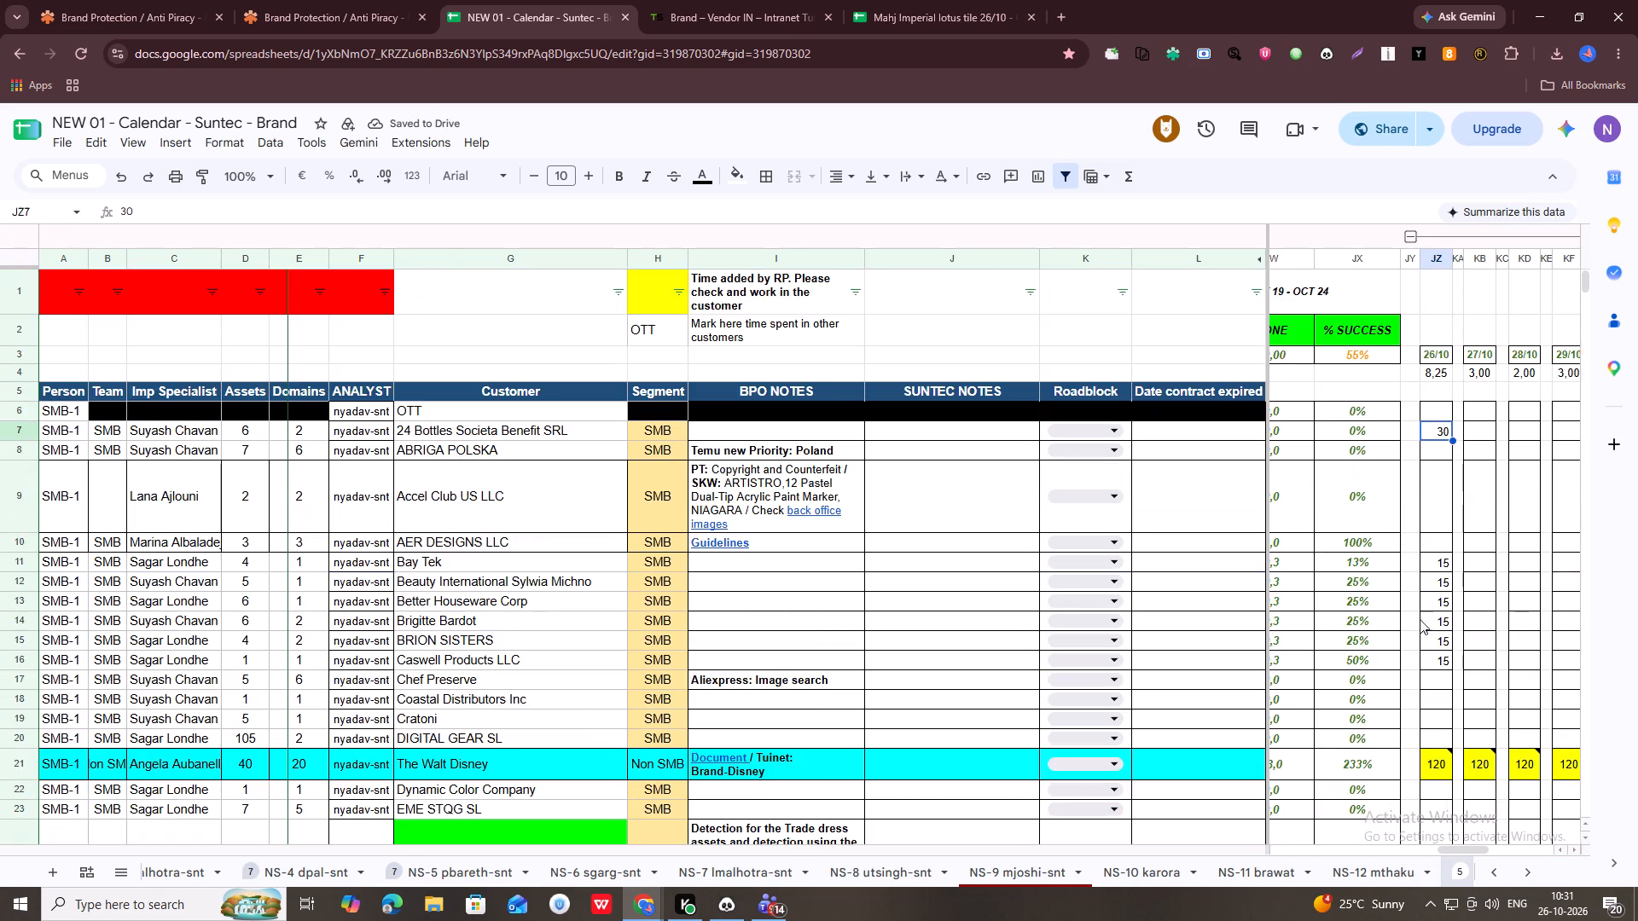
scroll(1419, 650, "down", 13)
left_click(1438, 726, "shift")
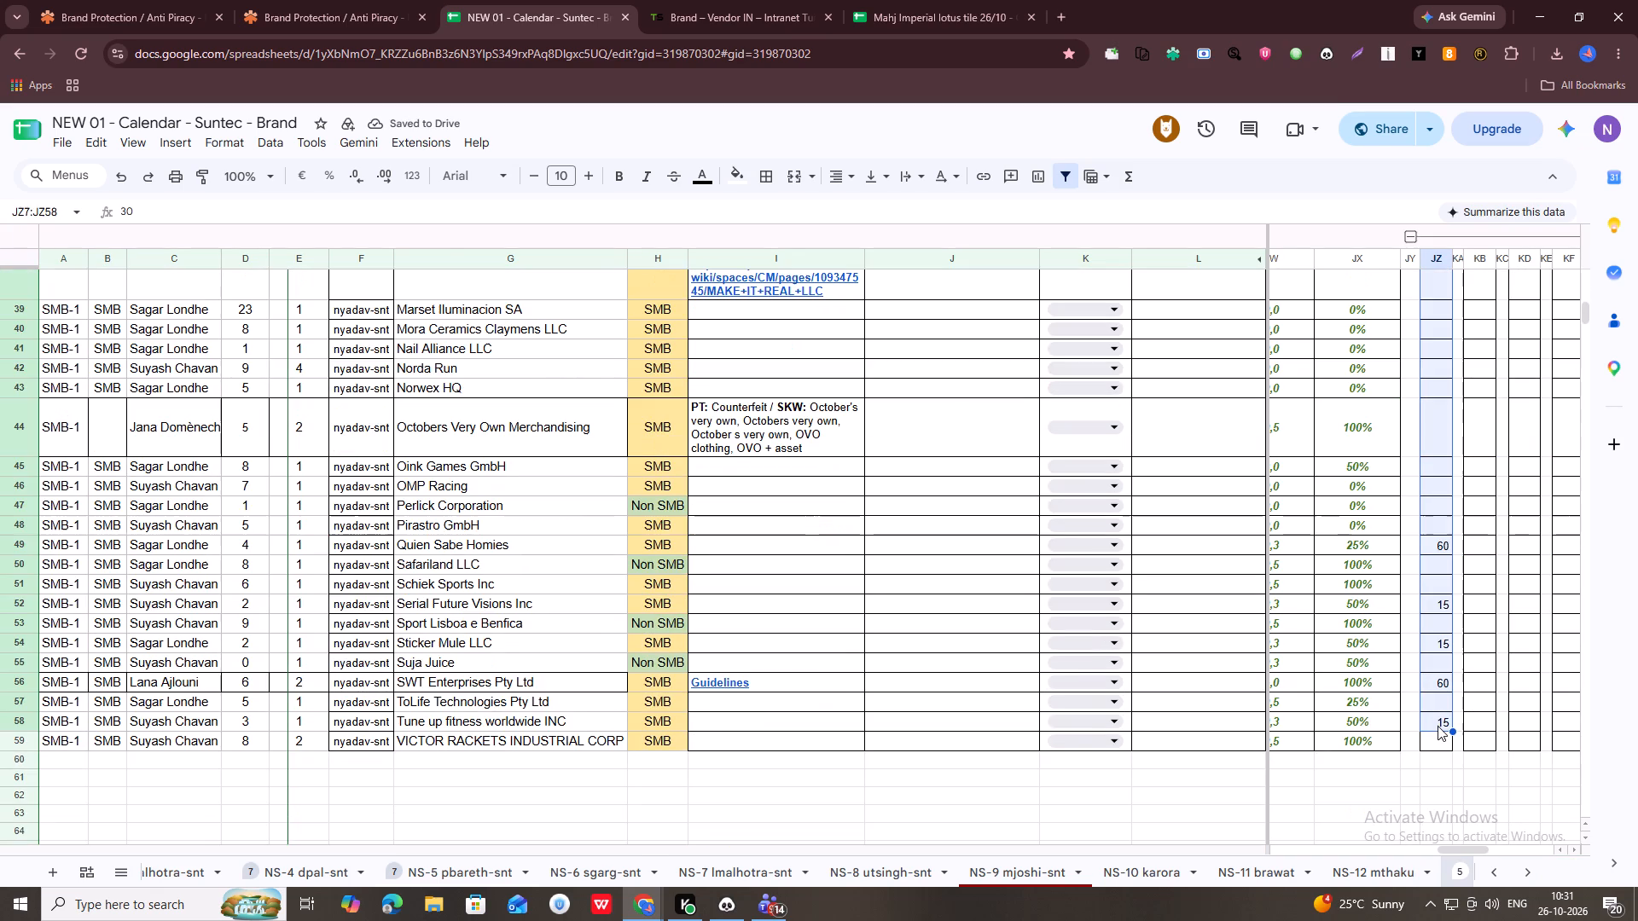
Set the 24 Bottles Societa Benefit SRL value in cell JZ7 to 15.
scroll(1438, 726, "up", 14)
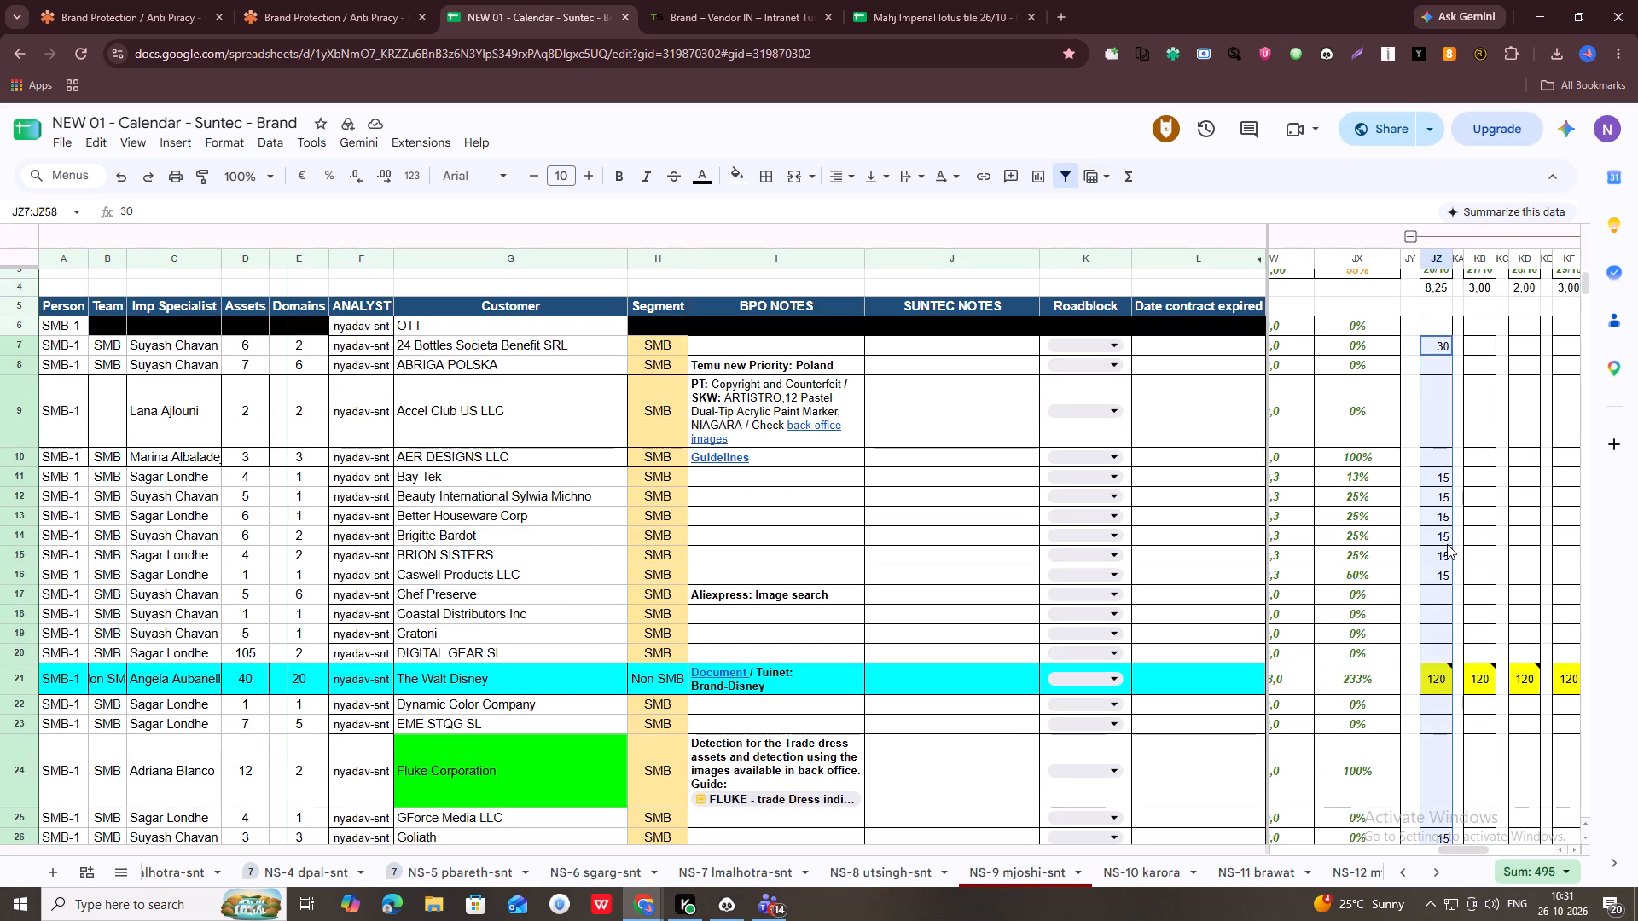
left_click(1435, 432)
type("15")
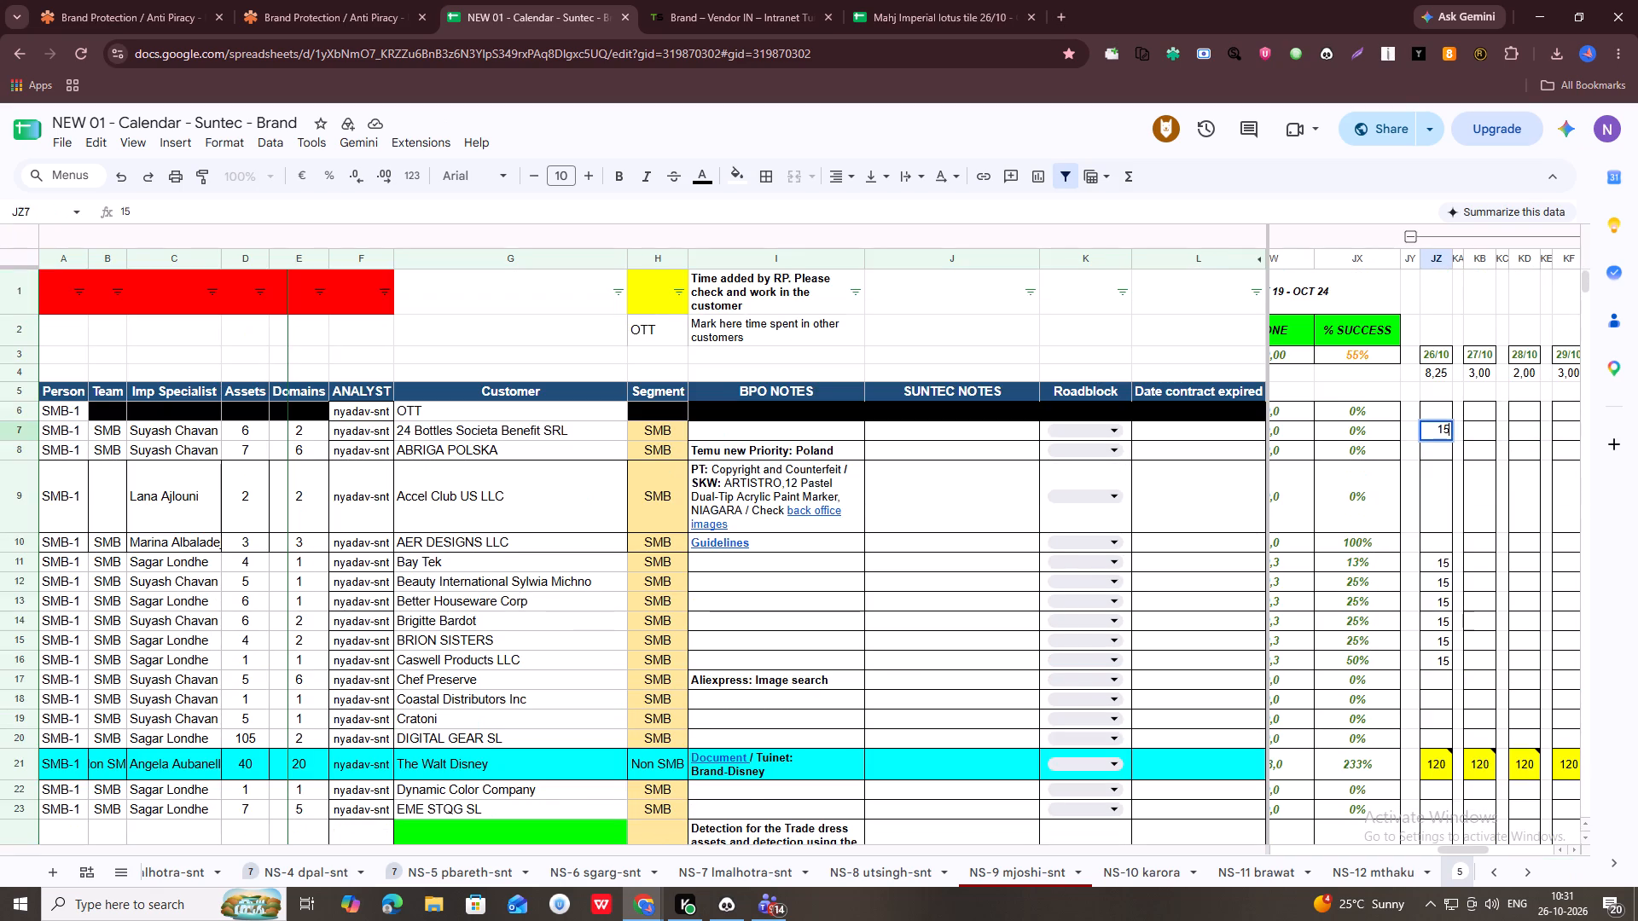
Recheck the sum of the 26/10 values in JZ7:JZ58 and review the column's total above the customer rows.
key("ctrl+shift+Down")
key("ctrl+shift+Down")
key("ctrl+shift+Down")
key("ctrl+shift+Down")
key("ctrl+shift+Down")
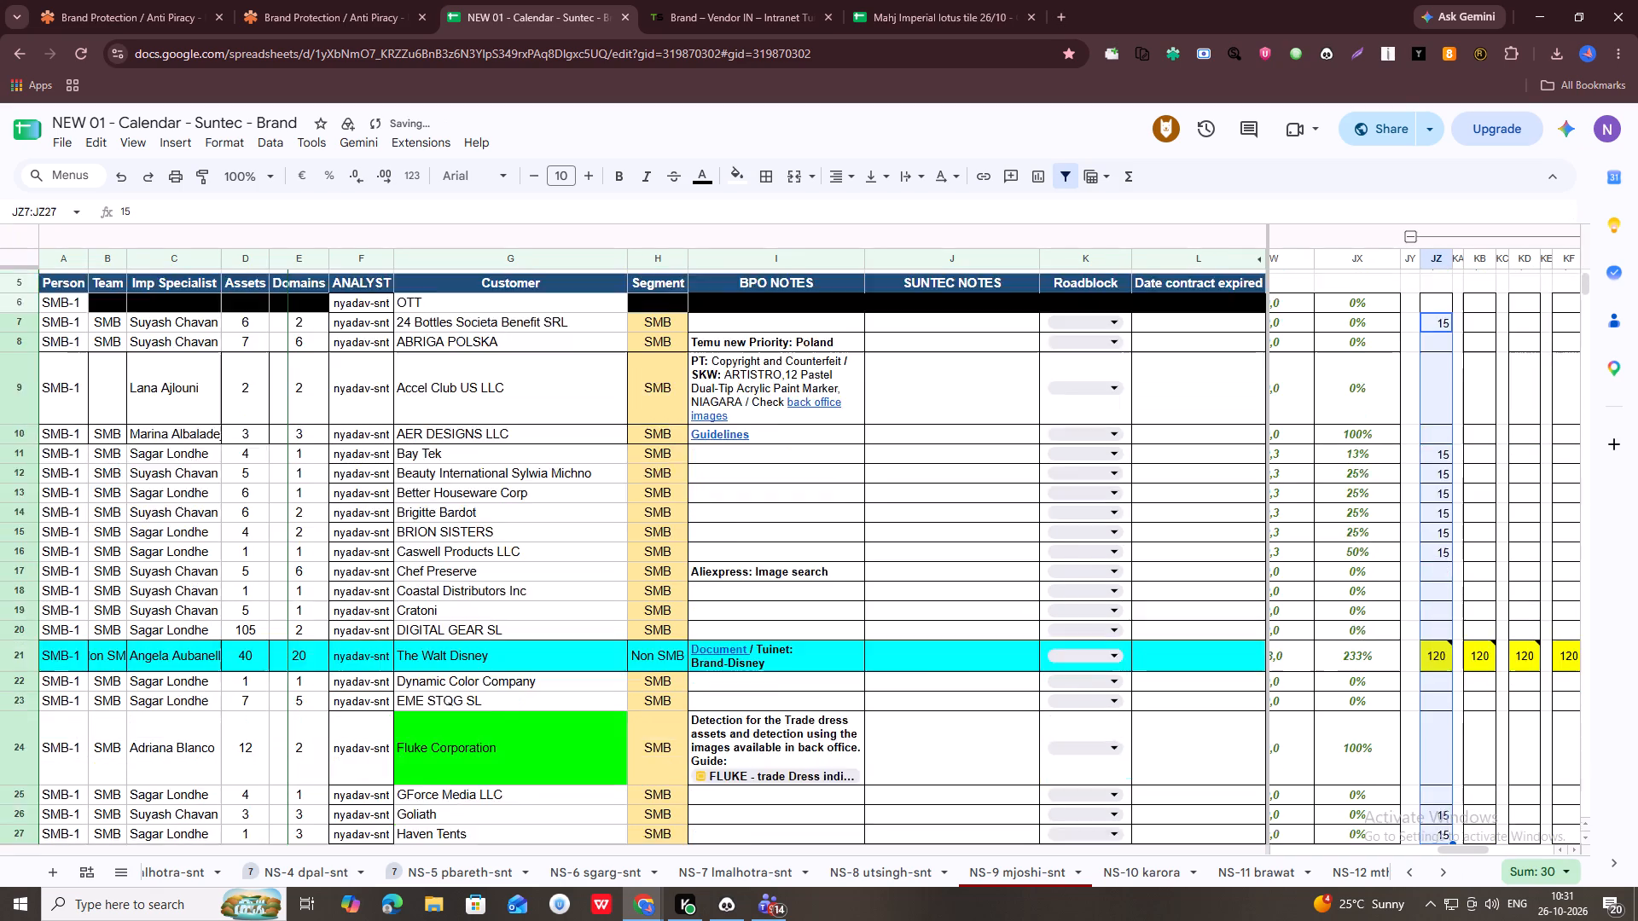
key("ctrl+shift+Down")
key("ctrl+shift+Down")
key("ctrl+shift+Down")
key("ctrl+shift+Down")
key("ctrl+shift+Down")
key("ctrl+shift+Down")
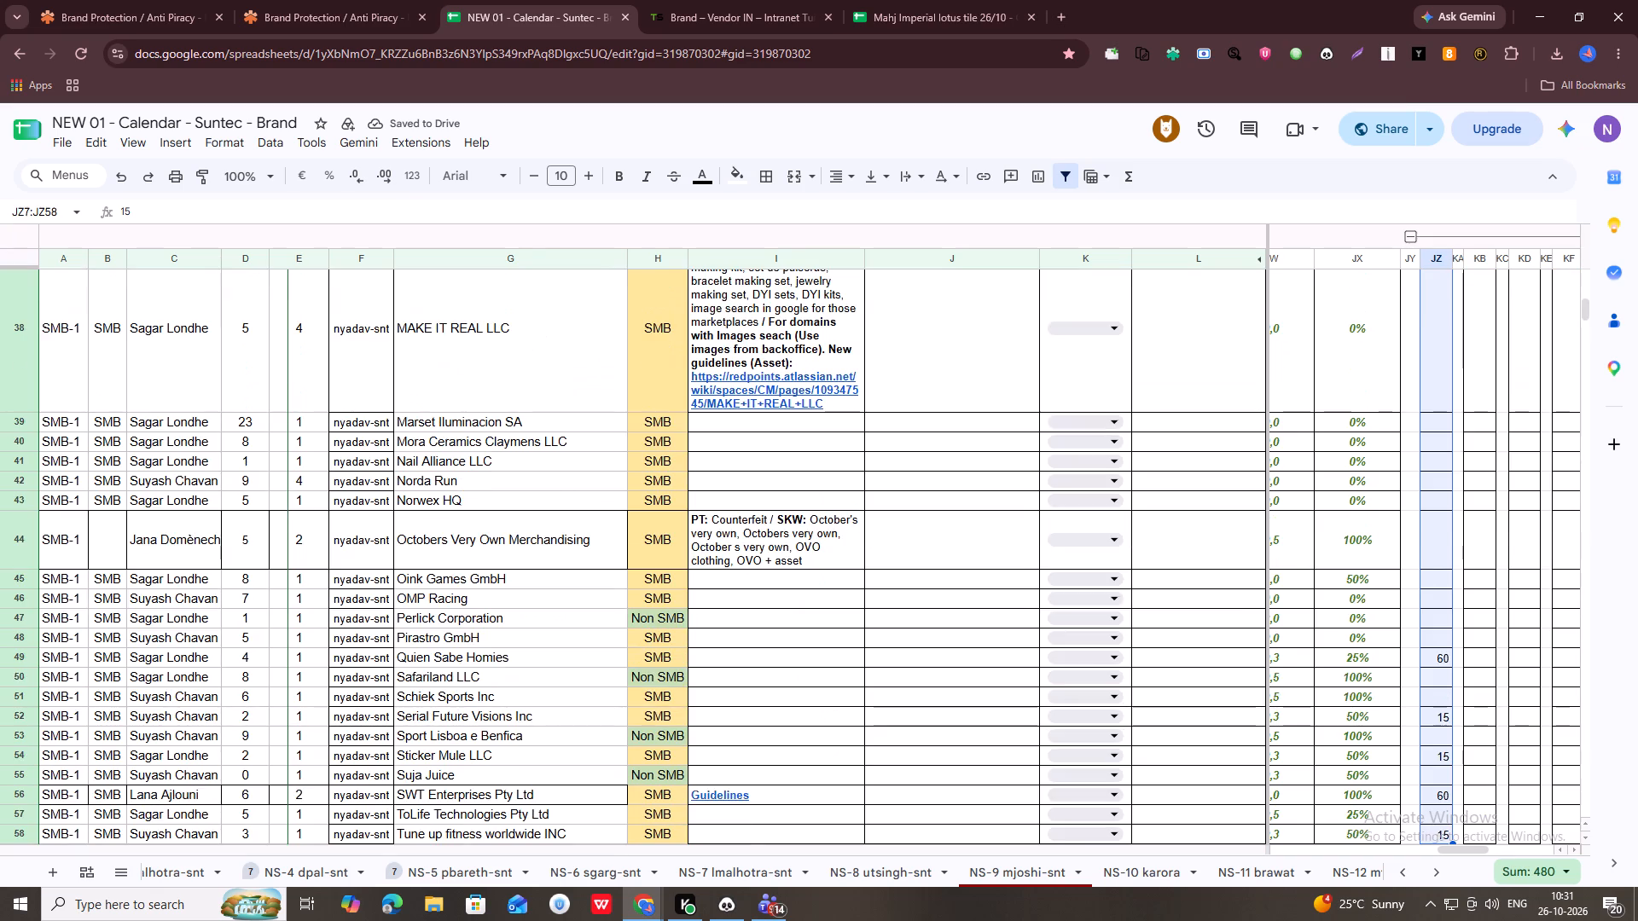
key("ctrl+shift+Down")
key("ctrl+shift+Up")
scroll(1435, 432, "up", 5)
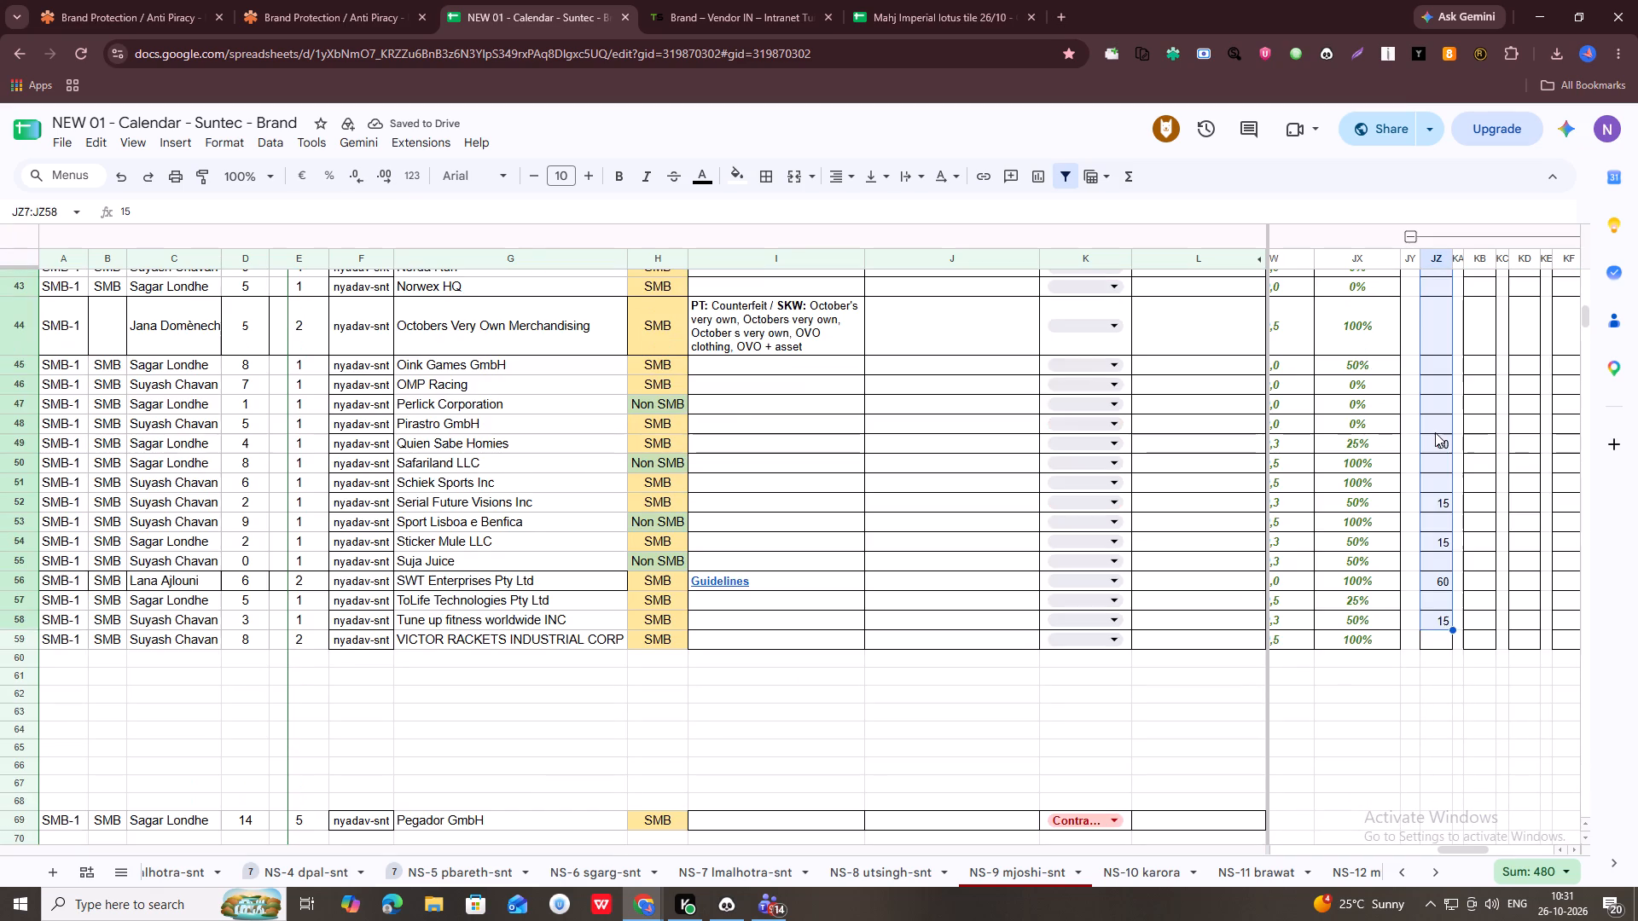
left_click(1435, 432)
scroll(1365, 735, "up", 14)
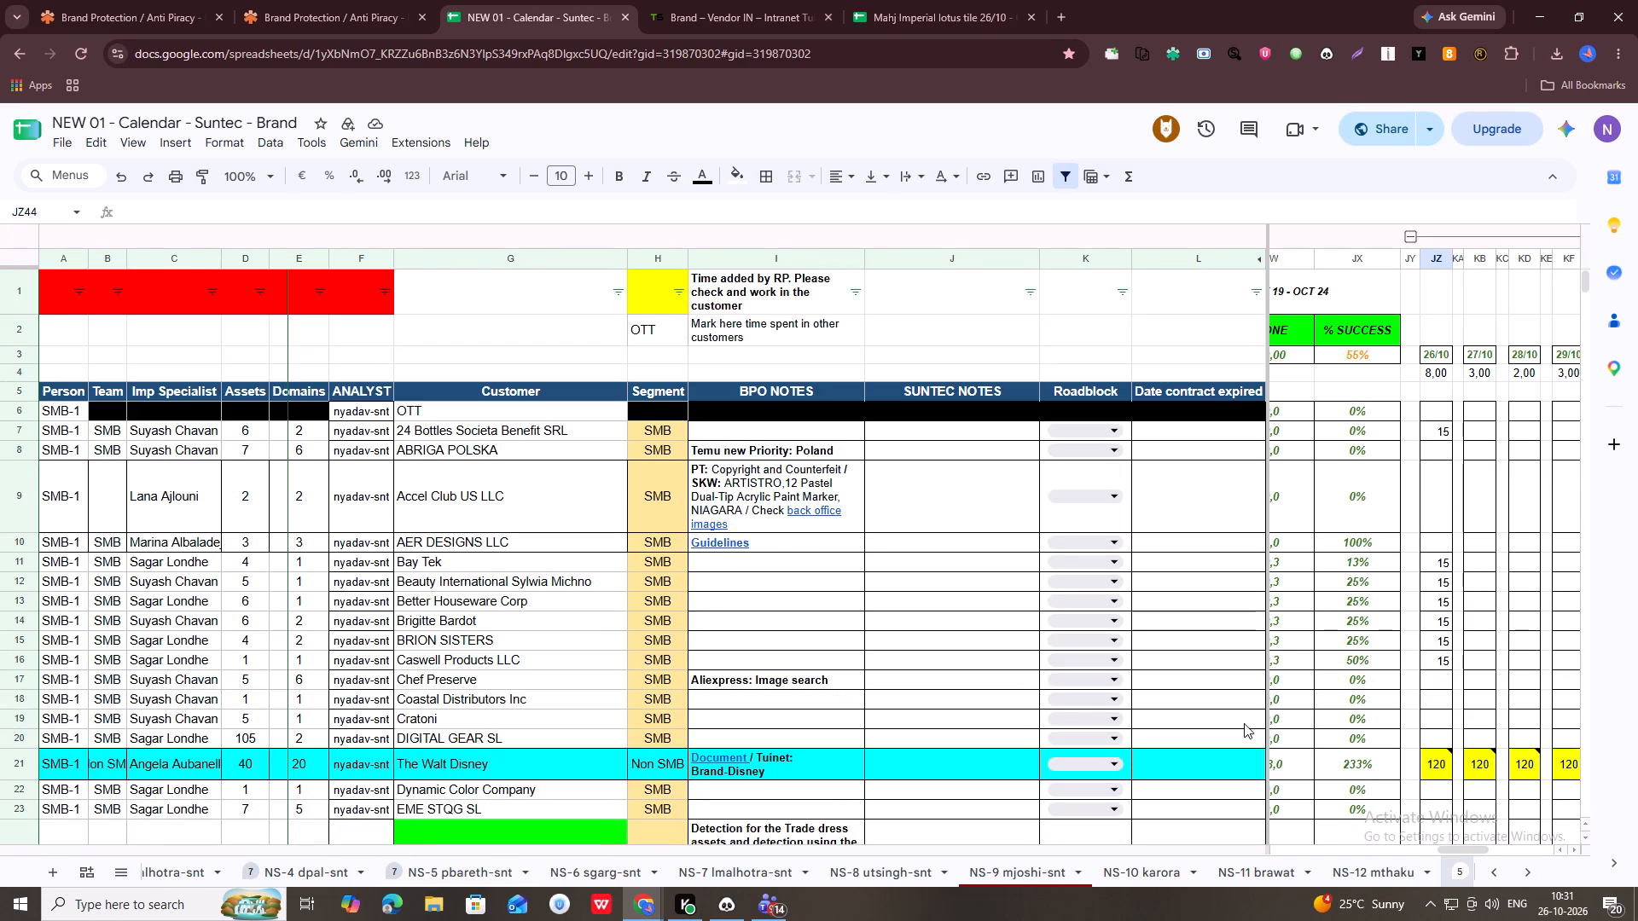
Copy the customer name Quien Sabe Homies from cell G49.
scroll(1486, 739, "down", 3)
scroll(1346, 698, "down", 6)
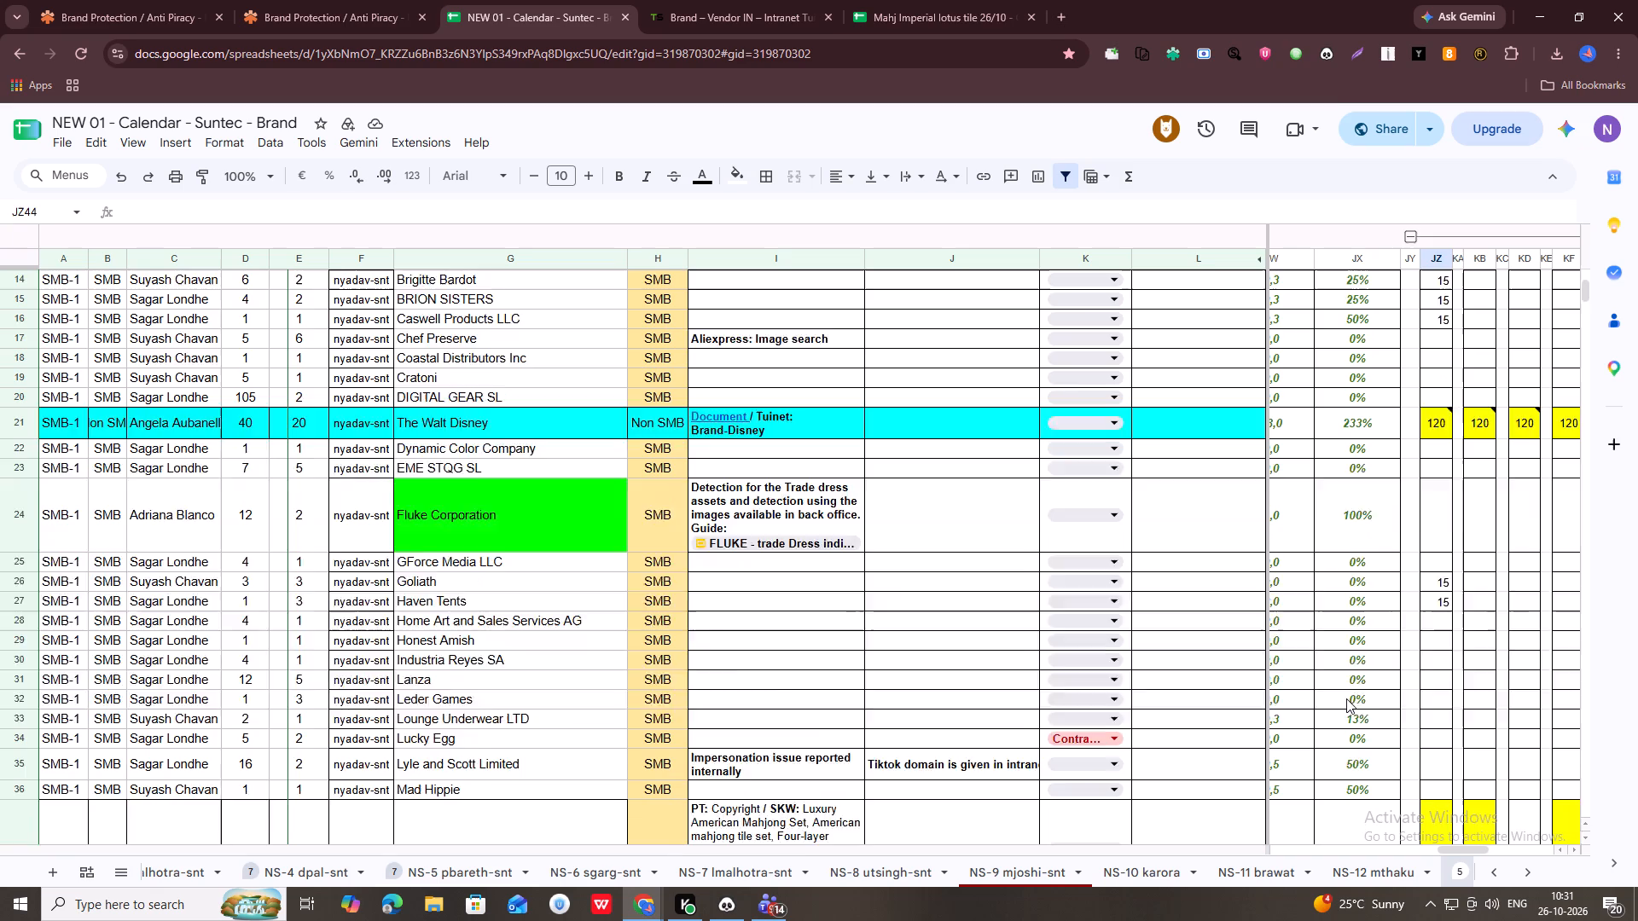
scroll(1290, 716, "down", 3)
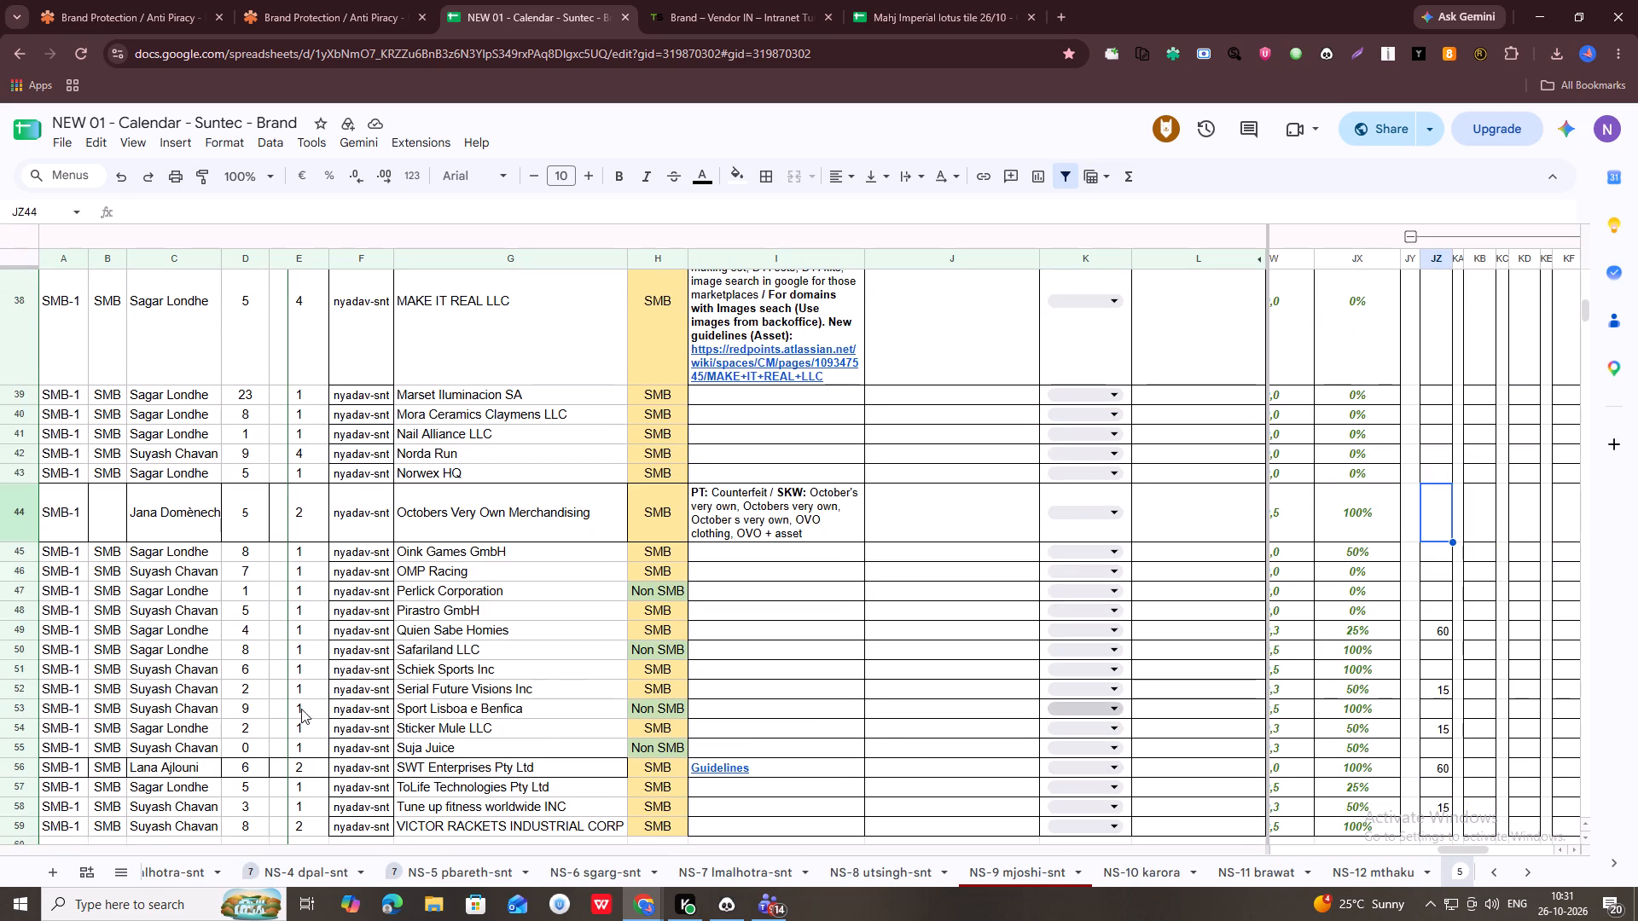
left_click(529, 638)
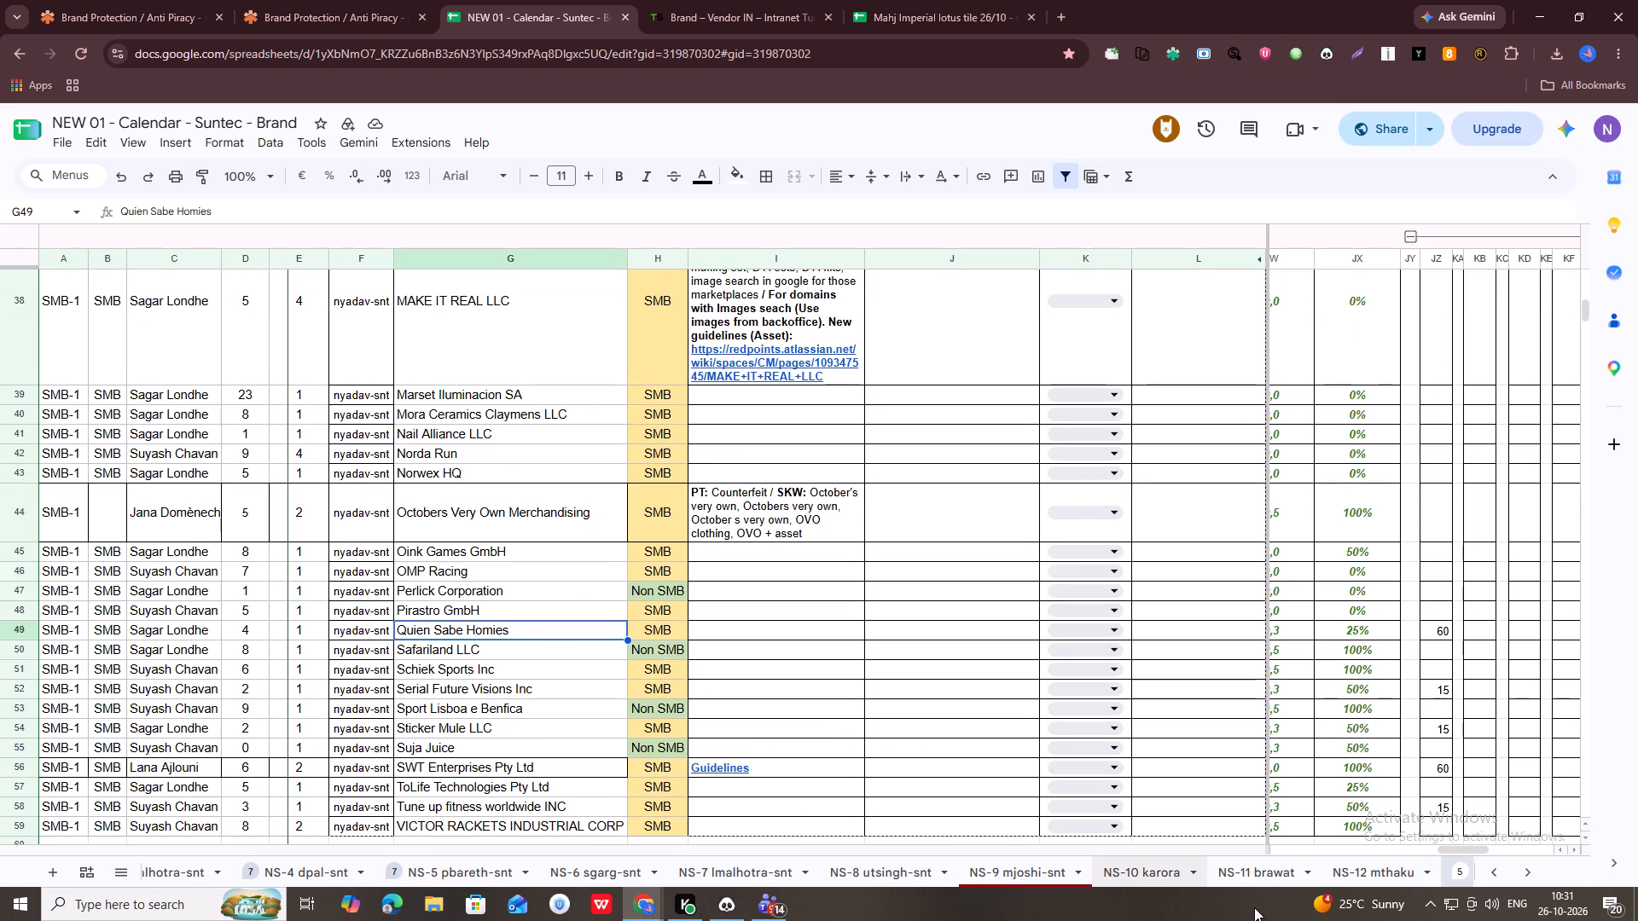
scroll(1255, 909, "up", 10)
key("ctrl+c")
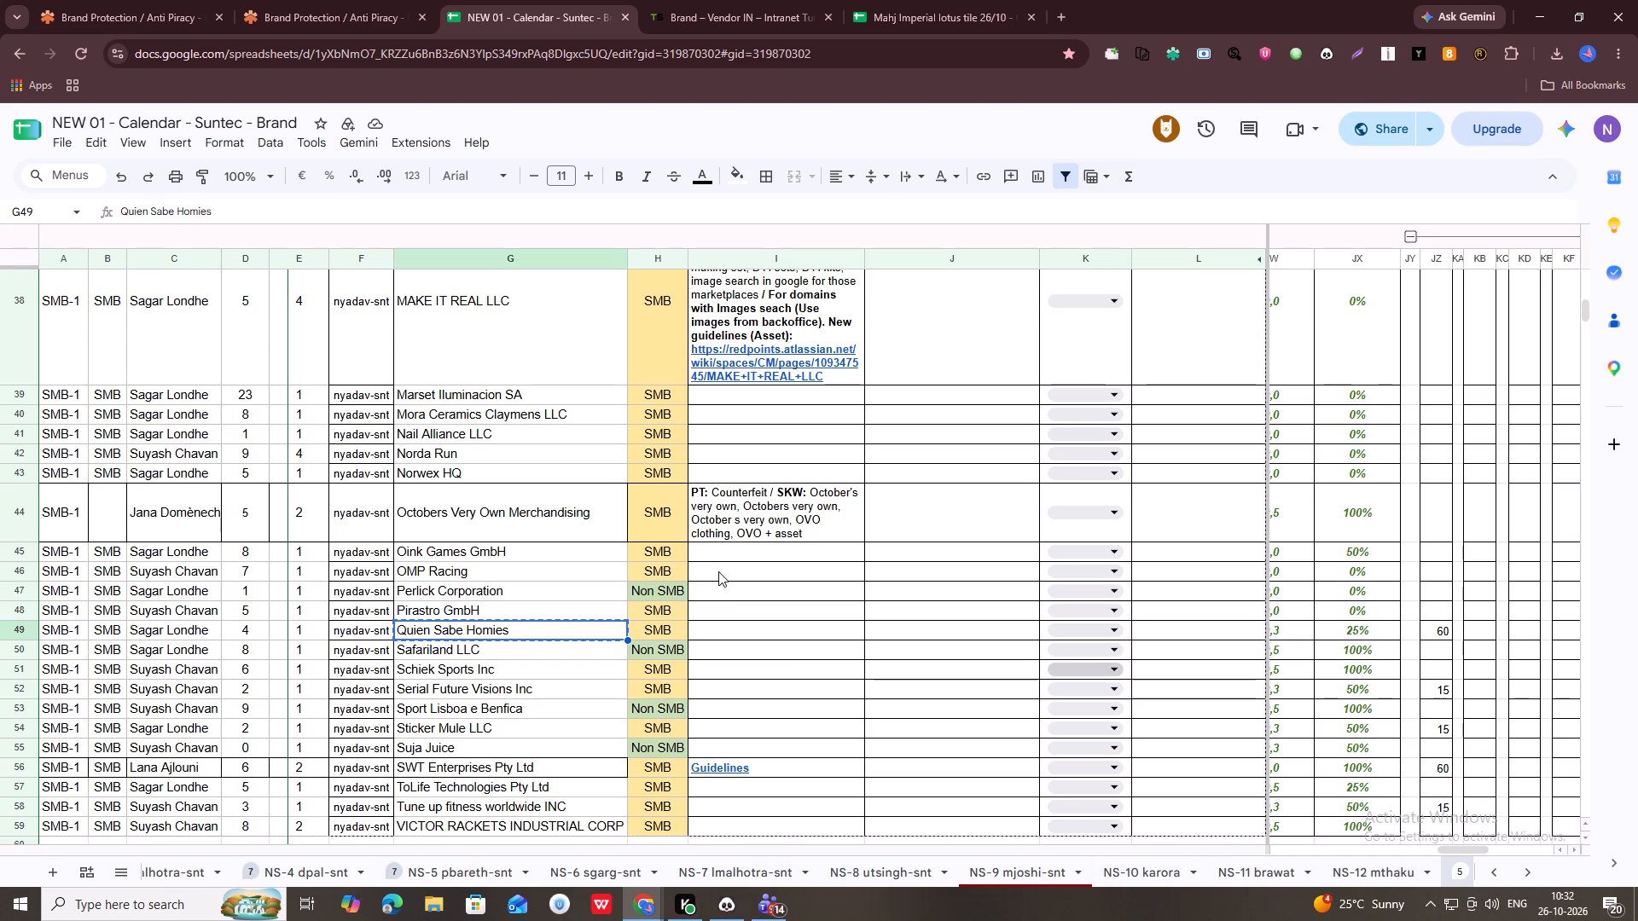